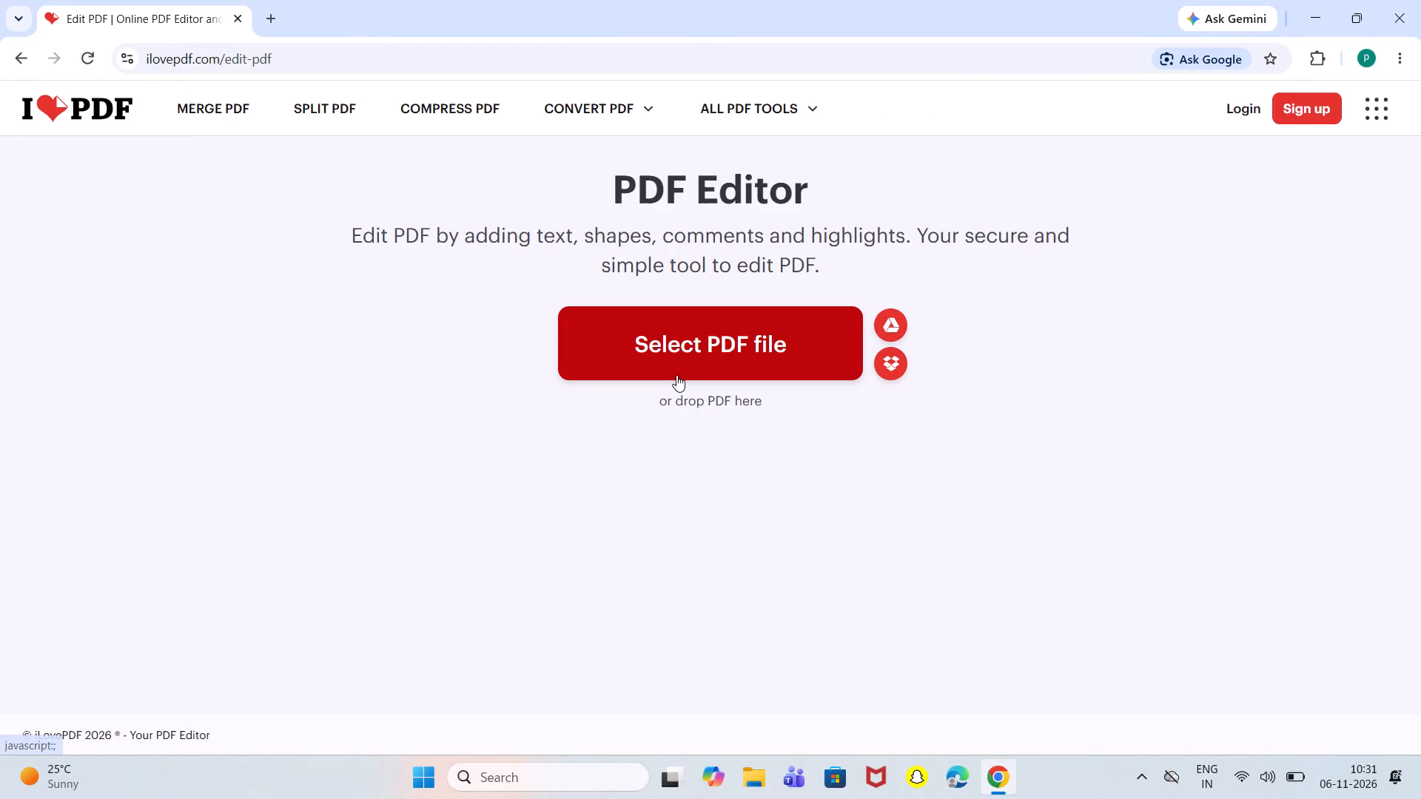
Open the PDF "Text Semantic communication Systems (1) (1)" from the Downloads folder in the PDF editor.
{"action": "left_click", "coordinate": [676, 375]}
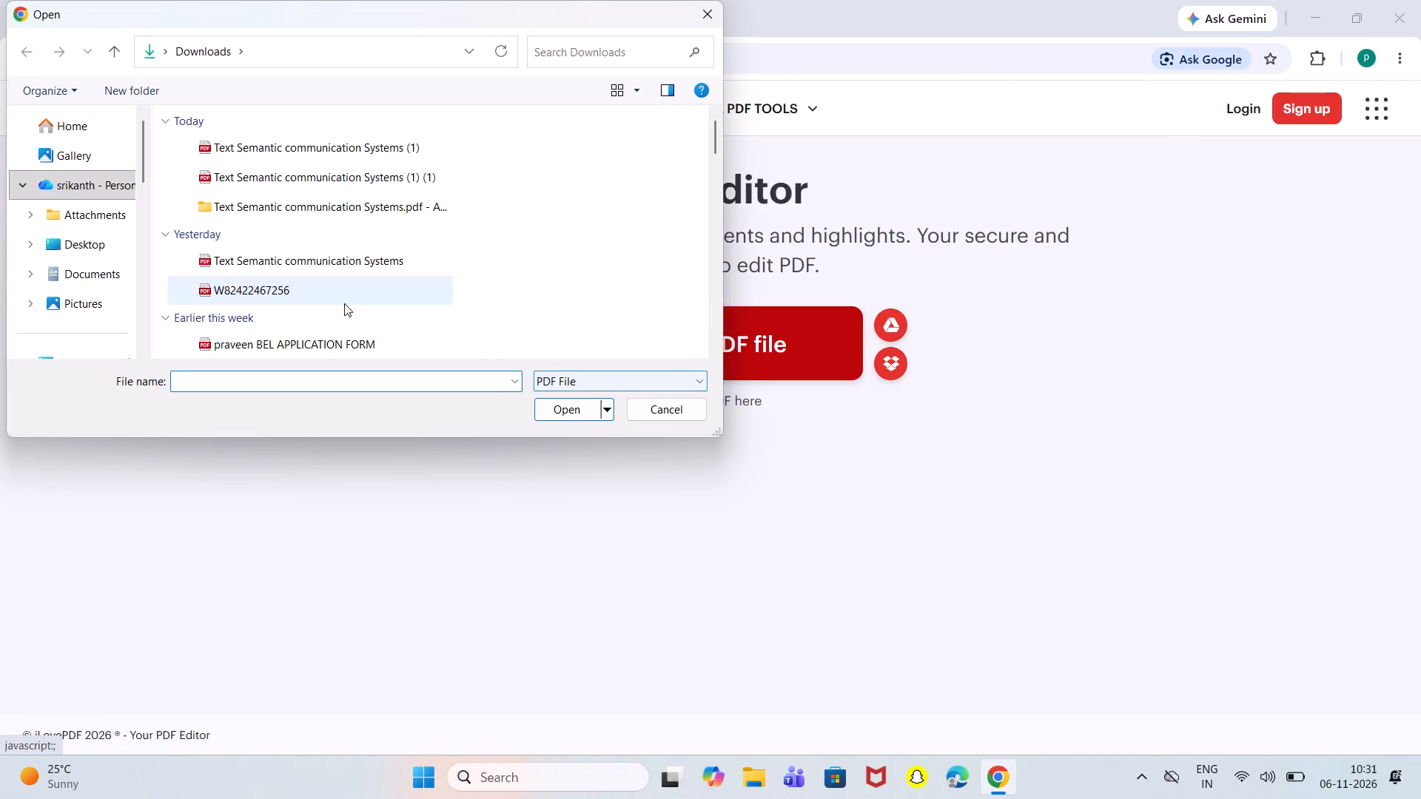
{"action": "double_click", "coordinate": [363, 181]}
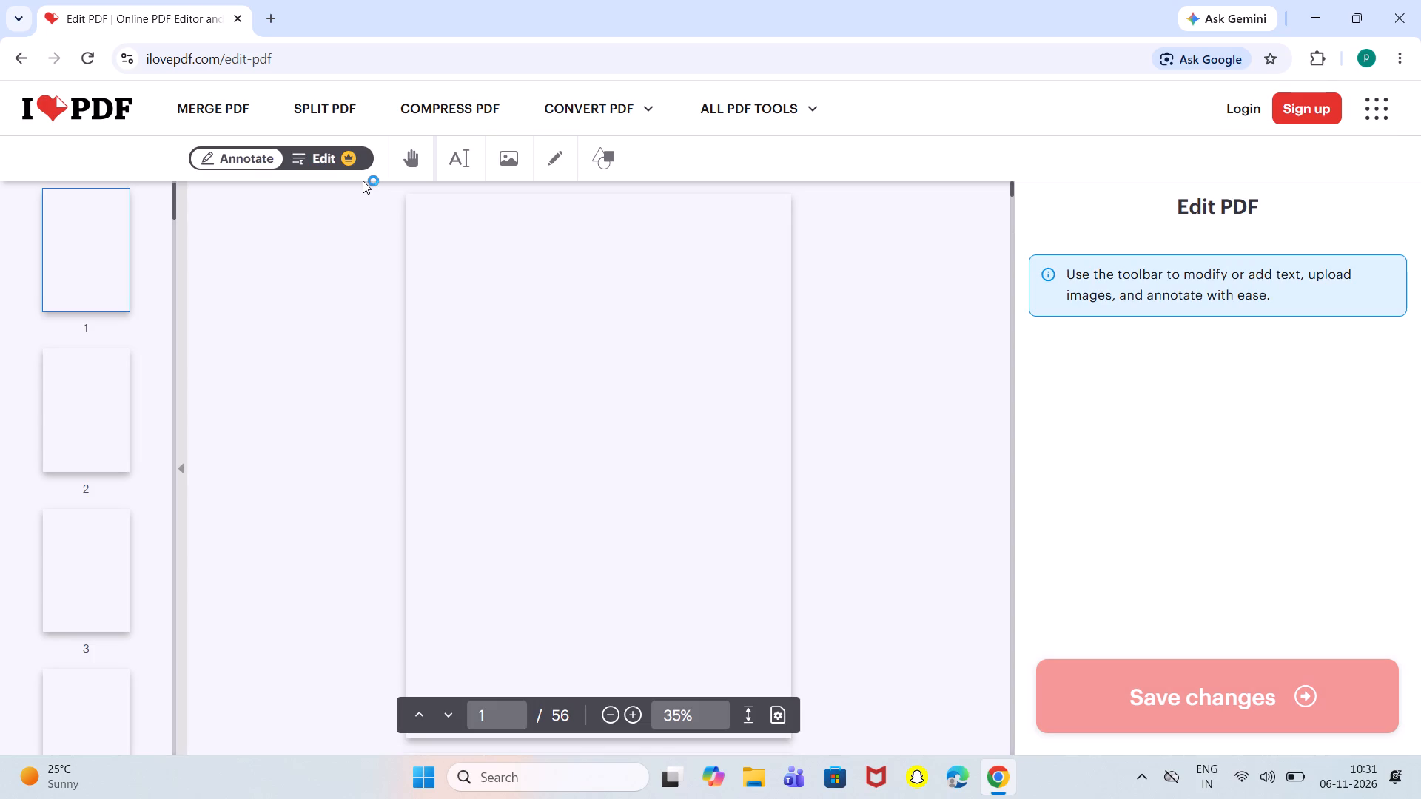
Look through the opening pages of the internship report, from the title page to the certificate page.
{"action": "scroll", "coordinate": [363, 181], "scroll_direction": "down", "scroll_amount": 1}
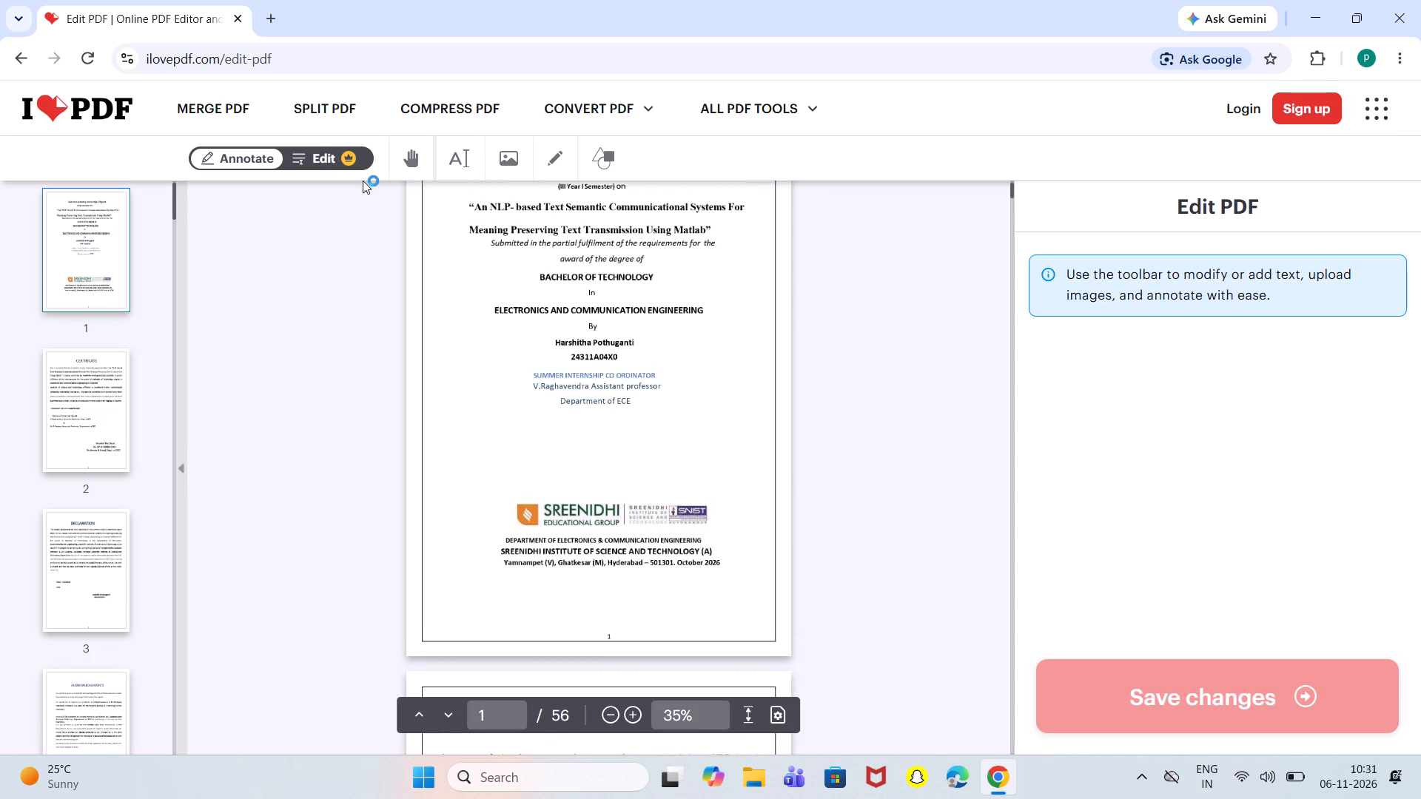
{"action": "scroll", "coordinate": [363, 181], "scroll_direction": "down", "scroll_amount": 1}
{"action": "scroll", "coordinate": [466, 377], "scroll_direction": "down", "scroll_amount": 1}
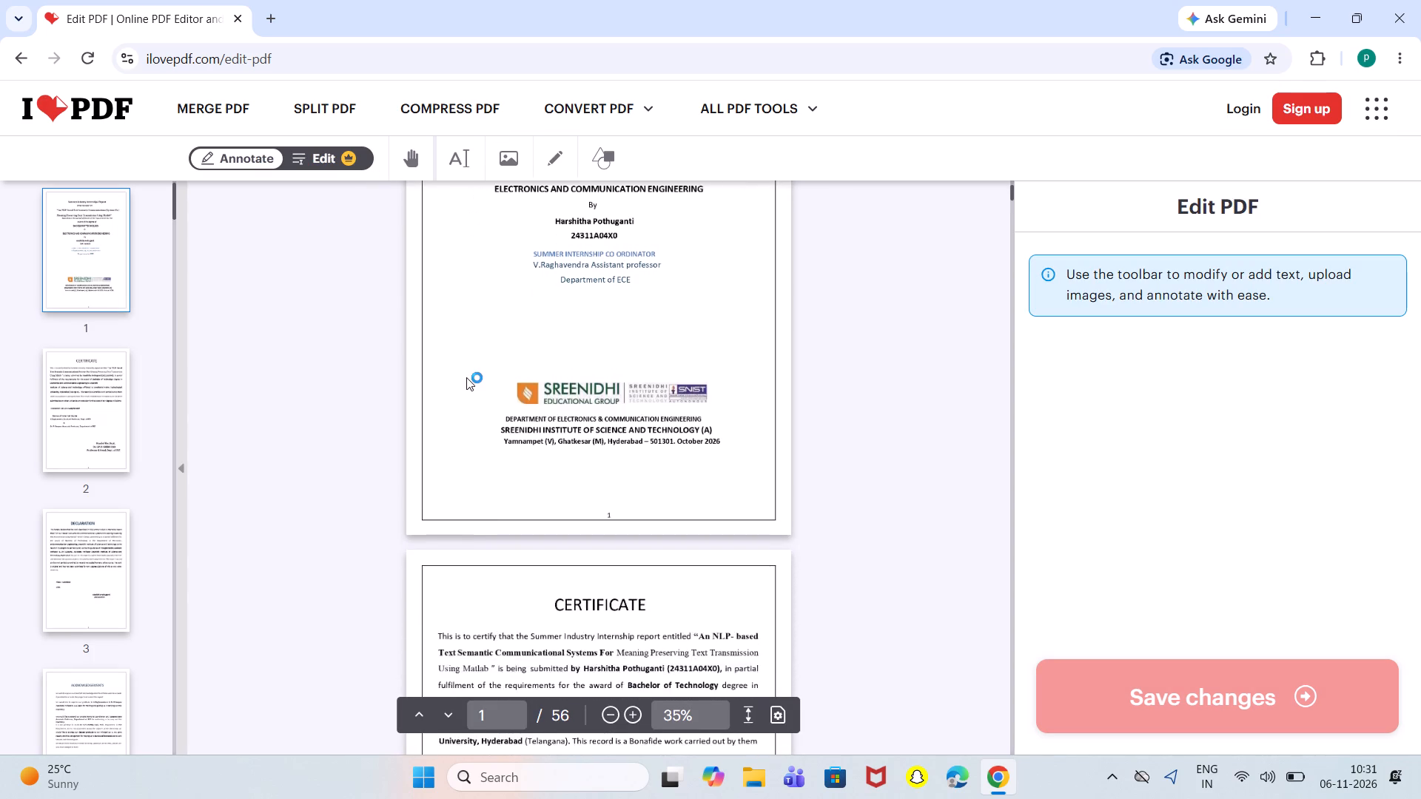
{"action": "scroll", "coordinate": [466, 377], "scroll_direction": "down", "scroll_amount": 2}
{"action": "scroll", "coordinate": [466, 377], "scroll_direction": "right", "scroll_amount": 1}
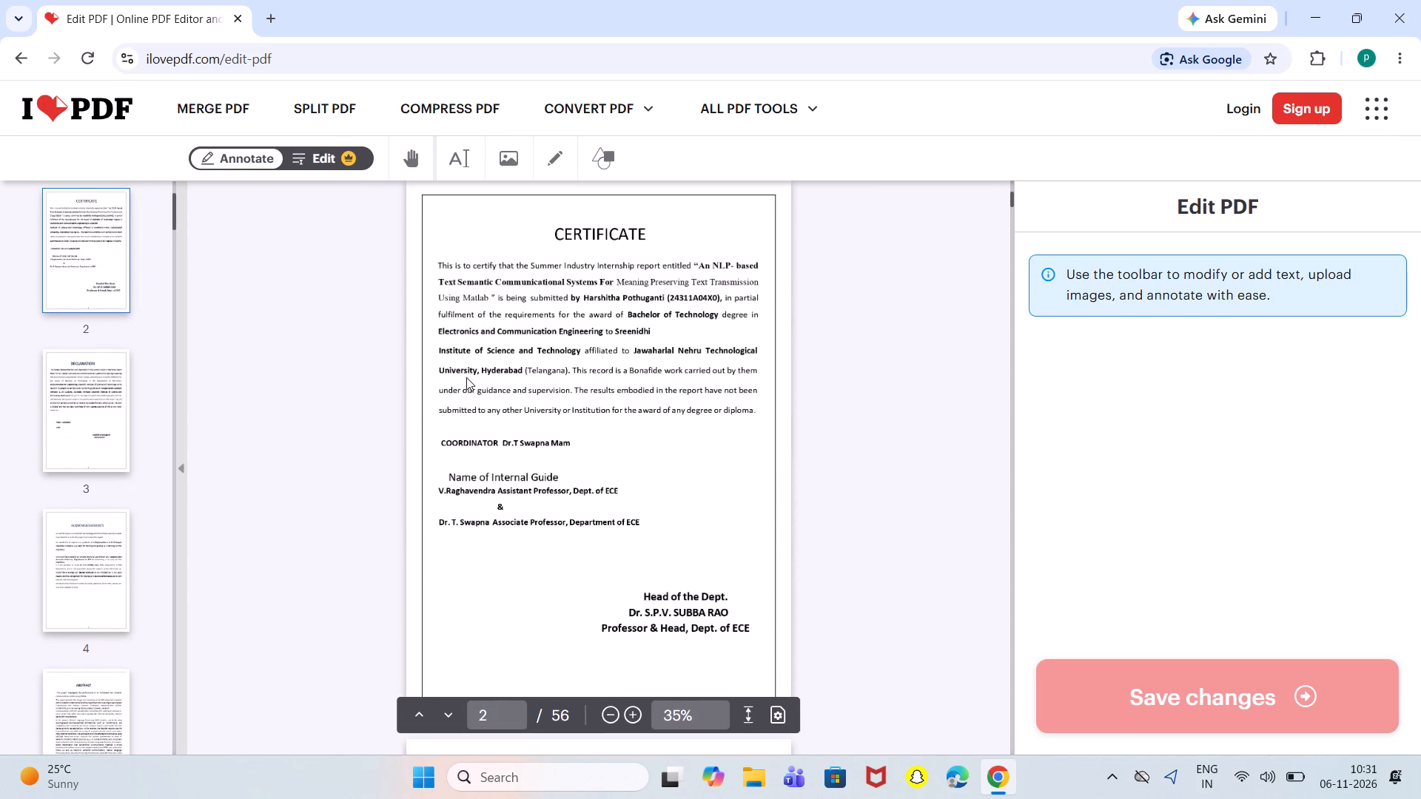
{"action": "scroll", "coordinate": [466, 377], "scroll_direction": "right", "scroll_amount": 2}
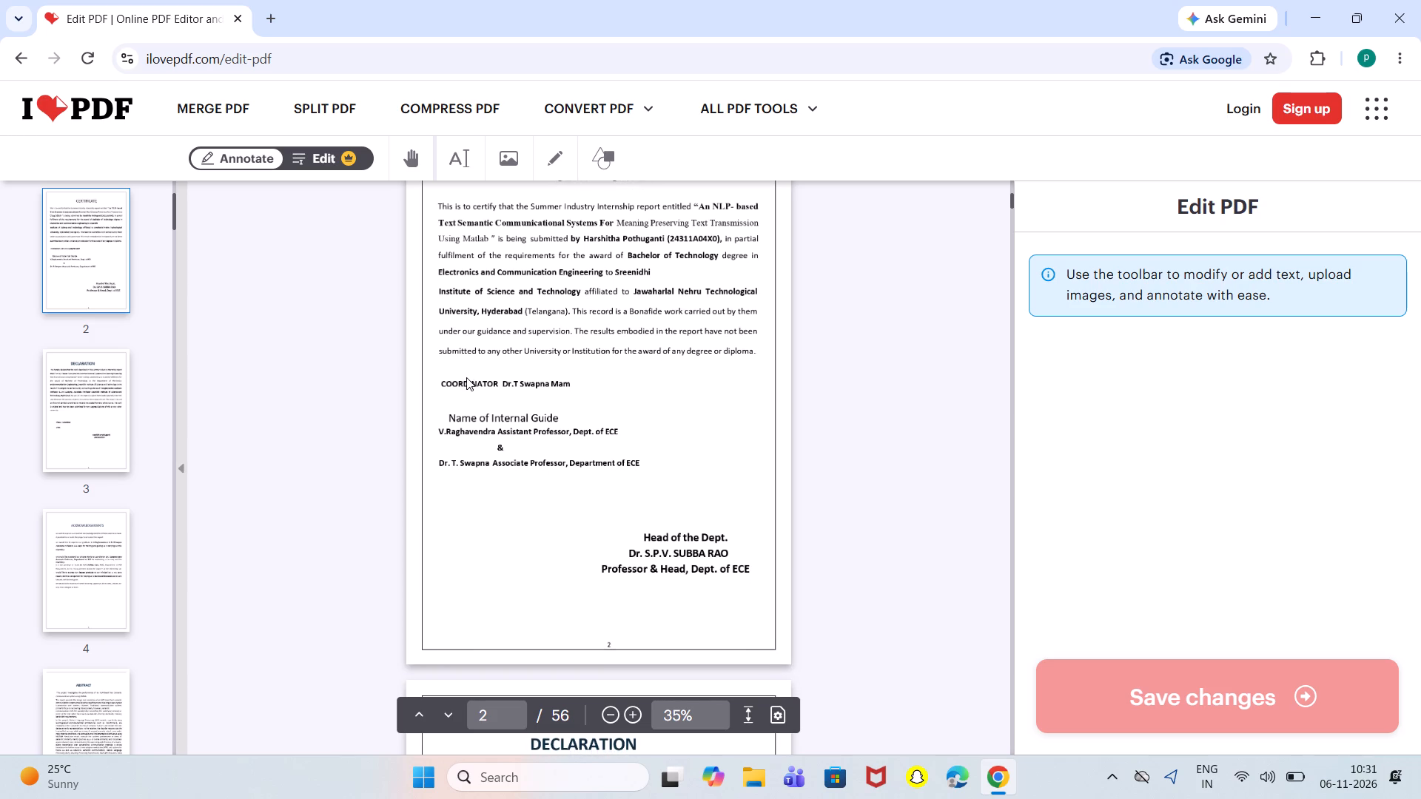
{"action": "scroll", "coordinate": [466, 377], "scroll_direction": "right", "scroll_amount": 1}
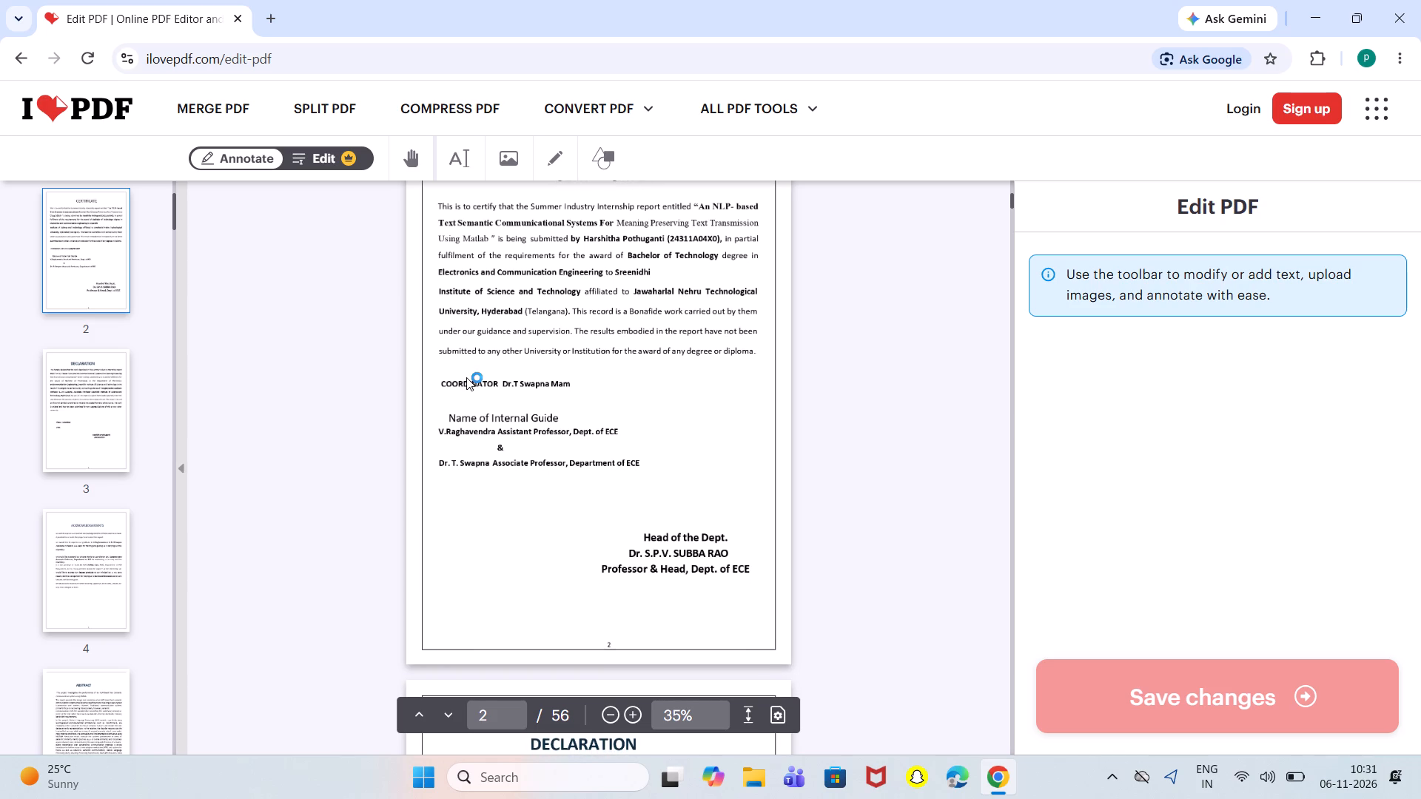
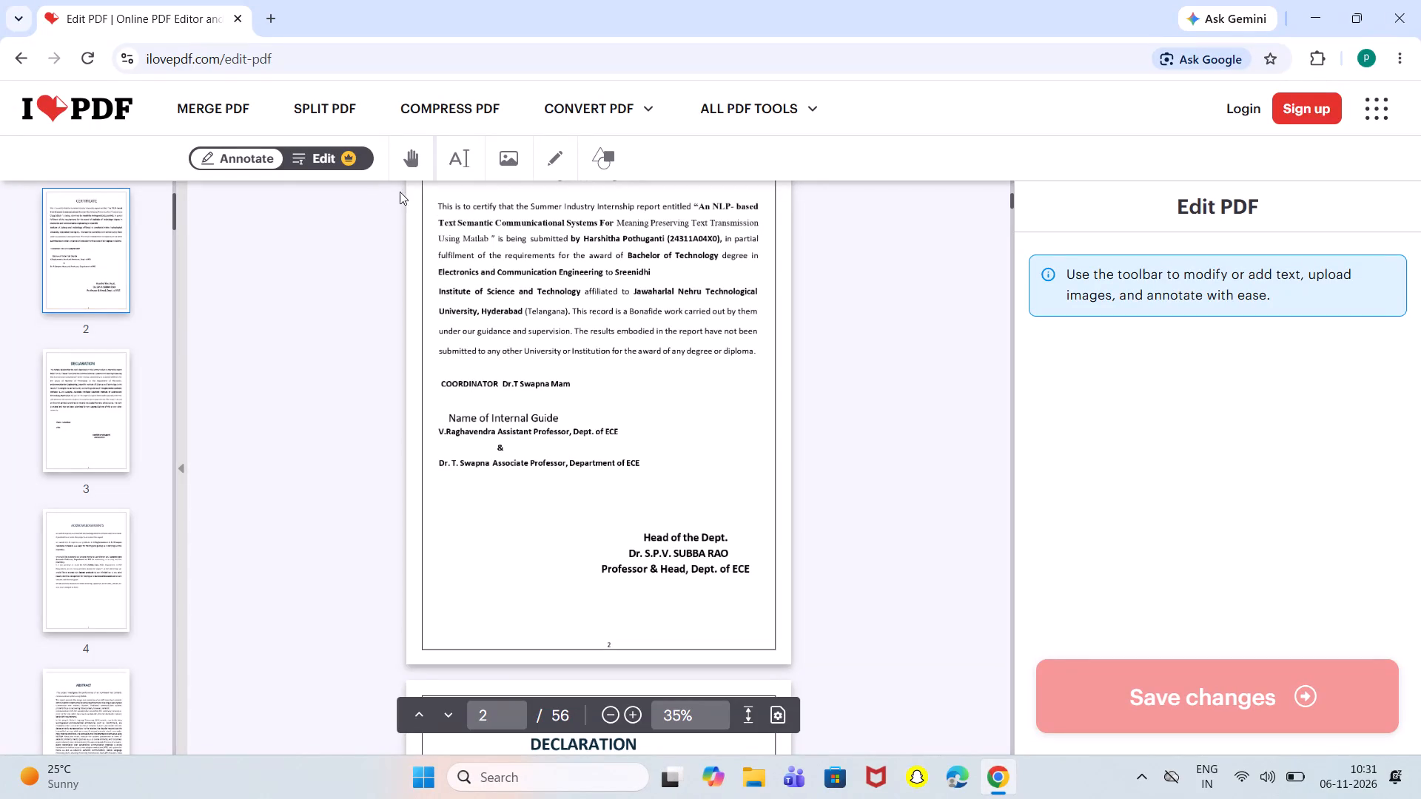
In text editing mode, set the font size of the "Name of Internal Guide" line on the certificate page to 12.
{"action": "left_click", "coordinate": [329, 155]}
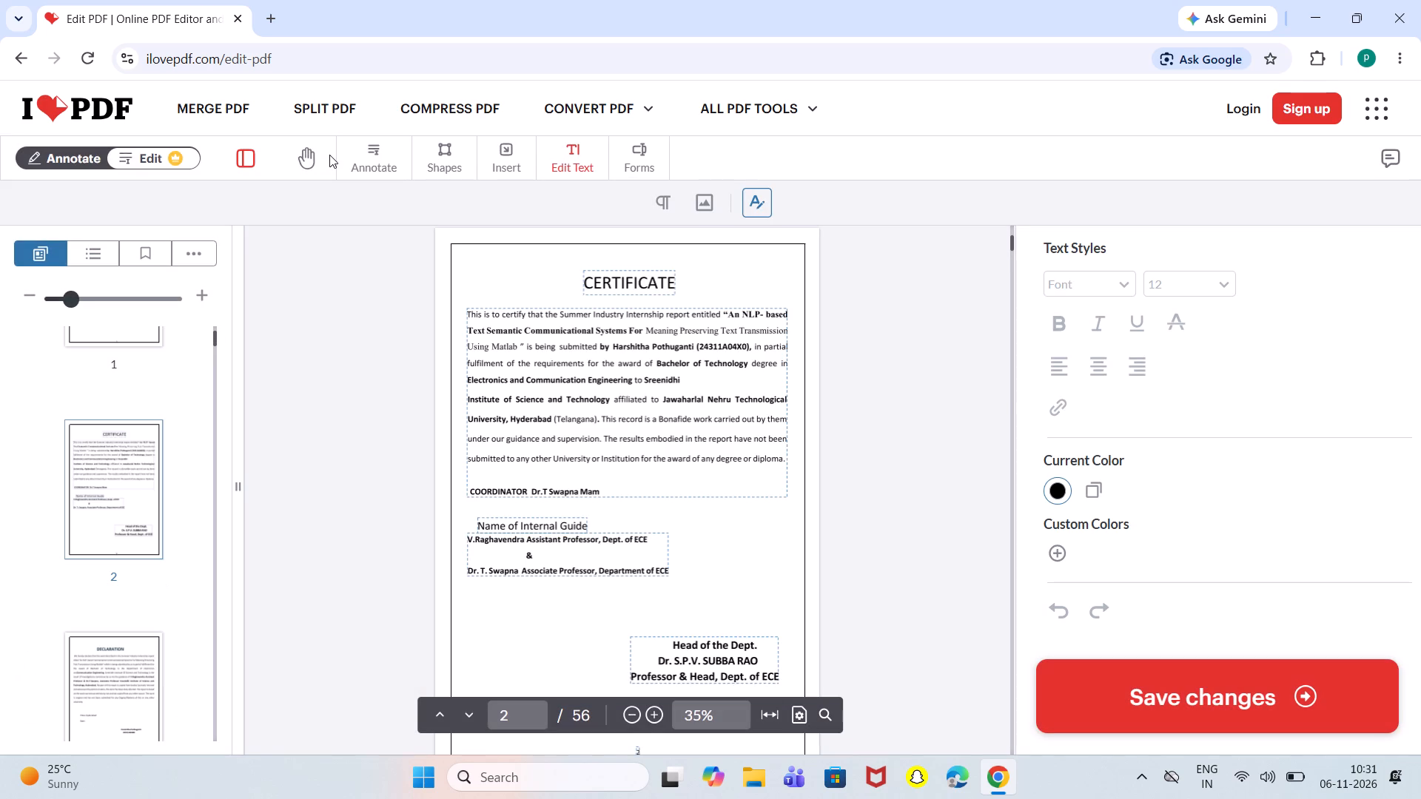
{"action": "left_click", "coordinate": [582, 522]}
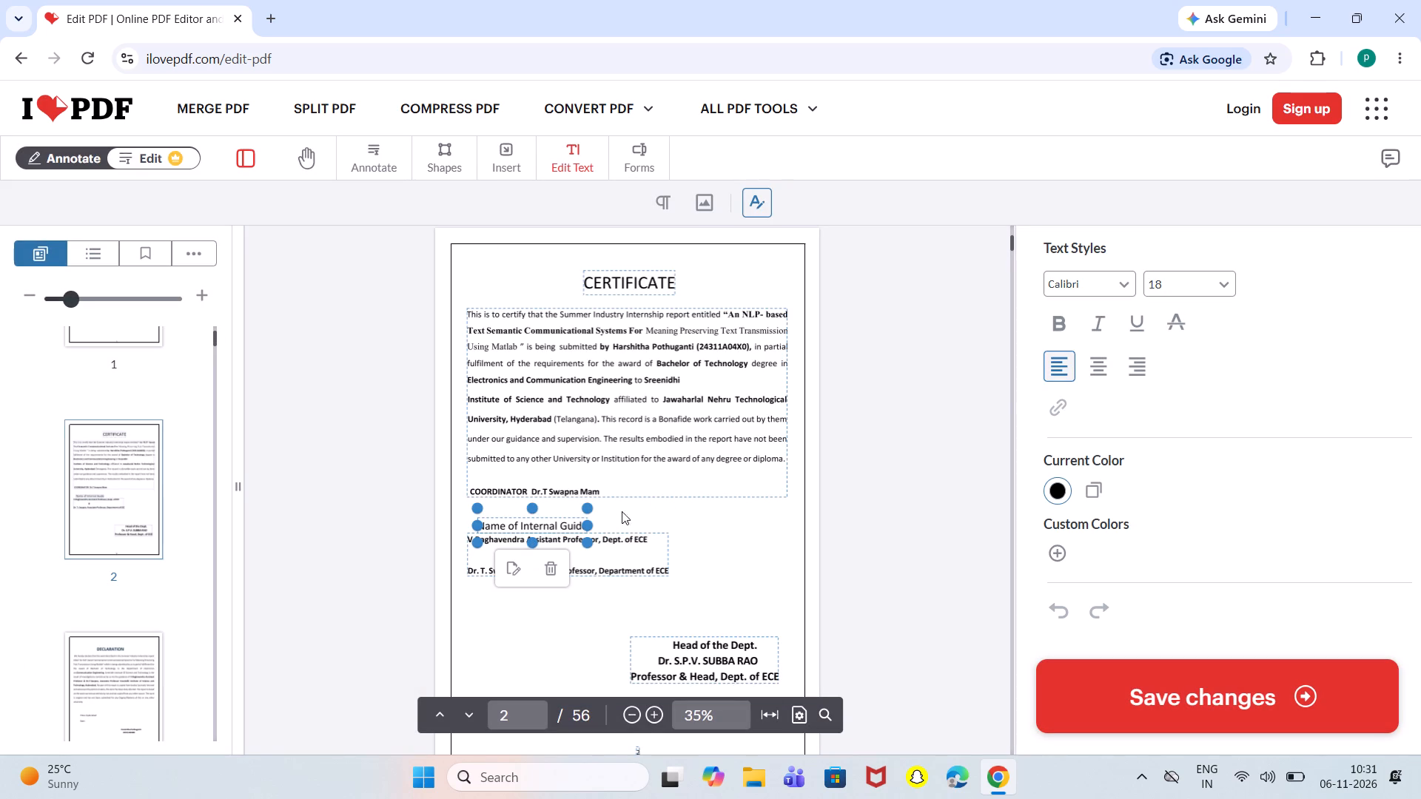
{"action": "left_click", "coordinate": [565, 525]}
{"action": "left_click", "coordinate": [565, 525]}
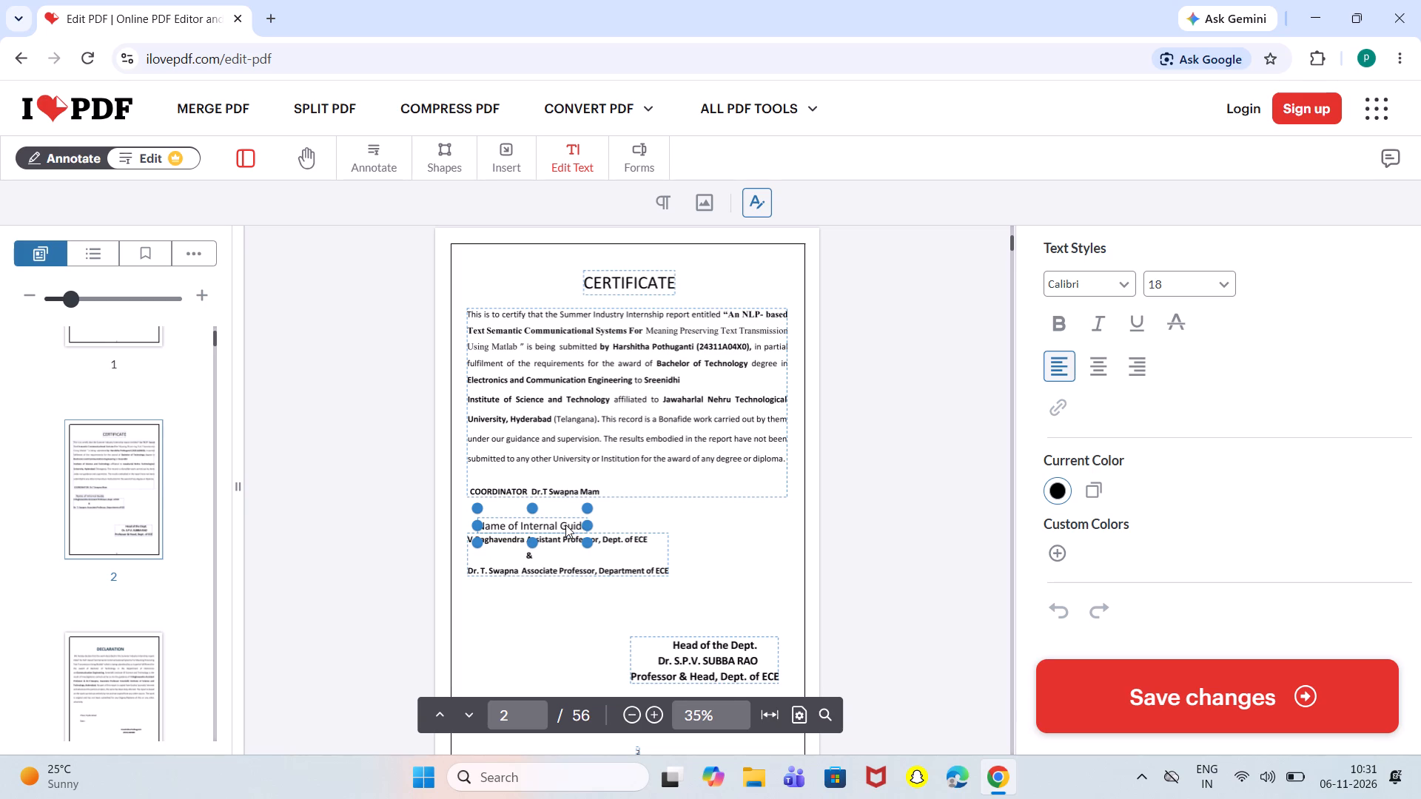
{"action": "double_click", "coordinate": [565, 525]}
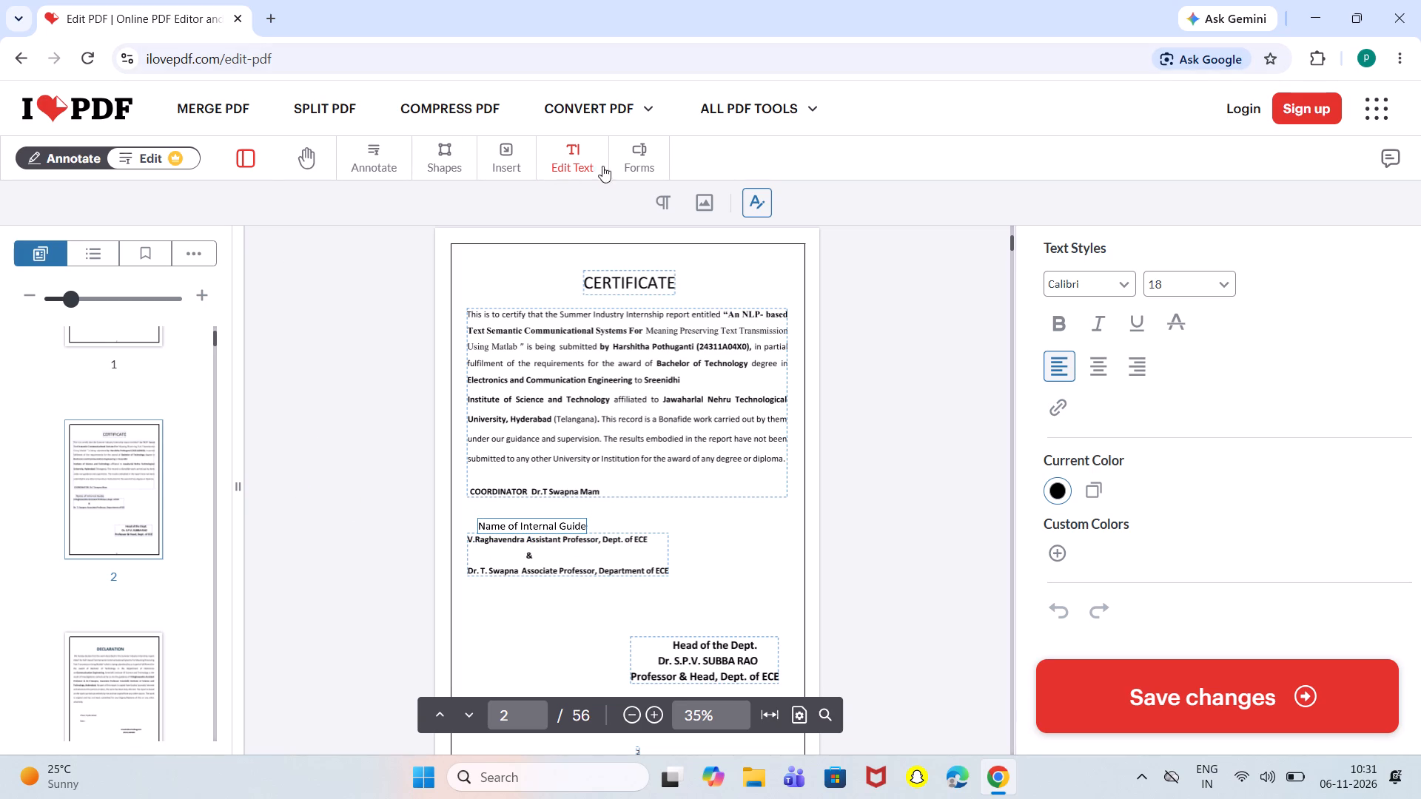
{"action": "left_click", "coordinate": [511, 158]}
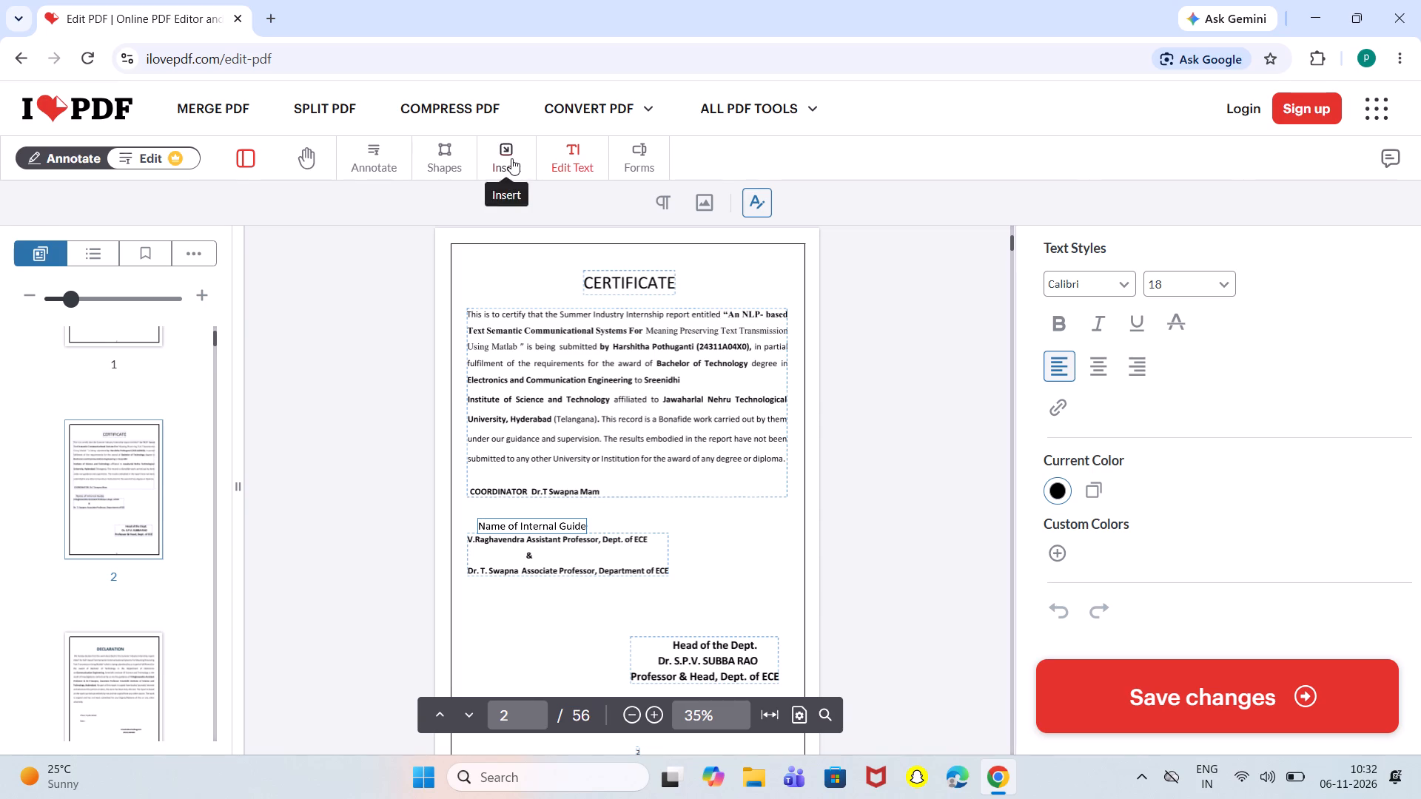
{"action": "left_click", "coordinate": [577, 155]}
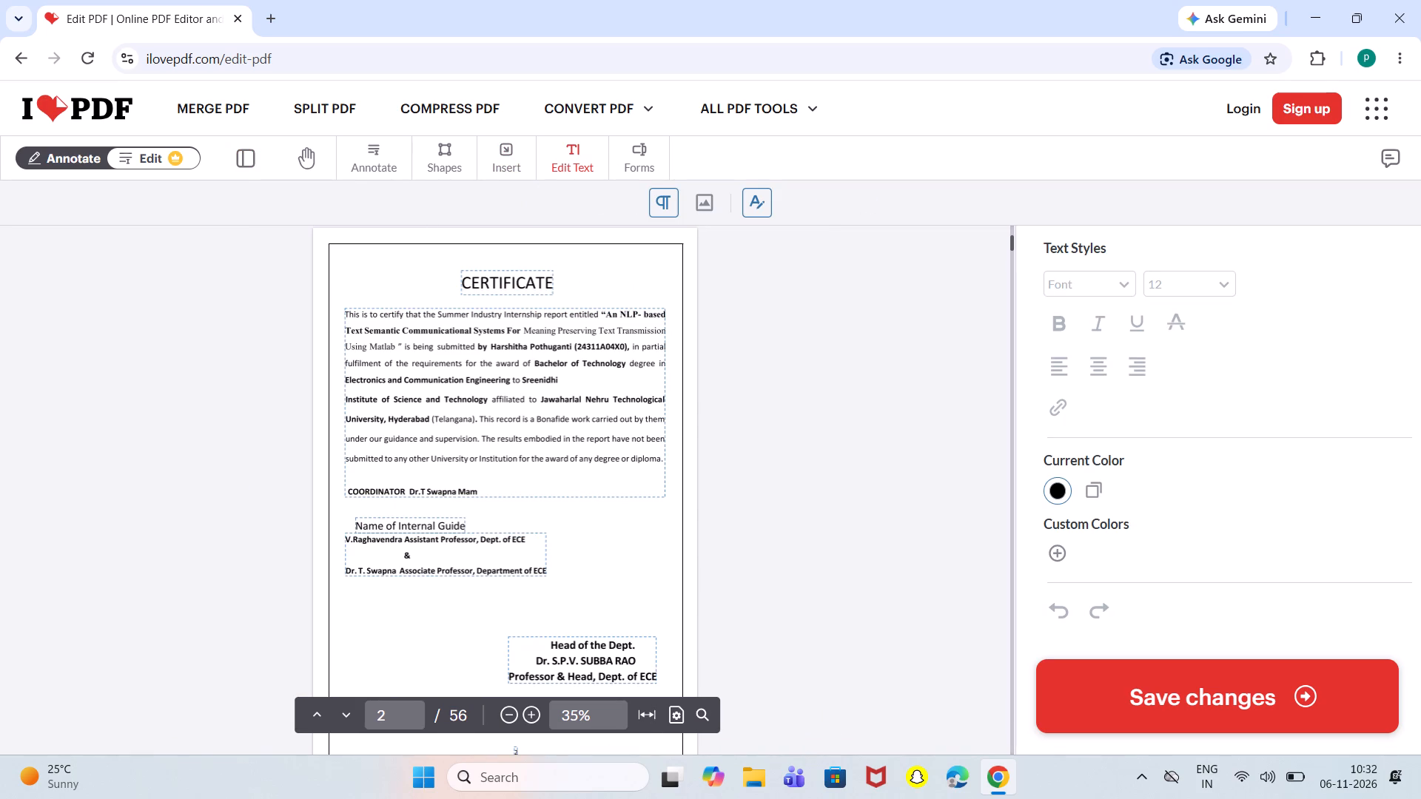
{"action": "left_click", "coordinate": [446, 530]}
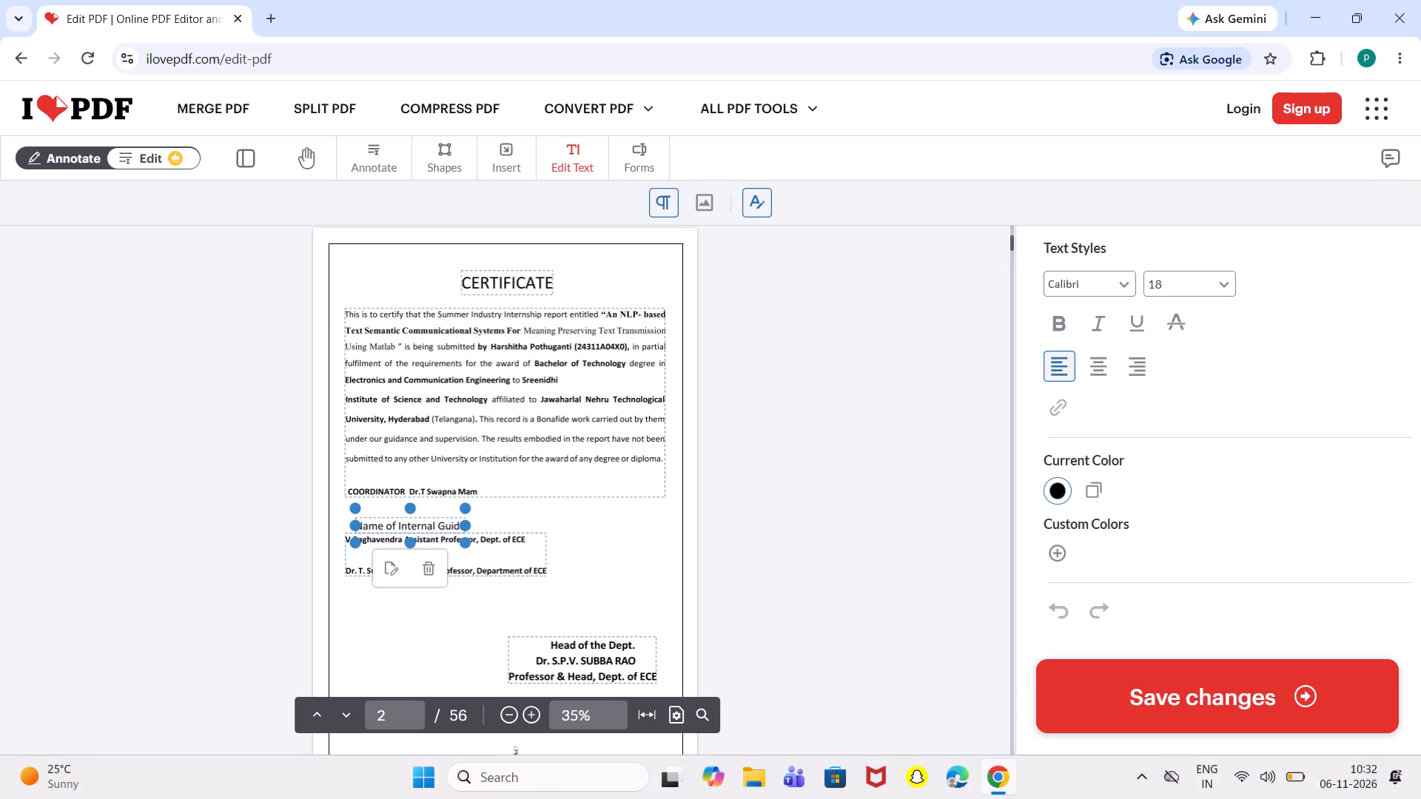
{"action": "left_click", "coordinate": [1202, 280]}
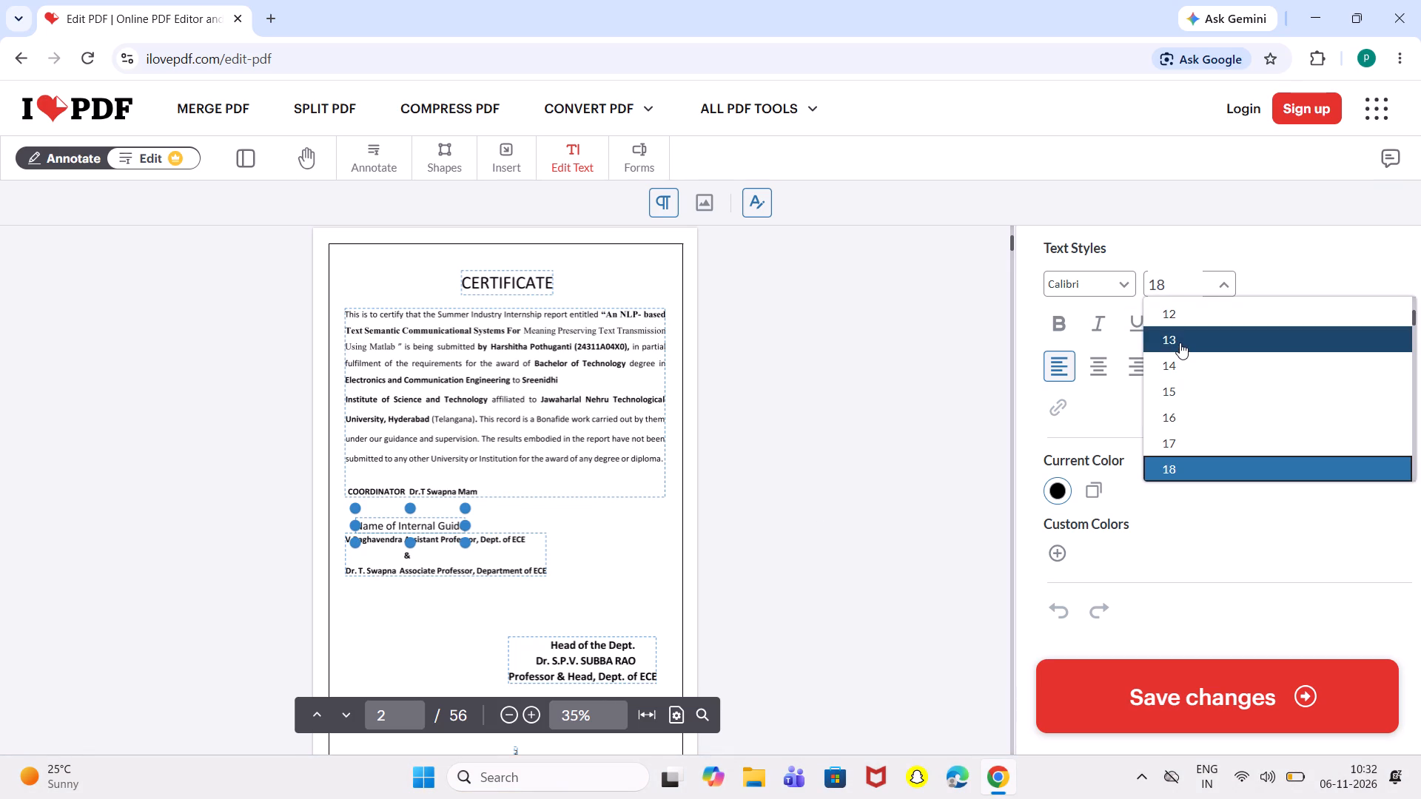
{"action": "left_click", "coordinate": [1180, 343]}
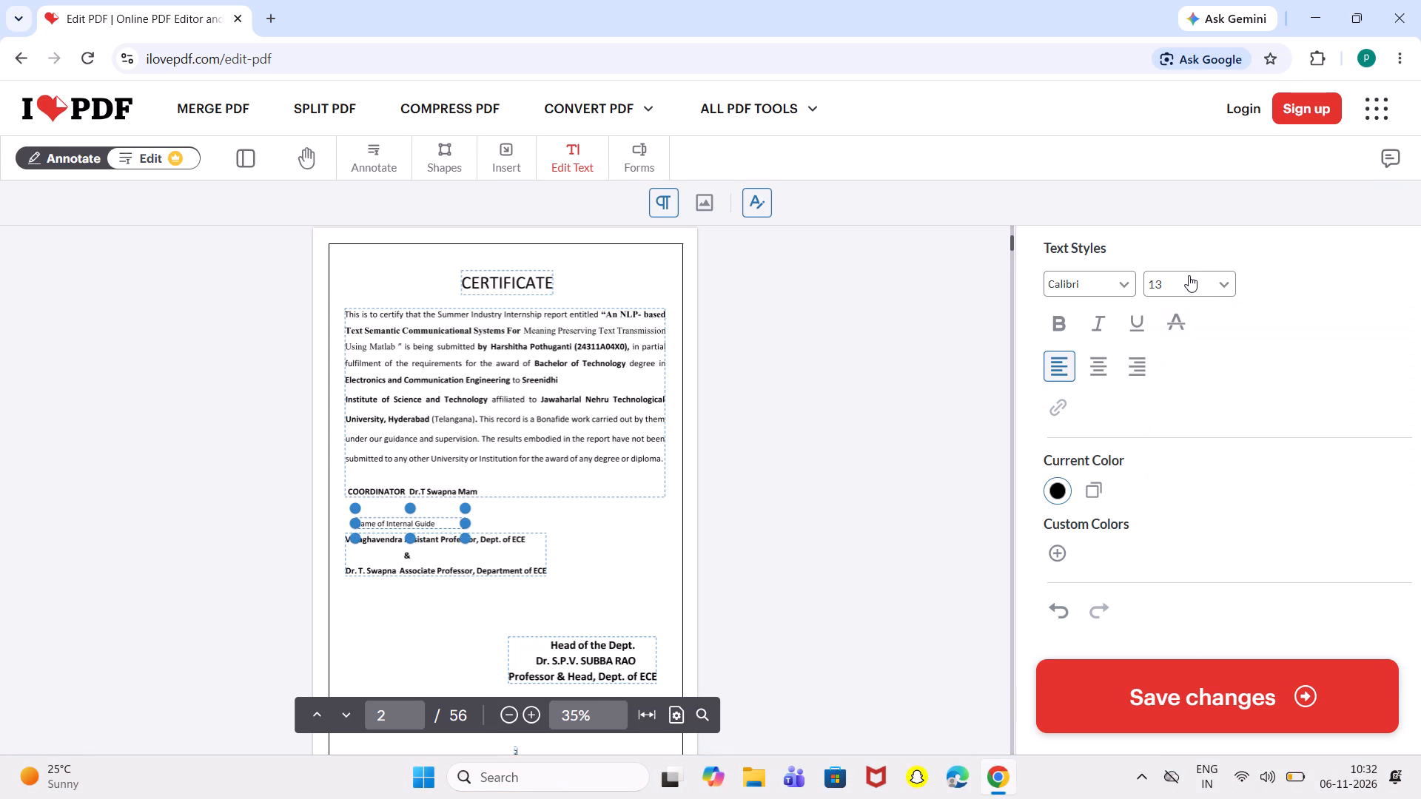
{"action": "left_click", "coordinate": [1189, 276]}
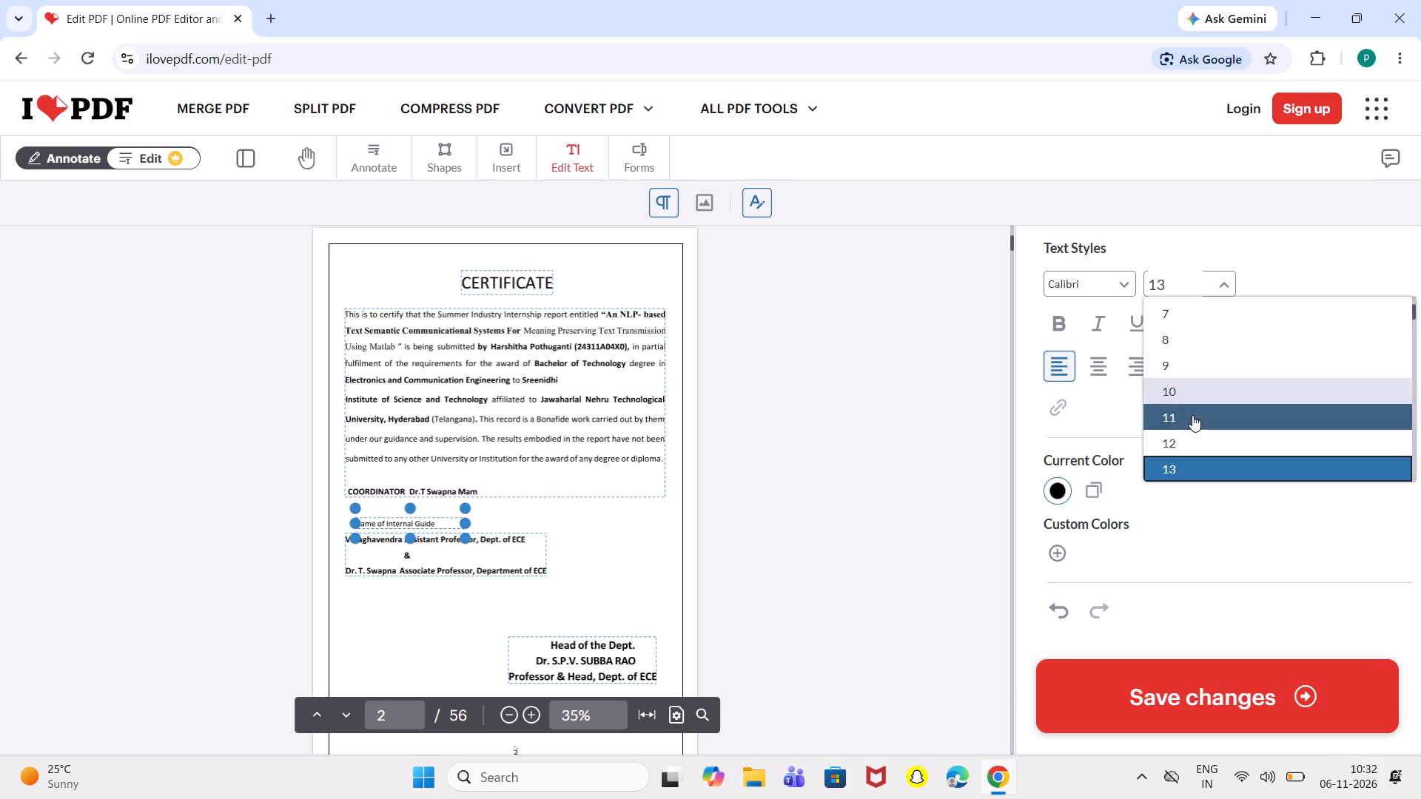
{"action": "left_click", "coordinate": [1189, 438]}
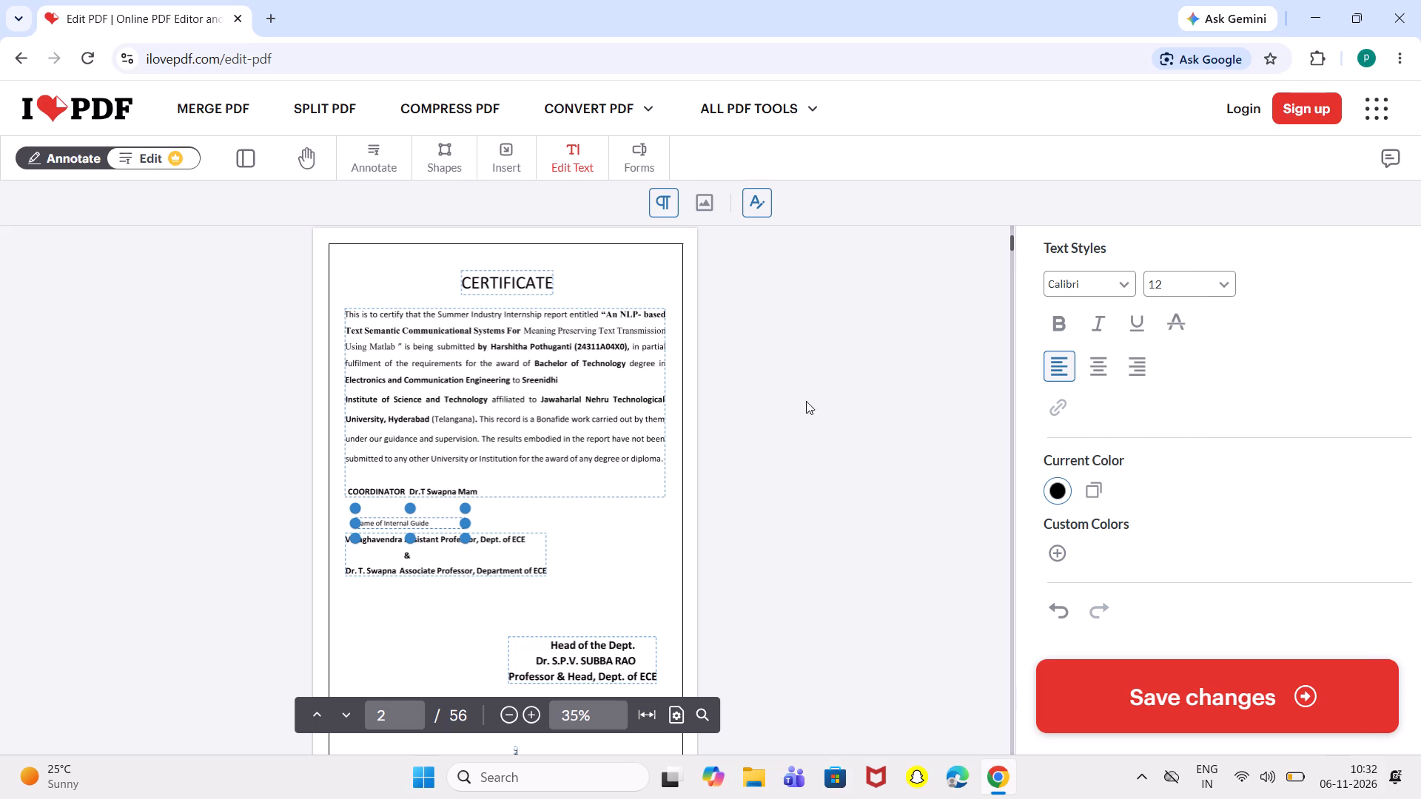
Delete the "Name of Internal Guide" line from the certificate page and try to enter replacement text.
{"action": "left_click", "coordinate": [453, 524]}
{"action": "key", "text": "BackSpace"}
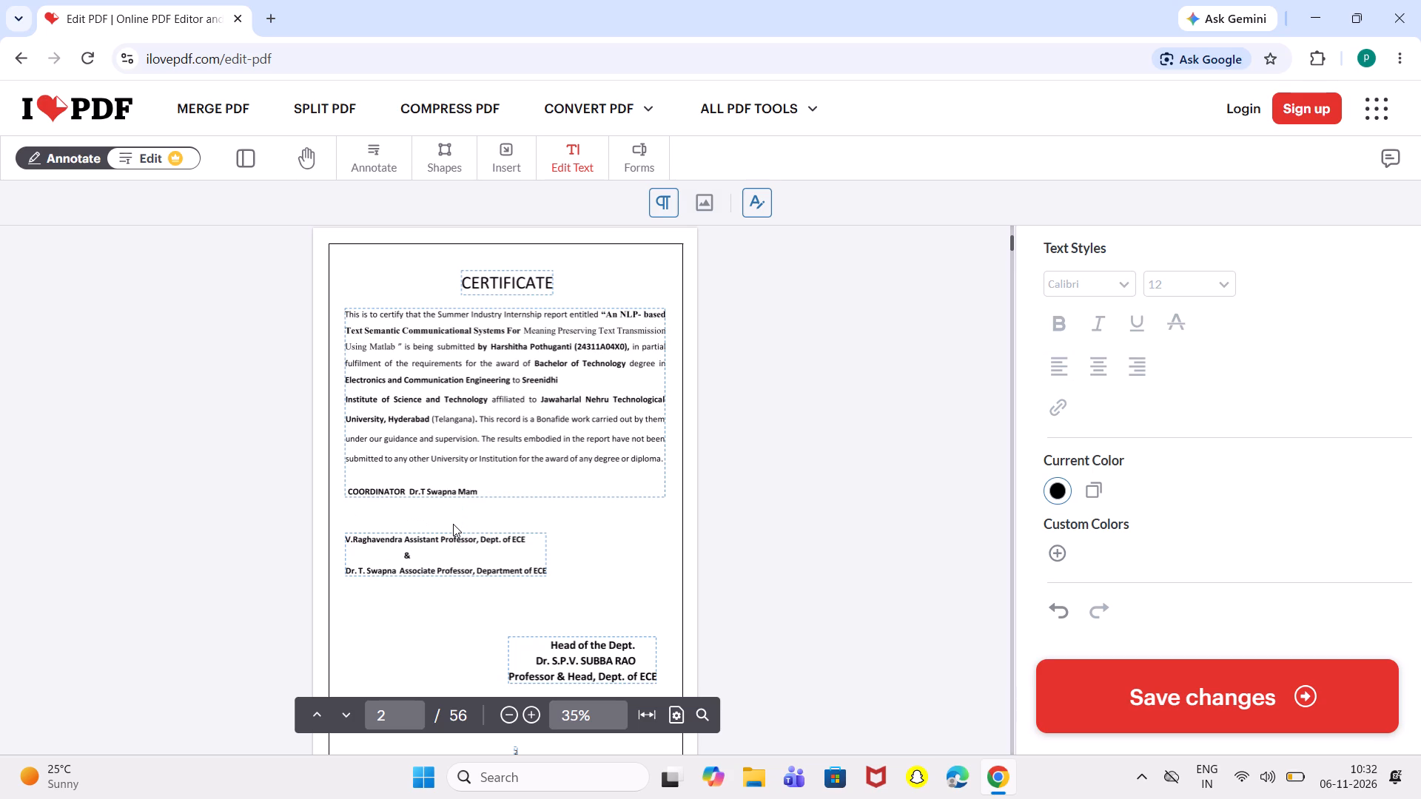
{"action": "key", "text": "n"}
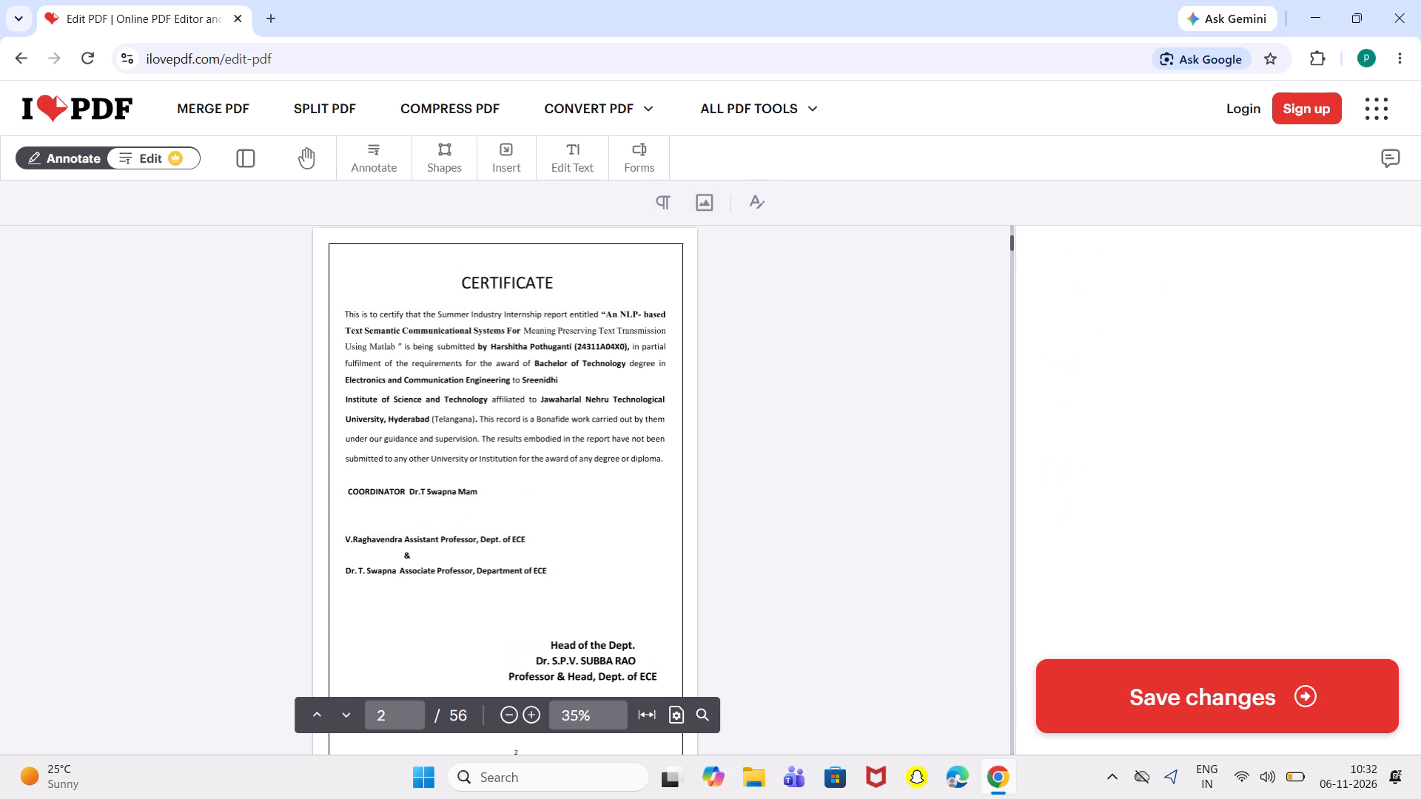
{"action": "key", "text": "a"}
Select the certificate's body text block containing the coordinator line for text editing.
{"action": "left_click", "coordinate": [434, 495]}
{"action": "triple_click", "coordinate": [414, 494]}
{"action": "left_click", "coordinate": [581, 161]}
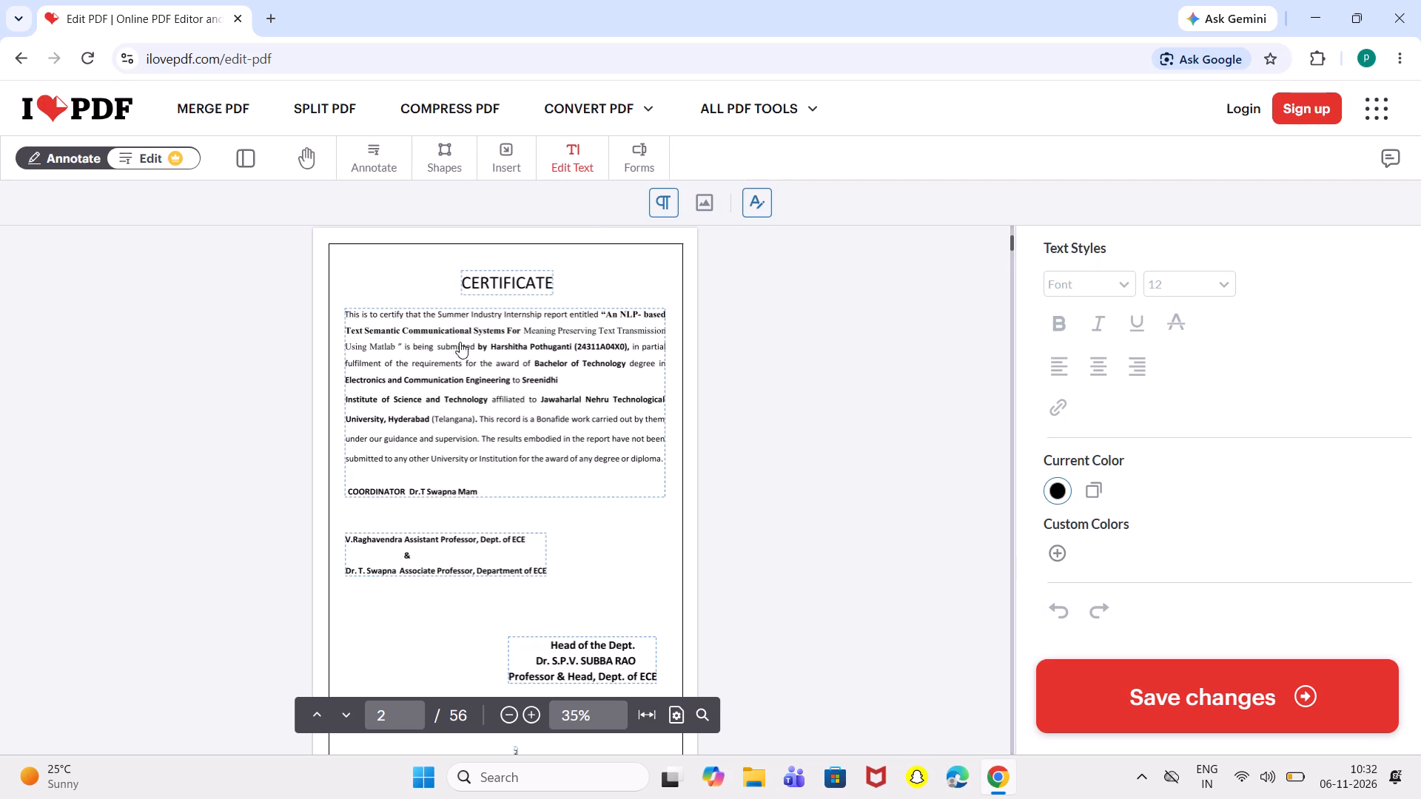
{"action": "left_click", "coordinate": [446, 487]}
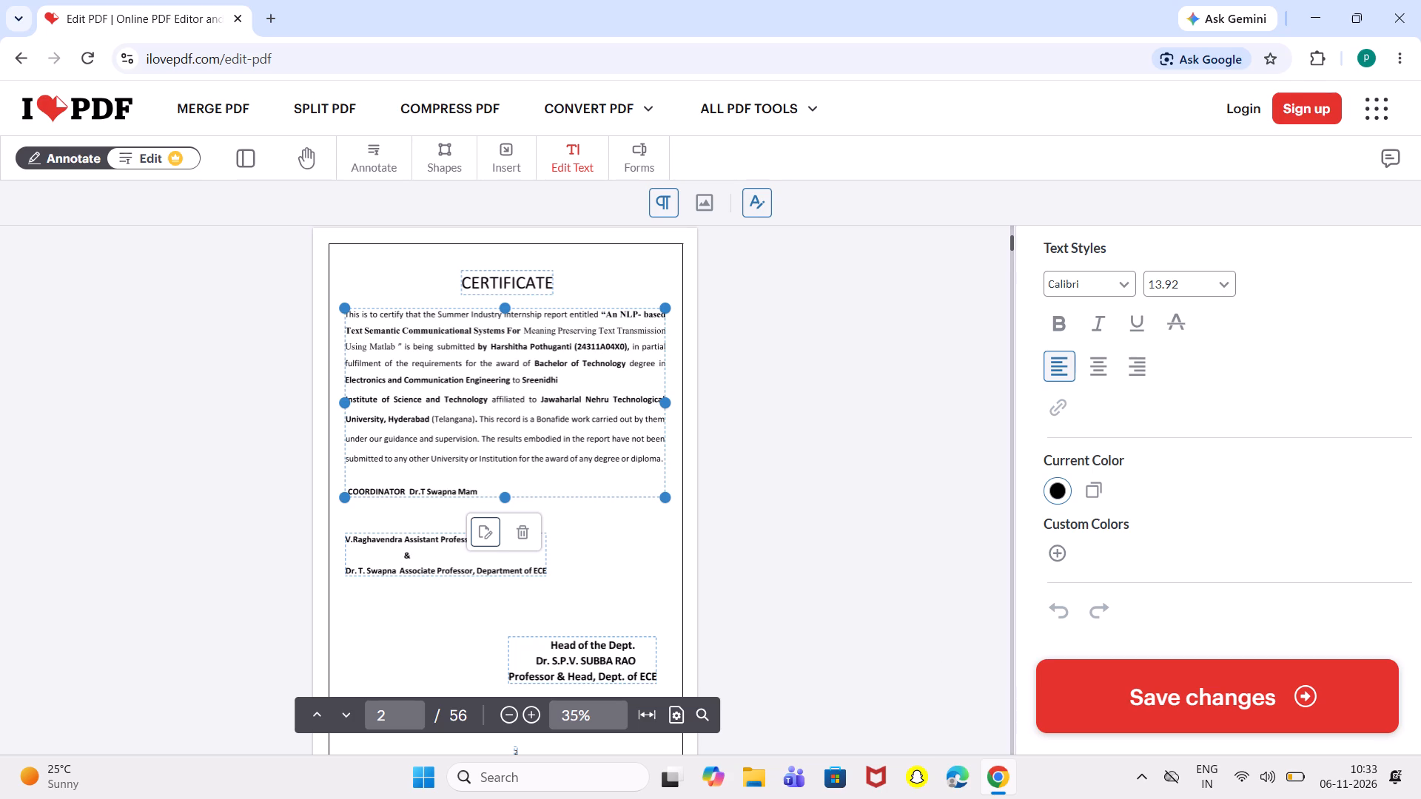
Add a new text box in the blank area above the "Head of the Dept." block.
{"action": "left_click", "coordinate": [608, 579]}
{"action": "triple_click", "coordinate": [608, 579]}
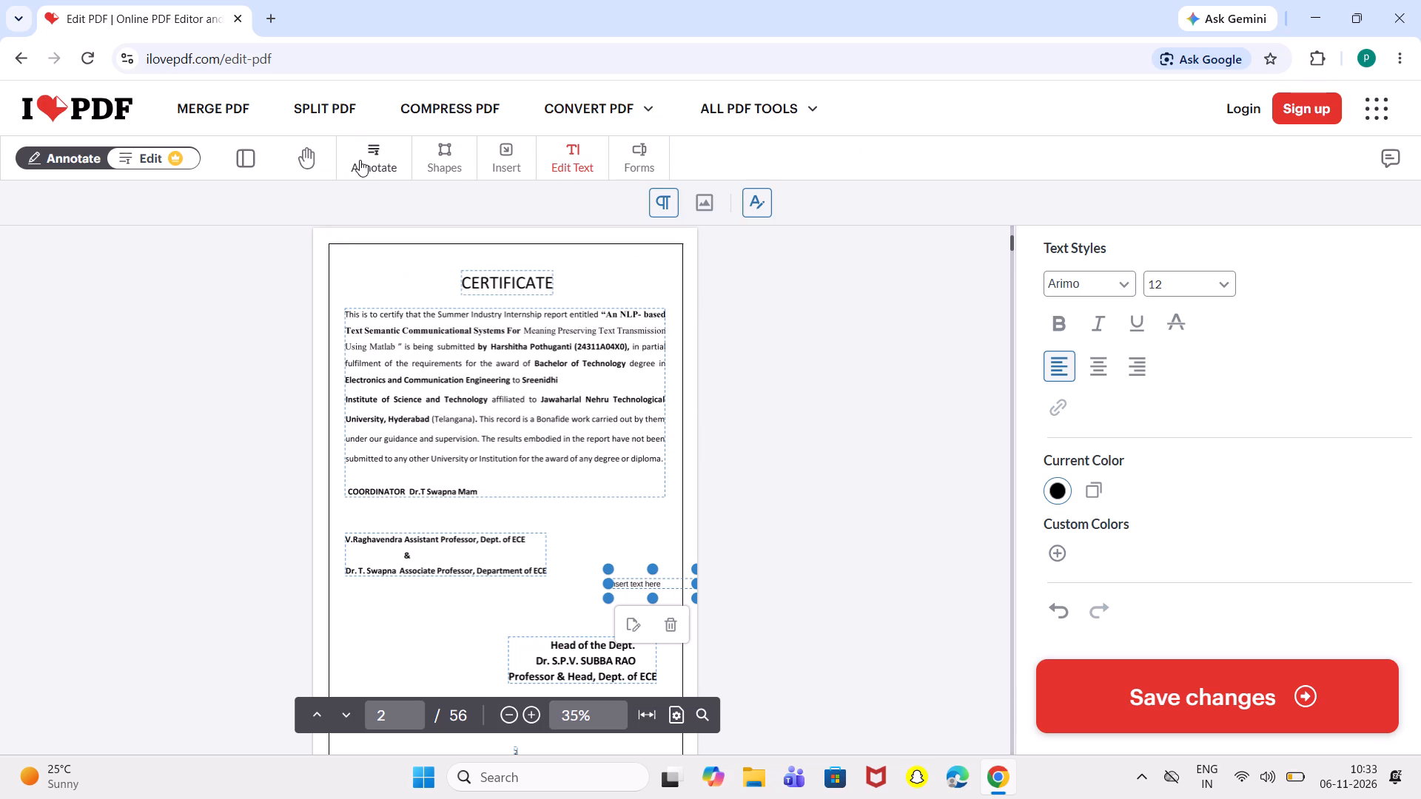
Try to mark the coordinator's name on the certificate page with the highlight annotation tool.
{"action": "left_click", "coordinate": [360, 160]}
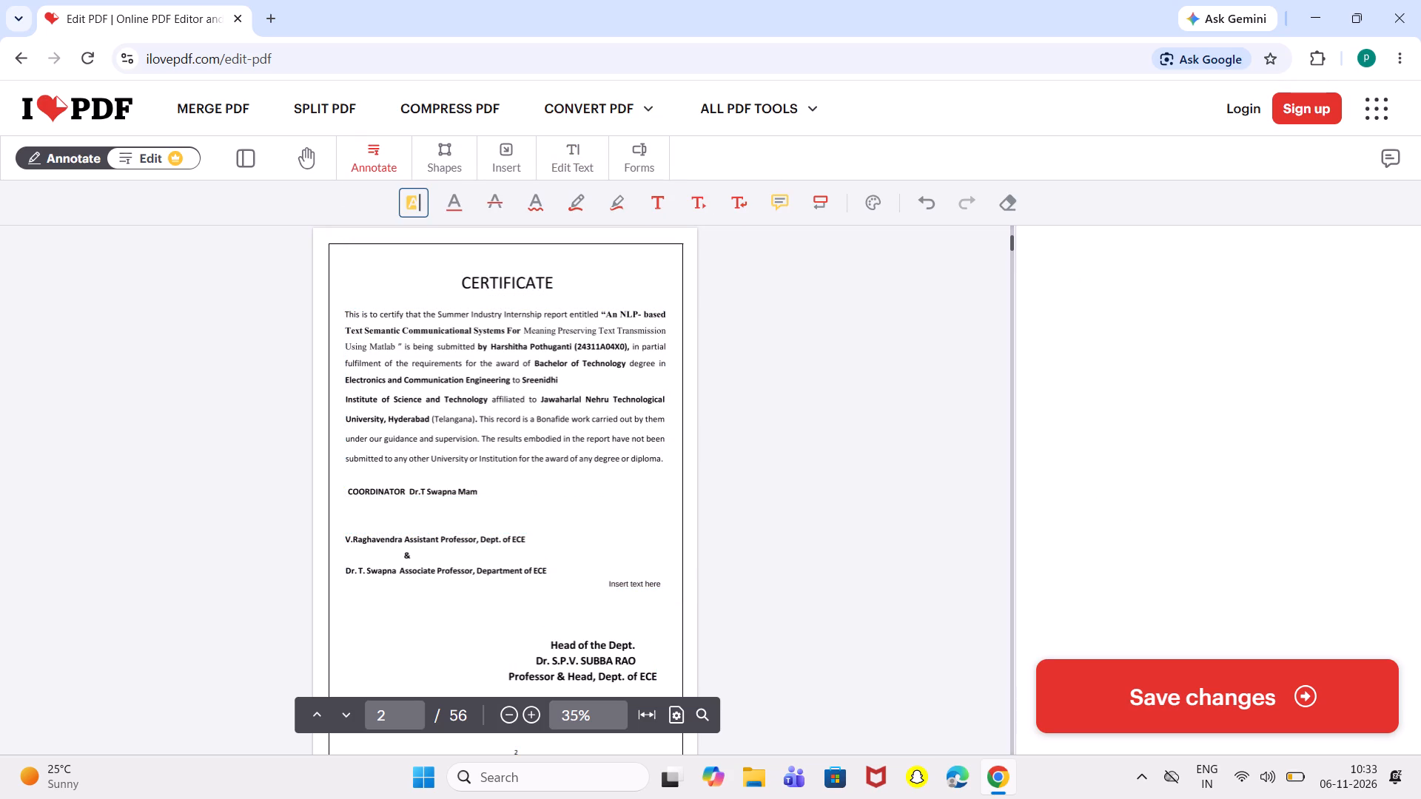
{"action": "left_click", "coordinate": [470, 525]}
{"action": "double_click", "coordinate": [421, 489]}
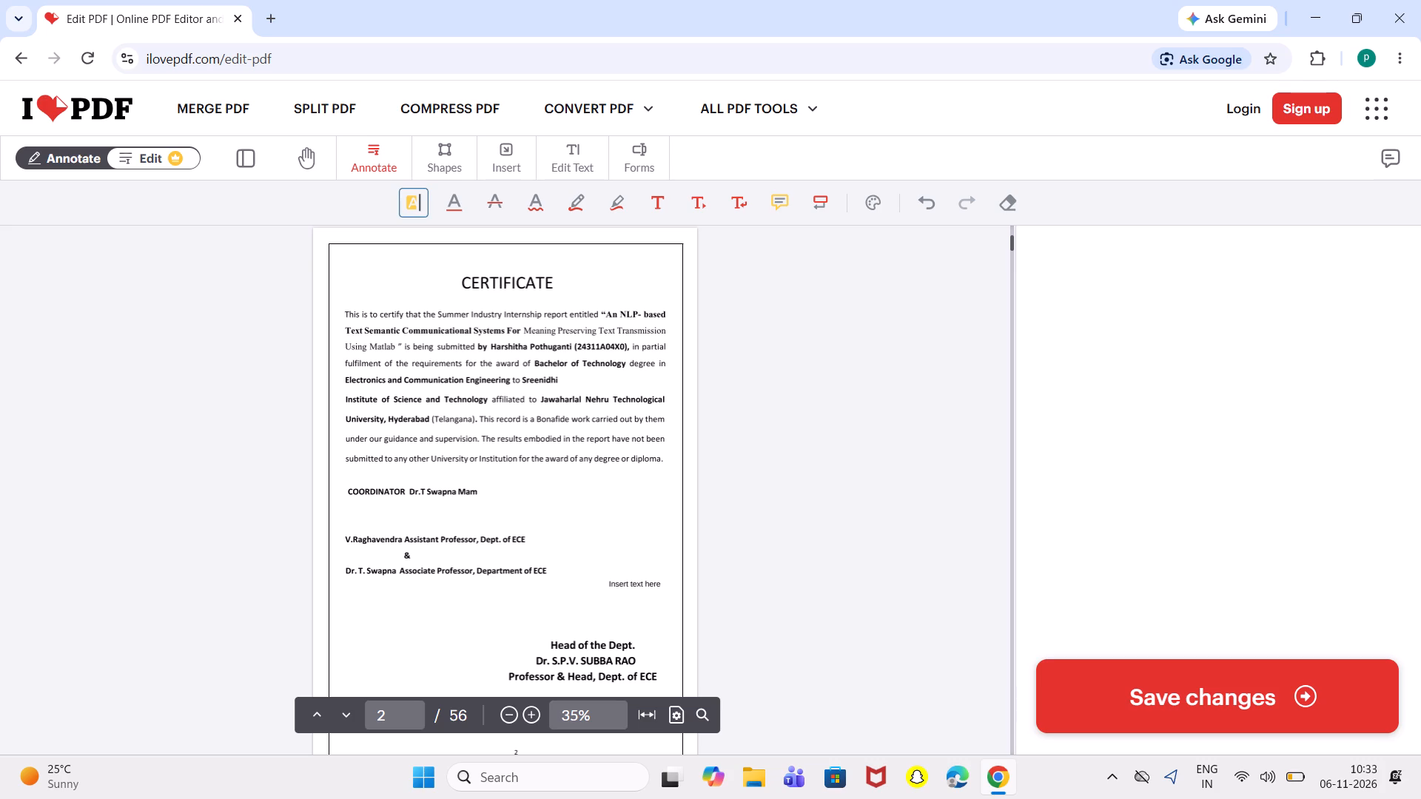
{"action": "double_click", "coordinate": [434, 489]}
Return to the "pdf editor" search results and open Lumin's "Edit PDF - Free Online PDF Editor" page.
{"action": "left_click", "coordinate": [20, 60]}
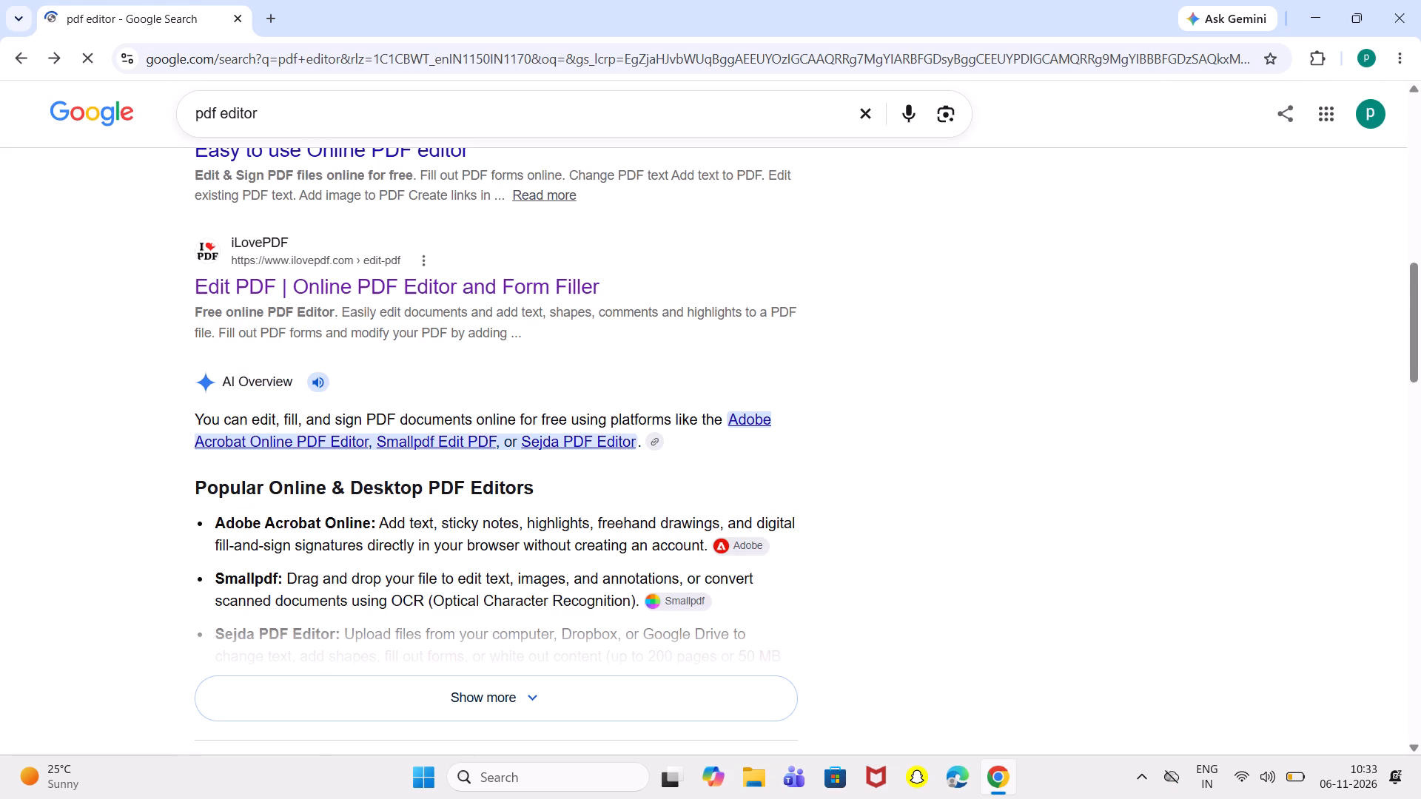
{"action": "scroll", "coordinate": [517, 307], "scroll_direction": "down", "scroll_amount": 4}
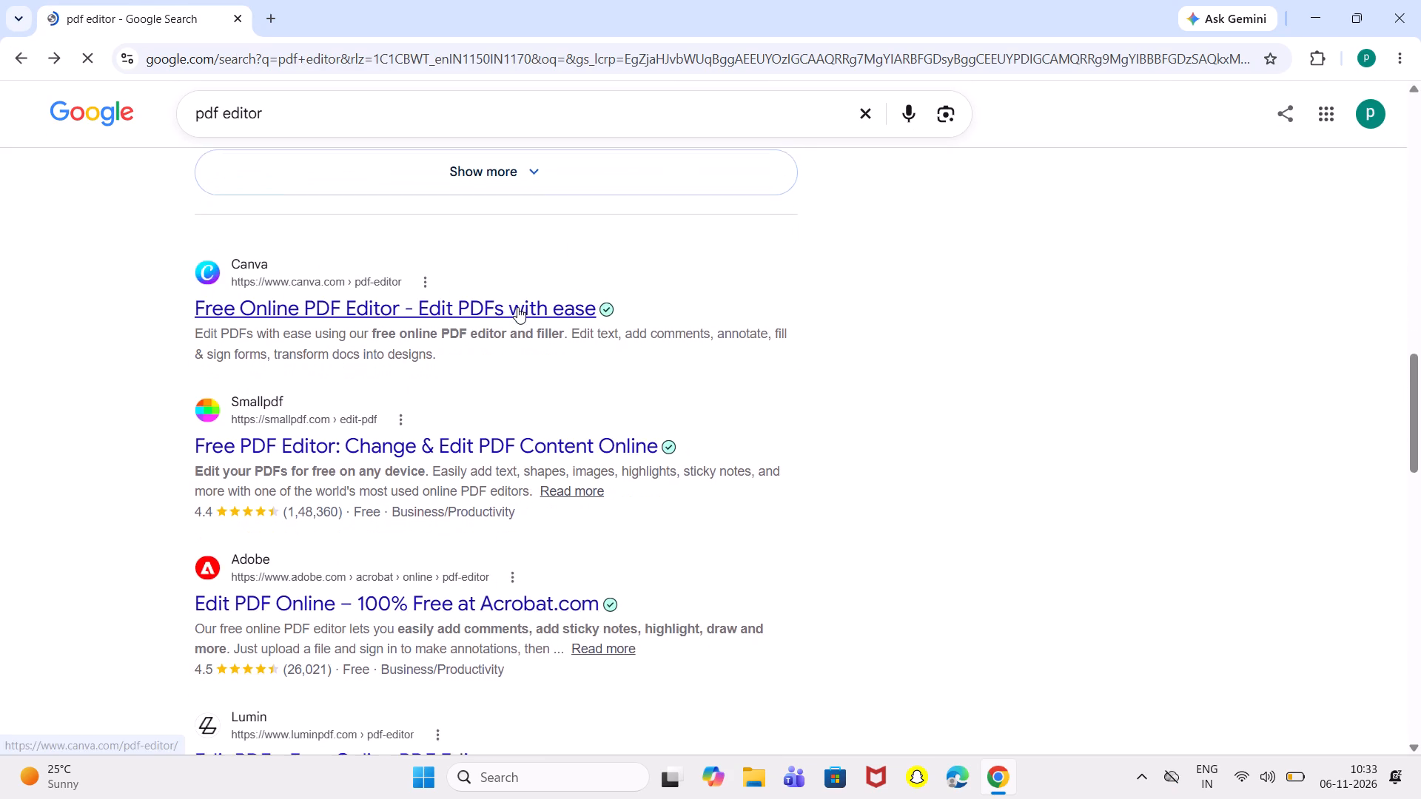
{"action": "scroll", "coordinate": [517, 307], "scroll_direction": "down", "scroll_amount": 3}
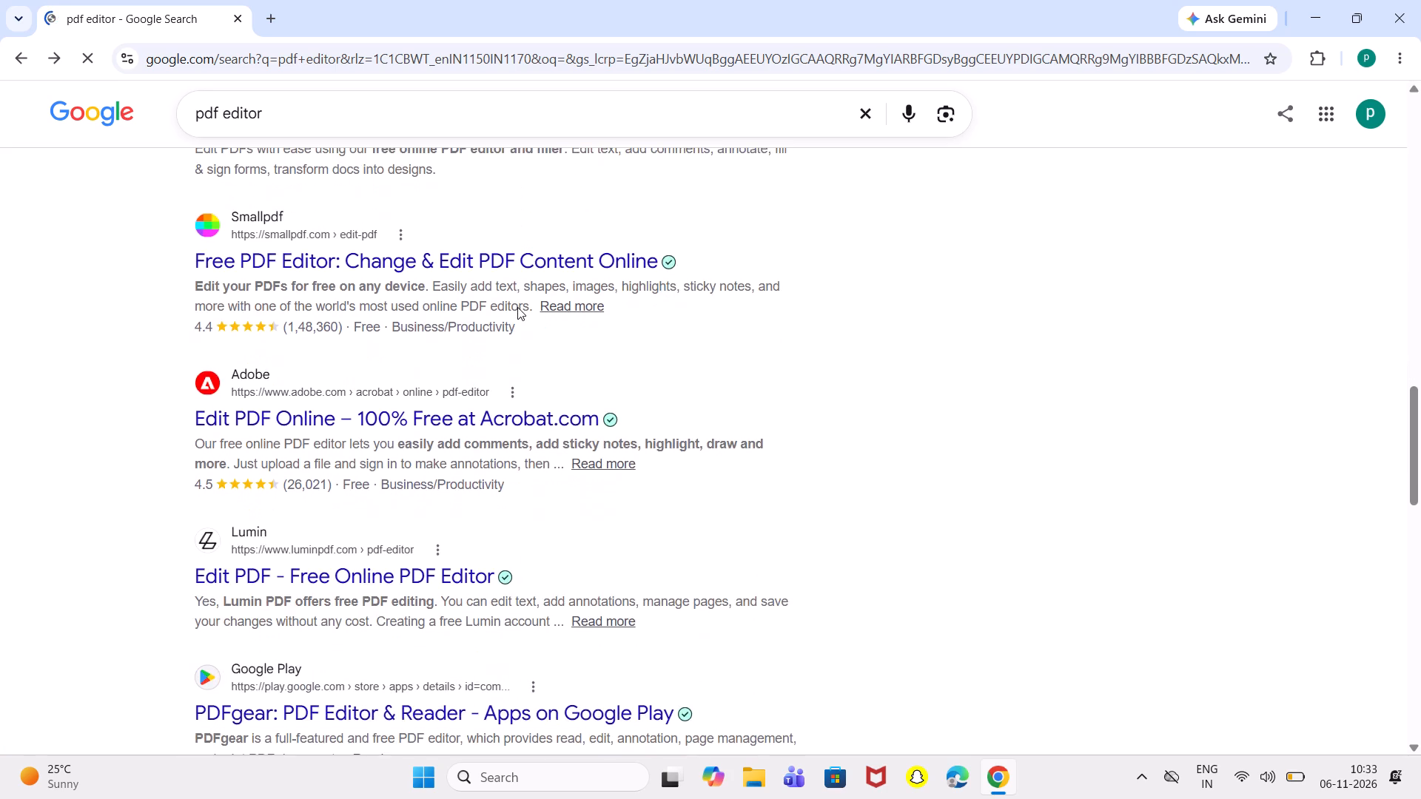
{"action": "scroll", "coordinate": [517, 307], "scroll_direction": "down", "scroll_amount": 2}
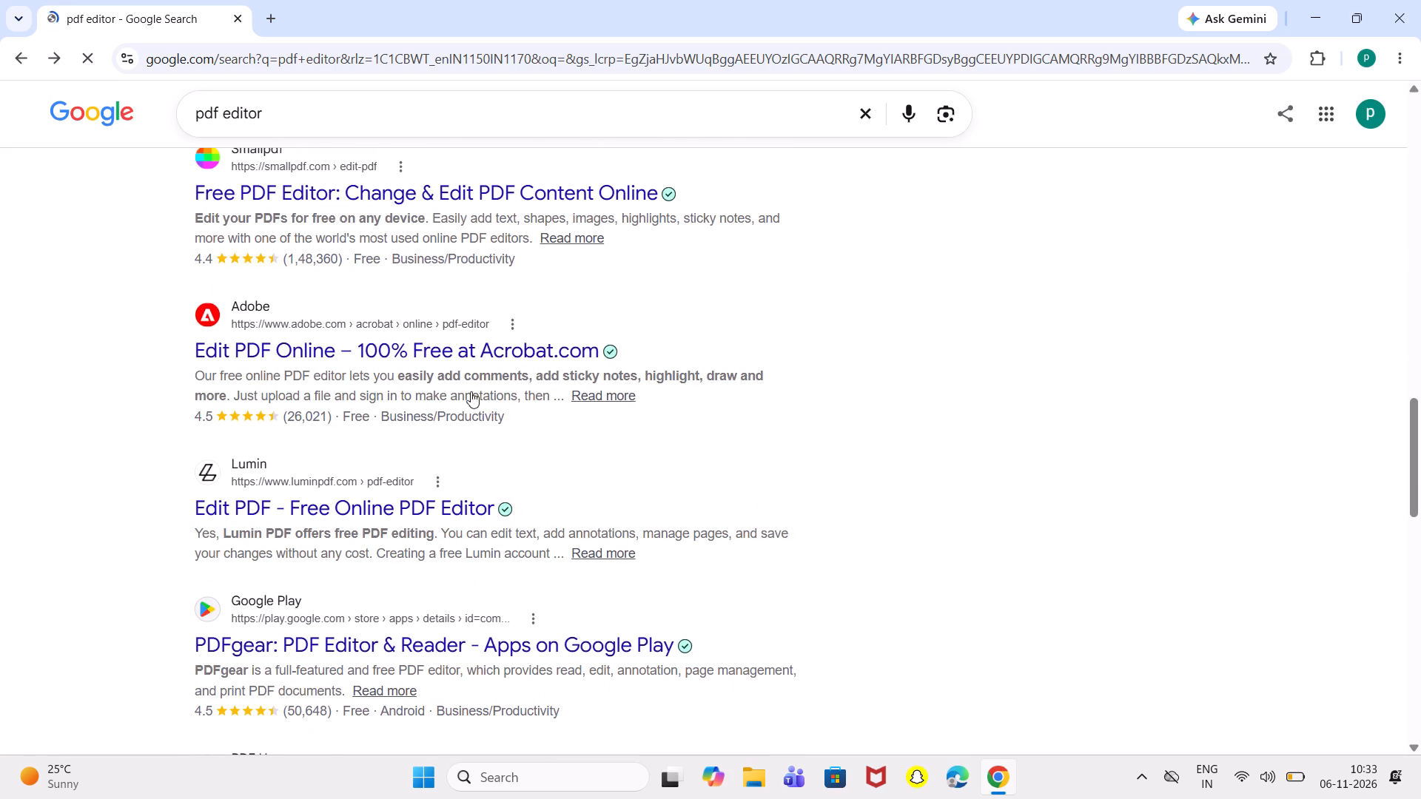
{"action": "double_click", "coordinate": [408, 496]}
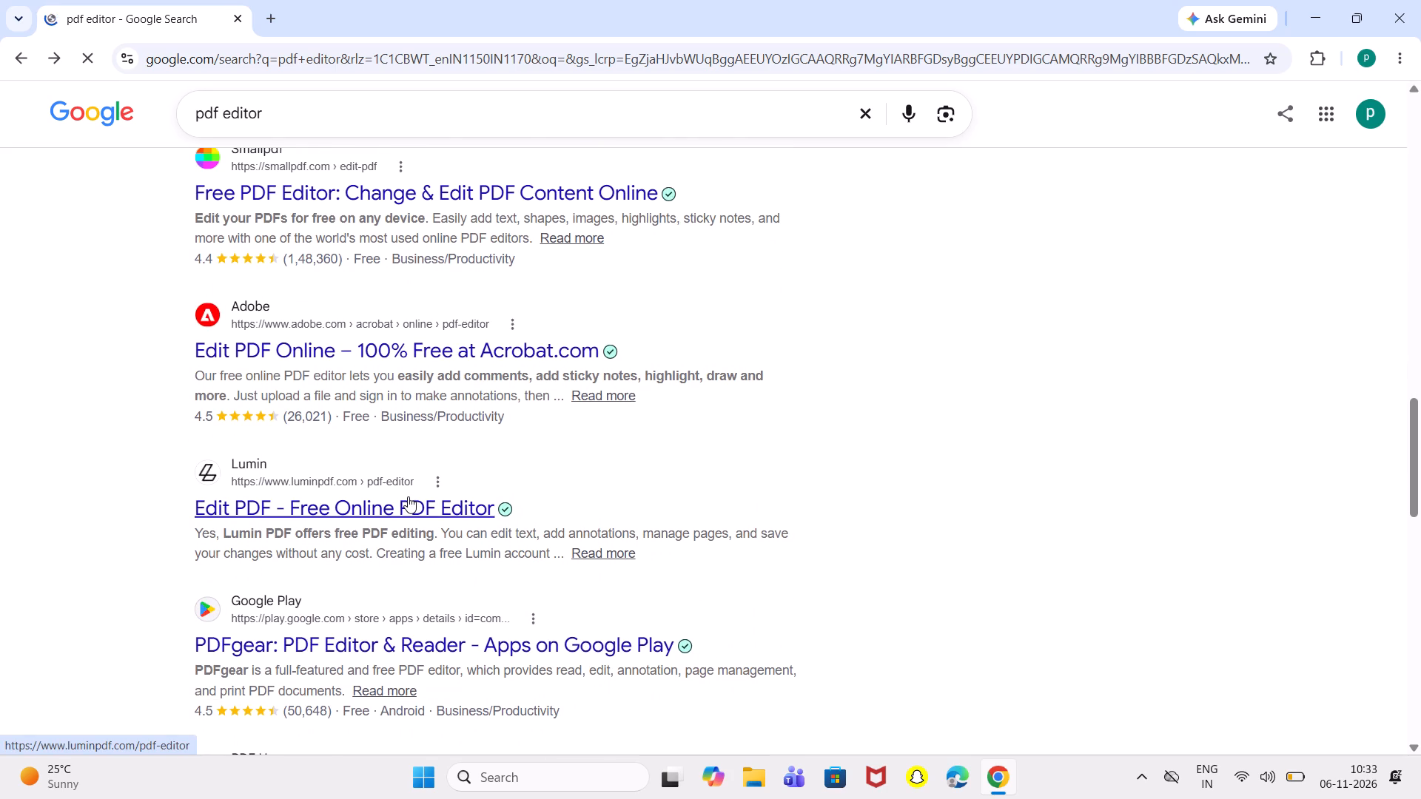
{"action": "double_click", "coordinate": [414, 511]}
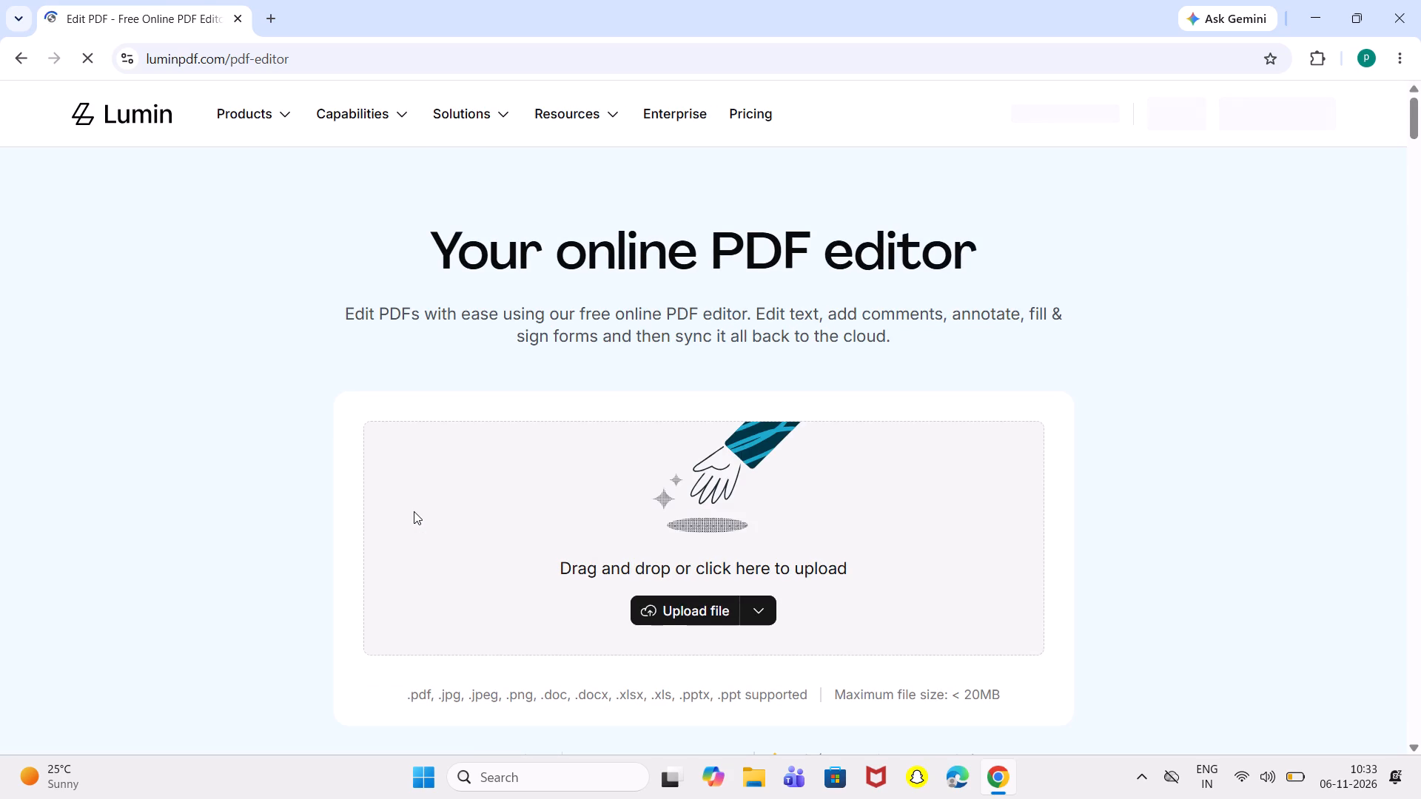
Look through Lumin's online PDF editor page, covering the file upload area and the editing features described below it.
{"action": "scroll", "coordinate": [415, 504], "scroll_direction": "down", "scroll_amount": 3}
{"action": "scroll", "coordinate": [415, 504], "scroll_direction": "up", "scroll_amount": 1}
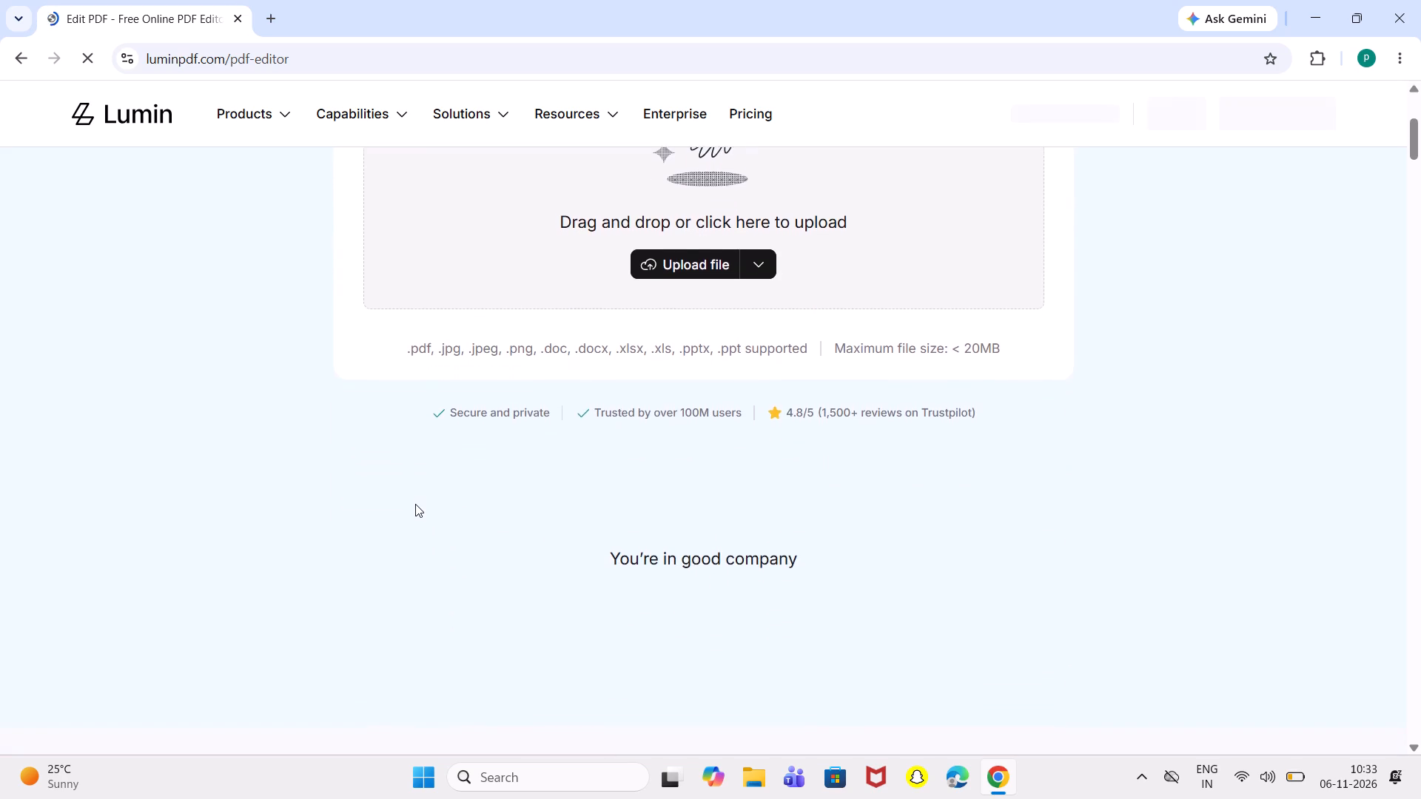
{"action": "scroll", "coordinate": [415, 504], "scroll_direction": "up", "scroll_amount": 3}
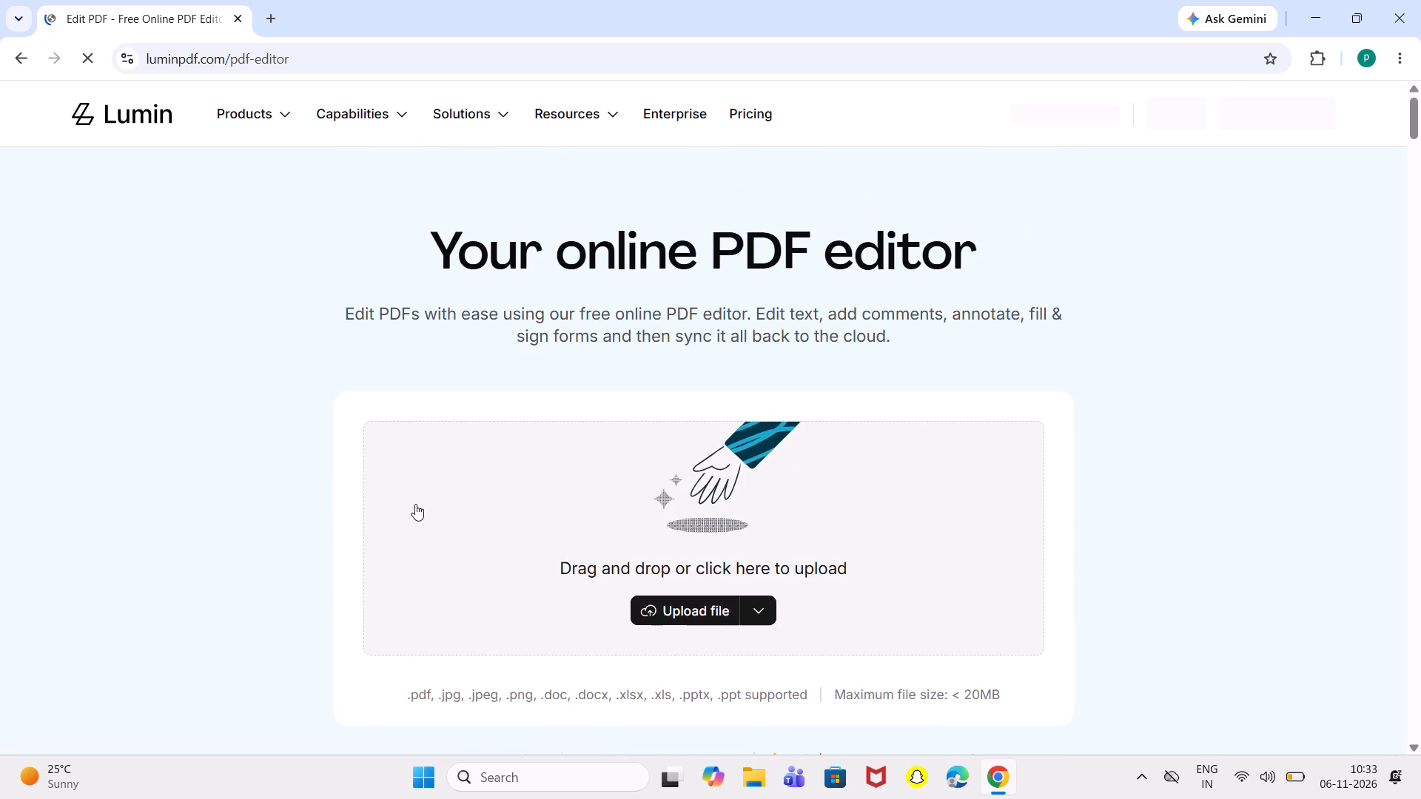
{"action": "scroll", "coordinate": [415, 504], "scroll_direction": "up", "scroll_amount": 3}
{"action": "scroll", "coordinate": [415, 504], "scroll_direction": "down", "scroll_amount": 4}
{"action": "scroll", "coordinate": [415, 504], "scroll_direction": "up", "scroll_amount": 5}
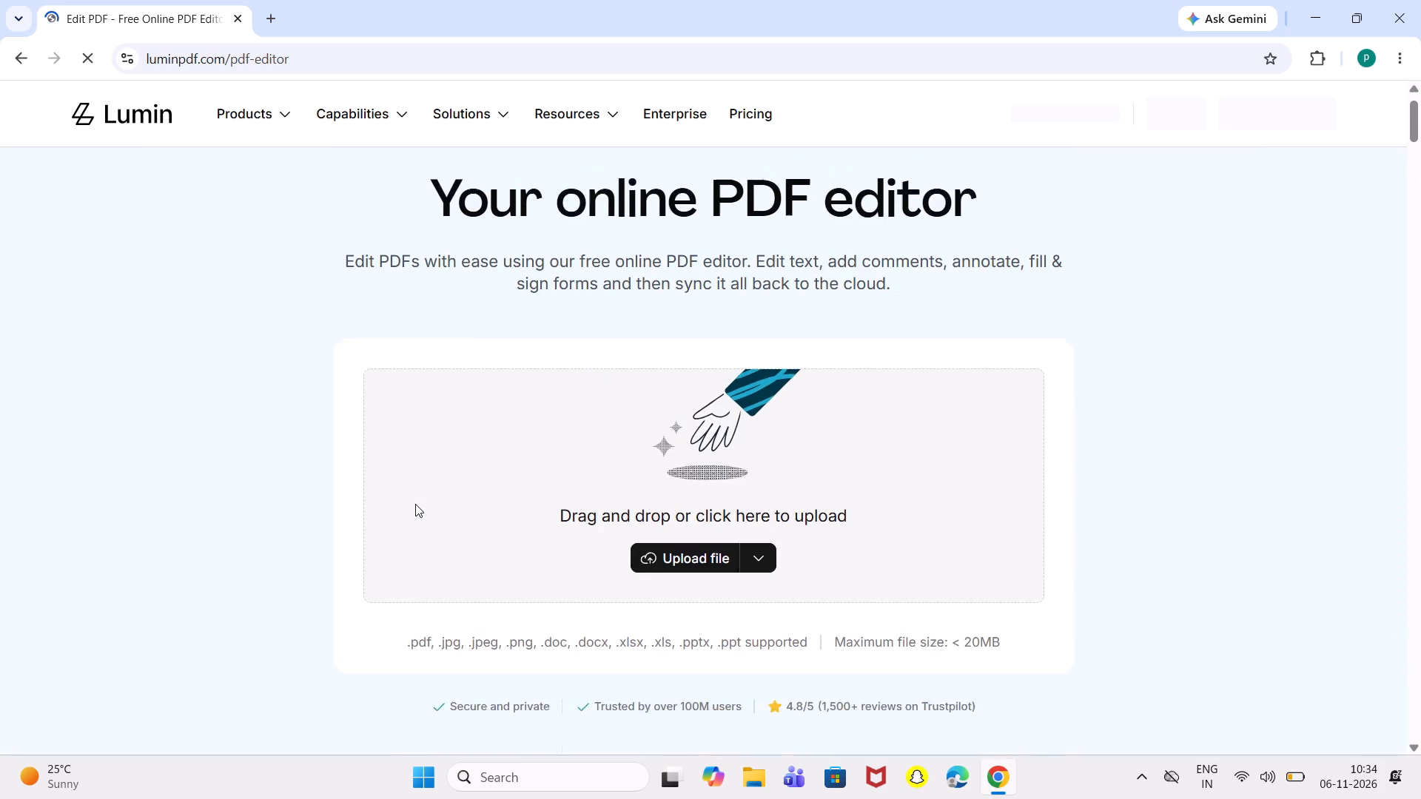
{"action": "scroll", "coordinate": [415, 504], "scroll_direction": "up", "scroll_amount": 3}
{"action": "scroll", "coordinate": [415, 504], "scroll_direction": "down", "scroll_amount": 5}
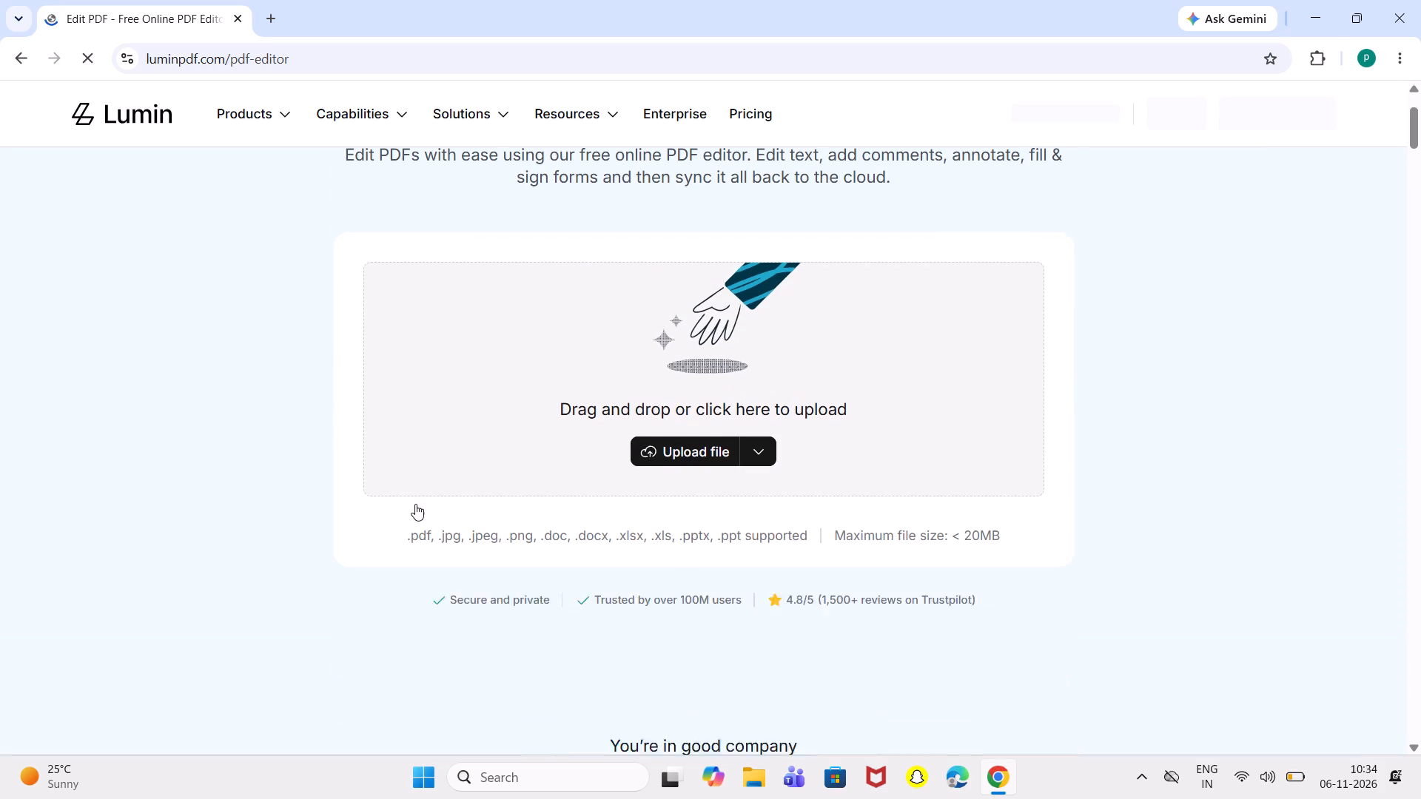
{"action": "scroll", "coordinate": [415, 504], "scroll_direction": "down", "scroll_amount": 2}
{"action": "scroll", "coordinate": [415, 504], "scroll_direction": "up", "scroll_amount": 5}
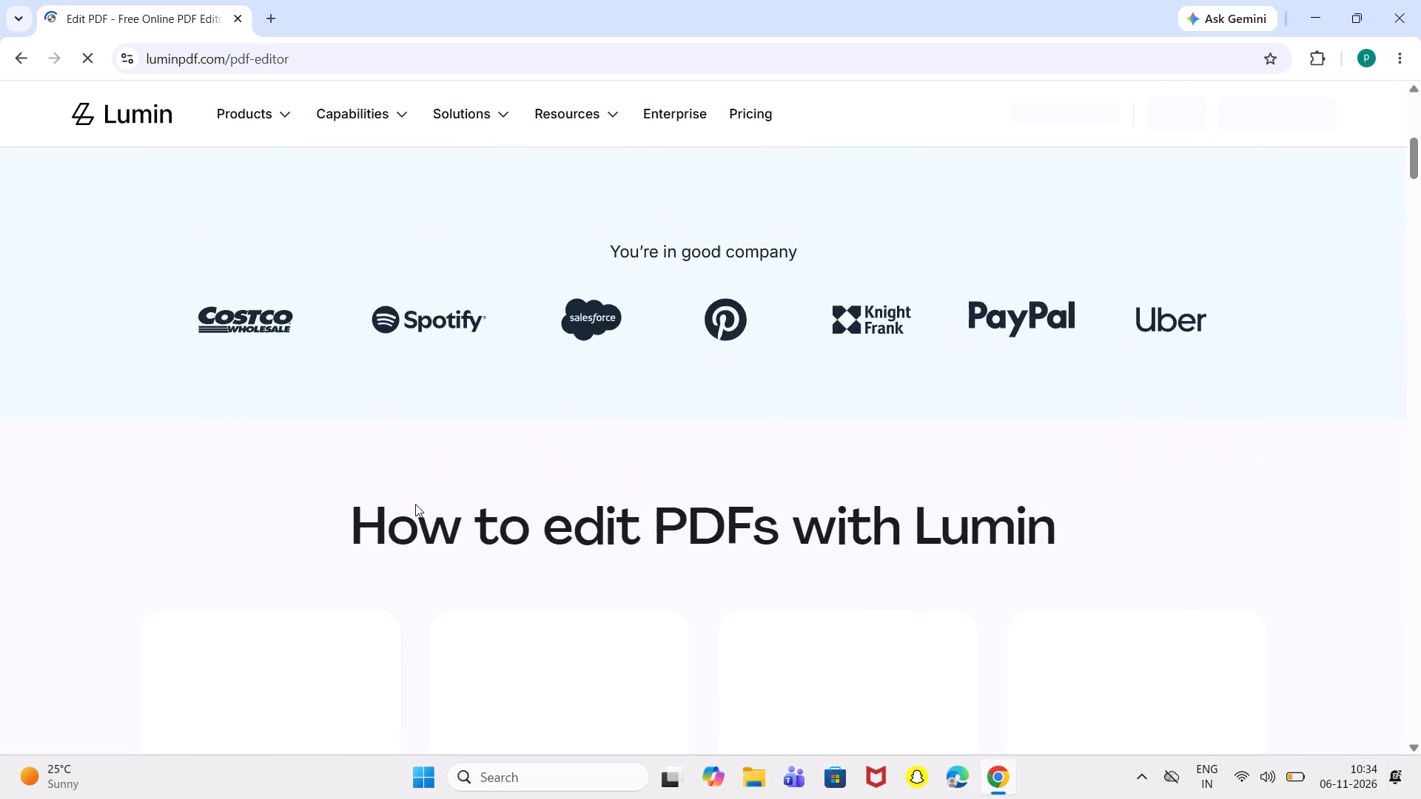
{"action": "scroll", "coordinate": [415, 504], "scroll_direction": "up", "scroll_amount": 2}
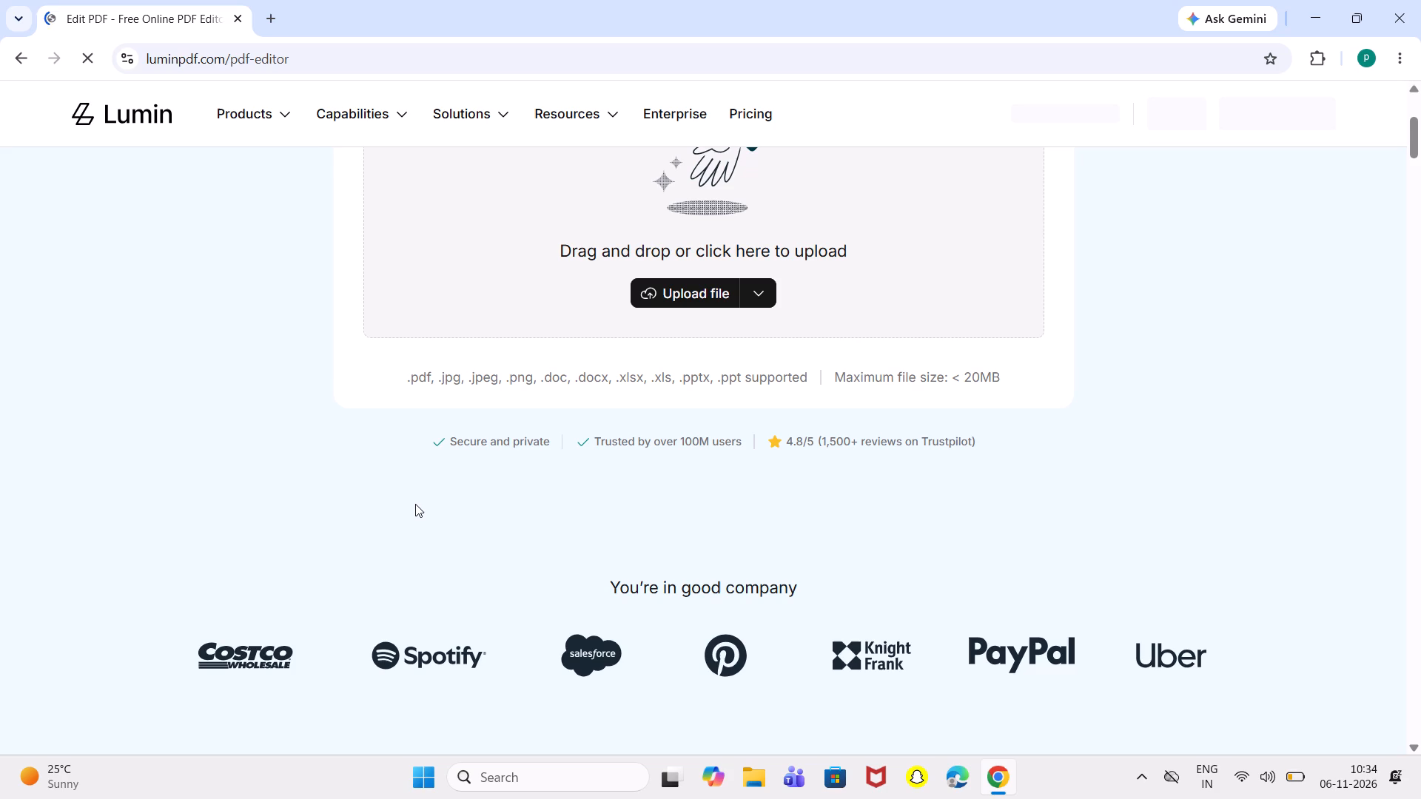
{"action": "scroll", "coordinate": [415, 504], "scroll_direction": "down", "scroll_amount": 7}
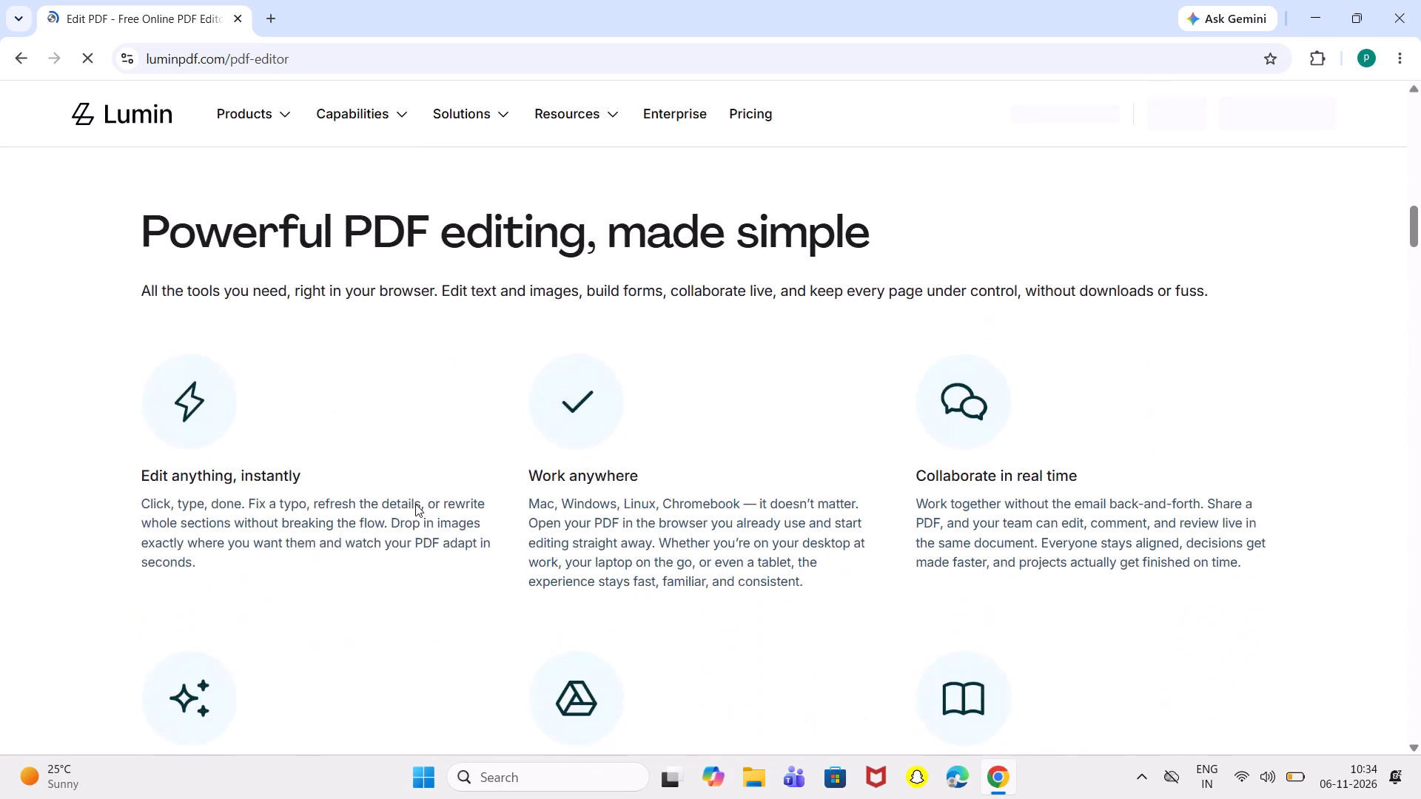
Look through Lumin's PDF editor page, covering the upload area, the how-to-edit instructions, the editing features and the frequently asked questions.
{"action": "scroll", "coordinate": [415, 504], "scroll_direction": "down", "scroll_amount": 3}
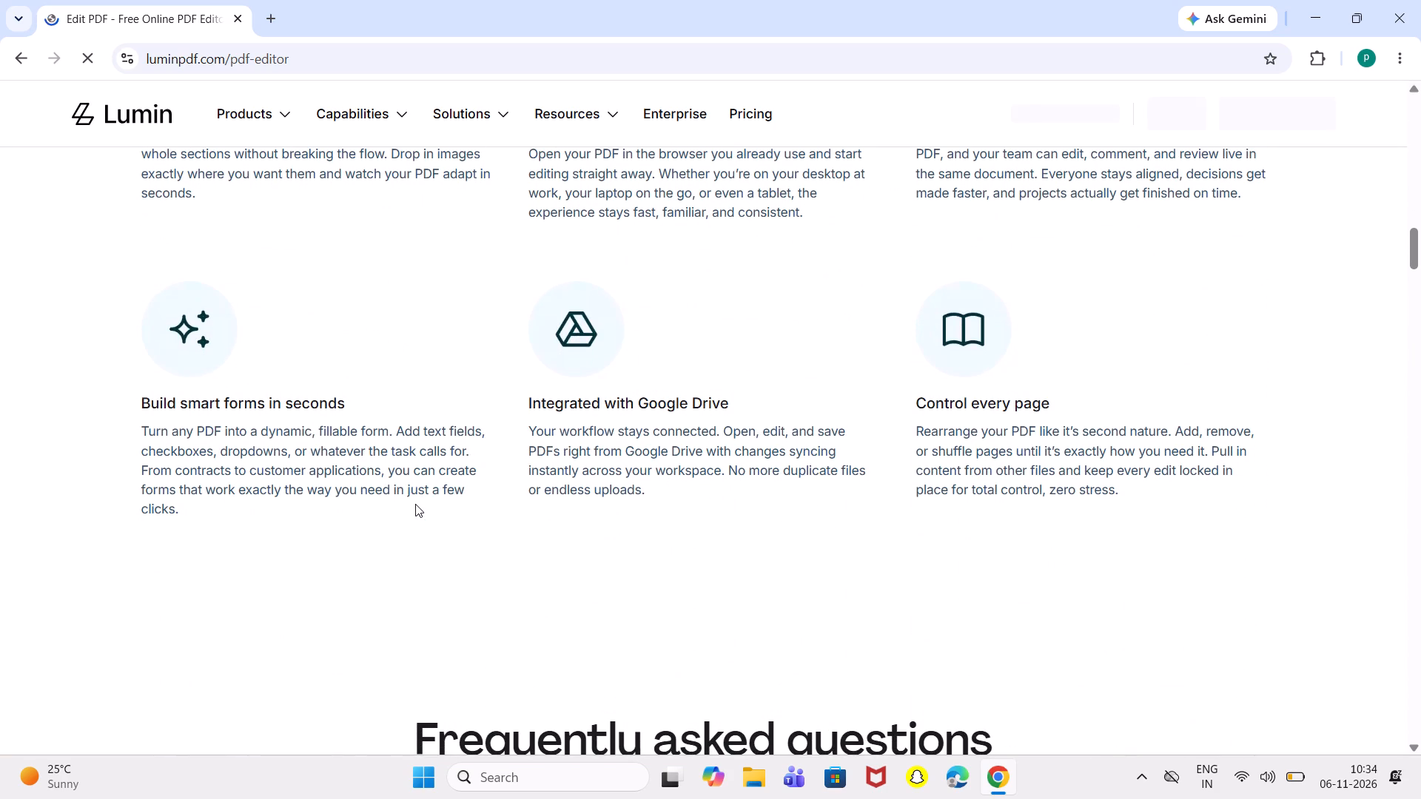
{"action": "scroll", "coordinate": [415, 504], "scroll_direction": "down", "scroll_amount": 3}
{"action": "scroll", "coordinate": [415, 504], "scroll_direction": "up", "scroll_amount": 16}
{"action": "scroll", "coordinate": [415, 504], "scroll_direction": "down", "scroll_amount": 1}
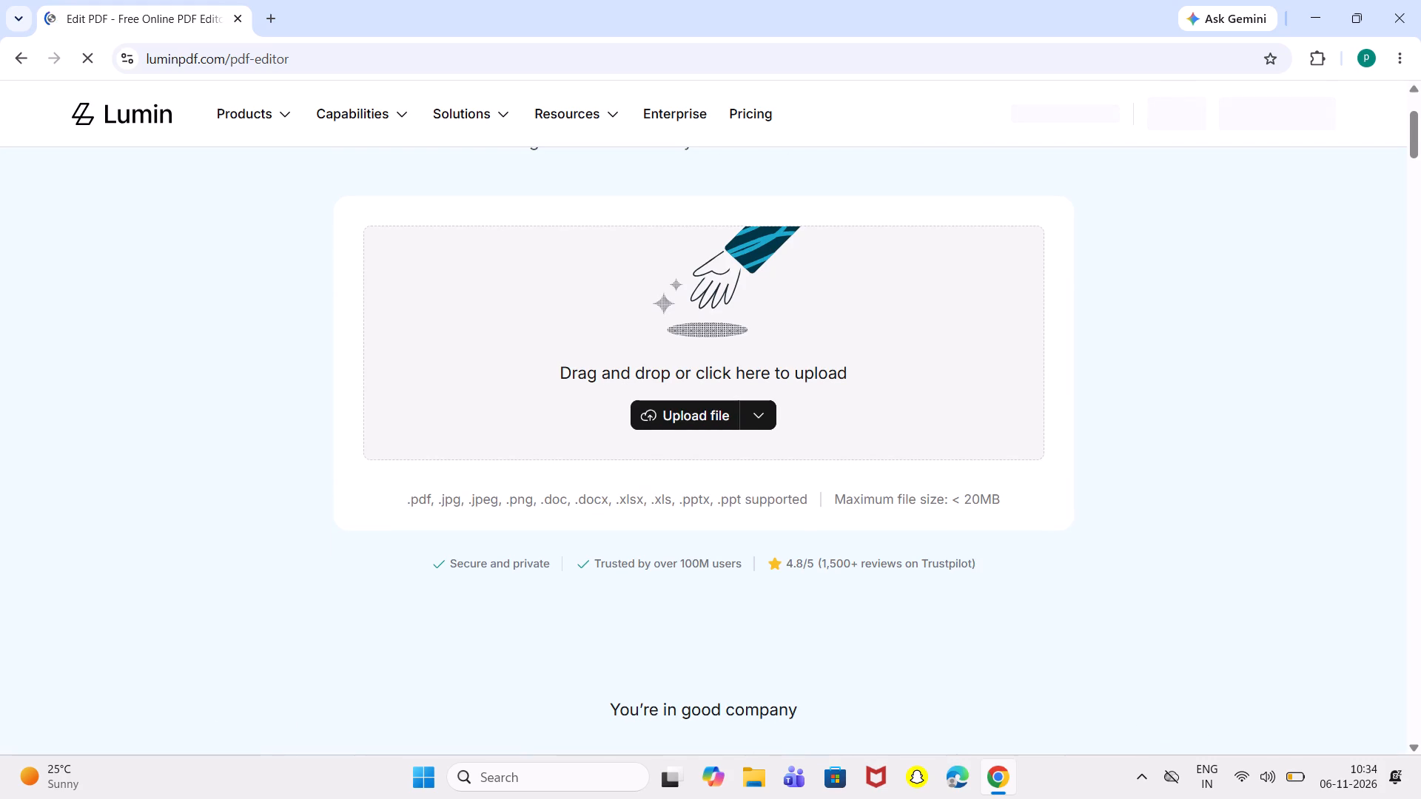
{"action": "scroll", "coordinate": [415, 504], "scroll_direction": "down", "scroll_amount": 2}
{"action": "scroll", "coordinate": [415, 504], "scroll_direction": "up", "scroll_amount": 4}
{"action": "scroll", "coordinate": [415, 504], "scroll_direction": "down", "scroll_amount": 7}
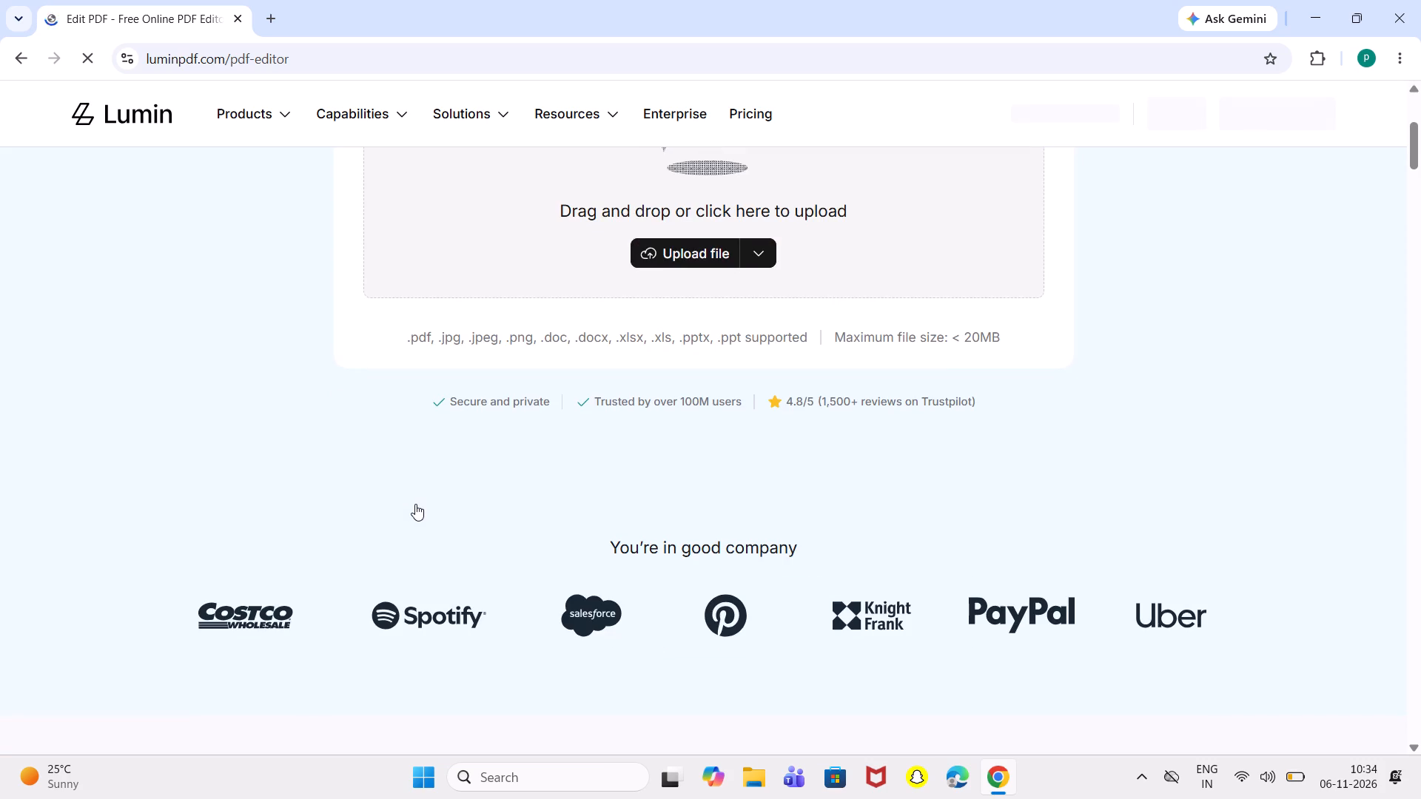
{"action": "scroll", "coordinate": [415, 504], "scroll_direction": "up", "scroll_amount": 3}
{"action": "scroll", "coordinate": [465, 391], "scroll_direction": "down", "scroll_amount": 1}
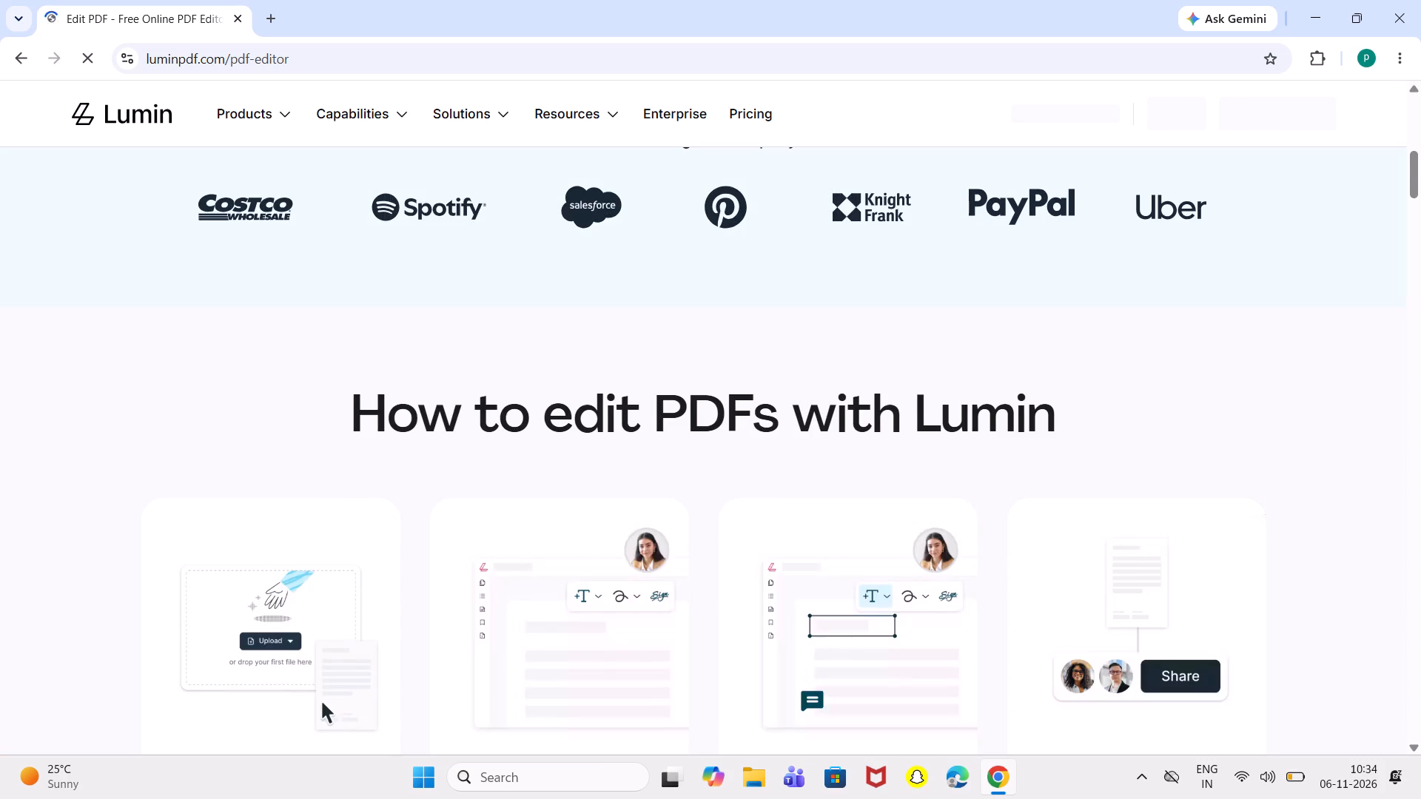
{"action": "scroll", "coordinate": [465, 391], "scroll_direction": "down", "scroll_amount": 4}
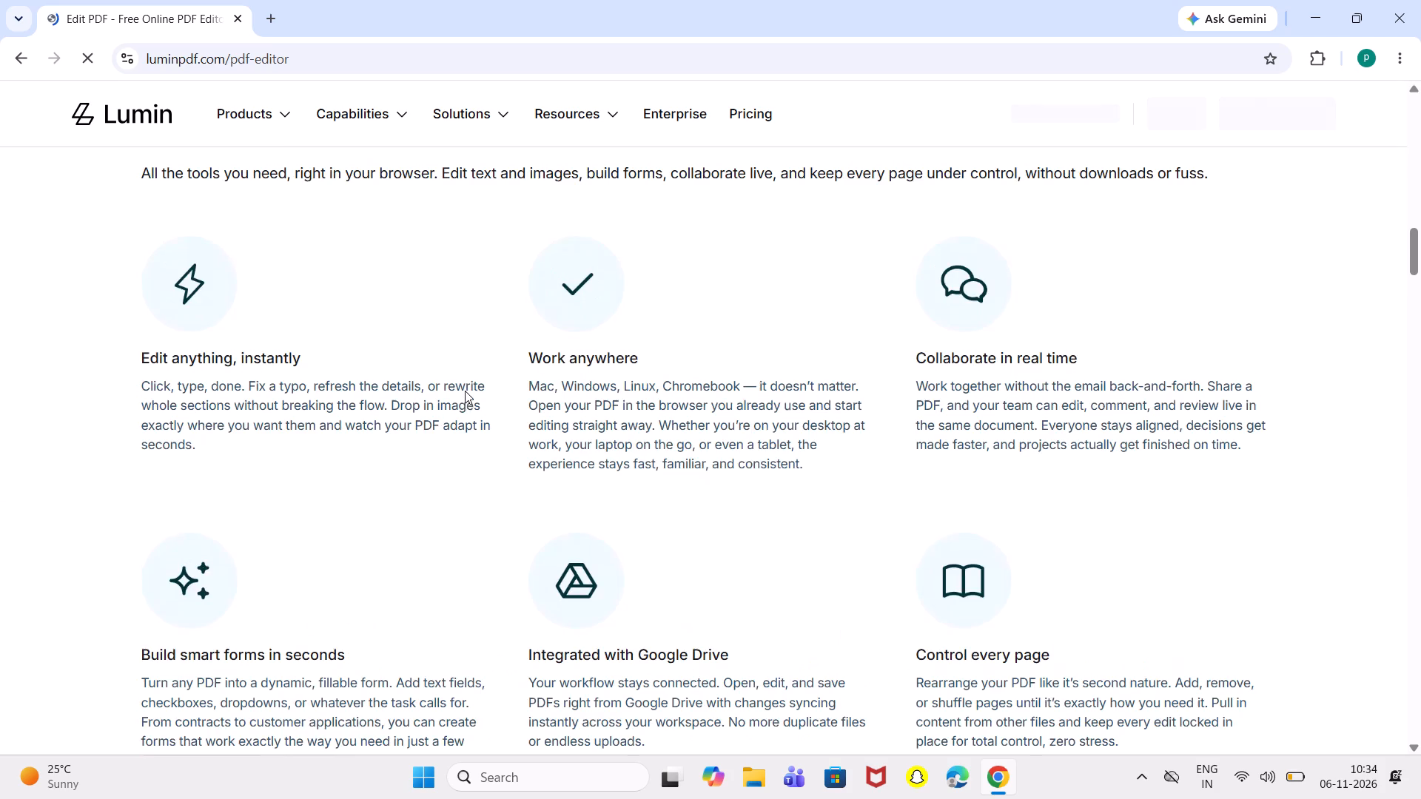
{"action": "scroll", "coordinate": [465, 391], "scroll_direction": "down", "scroll_amount": 1}
{"action": "scroll", "coordinate": [465, 391], "scroll_direction": "up", "scroll_amount": 1}
{"action": "scroll", "coordinate": [465, 391], "scroll_direction": "down", "scroll_amount": 1}
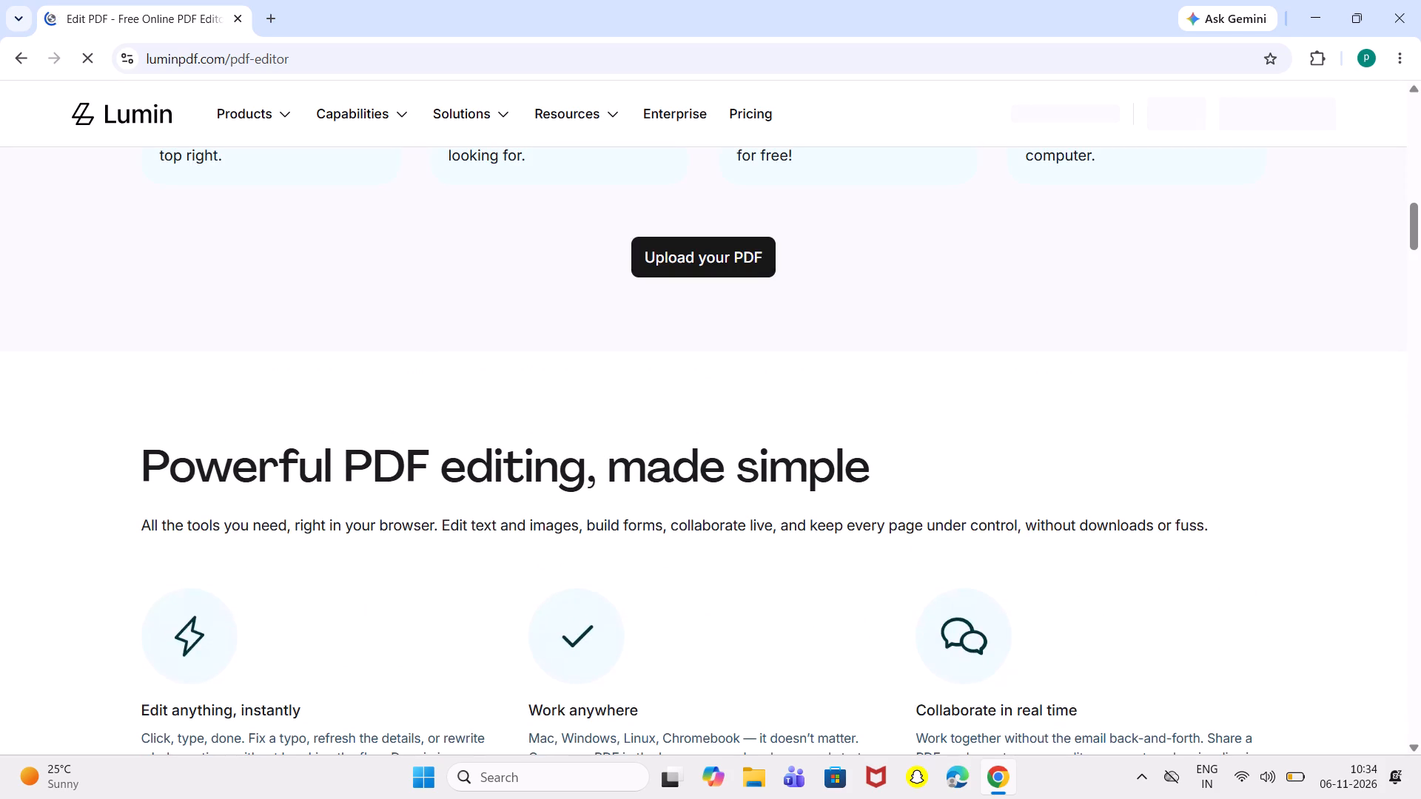
{"action": "scroll", "coordinate": [465, 391], "scroll_direction": "down", "scroll_amount": 1}
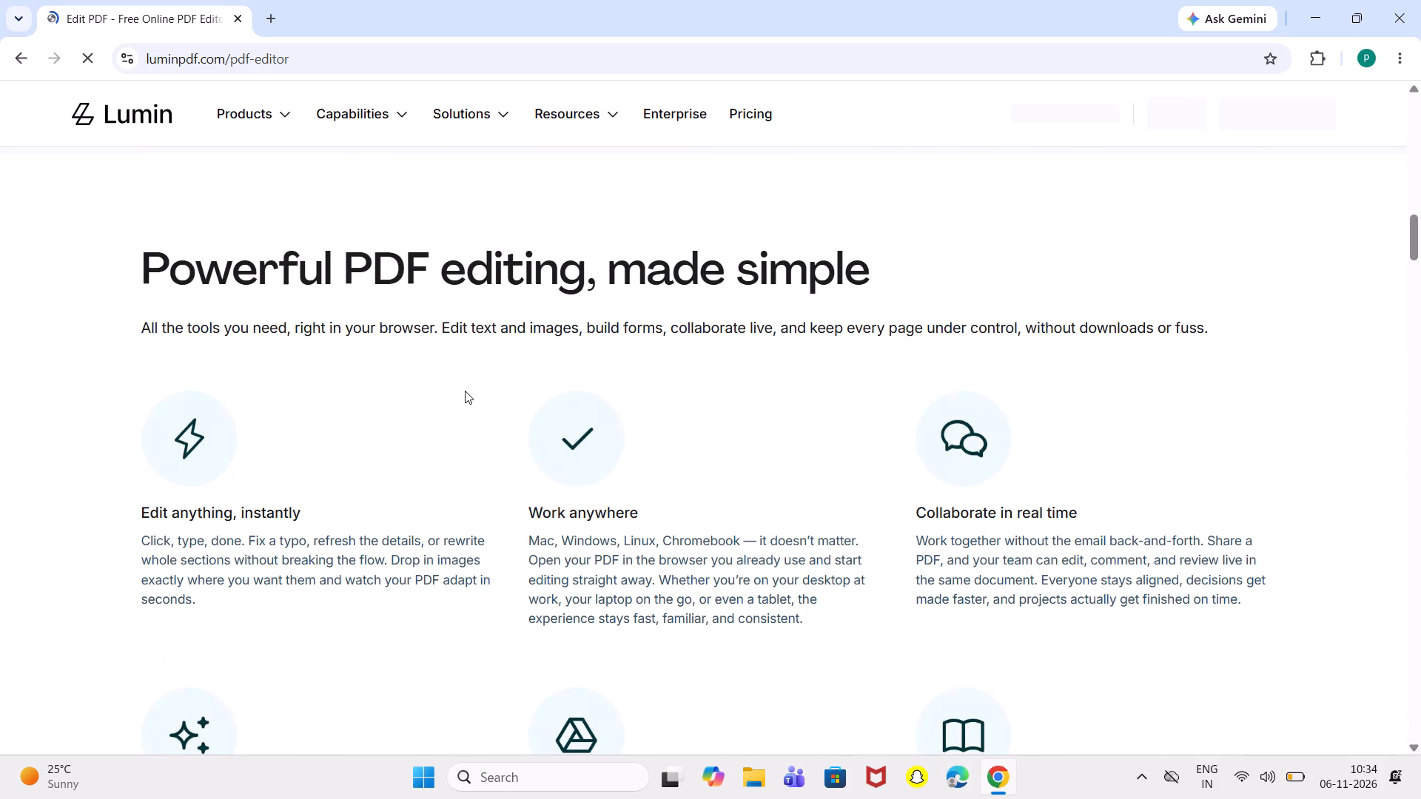
{"action": "scroll", "coordinate": [465, 391], "scroll_direction": "down", "scroll_amount": 4}
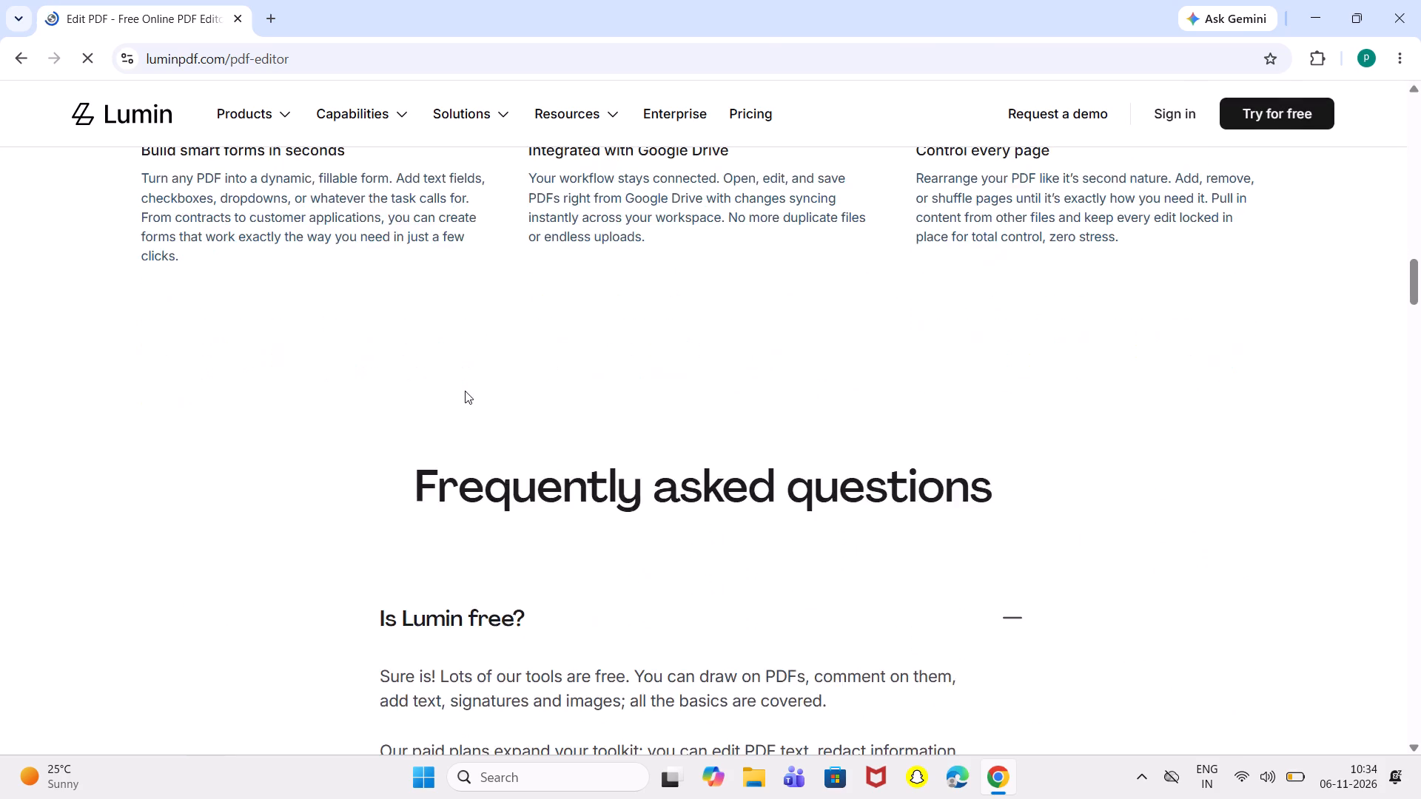
{"action": "scroll", "coordinate": [465, 391], "scroll_direction": "up", "scroll_amount": 8}
{"action": "scroll", "coordinate": [465, 391], "scroll_direction": "down", "scroll_amount": 3}
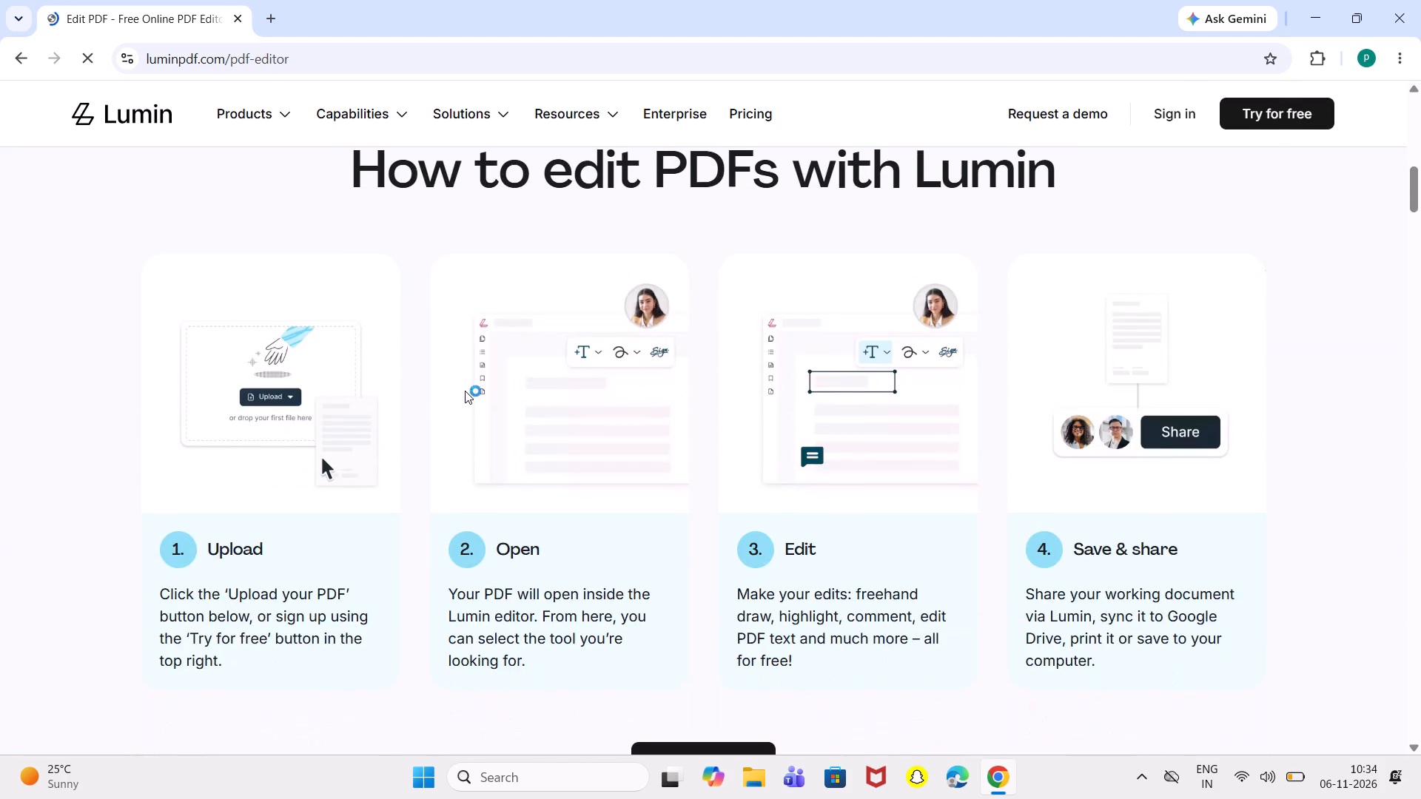
Upload the PDF "Text Semantic communication Systems (1) (1)" from the Downloads folder to Lumin's online PDF editor.
{"action": "scroll", "coordinate": [465, 391], "scroll_direction": "down", "scroll_amount": 1}
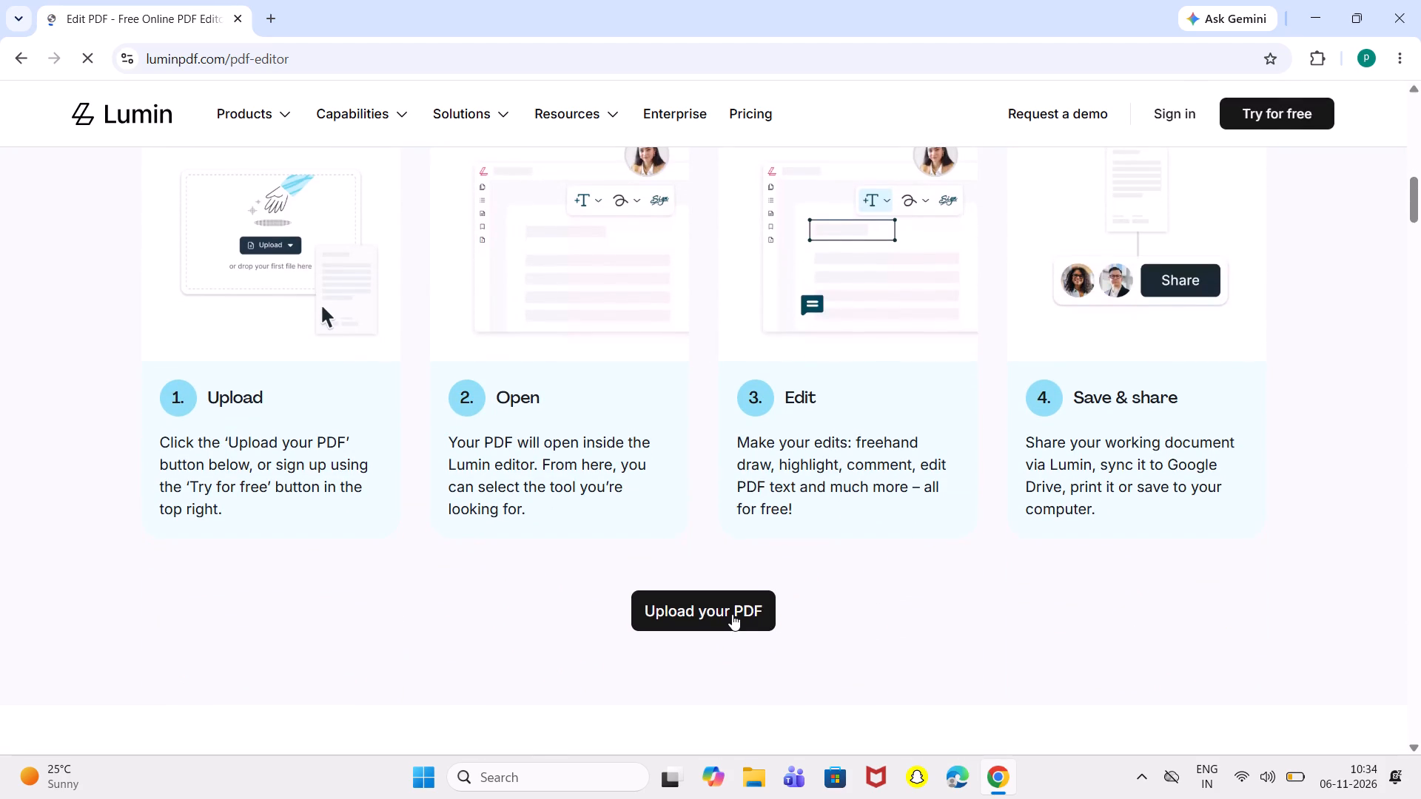
{"action": "left_click", "coordinate": [729, 611]}
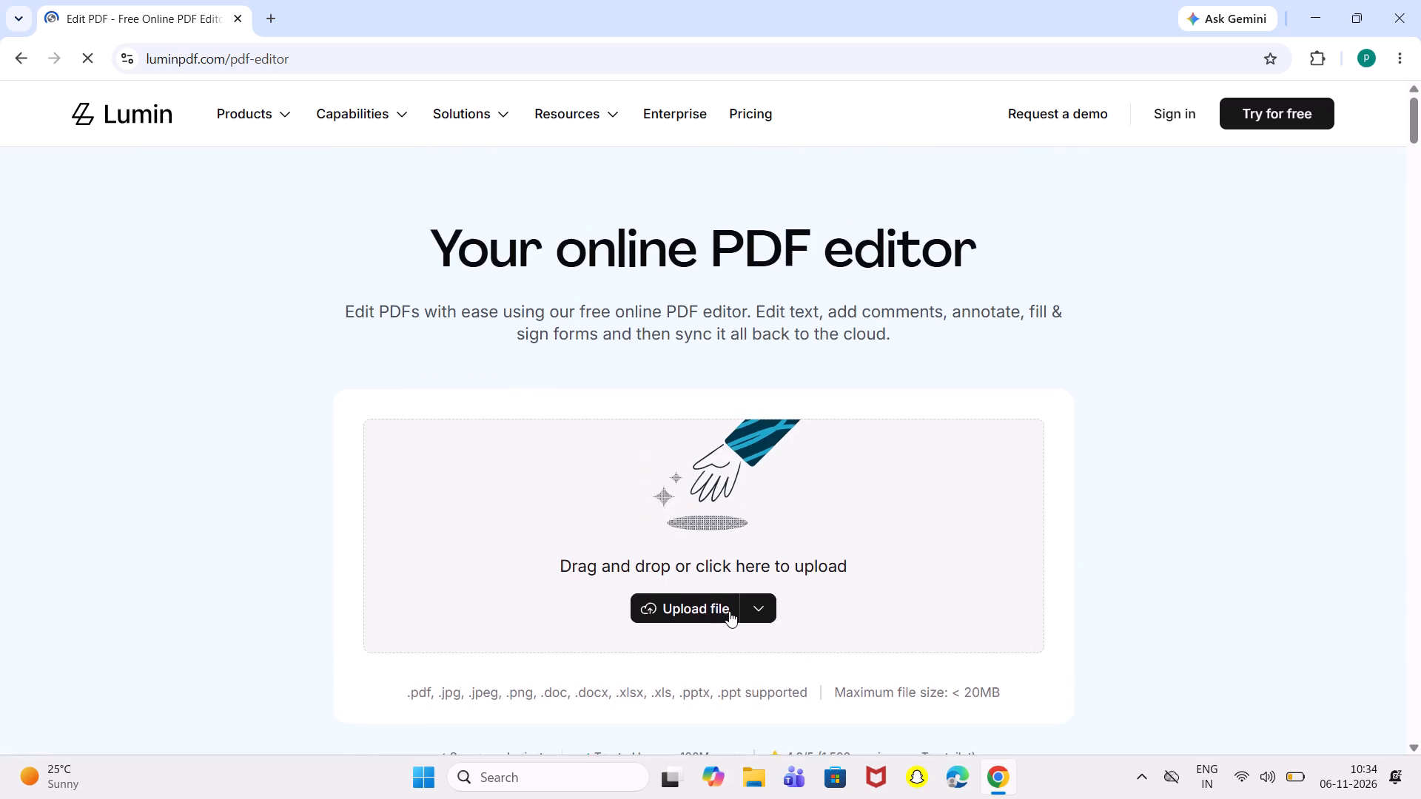
{"action": "left_click", "coordinate": [679, 605]}
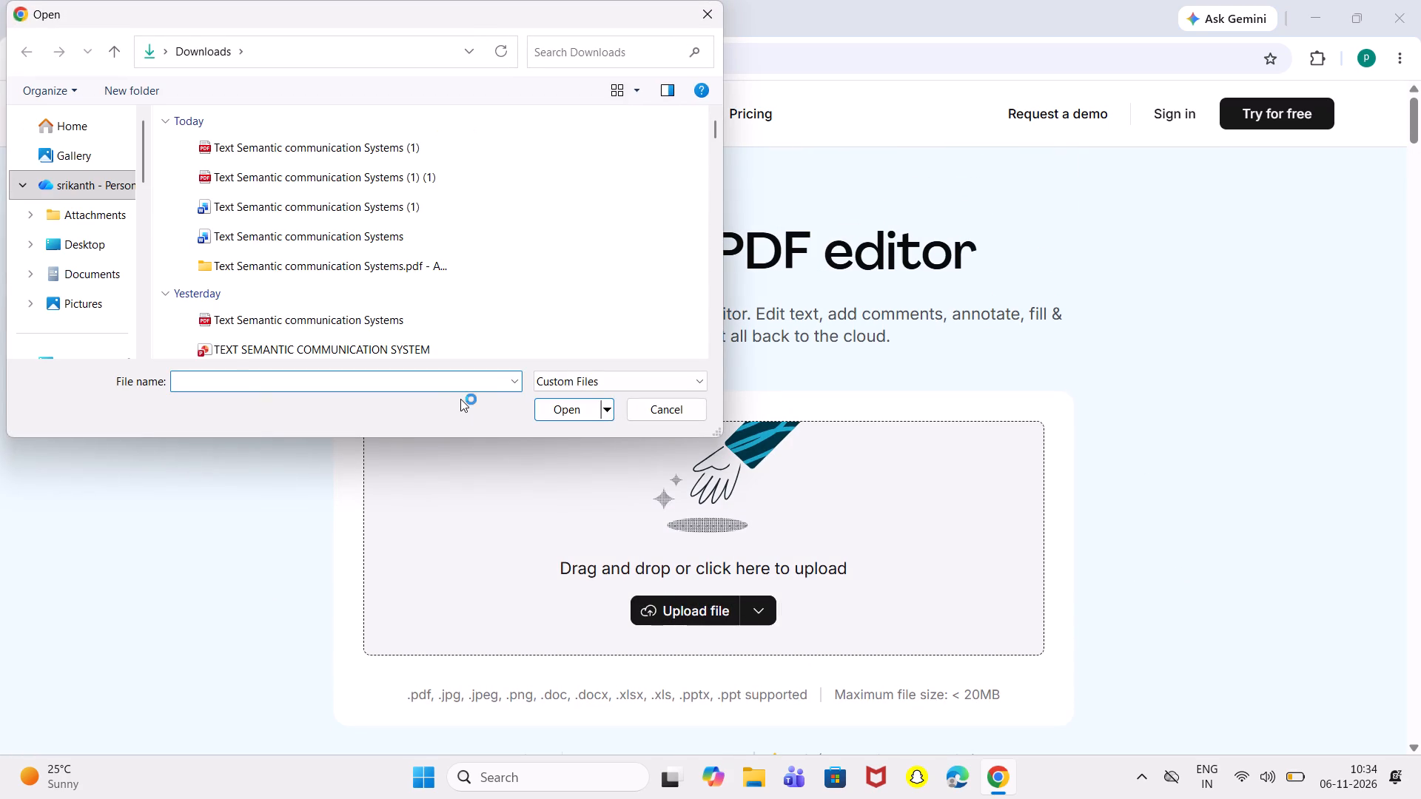
{"action": "left_click", "coordinate": [340, 169]}
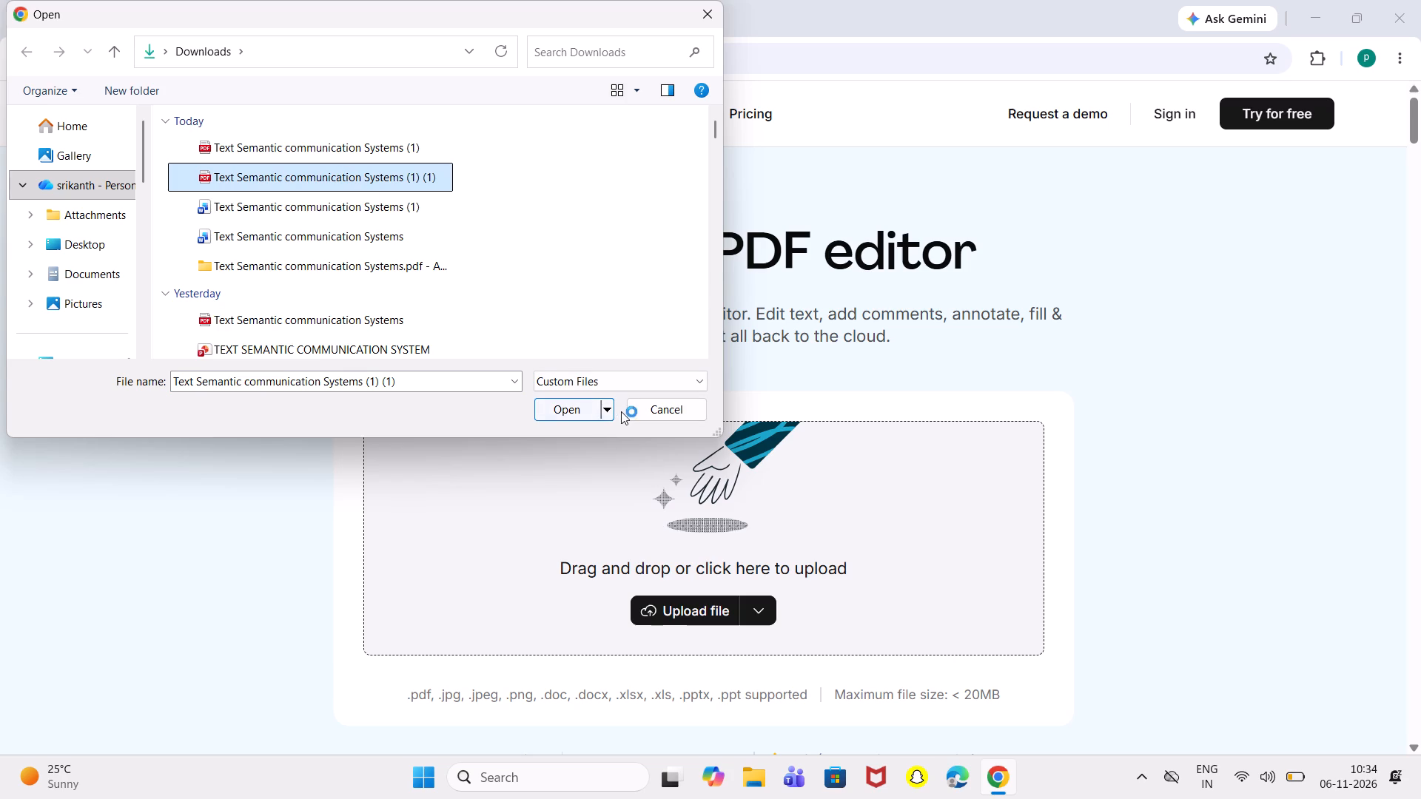
{"action": "left_click", "coordinate": [604, 384]}
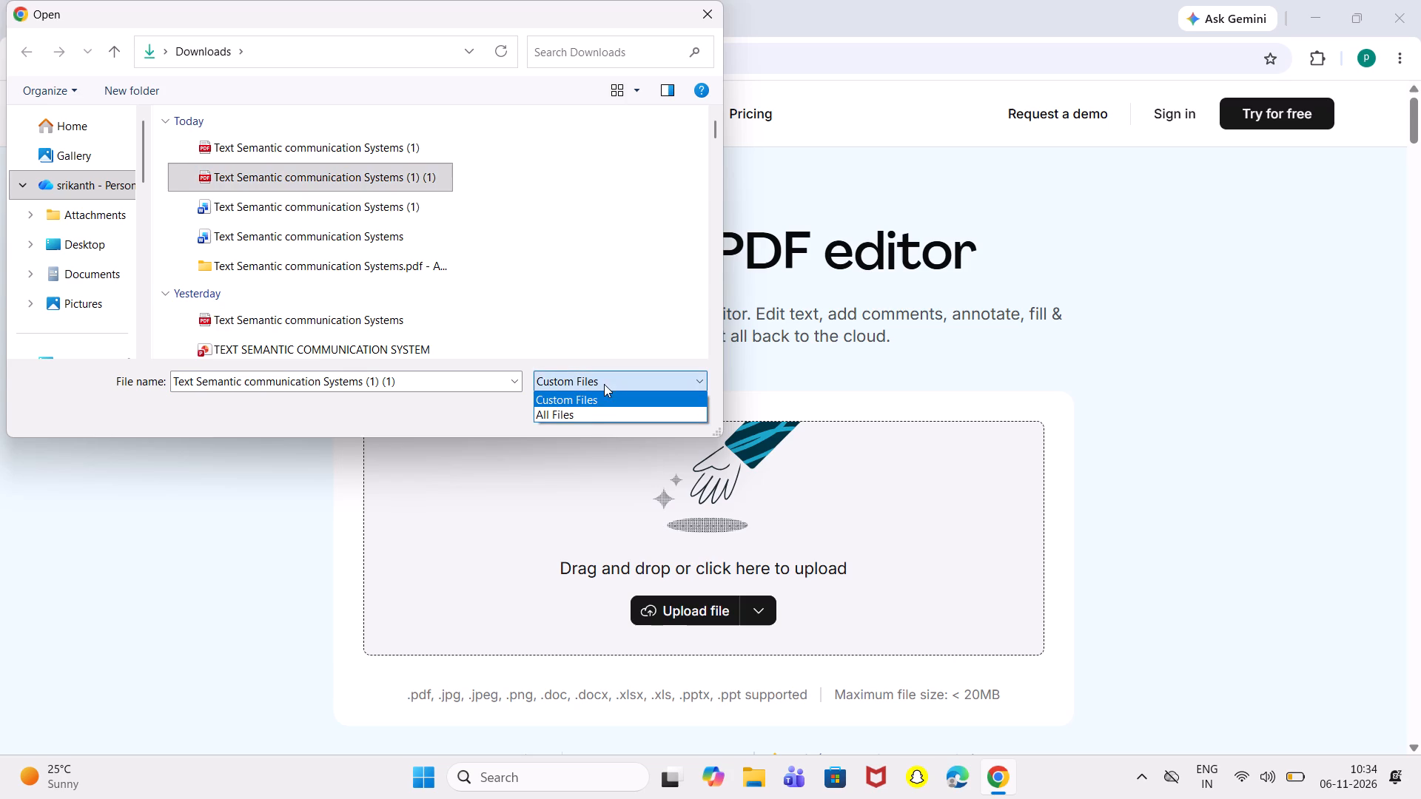
{"action": "left_click", "coordinate": [594, 412]}
{"action": "left_click", "coordinate": [561, 411]}
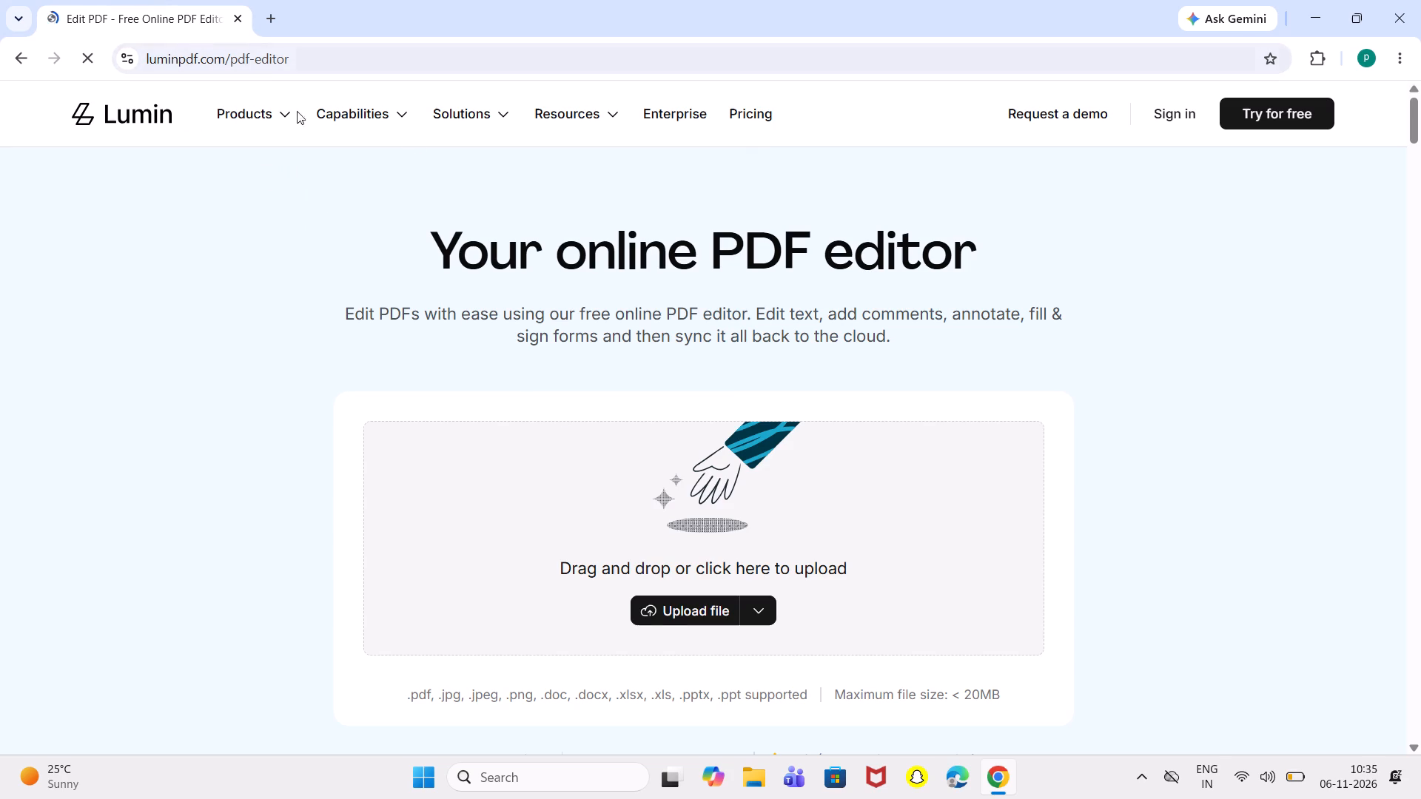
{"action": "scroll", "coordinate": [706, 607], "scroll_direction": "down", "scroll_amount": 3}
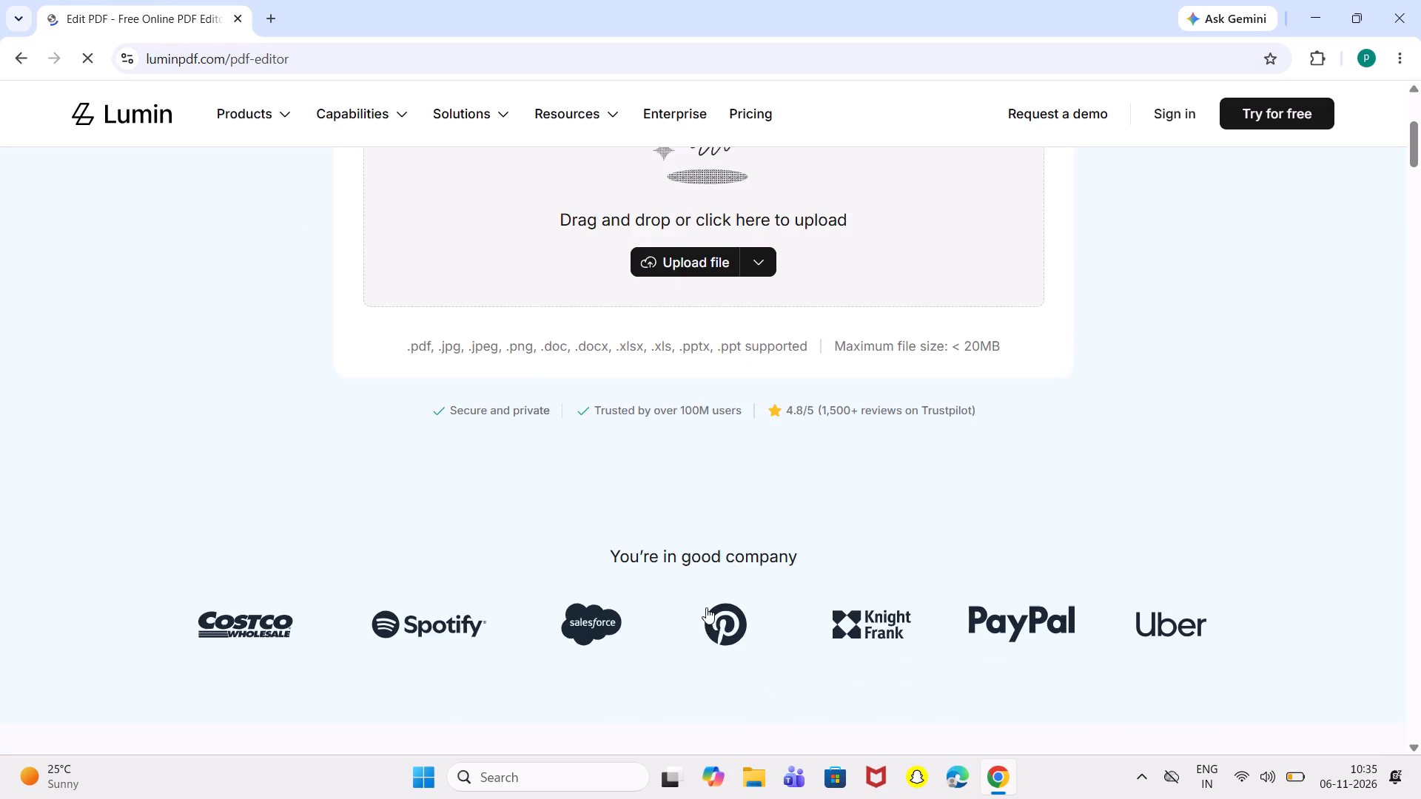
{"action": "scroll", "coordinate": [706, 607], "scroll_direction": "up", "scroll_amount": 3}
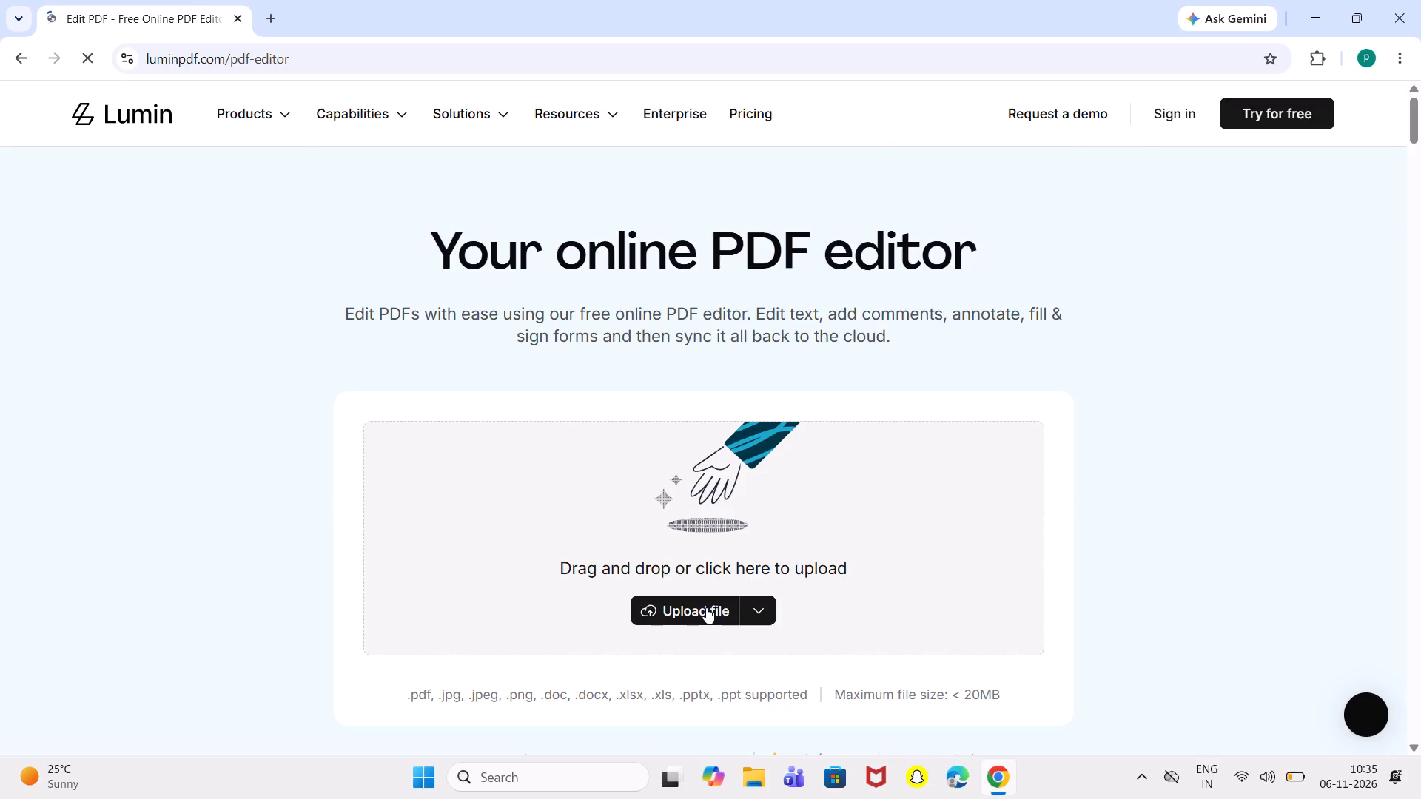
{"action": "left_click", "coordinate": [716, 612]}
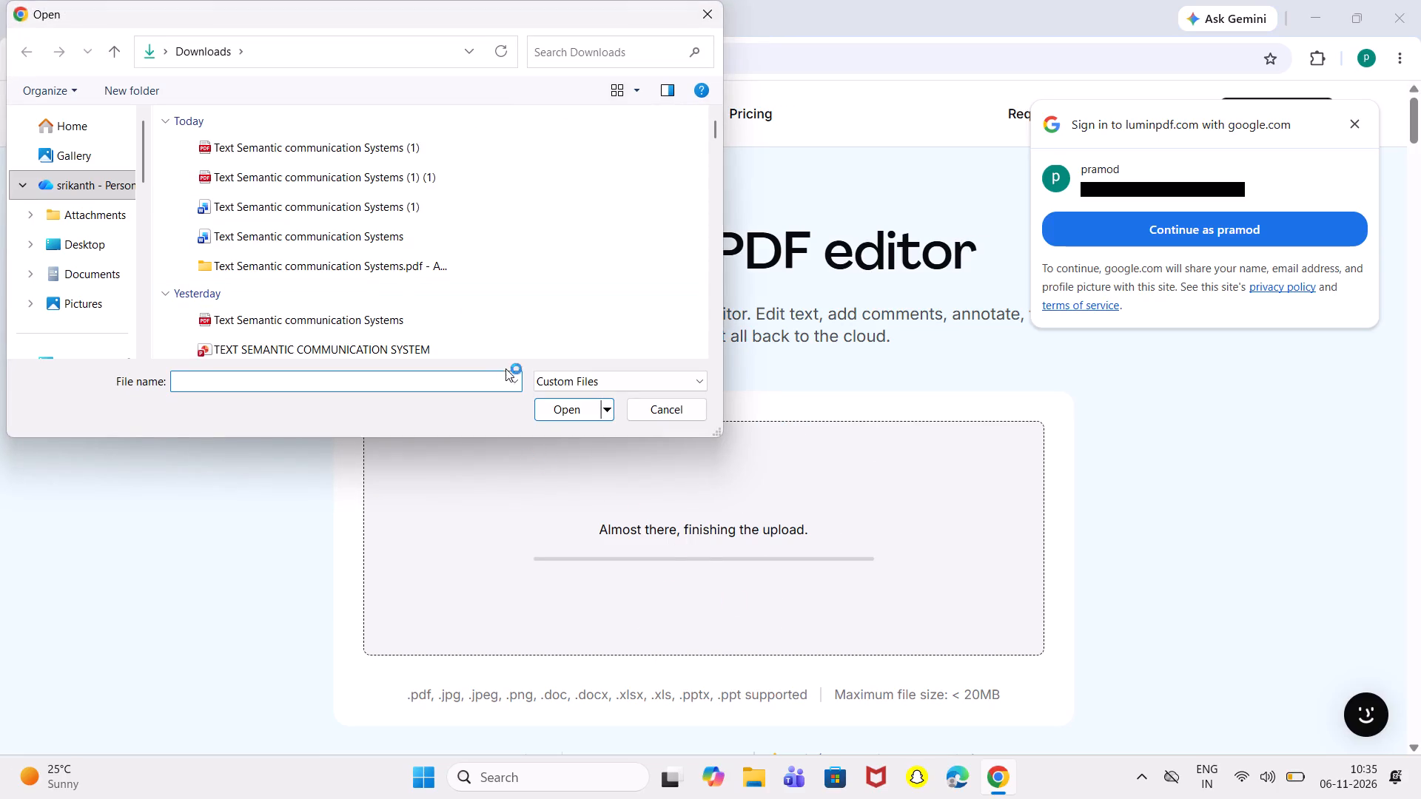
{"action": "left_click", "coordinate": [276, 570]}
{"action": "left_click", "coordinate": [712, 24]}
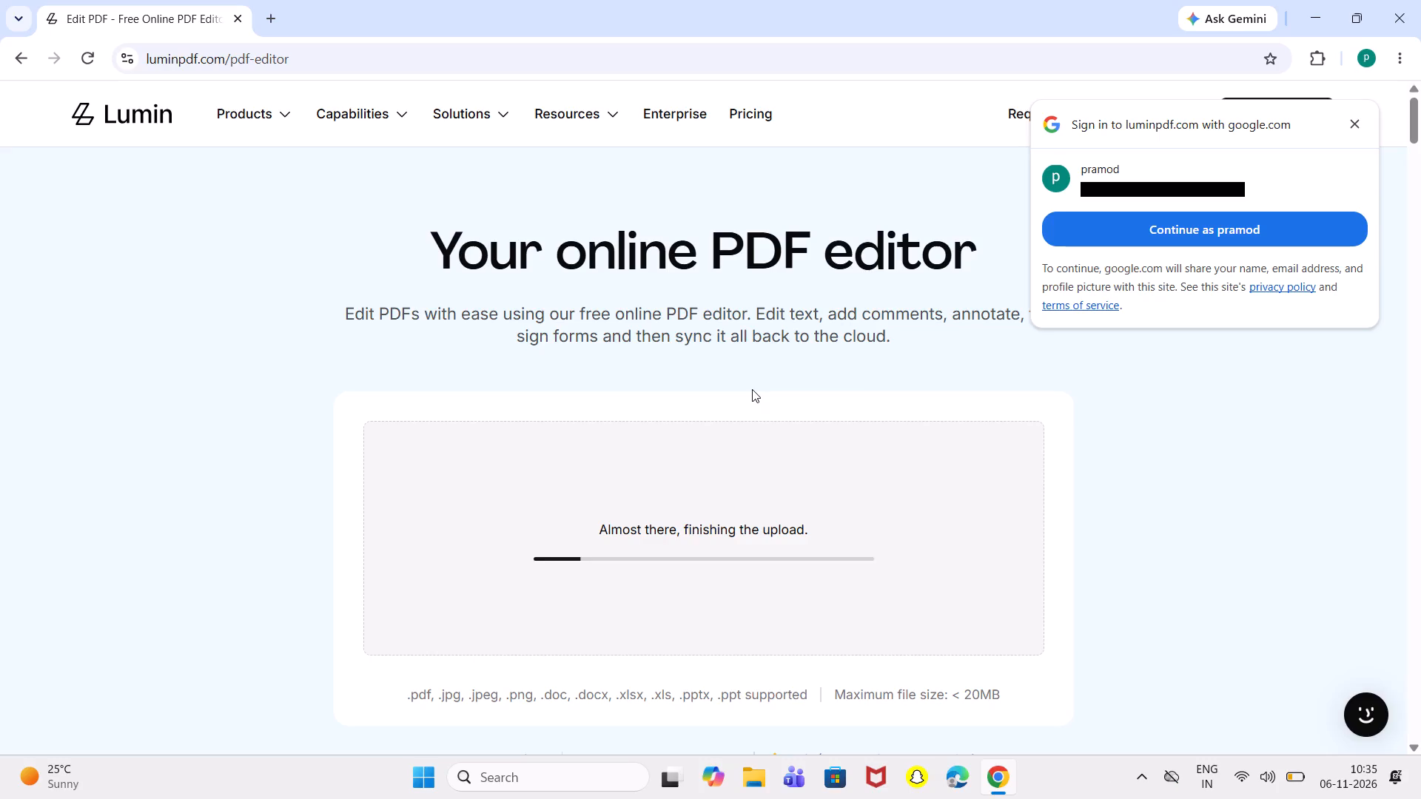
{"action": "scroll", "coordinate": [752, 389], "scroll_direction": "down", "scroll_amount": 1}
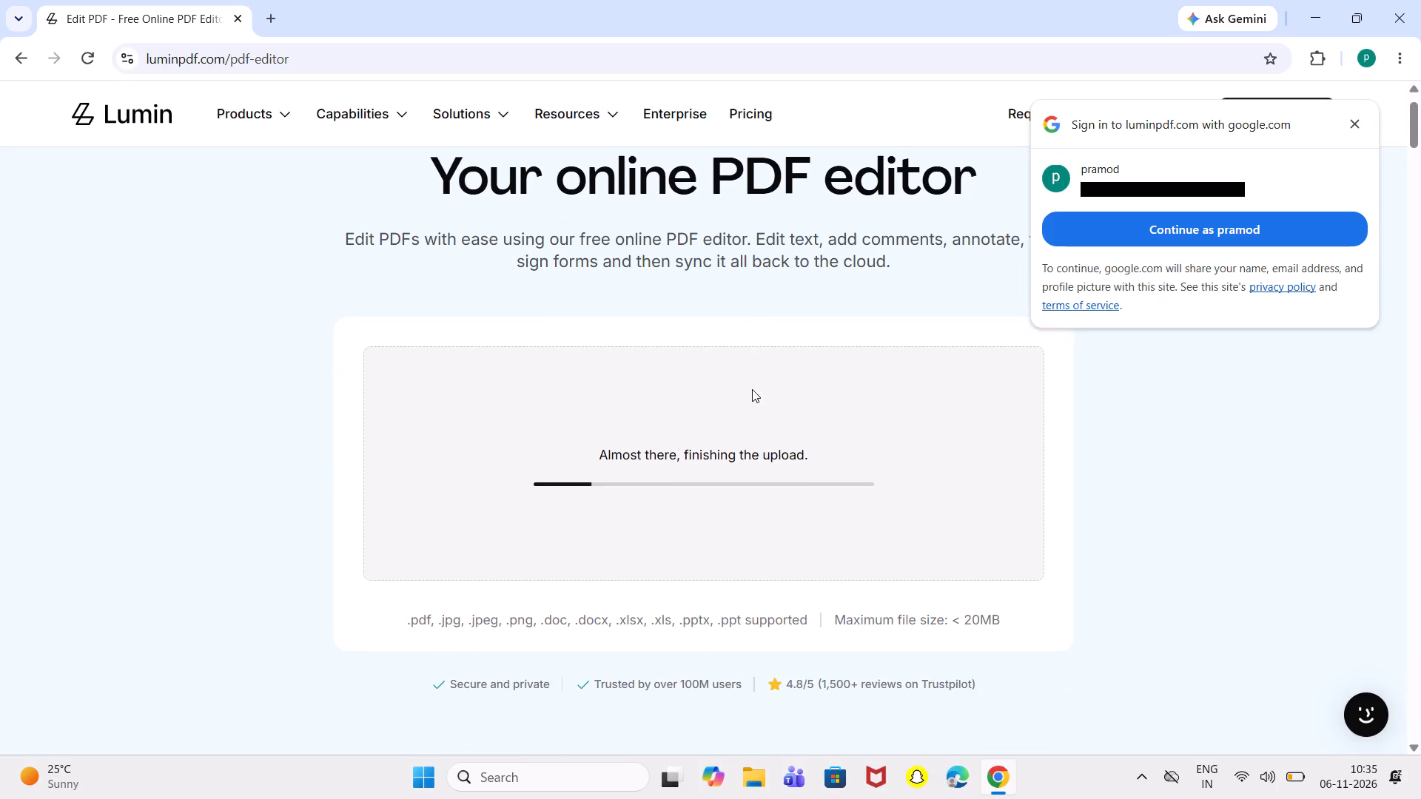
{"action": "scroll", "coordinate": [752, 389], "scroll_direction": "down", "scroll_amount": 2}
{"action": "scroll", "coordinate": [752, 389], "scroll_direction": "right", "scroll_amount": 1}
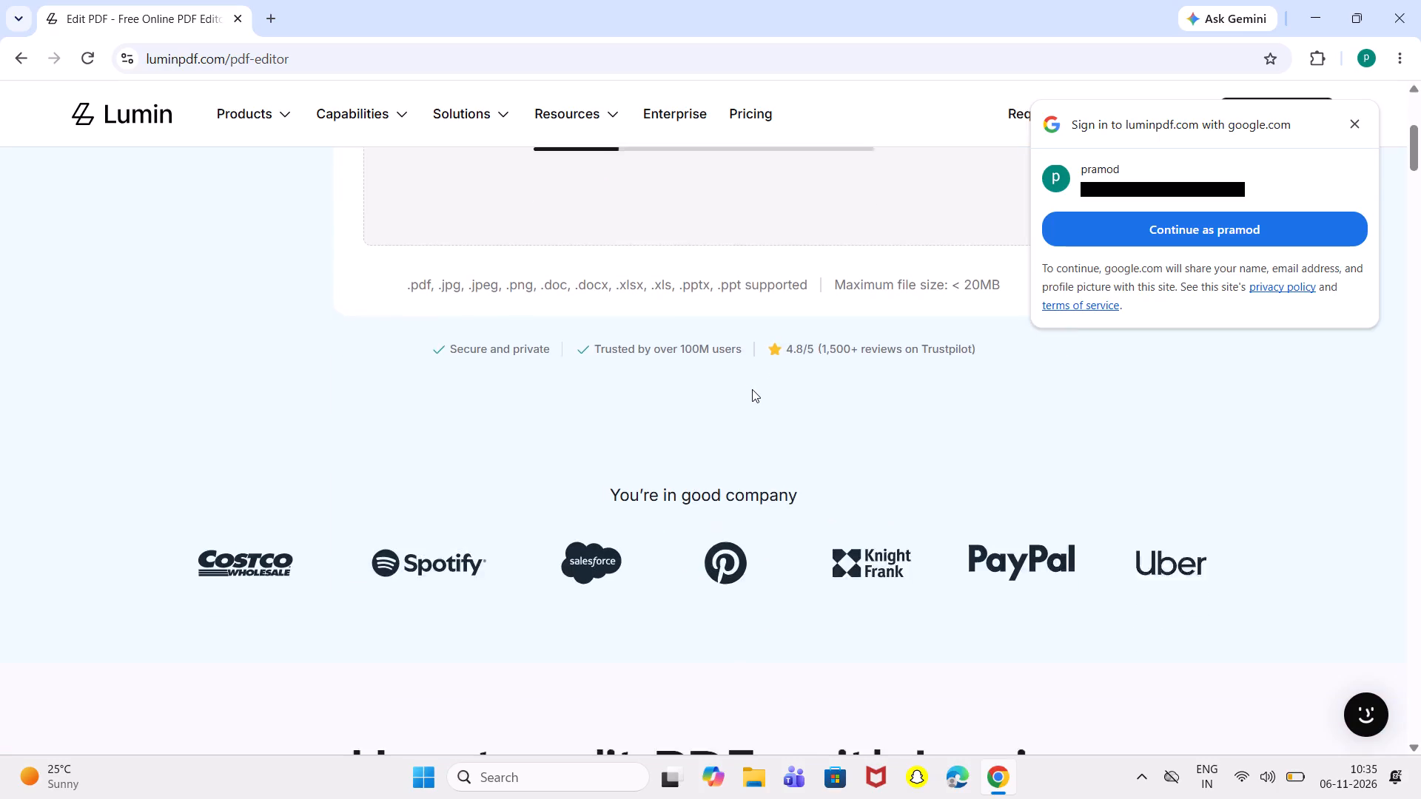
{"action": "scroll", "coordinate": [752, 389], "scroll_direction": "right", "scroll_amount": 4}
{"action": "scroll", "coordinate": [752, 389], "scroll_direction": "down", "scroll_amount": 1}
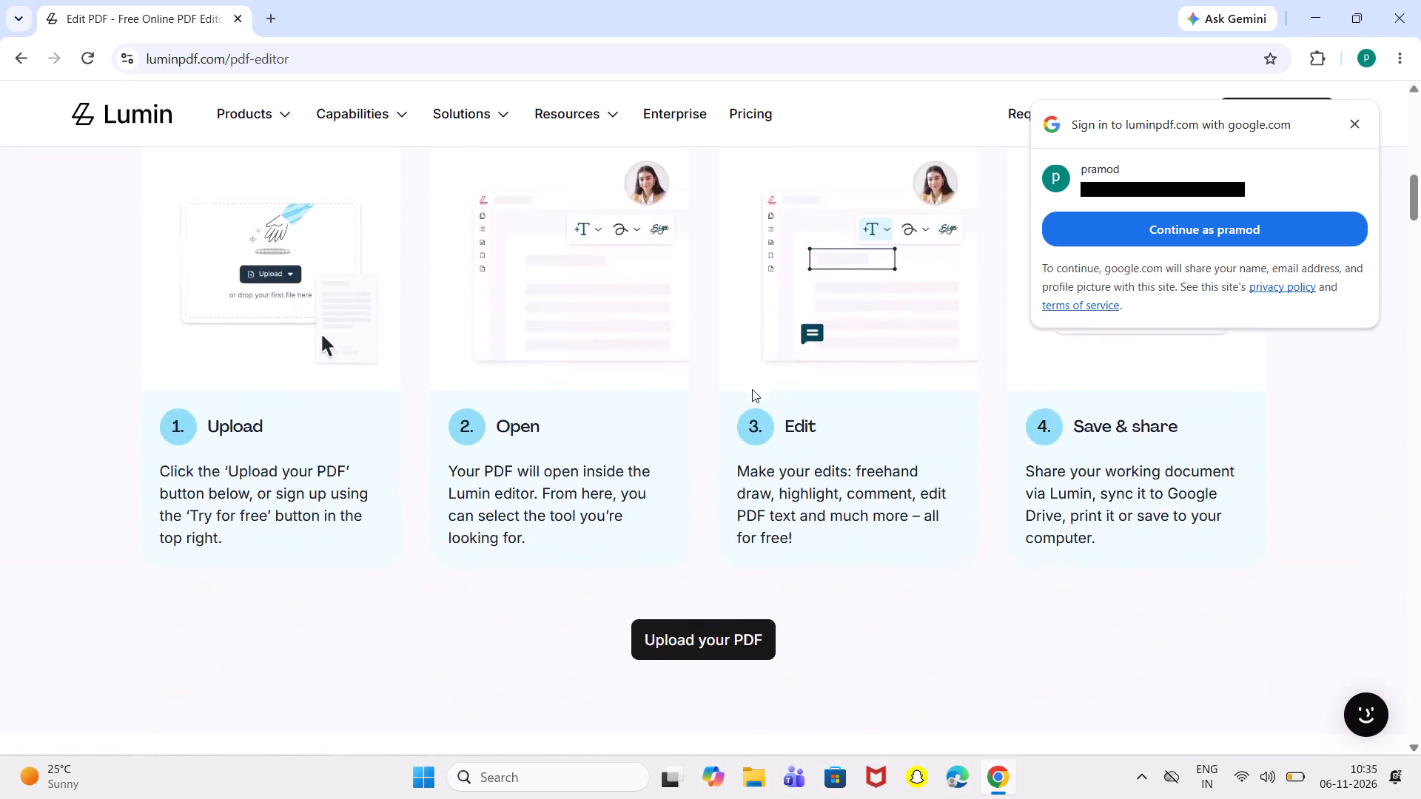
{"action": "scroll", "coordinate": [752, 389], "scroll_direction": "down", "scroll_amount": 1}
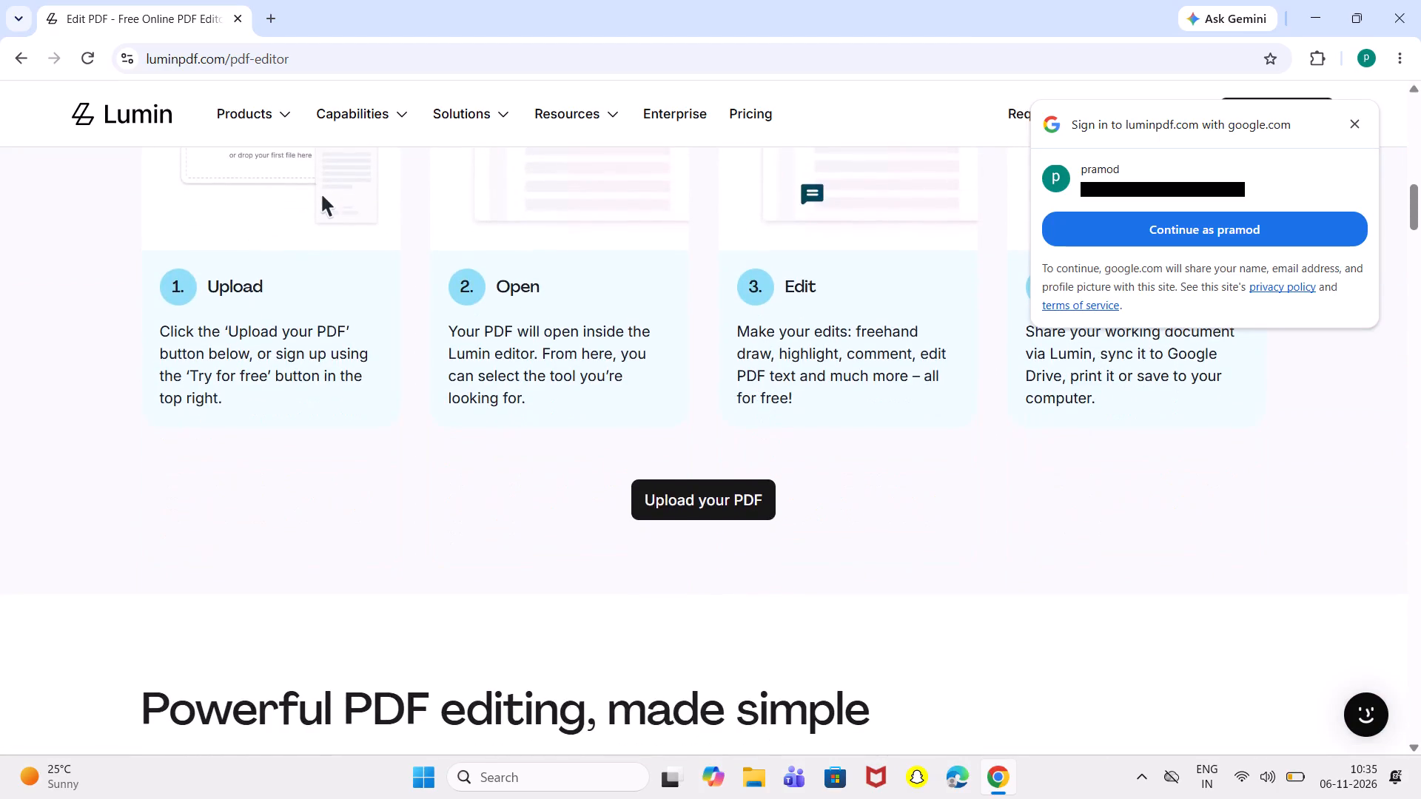
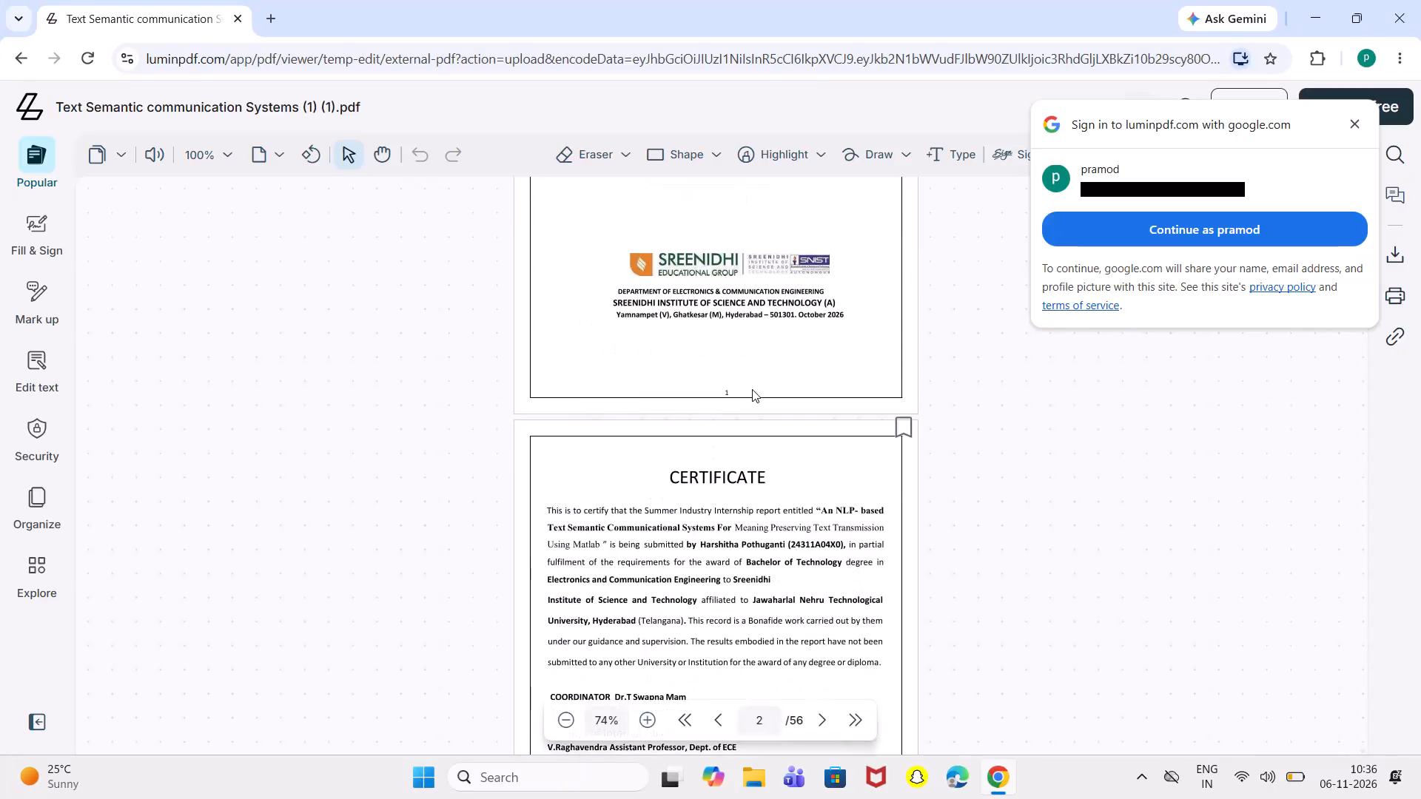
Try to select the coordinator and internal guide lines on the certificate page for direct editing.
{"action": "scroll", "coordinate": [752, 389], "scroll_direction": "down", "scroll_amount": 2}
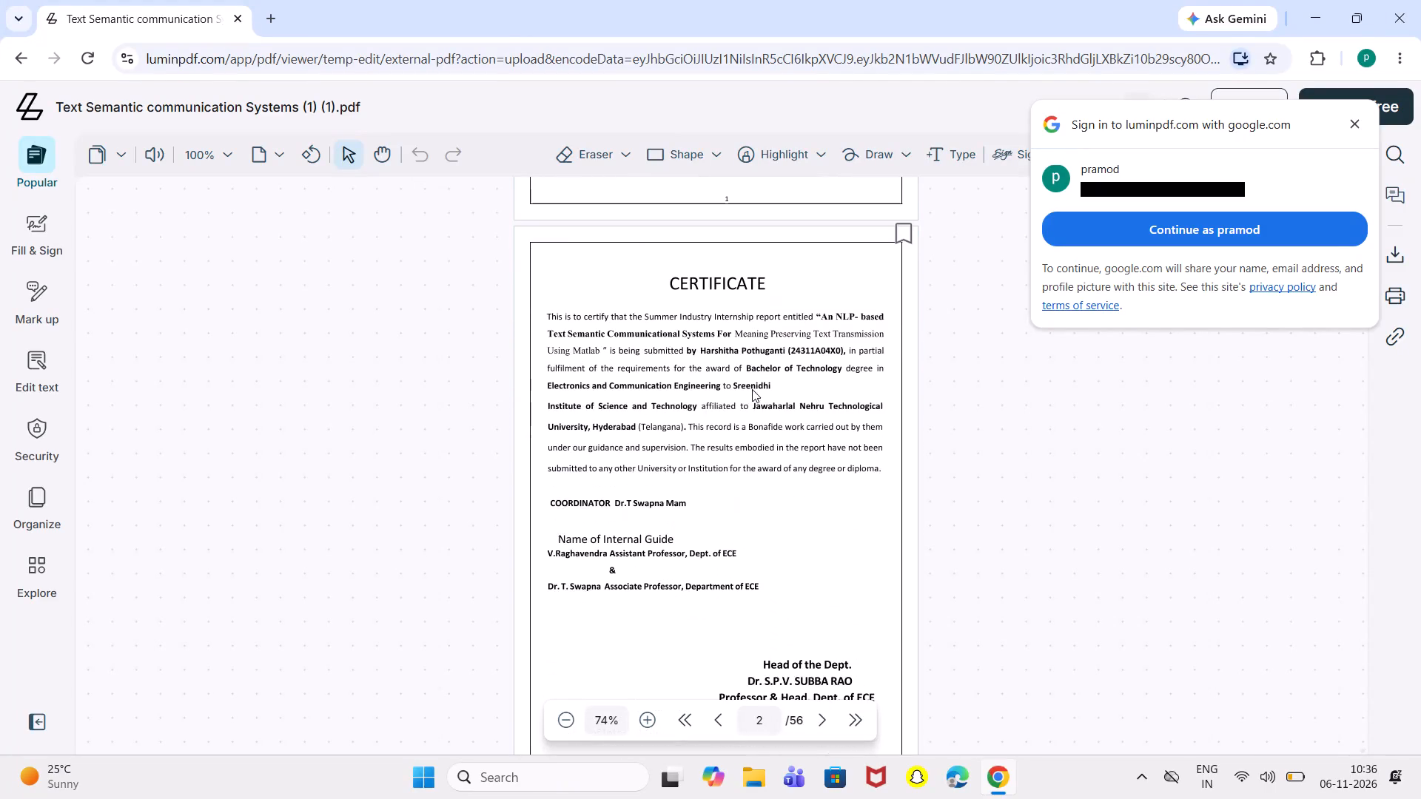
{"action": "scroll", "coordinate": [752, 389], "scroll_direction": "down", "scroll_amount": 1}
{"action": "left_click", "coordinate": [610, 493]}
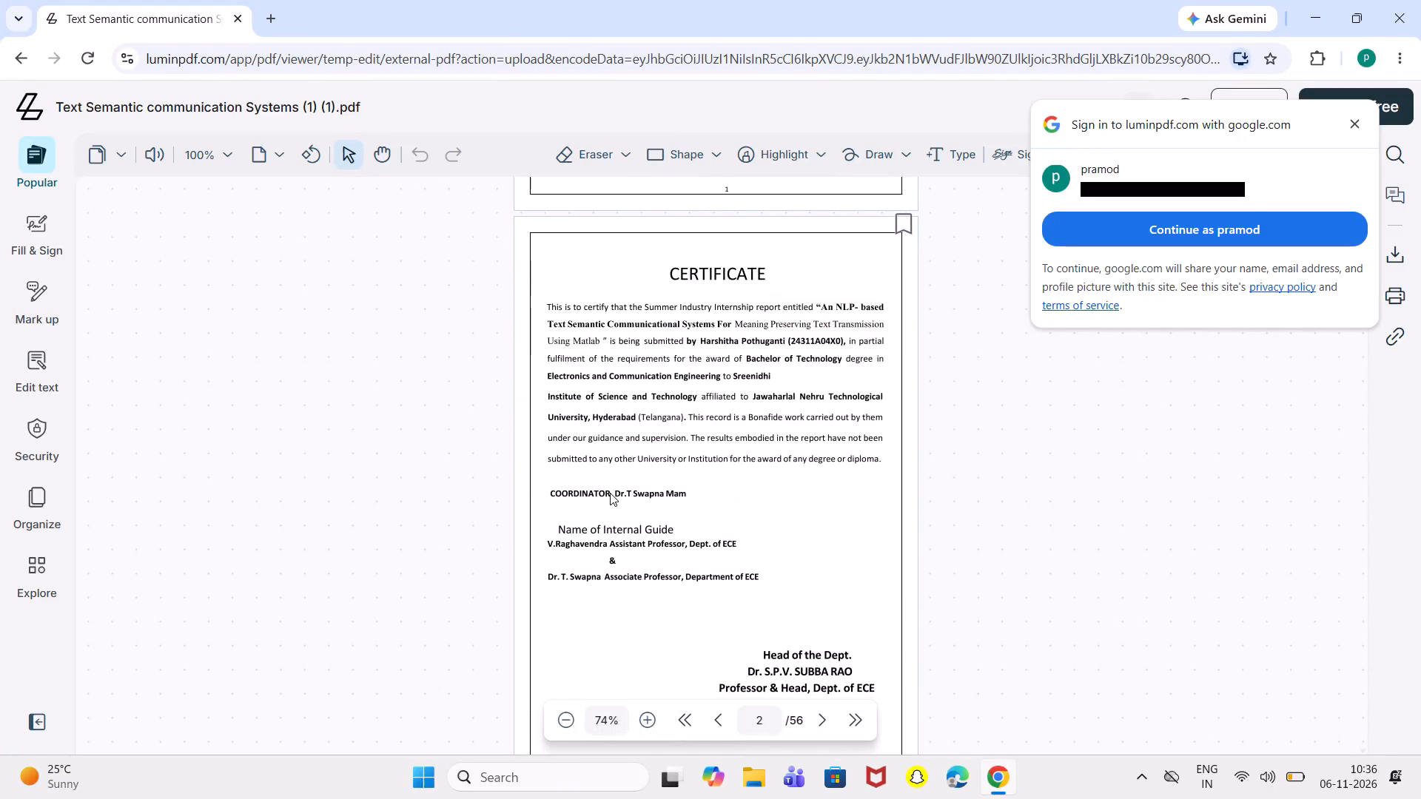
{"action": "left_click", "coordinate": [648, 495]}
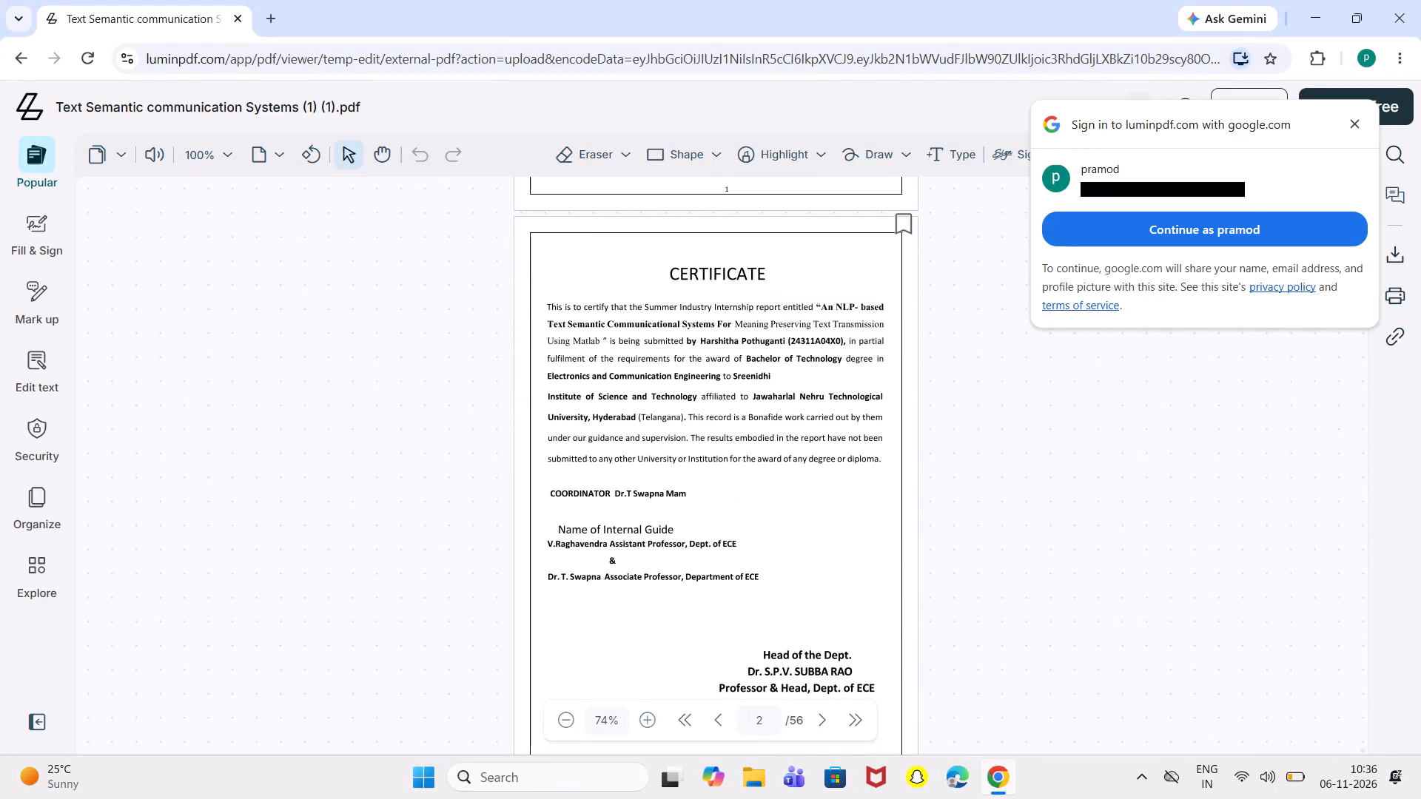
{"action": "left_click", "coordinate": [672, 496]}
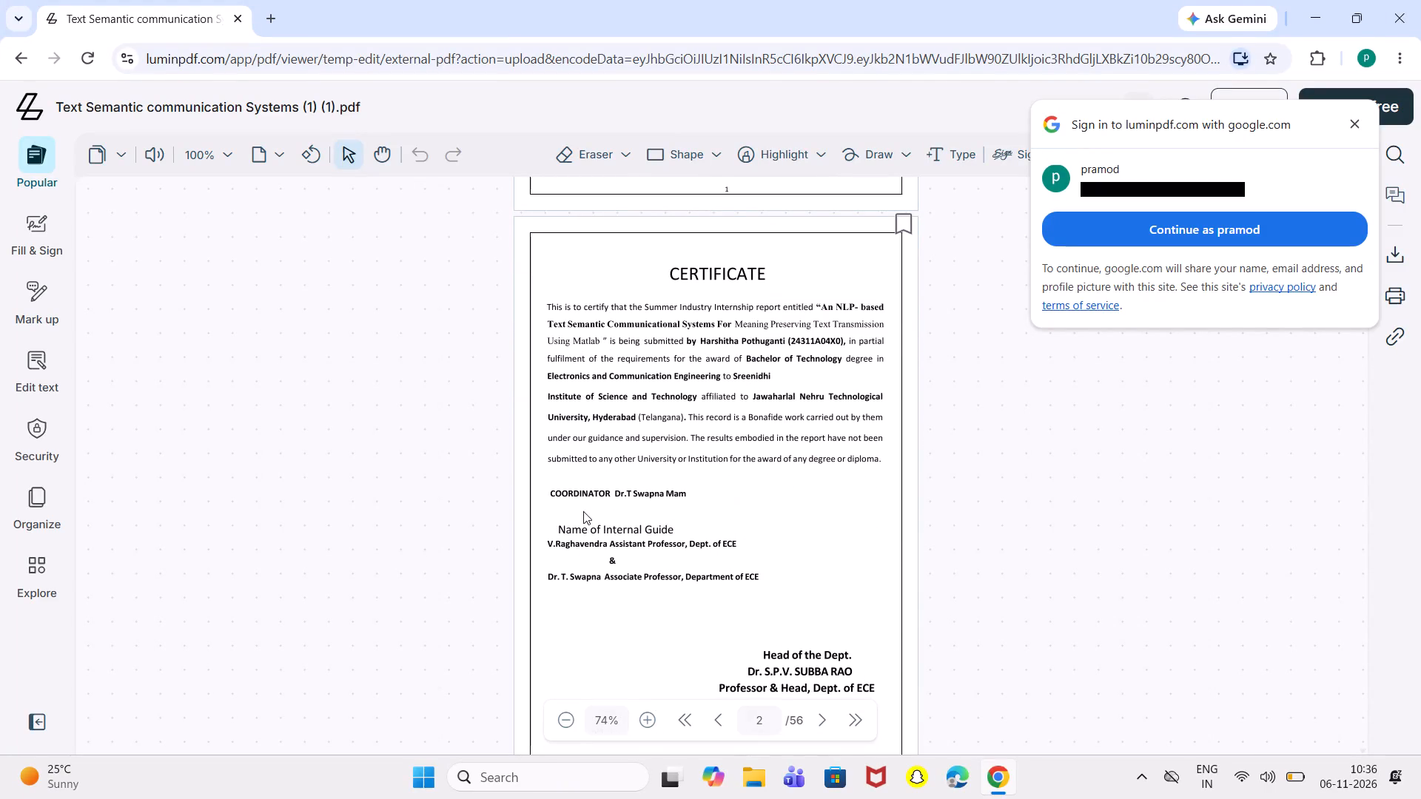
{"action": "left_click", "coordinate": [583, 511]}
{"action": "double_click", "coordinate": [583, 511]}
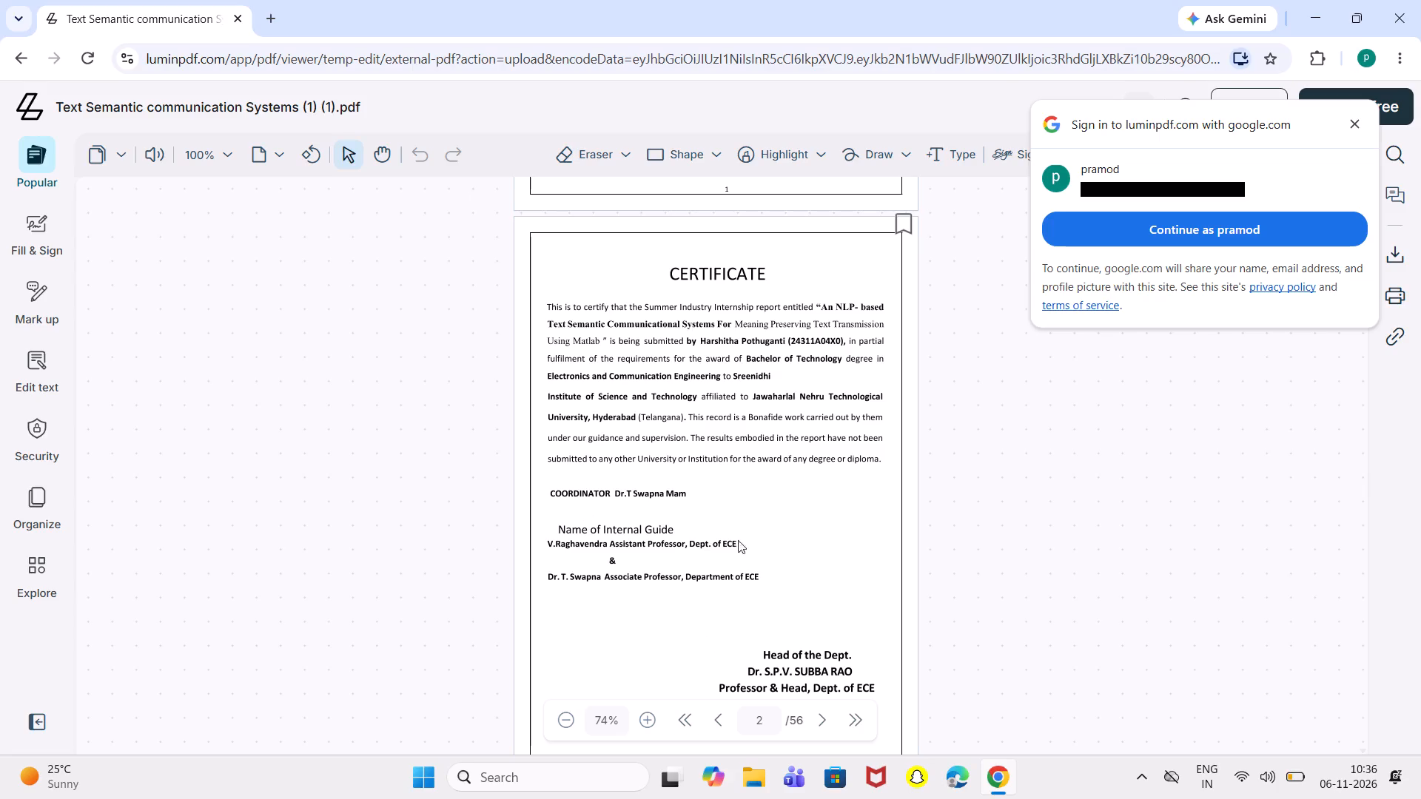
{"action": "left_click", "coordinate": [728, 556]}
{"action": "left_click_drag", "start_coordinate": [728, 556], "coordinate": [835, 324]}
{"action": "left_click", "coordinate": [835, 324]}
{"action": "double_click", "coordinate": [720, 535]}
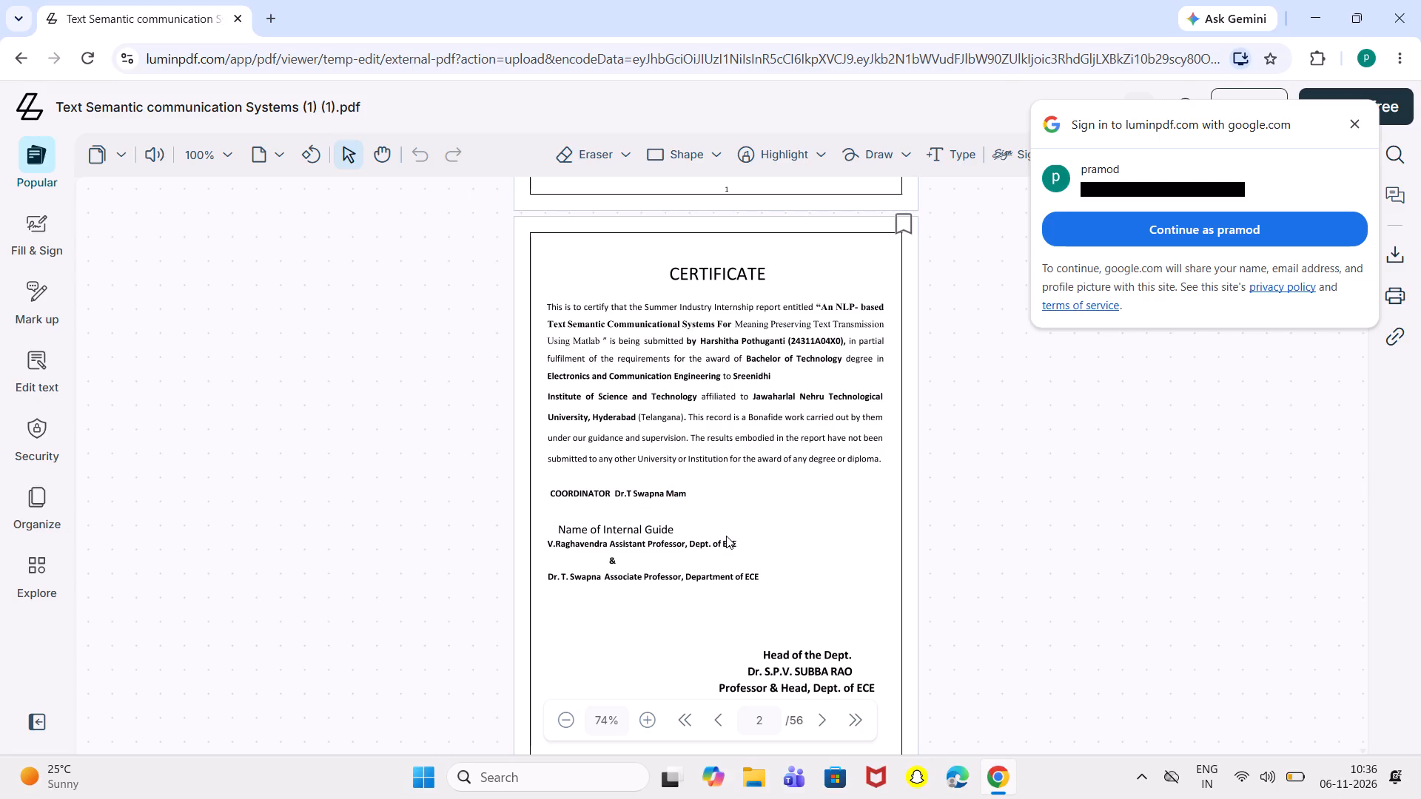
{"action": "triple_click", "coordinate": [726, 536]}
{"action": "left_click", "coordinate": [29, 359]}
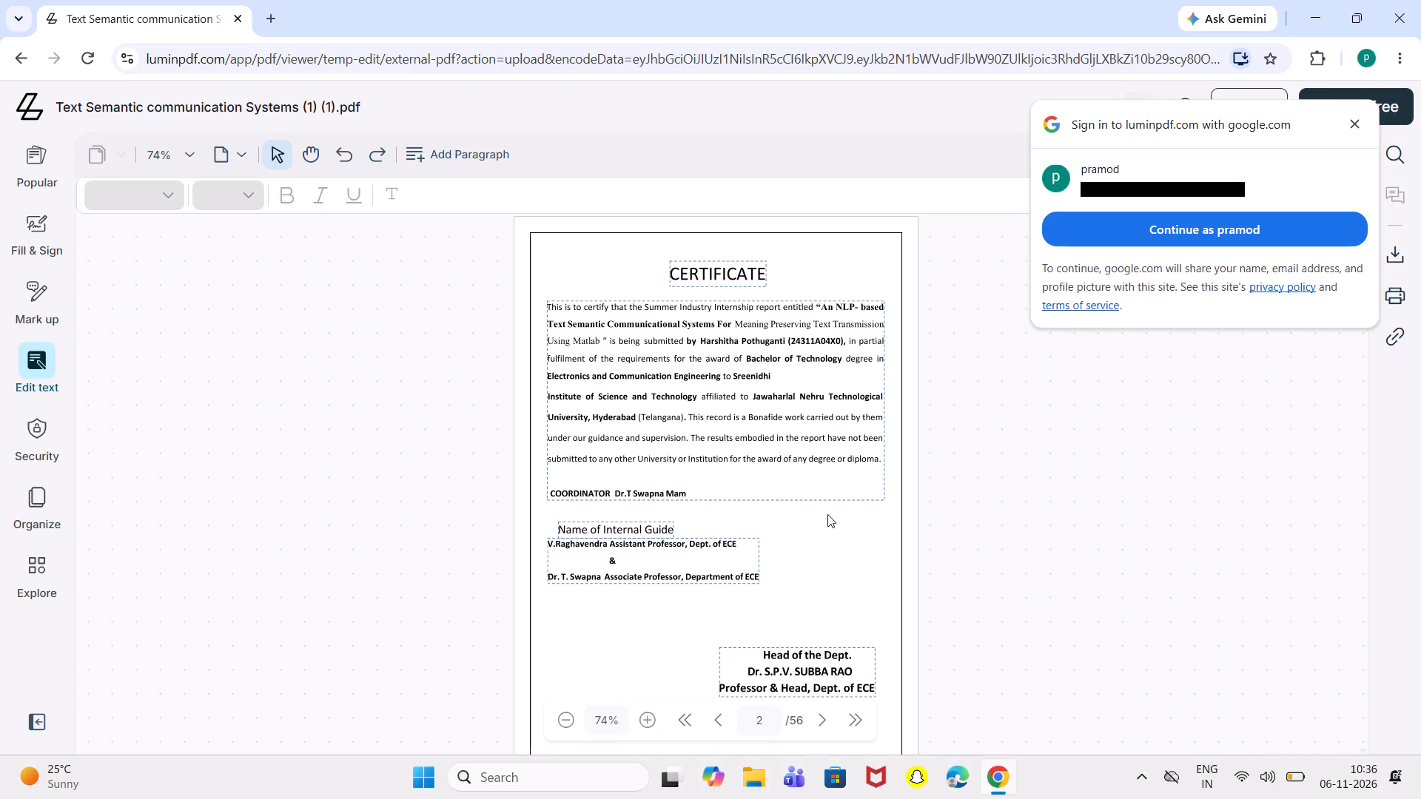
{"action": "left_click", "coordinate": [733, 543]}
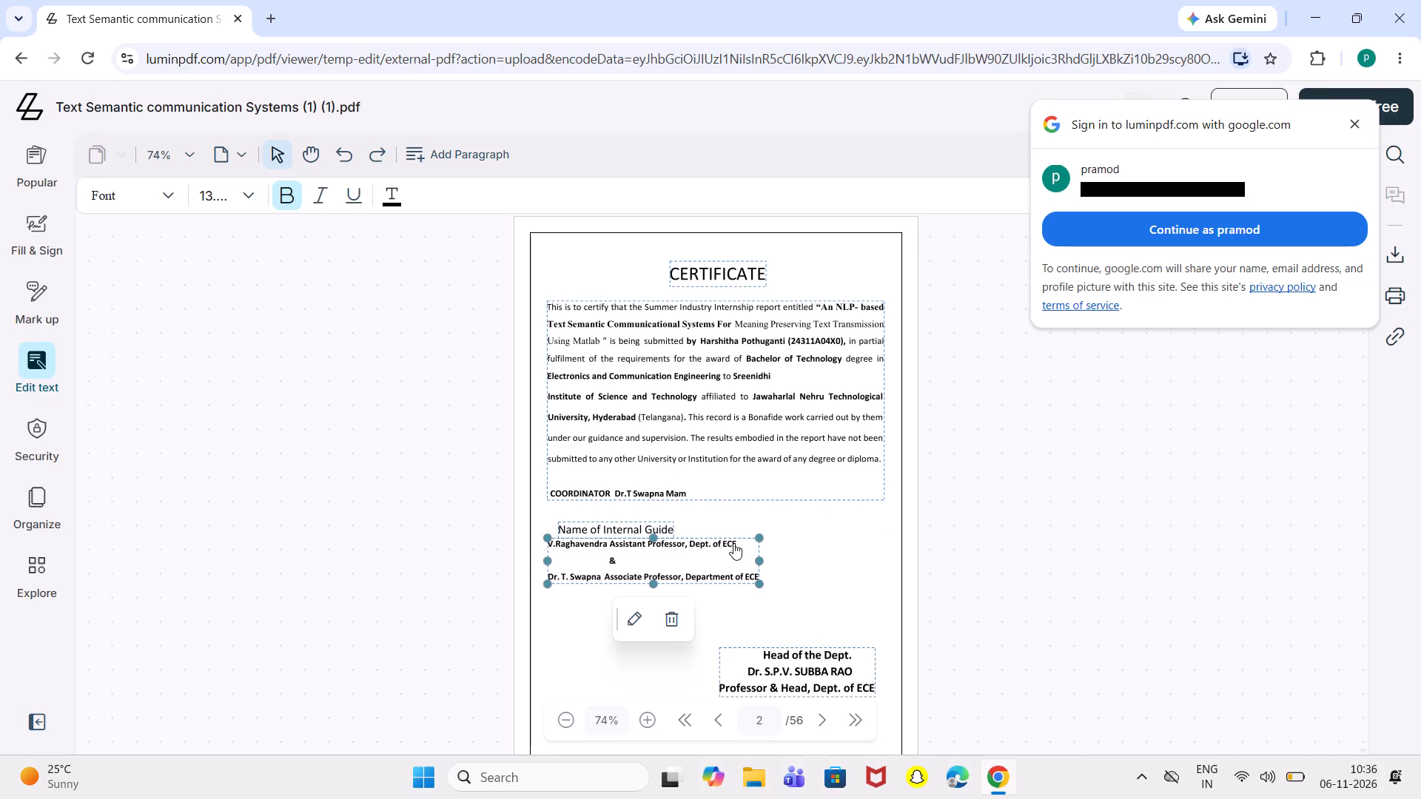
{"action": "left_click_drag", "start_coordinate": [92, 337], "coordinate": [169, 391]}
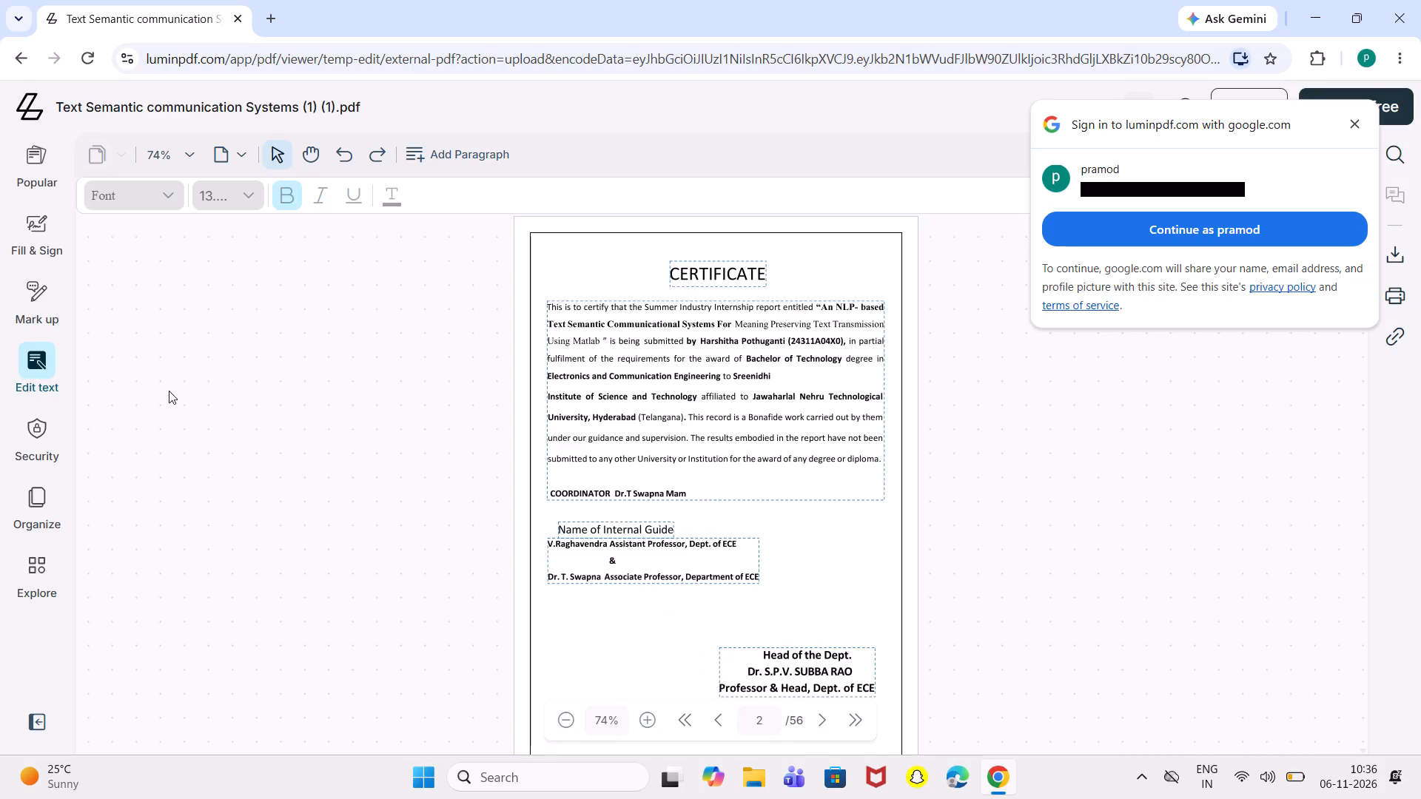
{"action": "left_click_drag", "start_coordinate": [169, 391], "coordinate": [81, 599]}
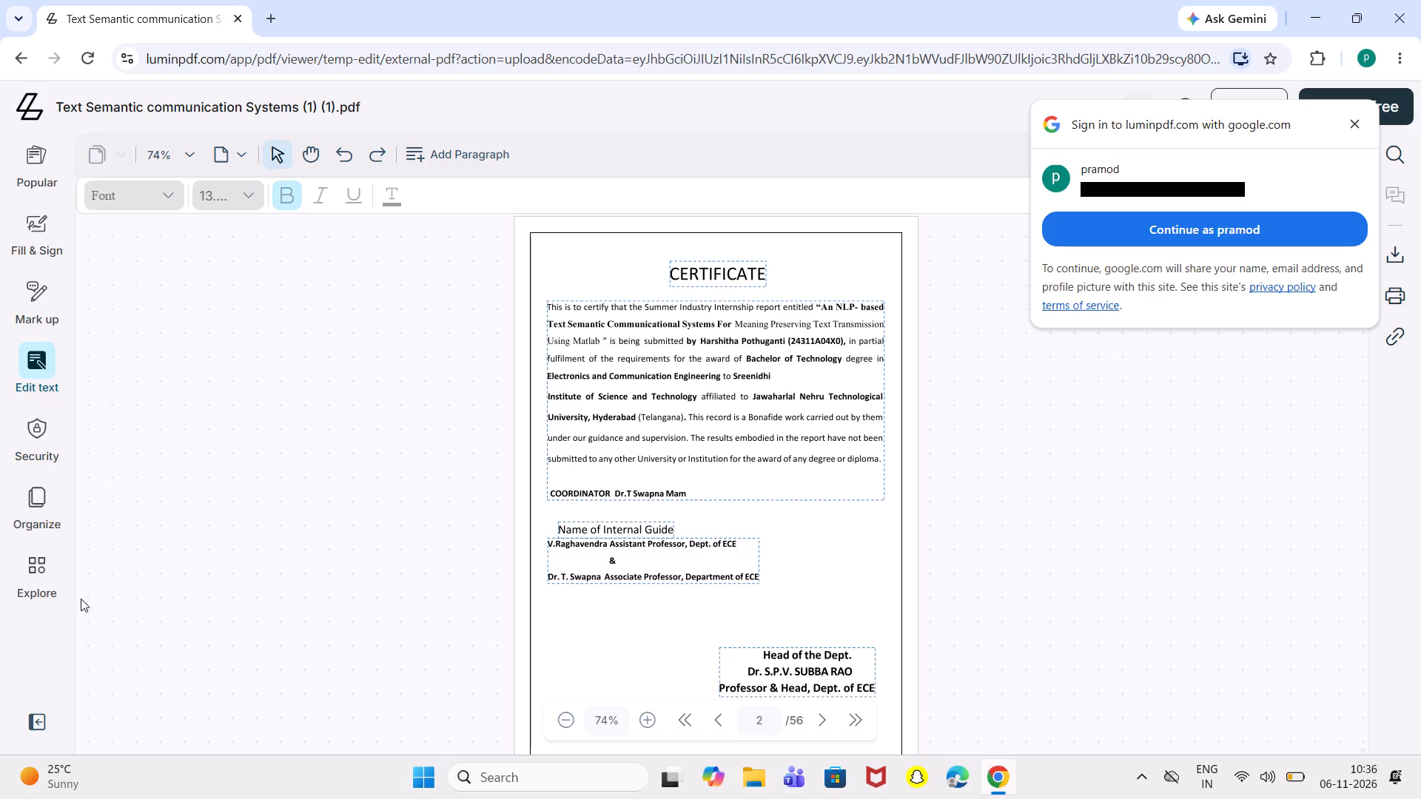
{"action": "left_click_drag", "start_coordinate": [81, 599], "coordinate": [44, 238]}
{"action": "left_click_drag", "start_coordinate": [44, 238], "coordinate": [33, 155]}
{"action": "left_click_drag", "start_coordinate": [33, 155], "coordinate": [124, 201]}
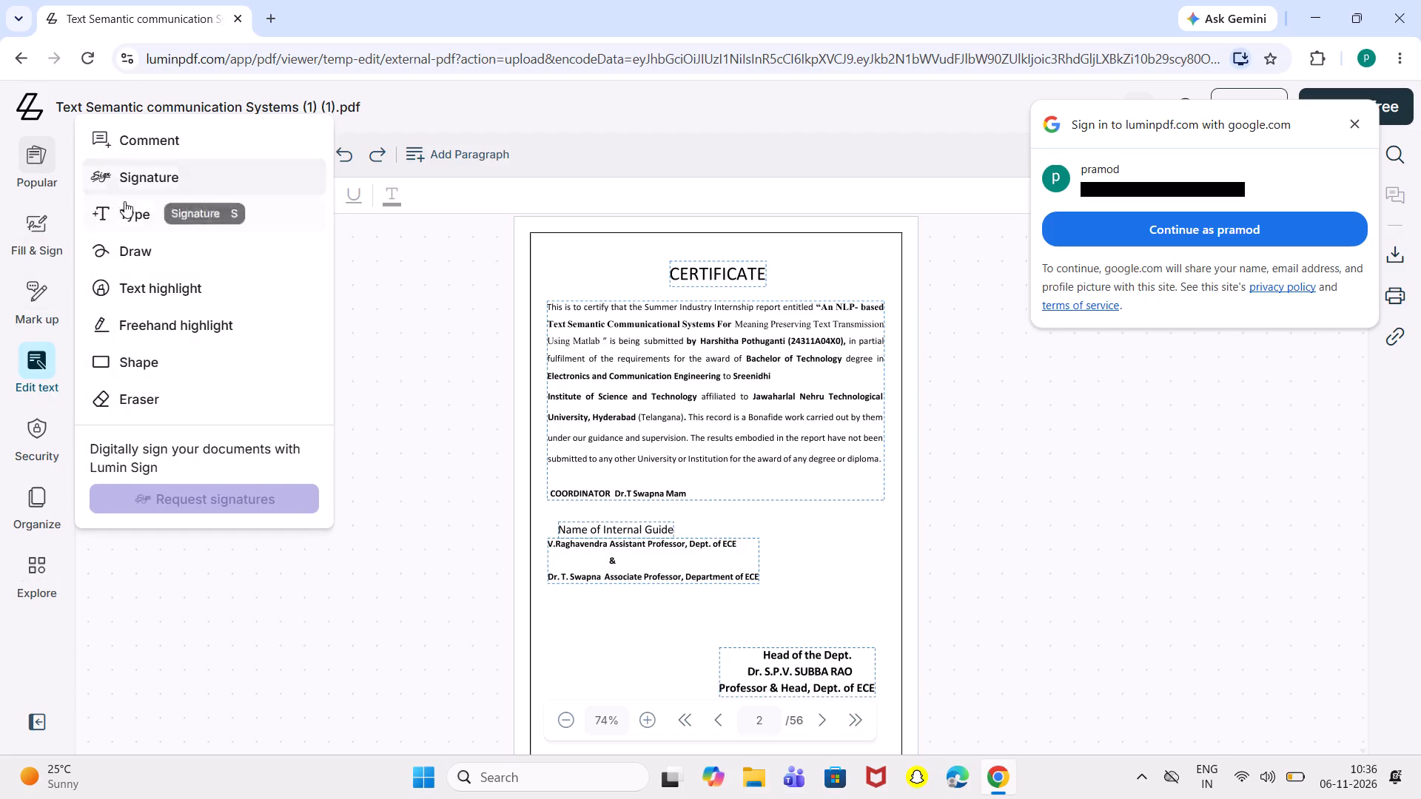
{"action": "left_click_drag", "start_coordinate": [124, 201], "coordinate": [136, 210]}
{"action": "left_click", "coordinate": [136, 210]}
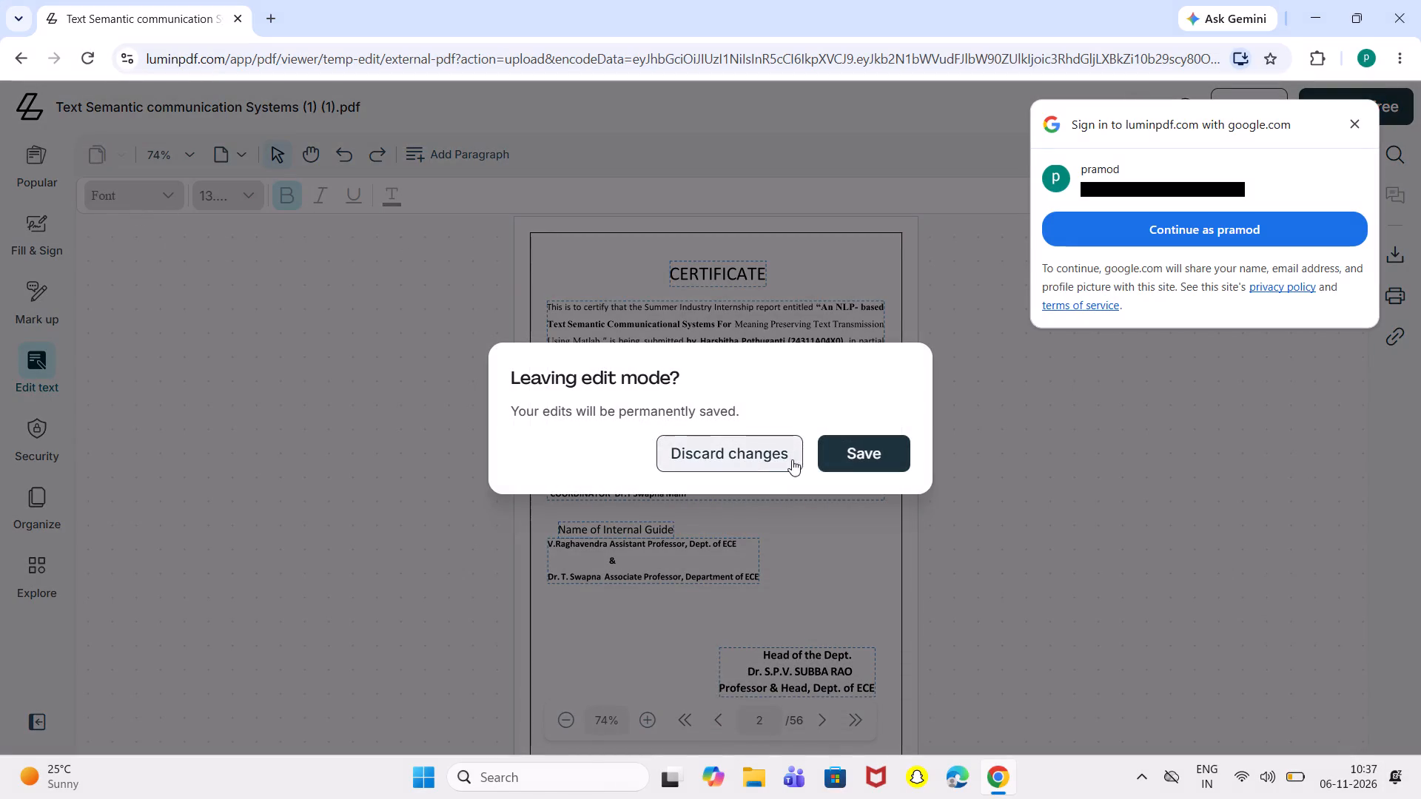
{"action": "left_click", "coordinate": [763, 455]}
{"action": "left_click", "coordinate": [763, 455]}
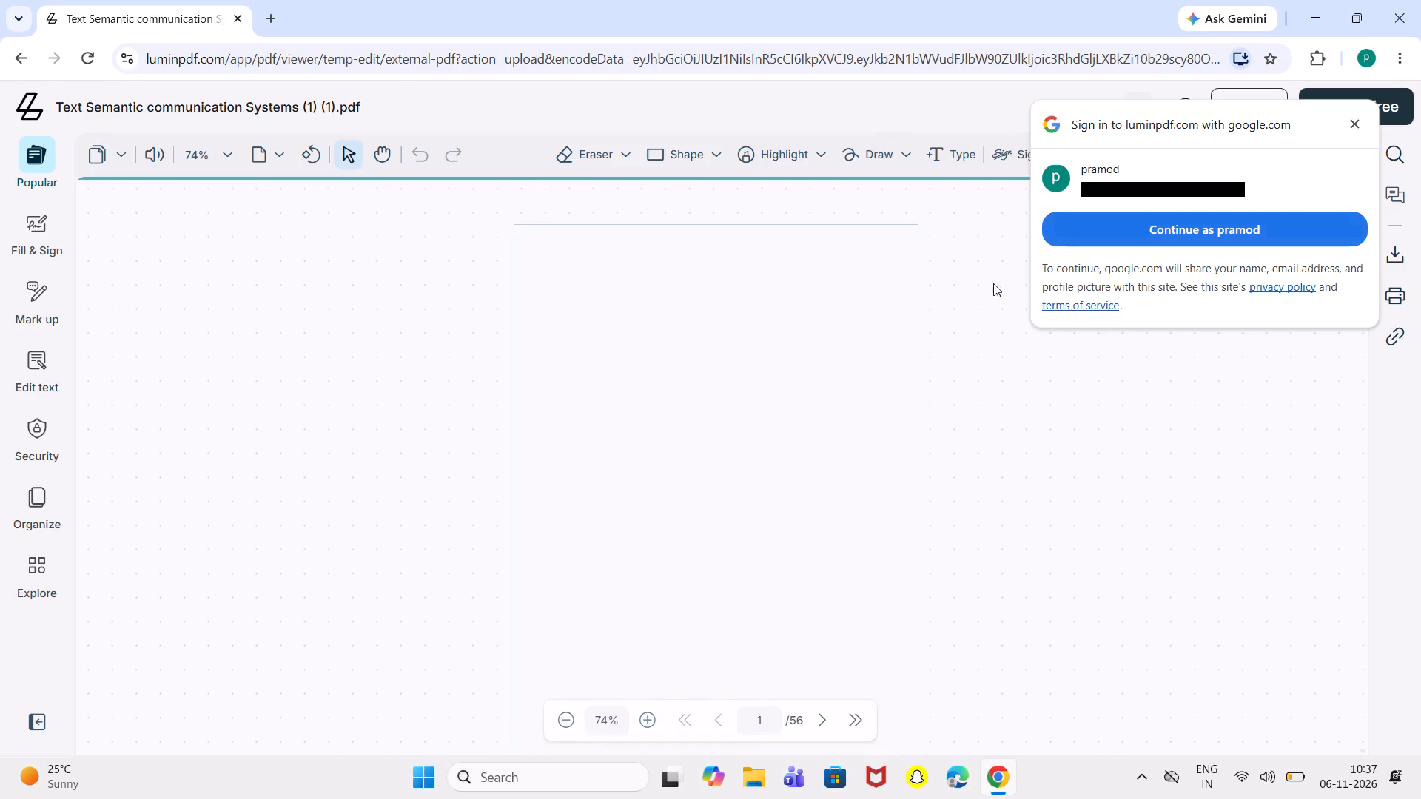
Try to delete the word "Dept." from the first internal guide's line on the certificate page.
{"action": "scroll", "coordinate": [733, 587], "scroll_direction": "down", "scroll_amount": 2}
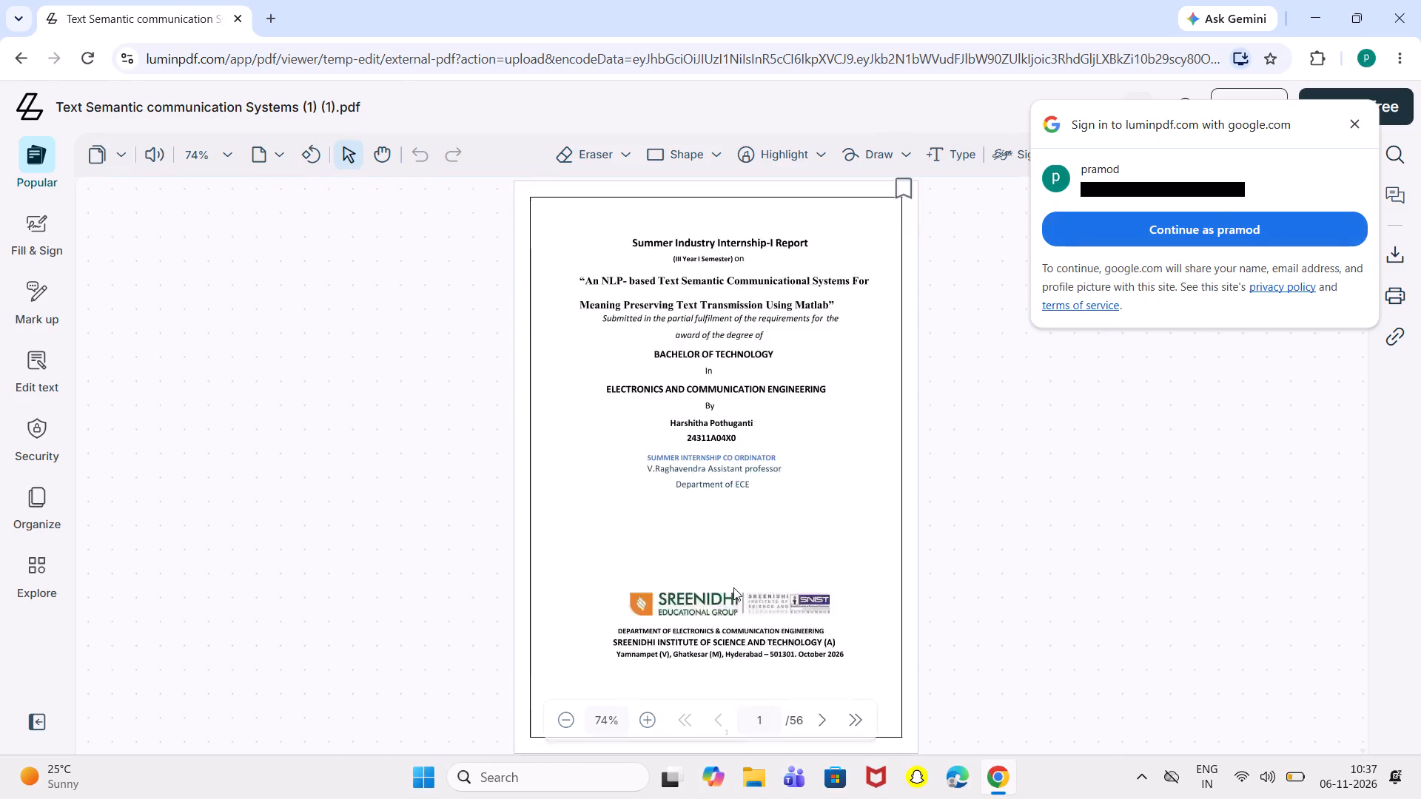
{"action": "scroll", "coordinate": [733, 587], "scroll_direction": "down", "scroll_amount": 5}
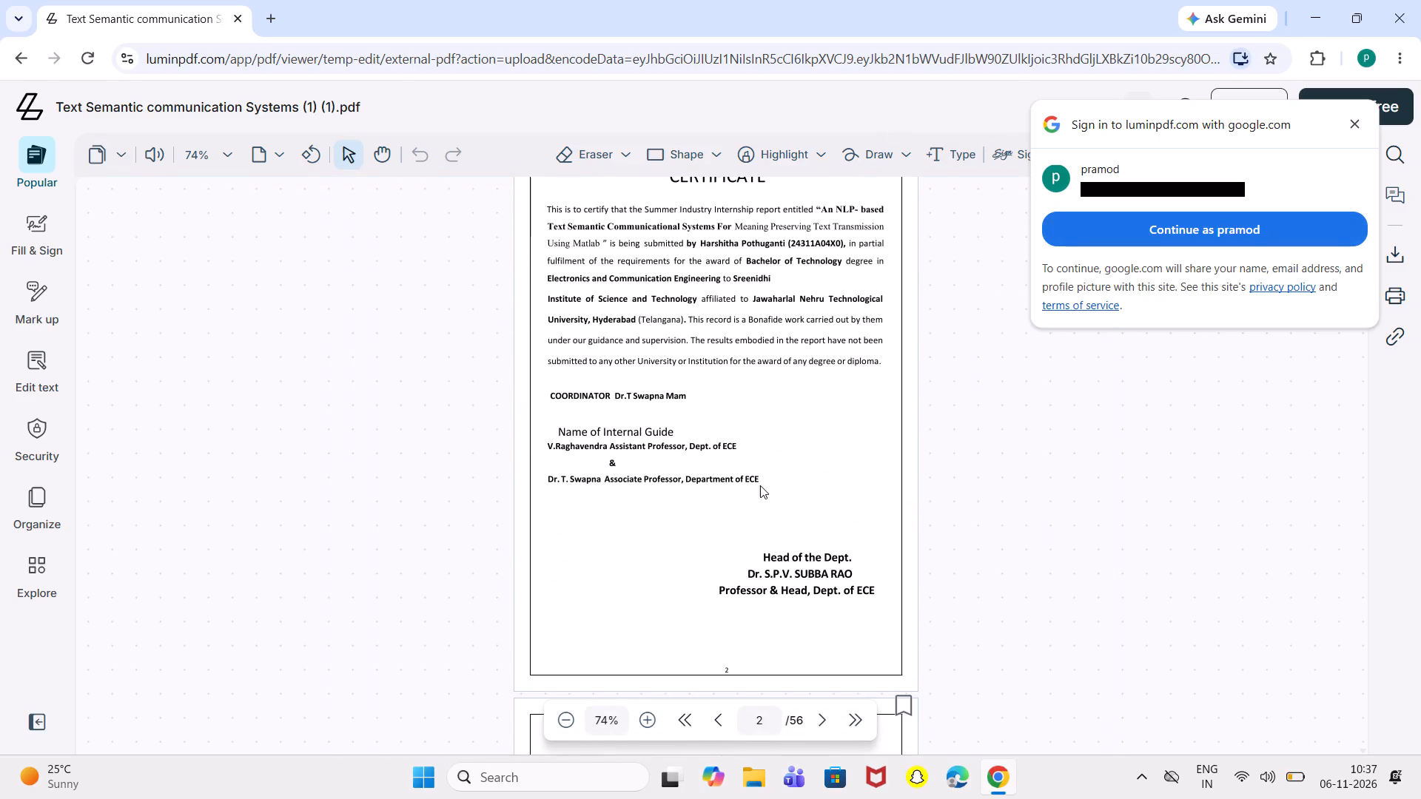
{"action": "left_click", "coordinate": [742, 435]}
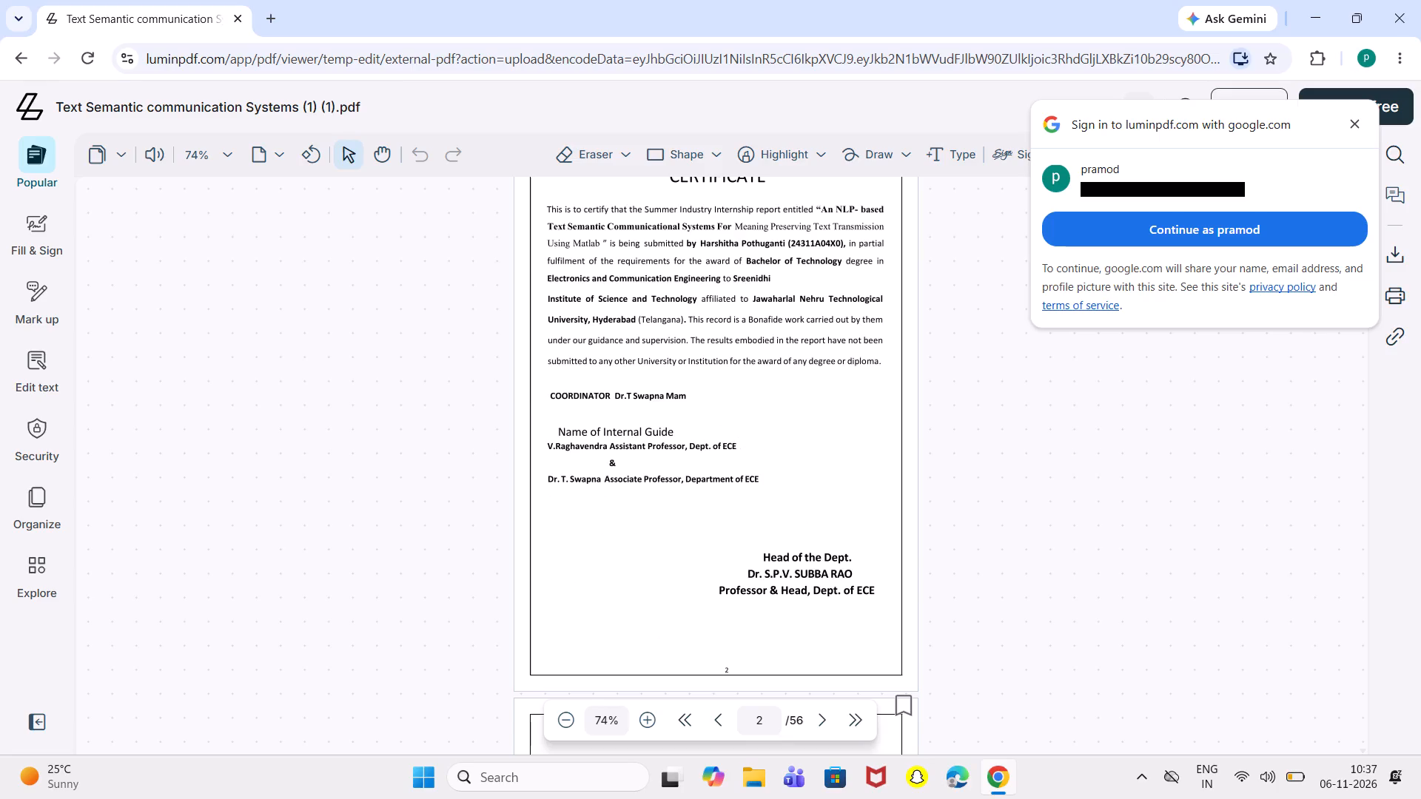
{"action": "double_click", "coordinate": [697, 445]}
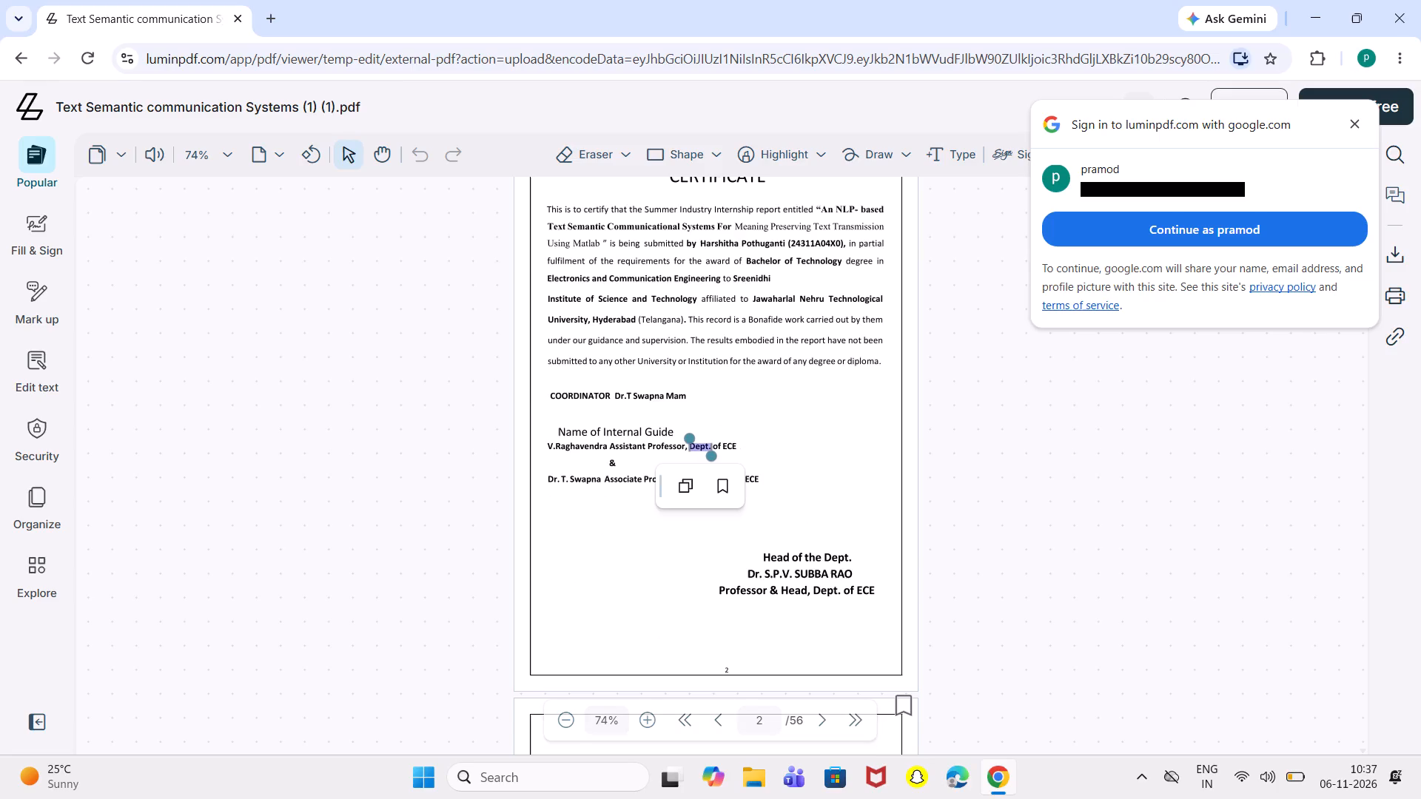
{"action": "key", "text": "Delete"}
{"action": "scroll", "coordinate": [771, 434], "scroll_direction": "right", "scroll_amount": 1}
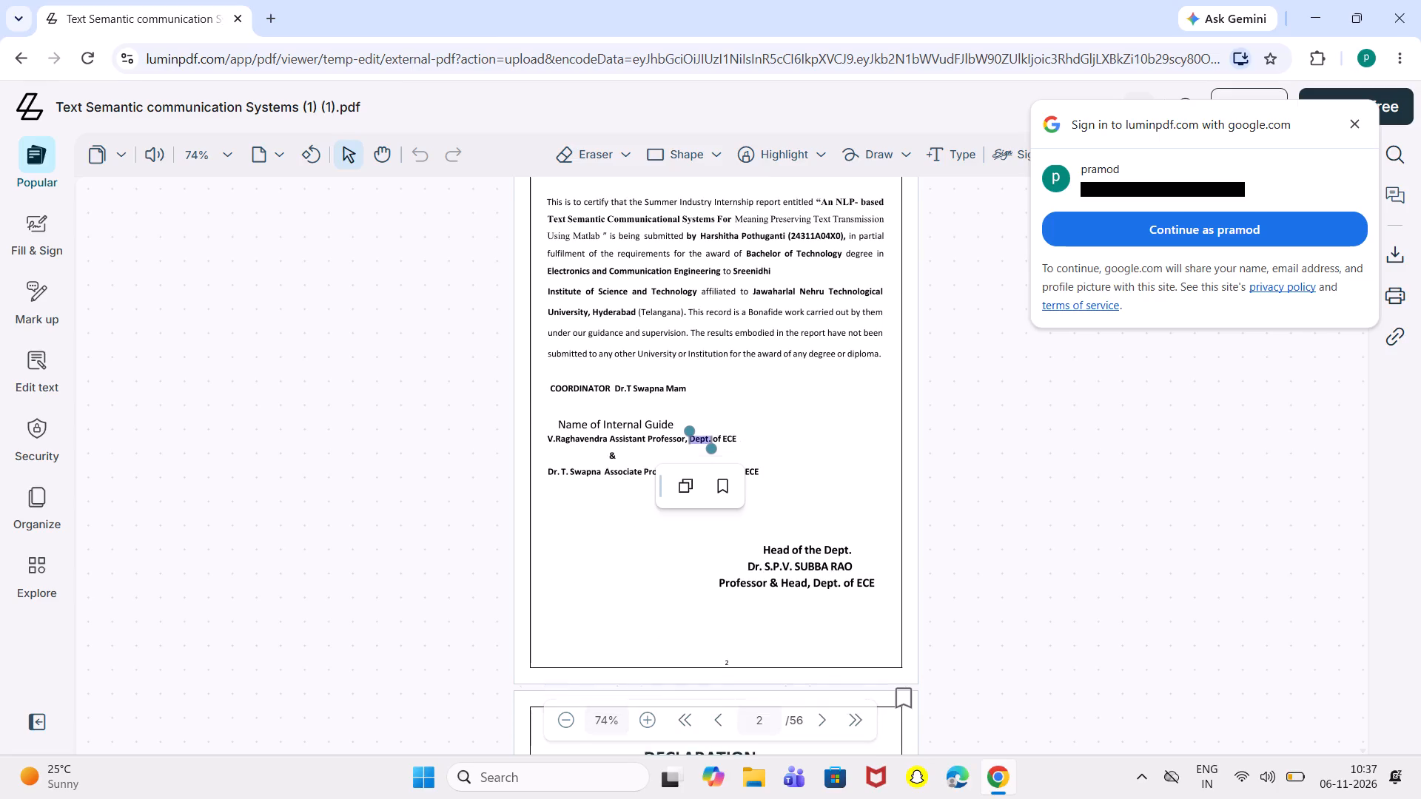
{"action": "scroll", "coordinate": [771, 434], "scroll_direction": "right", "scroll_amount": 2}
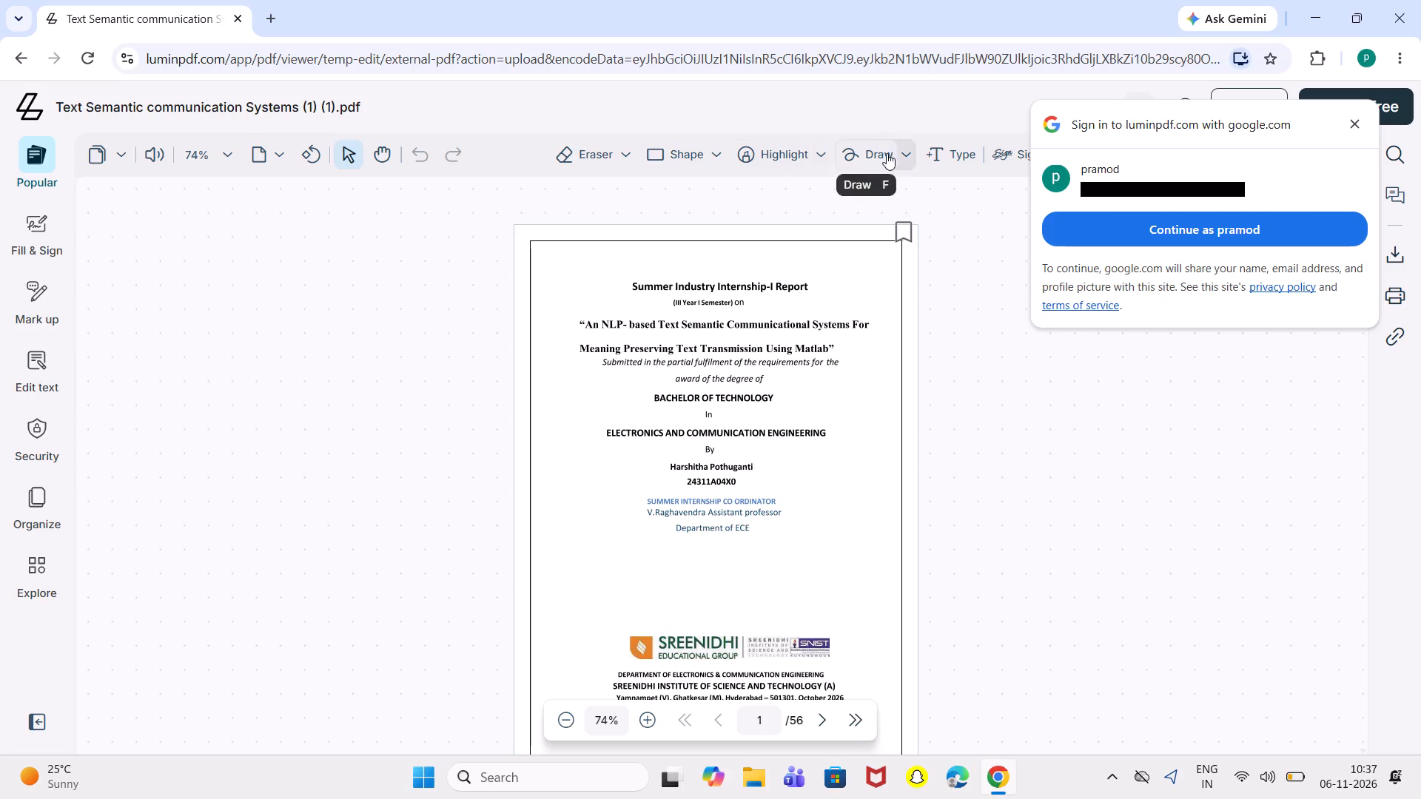
Place a new text box on the certificate page, to the right of the first internal guide's line, using the Type tool.
{"action": "left_click", "coordinate": [960, 165]}
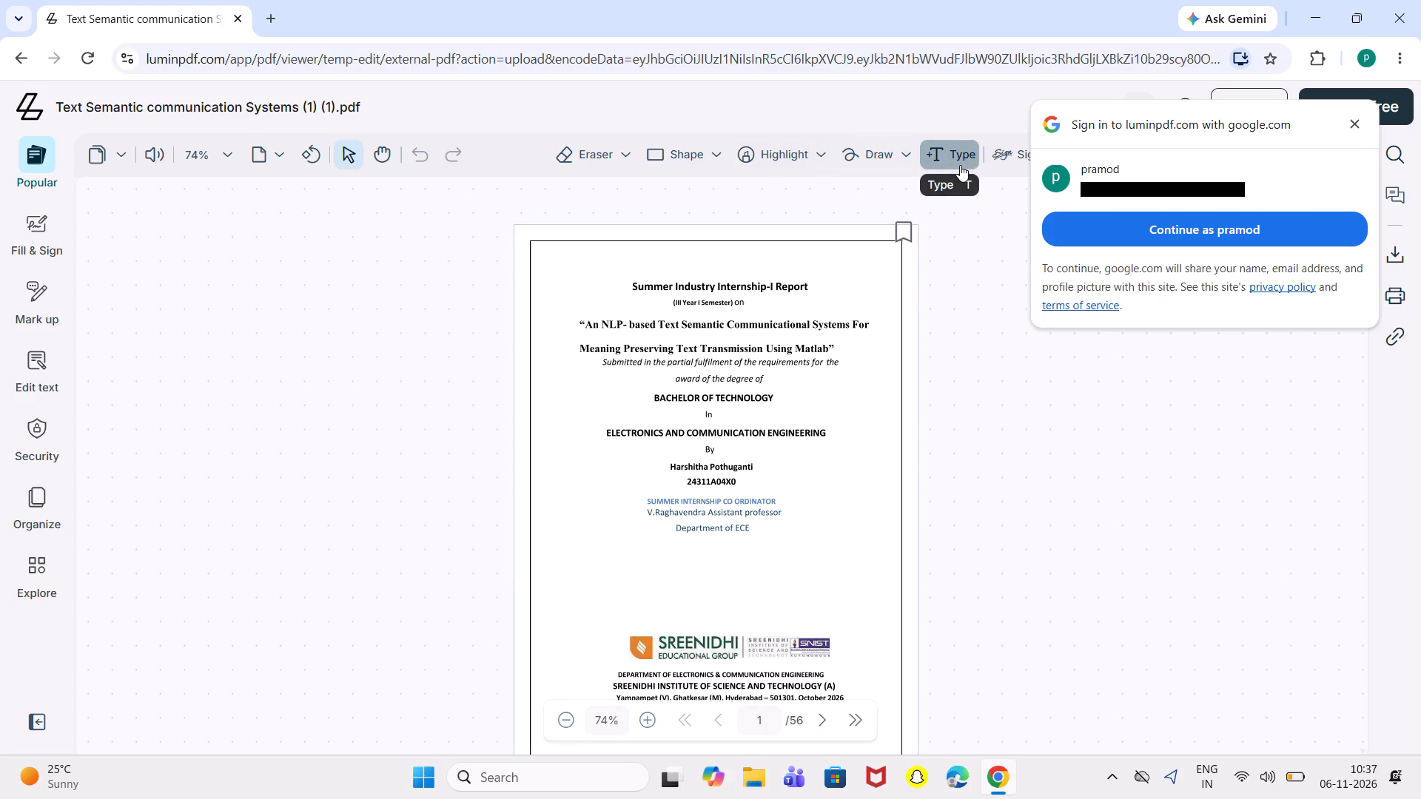
{"action": "double_click", "coordinate": [960, 165]}
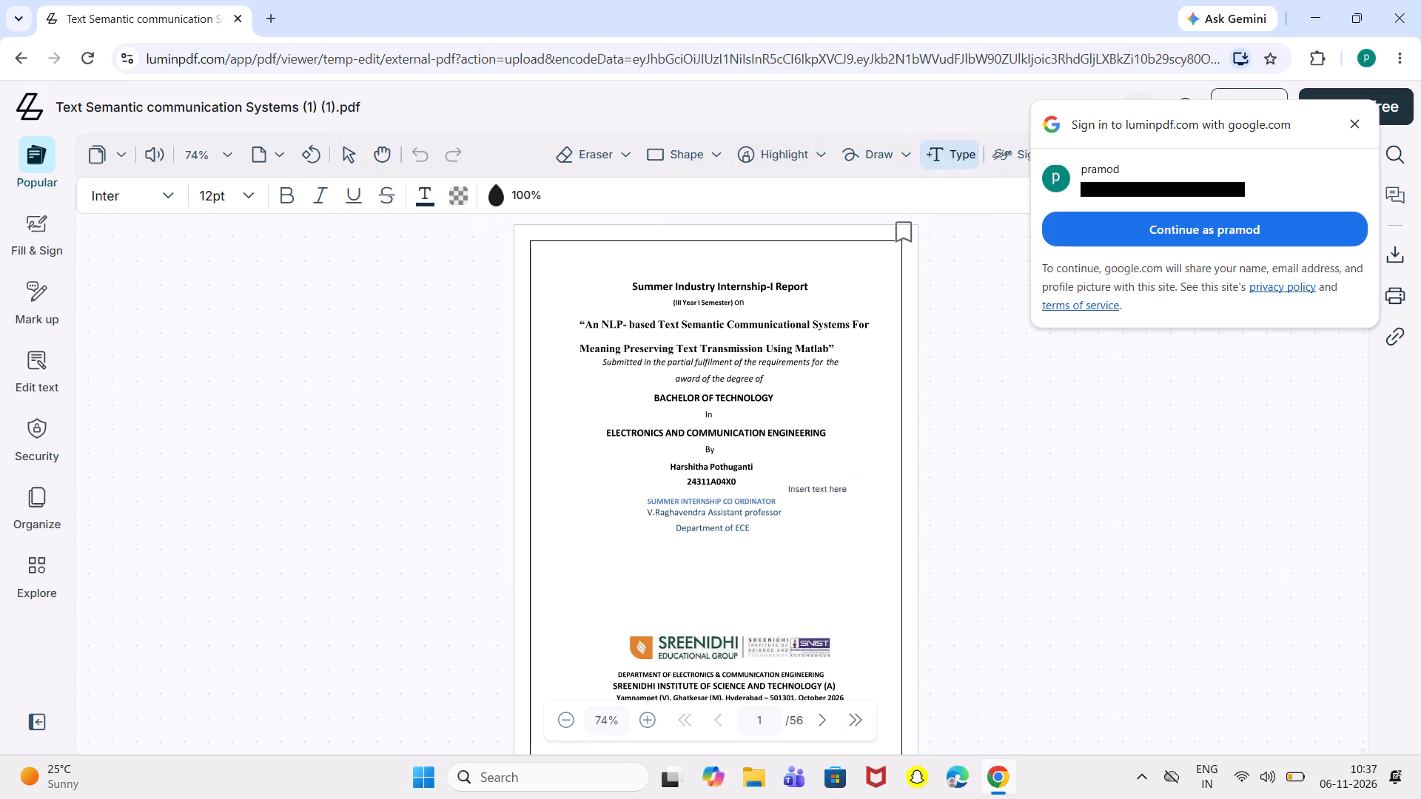
{"action": "scroll", "coordinate": [810, 550], "scroll_direction": "down", "scroll_amount": 6}
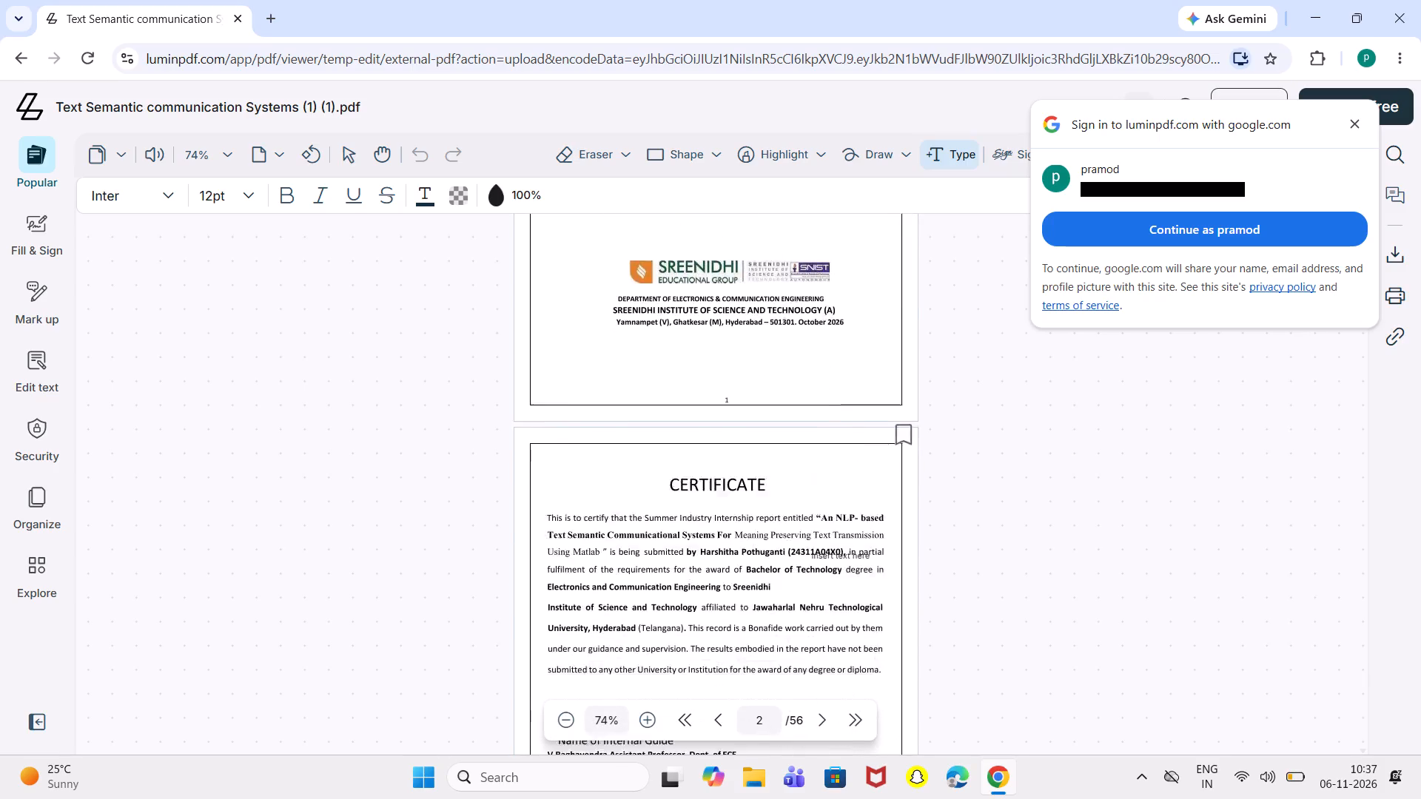
{"action": "scroll", "coordinate": [810, 550], "scroll_direction": "down", "scroll_amount": 2}
{"action": "scroll", "coordinate": [810, 550], "scroll_direction": "up", "scroll_amount": 1}
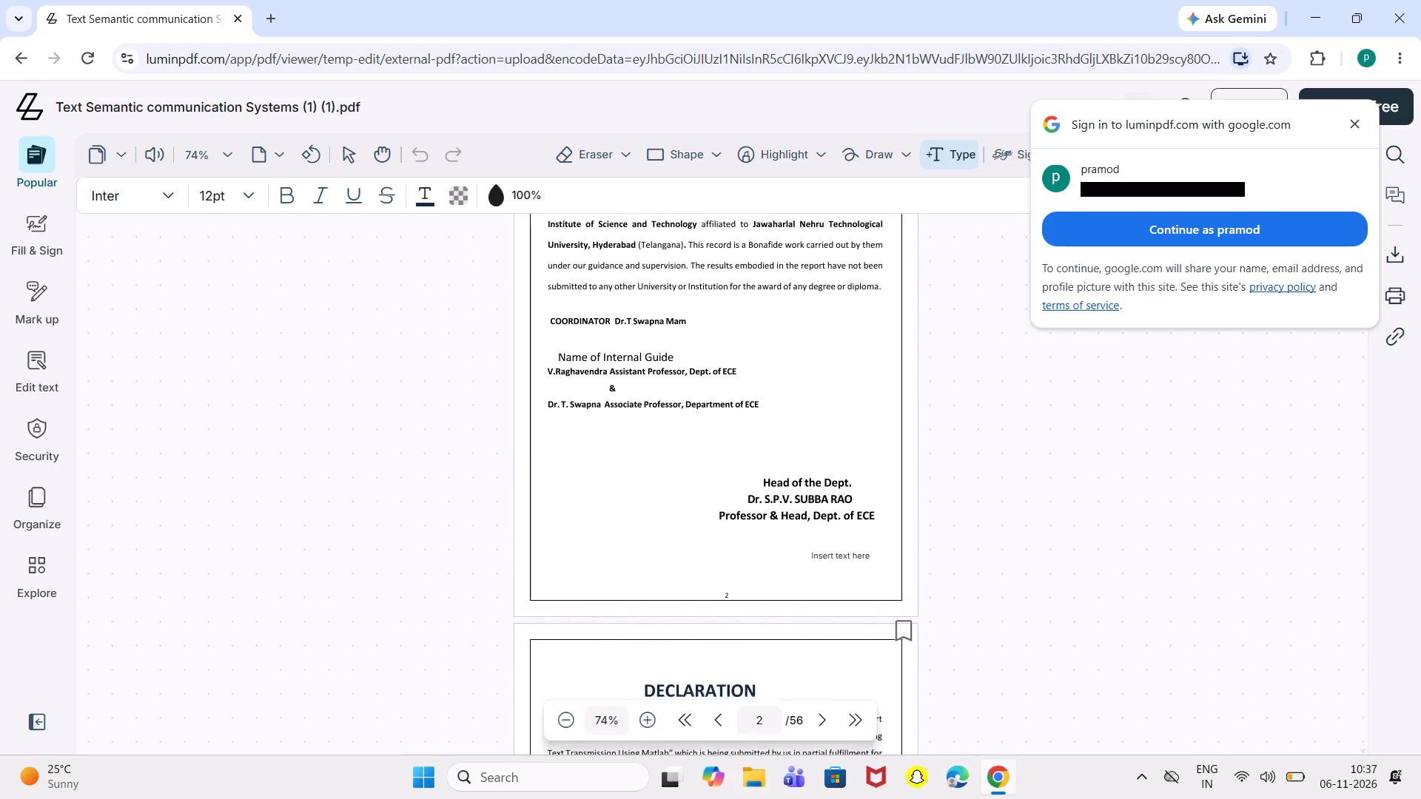
{"action": "scroll", "coordinate": [810, 550], "scroll_direction": "up", "scroll_amount": 1}
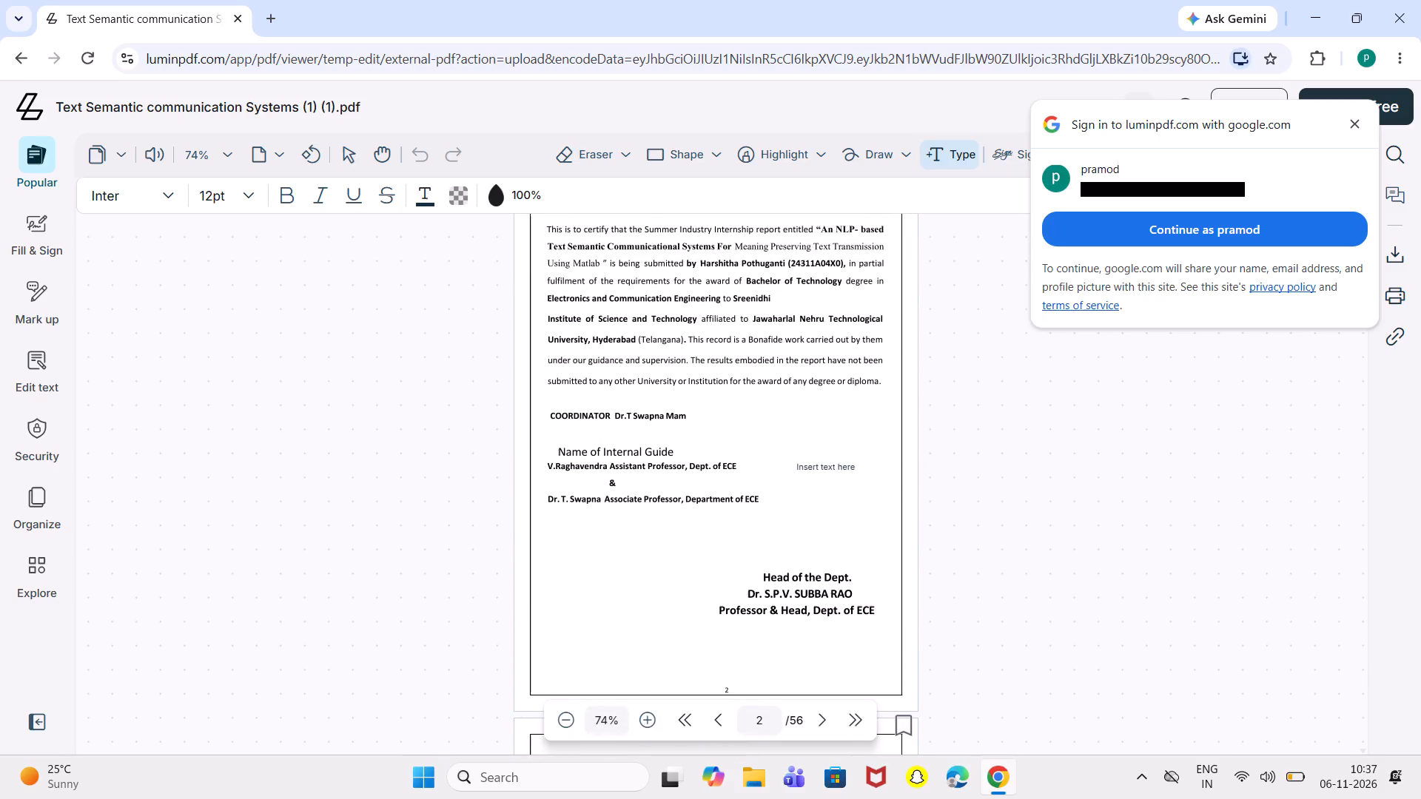
{"action": "left_click", "coordinate": [793, 456]}
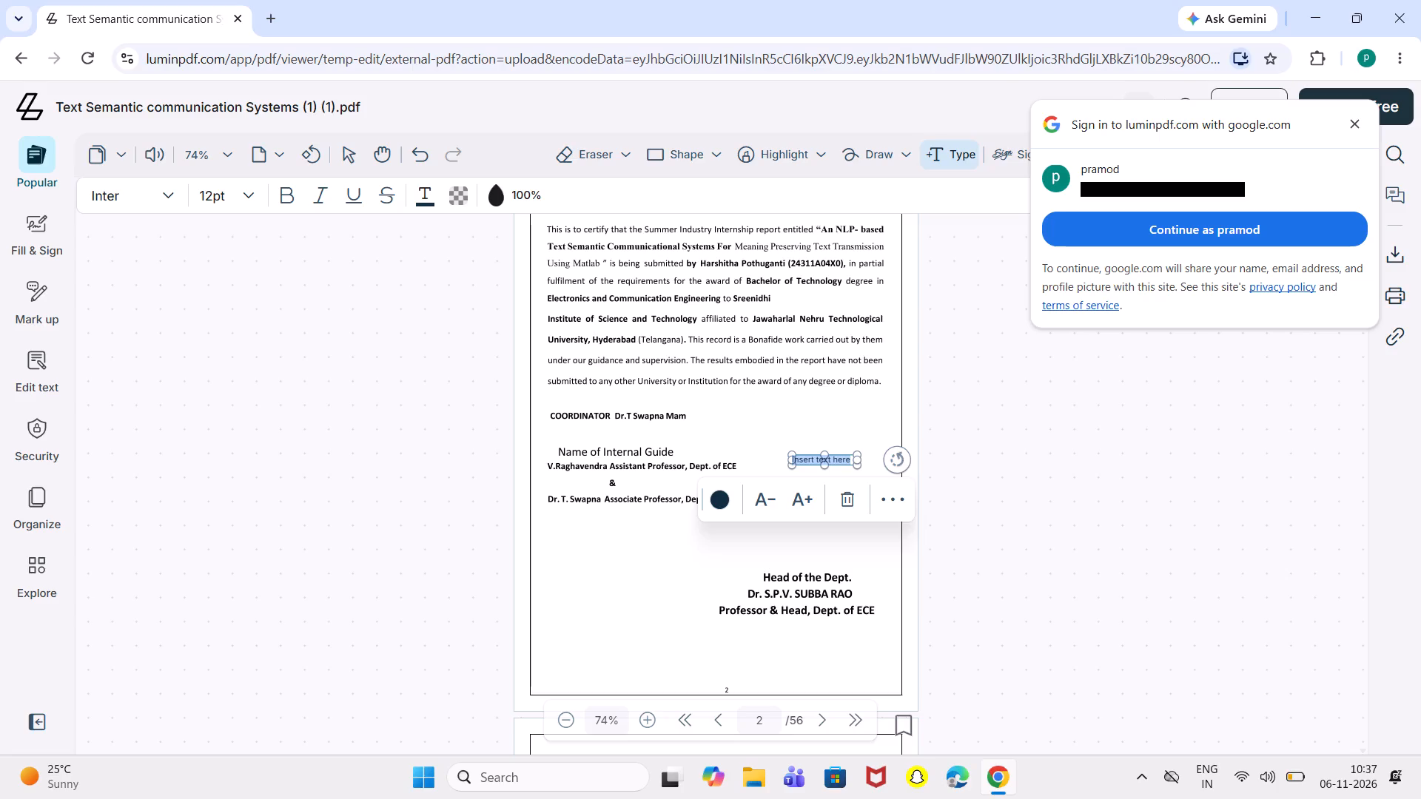
Enter "Name of SII Co-ordinaror" in the new text box and start a second line indented with four spaces.
{"action": "key", "text": "n"}
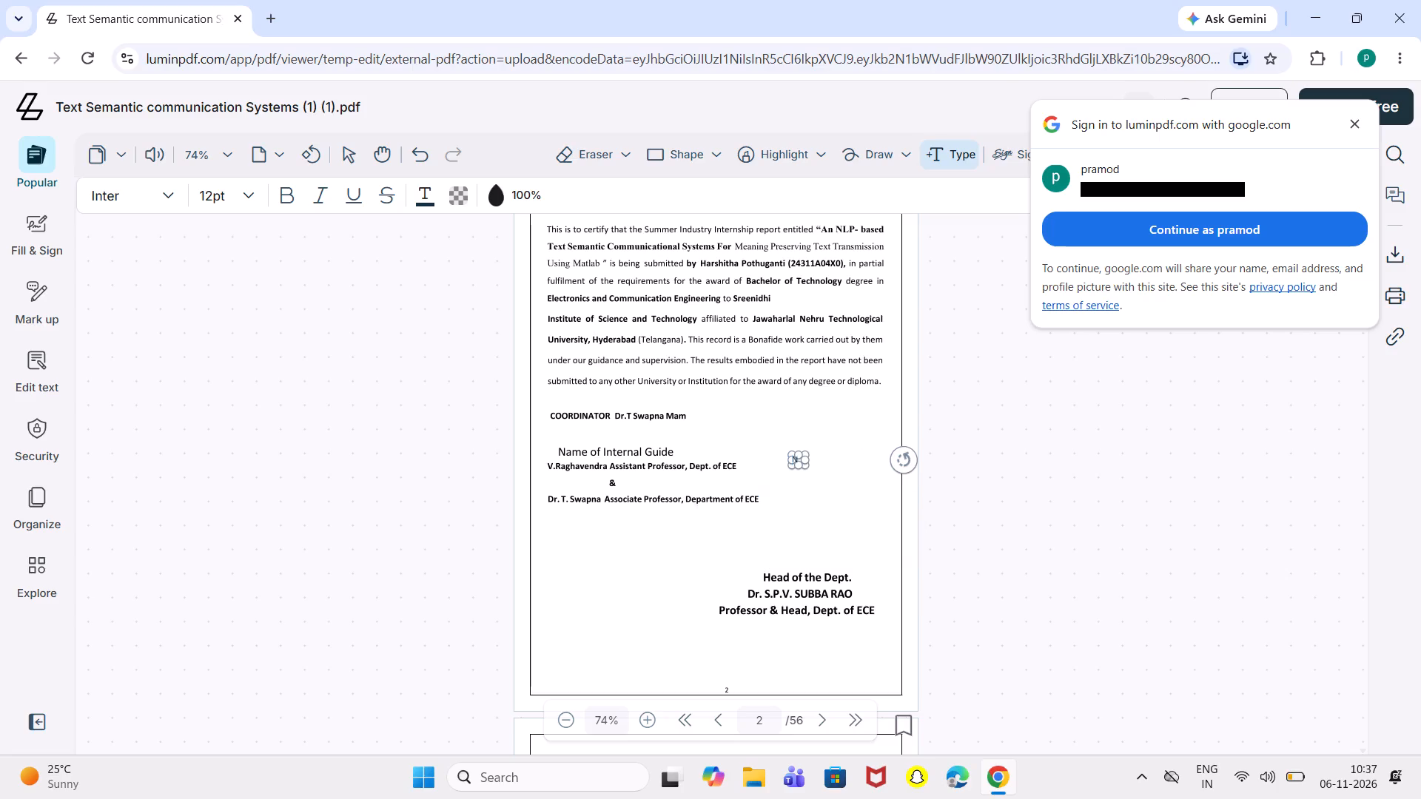
{"action": "key", "text": "a"}
{"action": "type", "text": "me"}
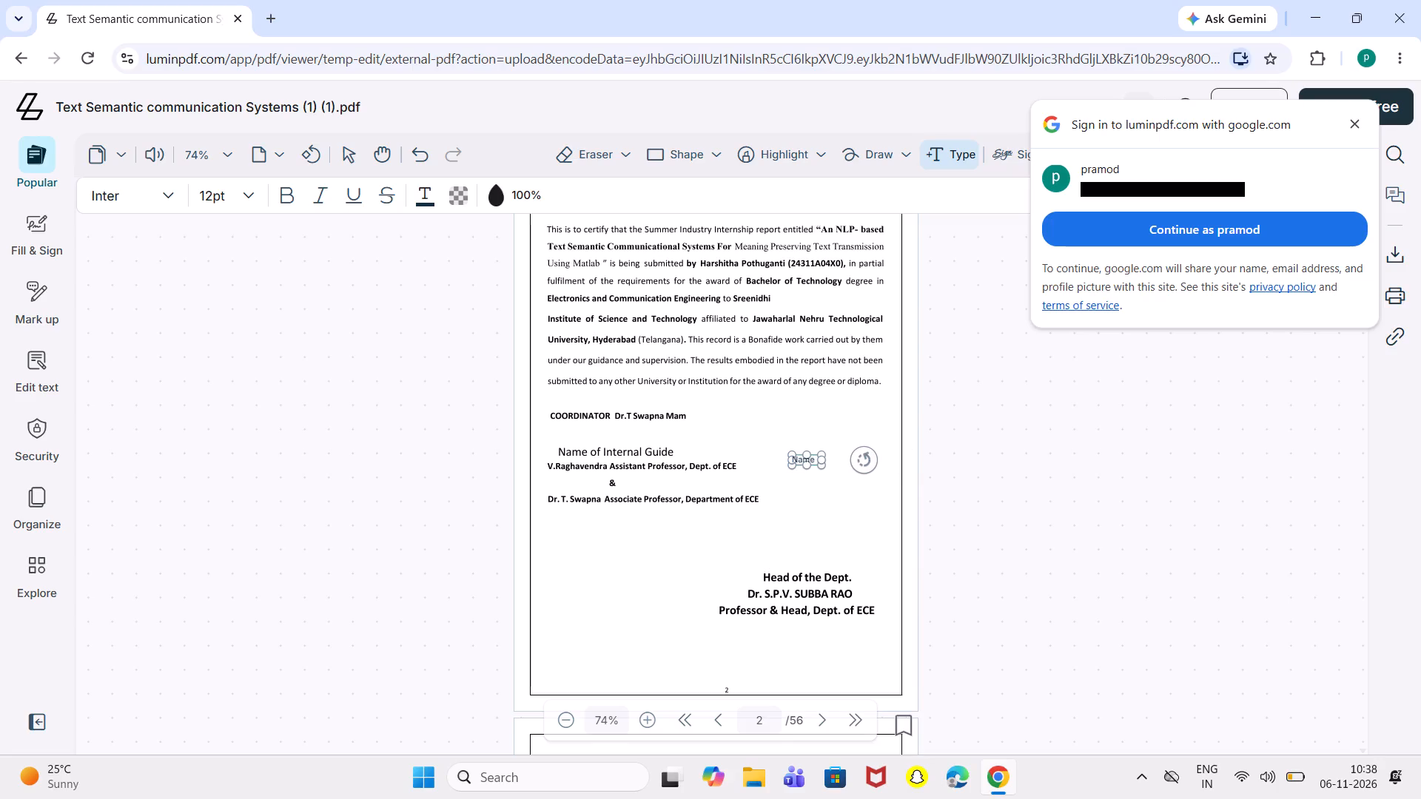
{"action": "key", "text": "space"}
{"action": "type", "text": "o"}
{"action": "key", "text": "f"}
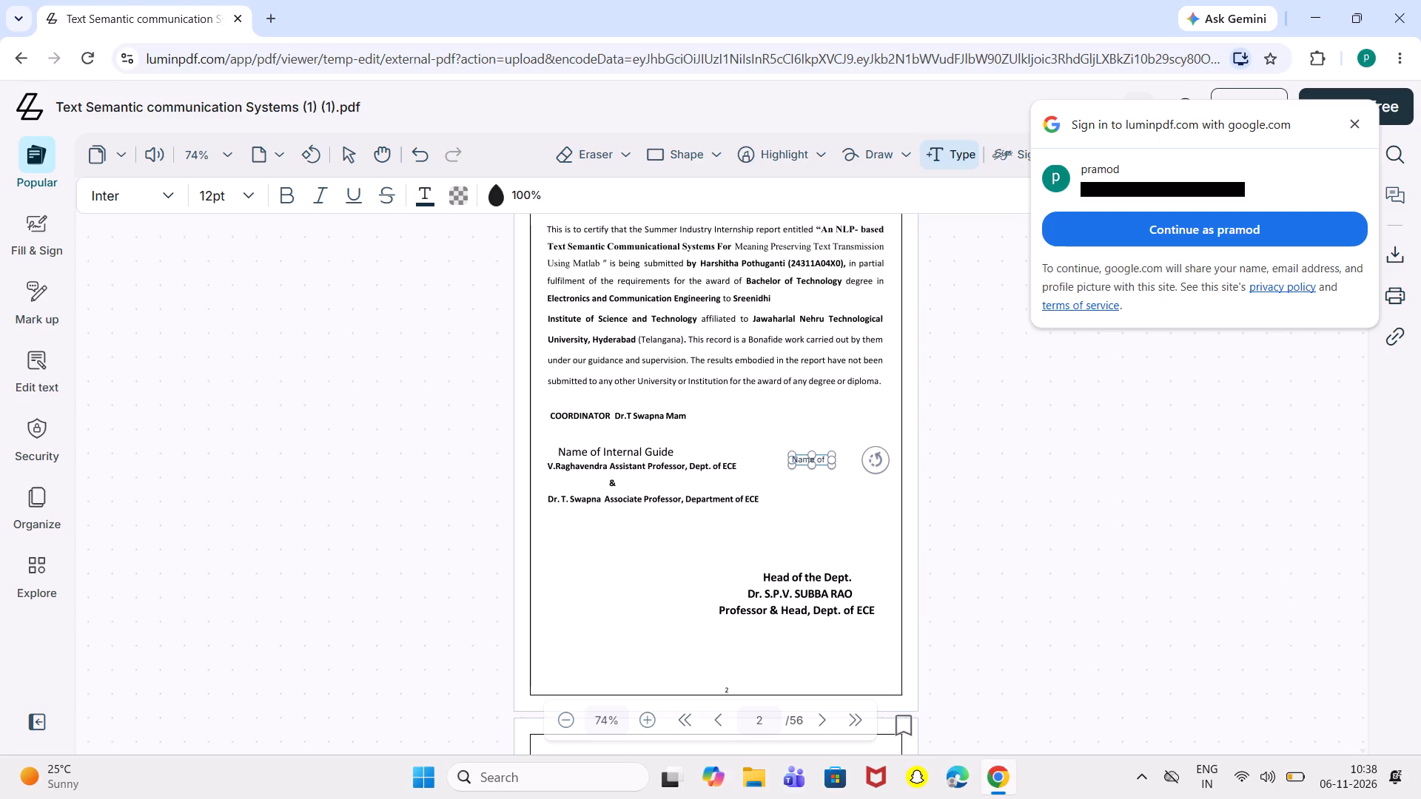
{"action": "key", "text": "space"}
{"action": "type", "text": "SII"}
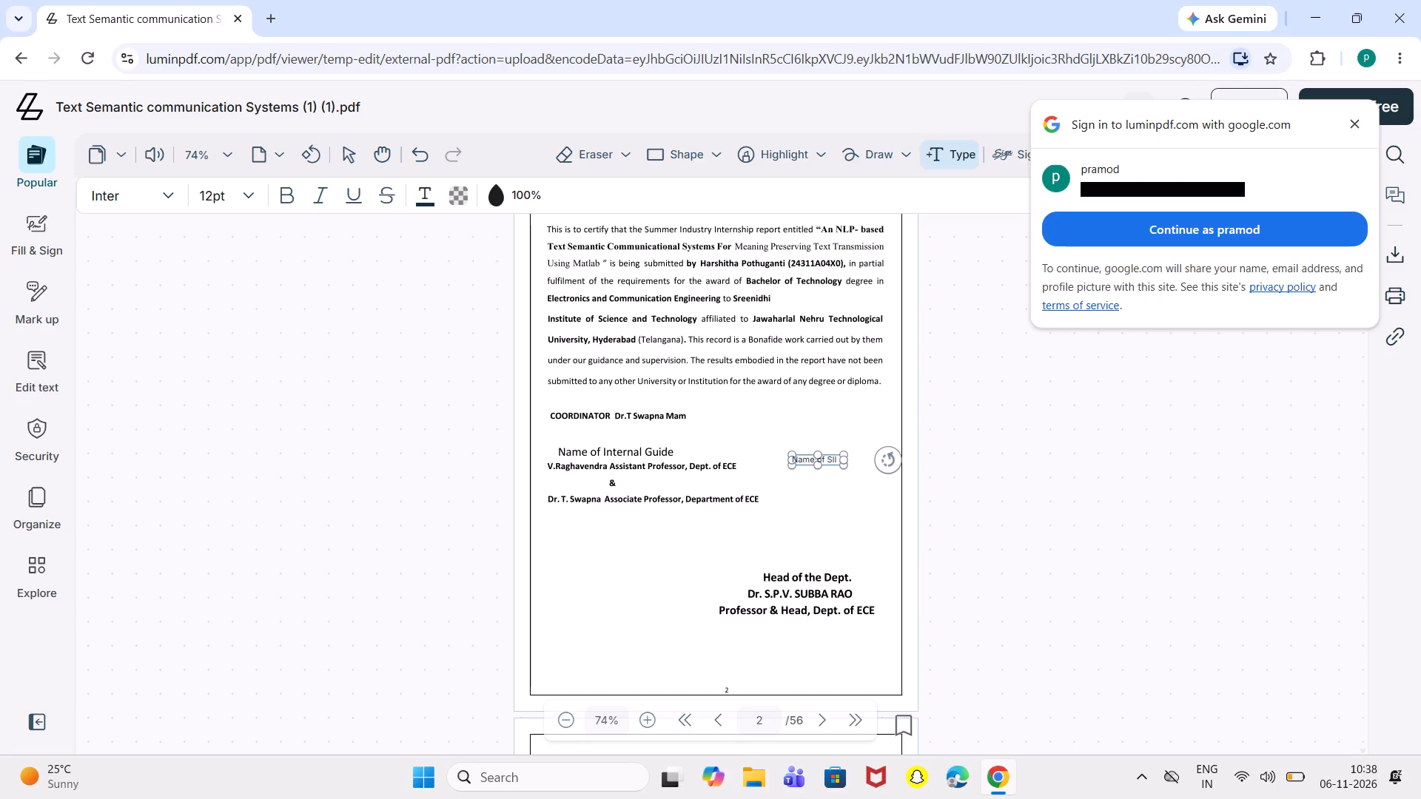
{"action": "key", "text": "space"}
{"action": "key", "text": "c"}
{"action": "key", "text": "o"}
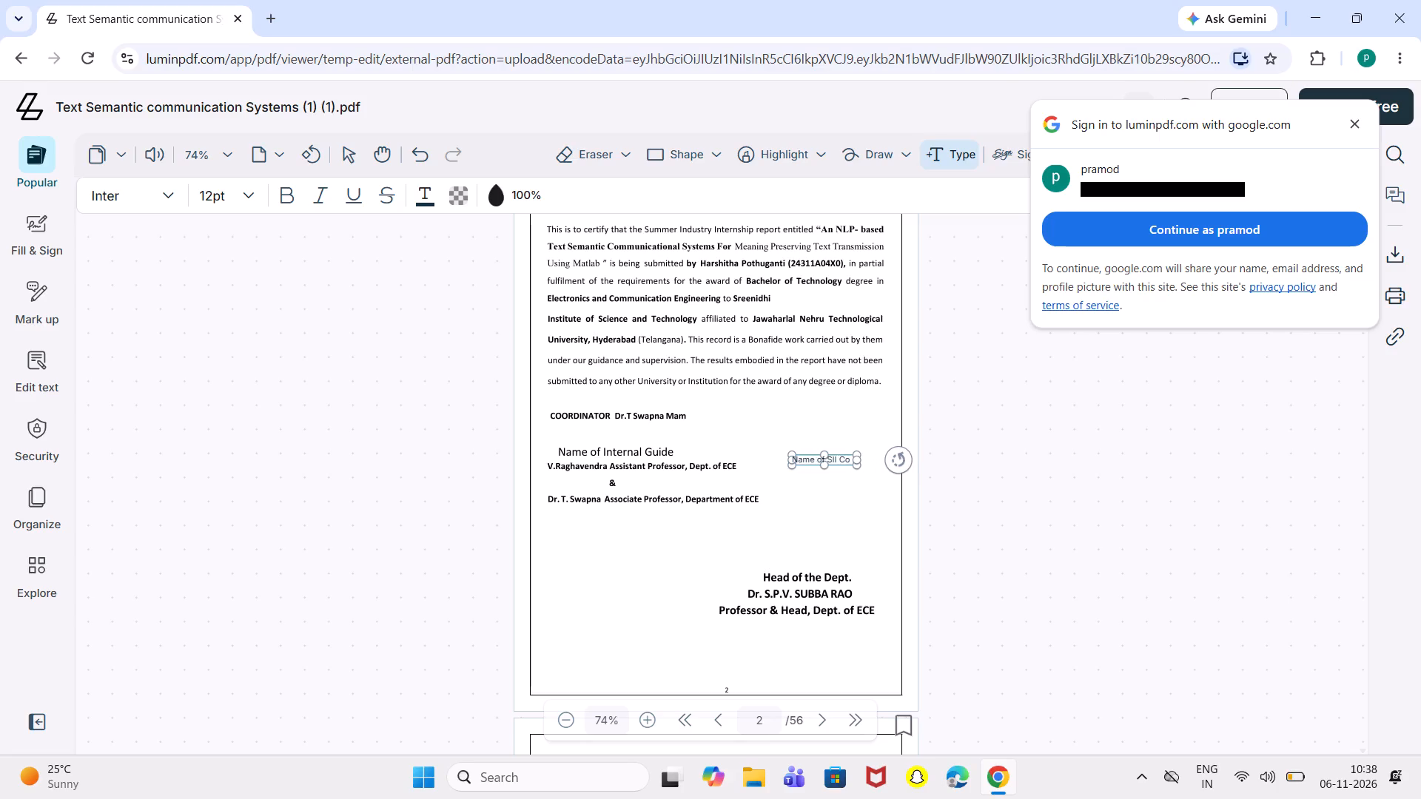
{"action": "key", "text": "minus"}
{"action": "type", "text": "ordi"}
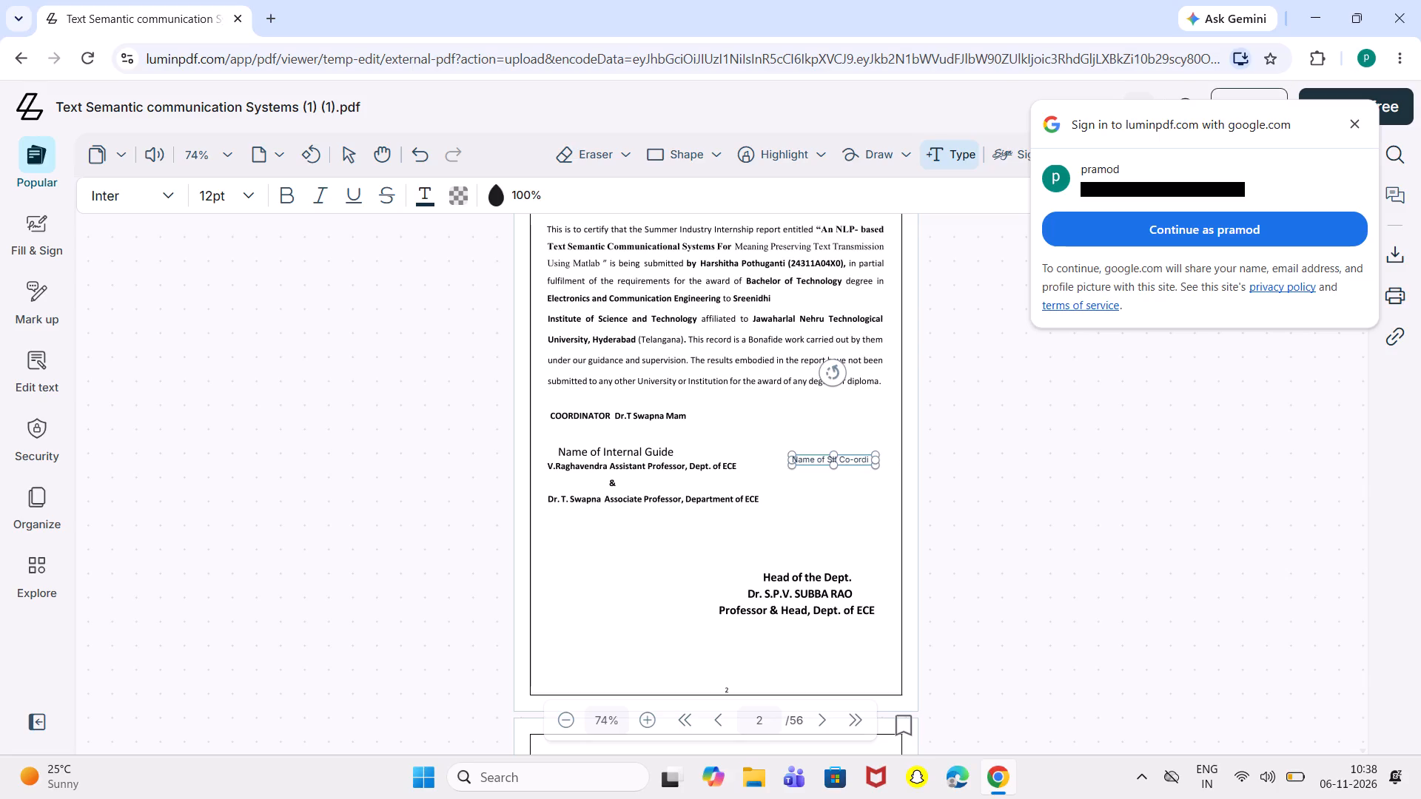
{"action": "type", "text": "nar"}
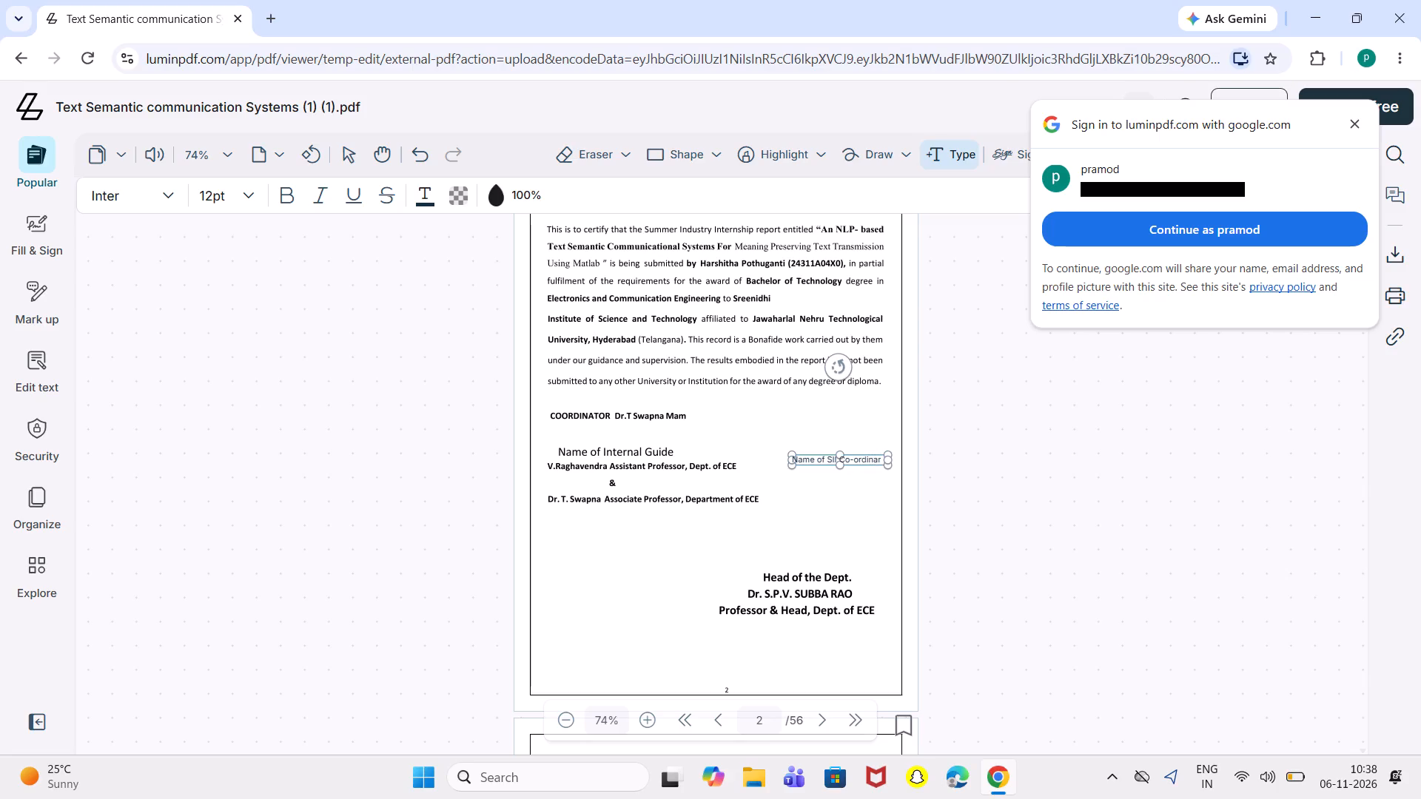
{"action": "type", "text": "or"}
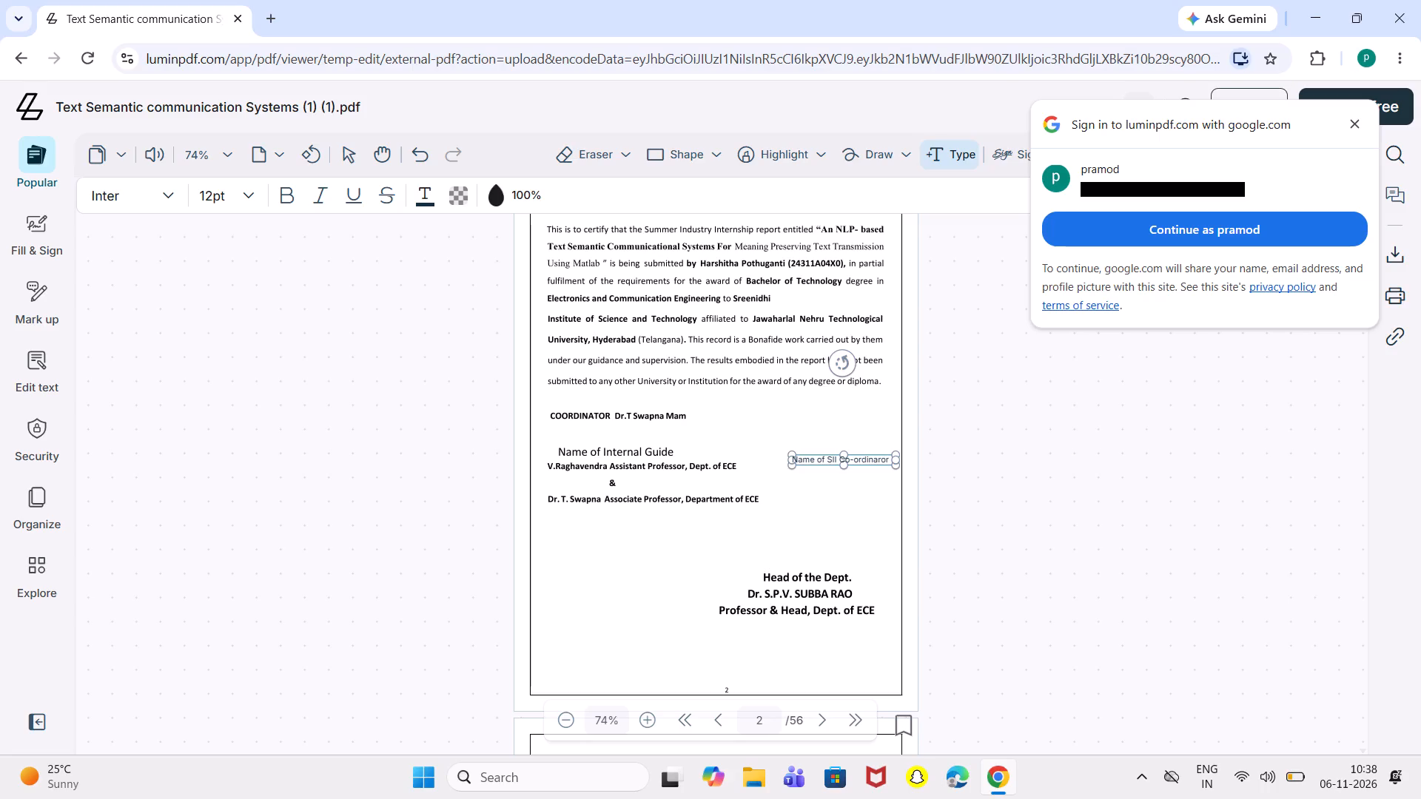
{"action": "key", "text": "Return"}
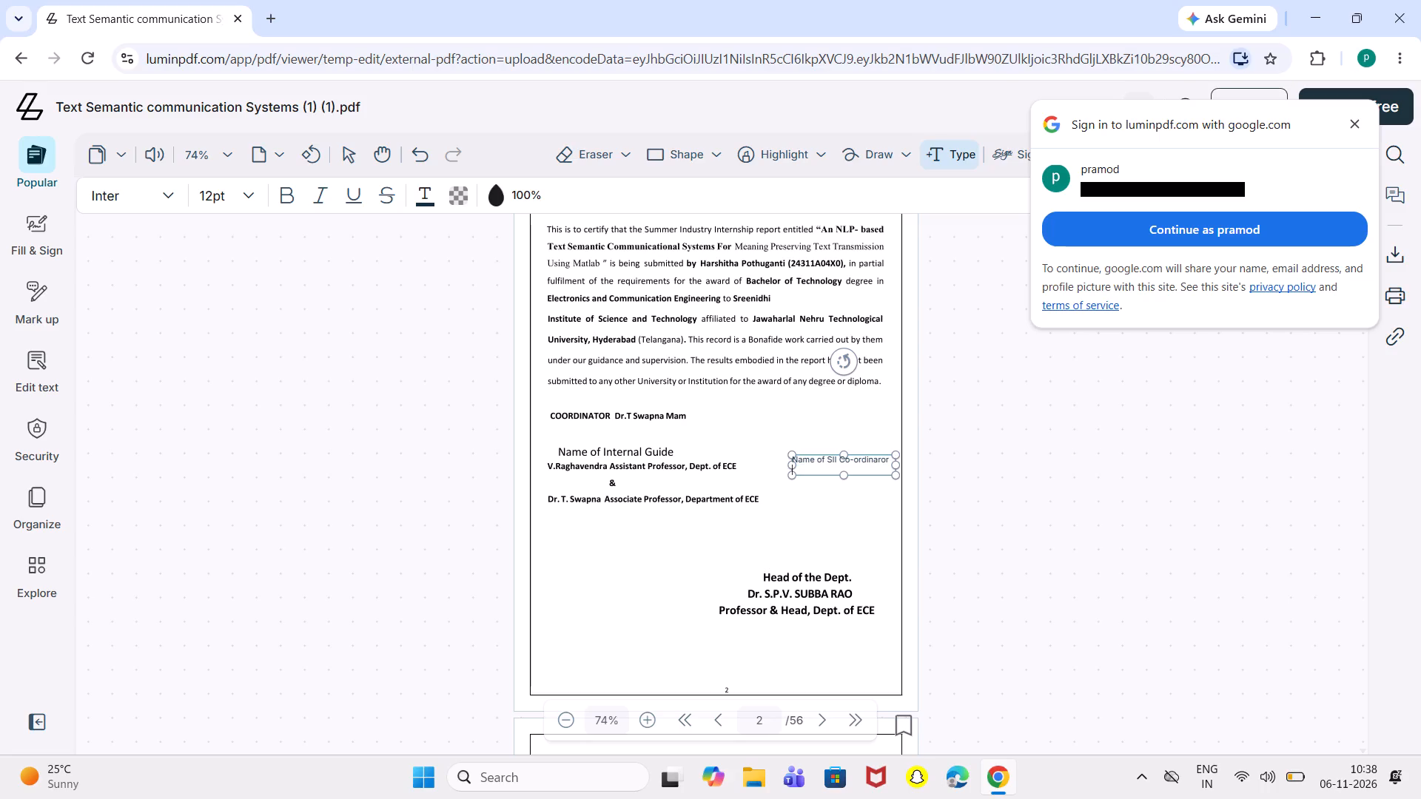
{"action": "key", "text": "space"}
{"action": "key", "text": "space"}
{"action": "key", "text": "space"}
{"action": "key", "text": "space"}
Insert placeholder text boxes beside the summer internship coordinator lines on the cover page, deleting the second one.
{"action": "left_click", "coordinate": [258, 189]}
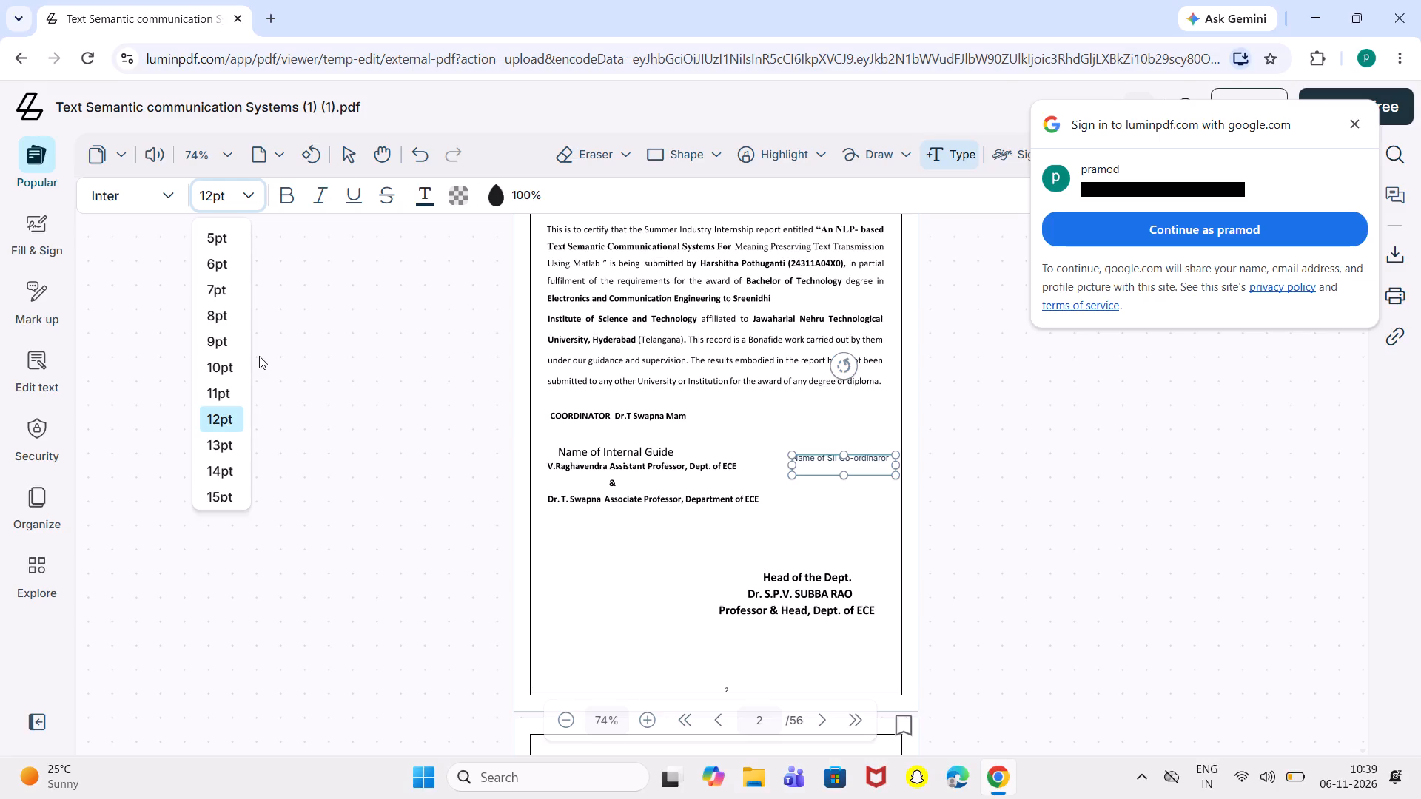
{"action": "scroll", "coordinate": [259, 356], "scroll_direction": "up", "scroll_amount": 3}
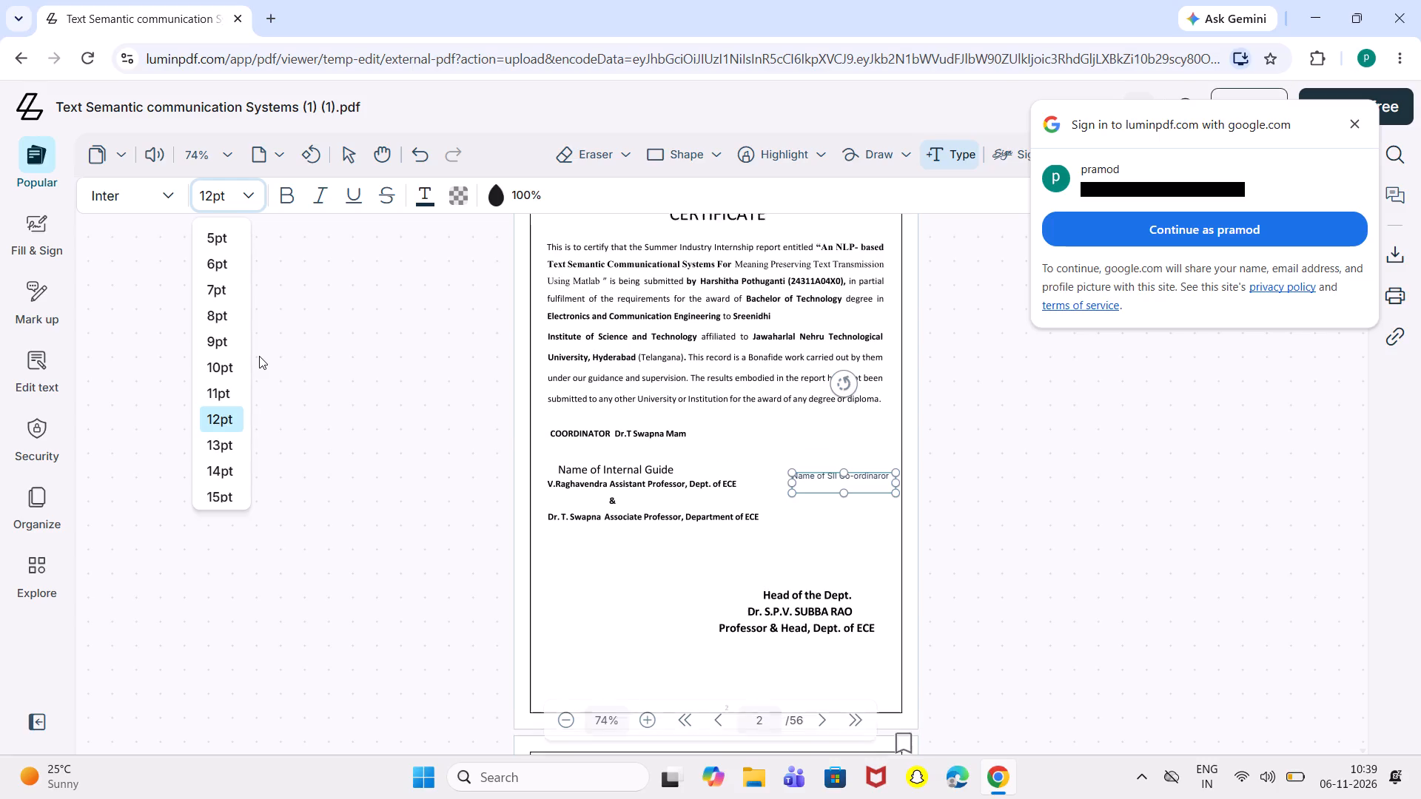
{"action": "scroll", "coordinate": [259, 356], "scroll_direction": "up", "scroll_amount": 4}
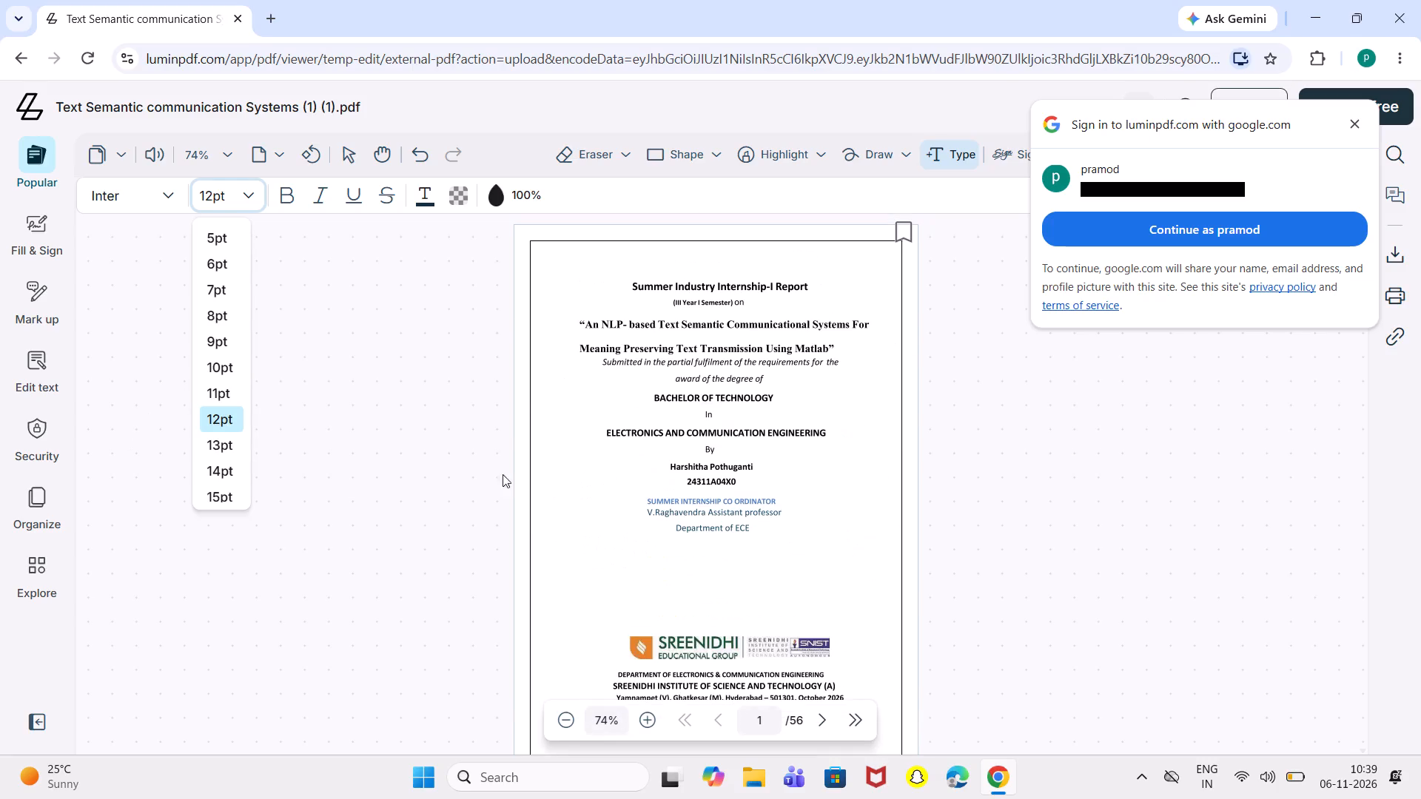
{"action": "left_click", "coordinate": [750, 502]}
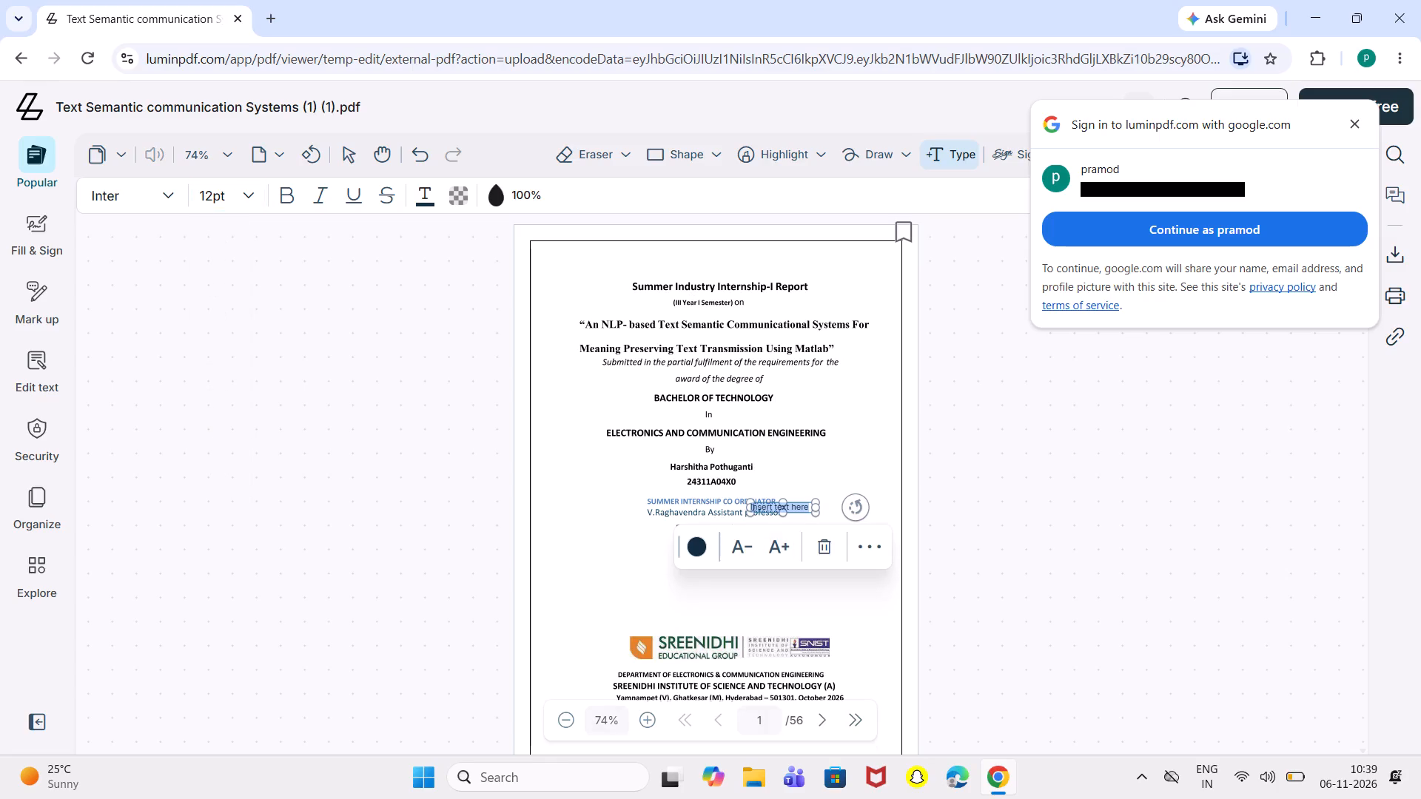
{"action": "left_click", "coordinate": [818, 479]}
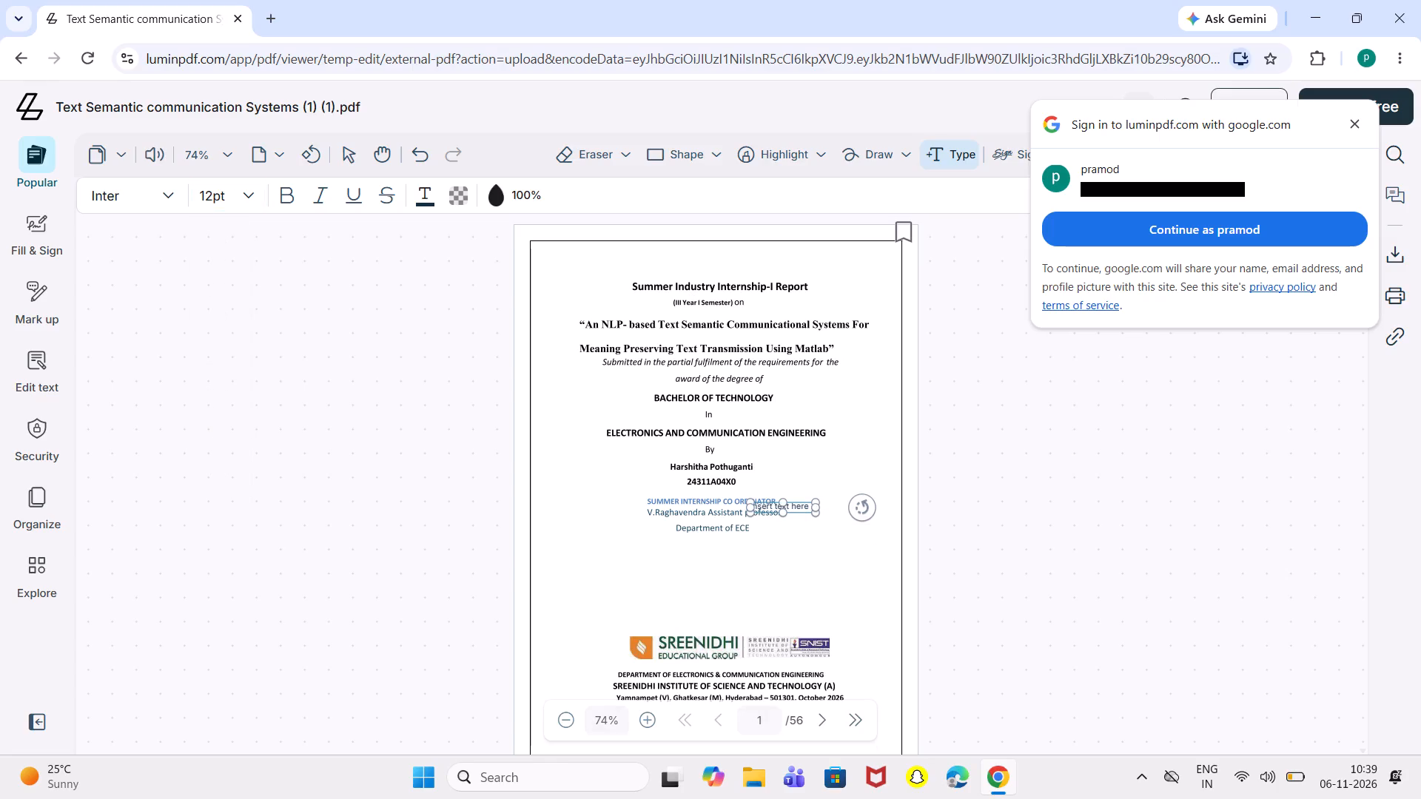
{"action": "left_click", "coordinate": [810, 499]}
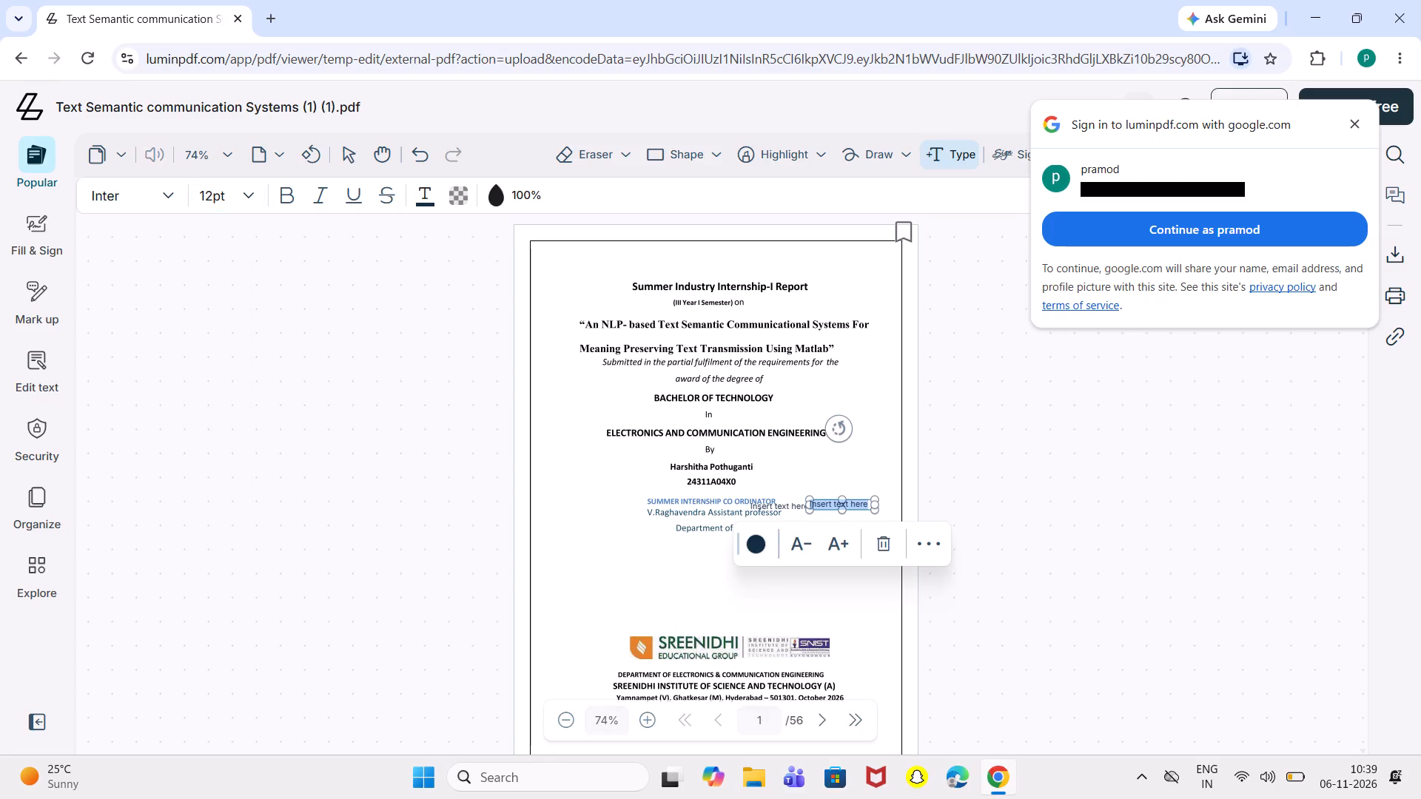
{"action": "left_click", "coordinate": [886, 539]}
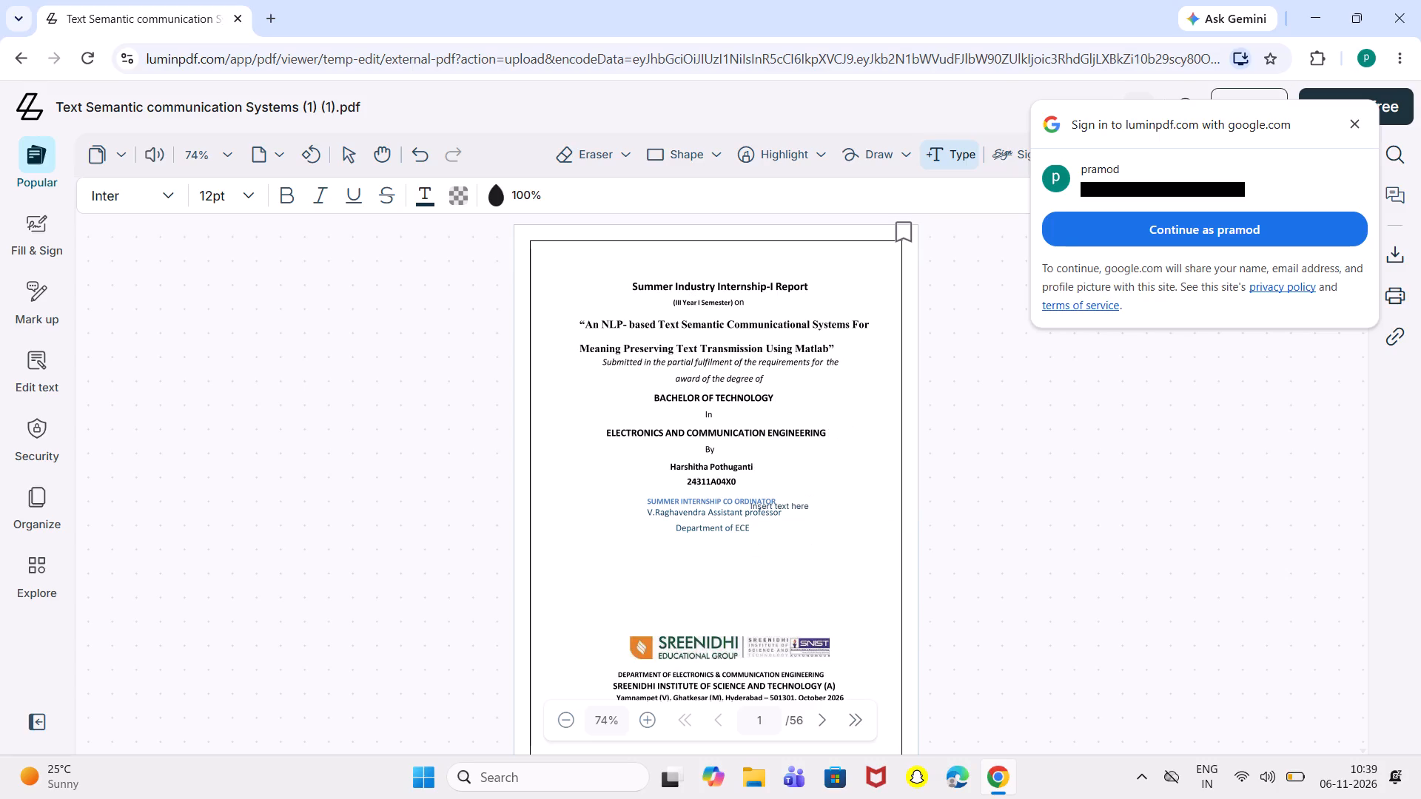
{"action": "left_click", "coordinate": [788, 501]}
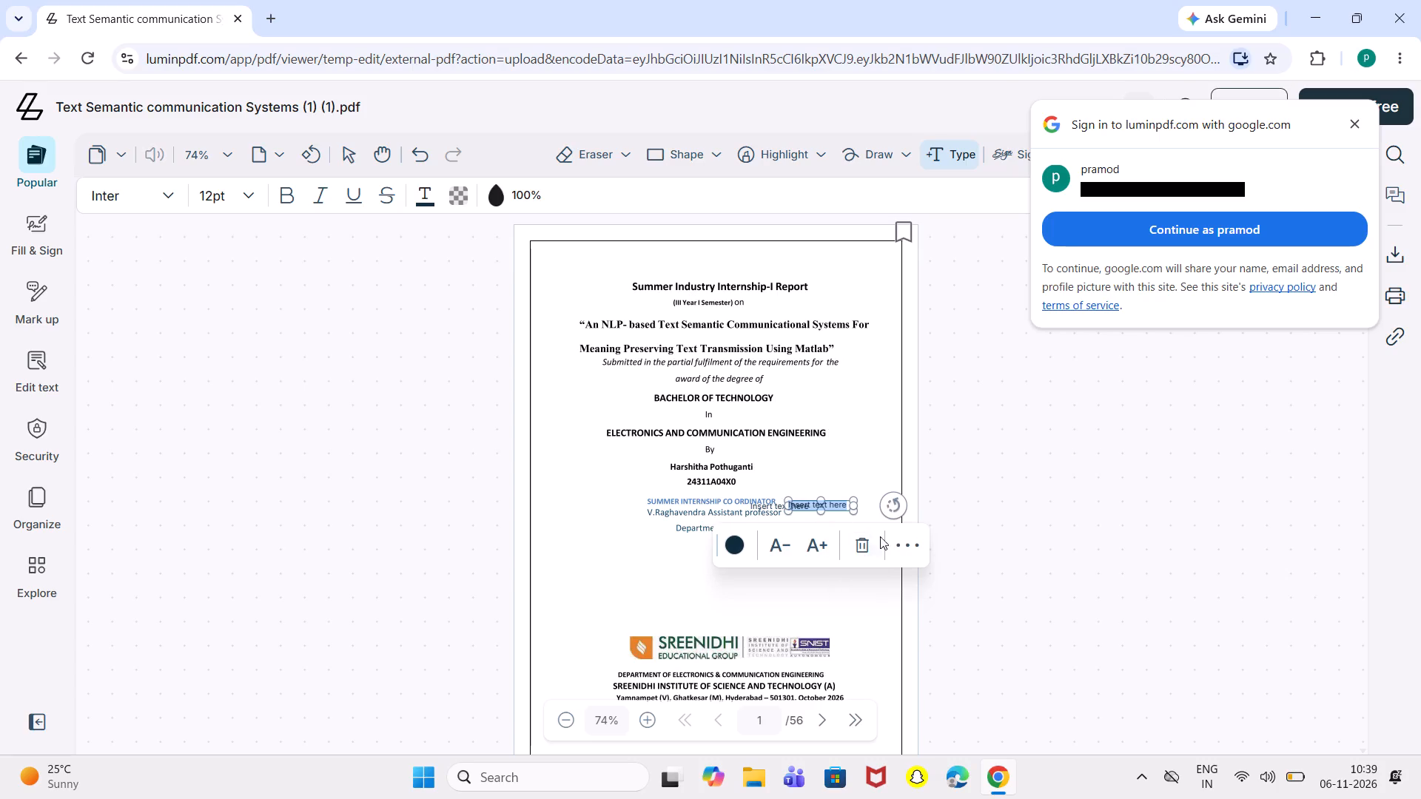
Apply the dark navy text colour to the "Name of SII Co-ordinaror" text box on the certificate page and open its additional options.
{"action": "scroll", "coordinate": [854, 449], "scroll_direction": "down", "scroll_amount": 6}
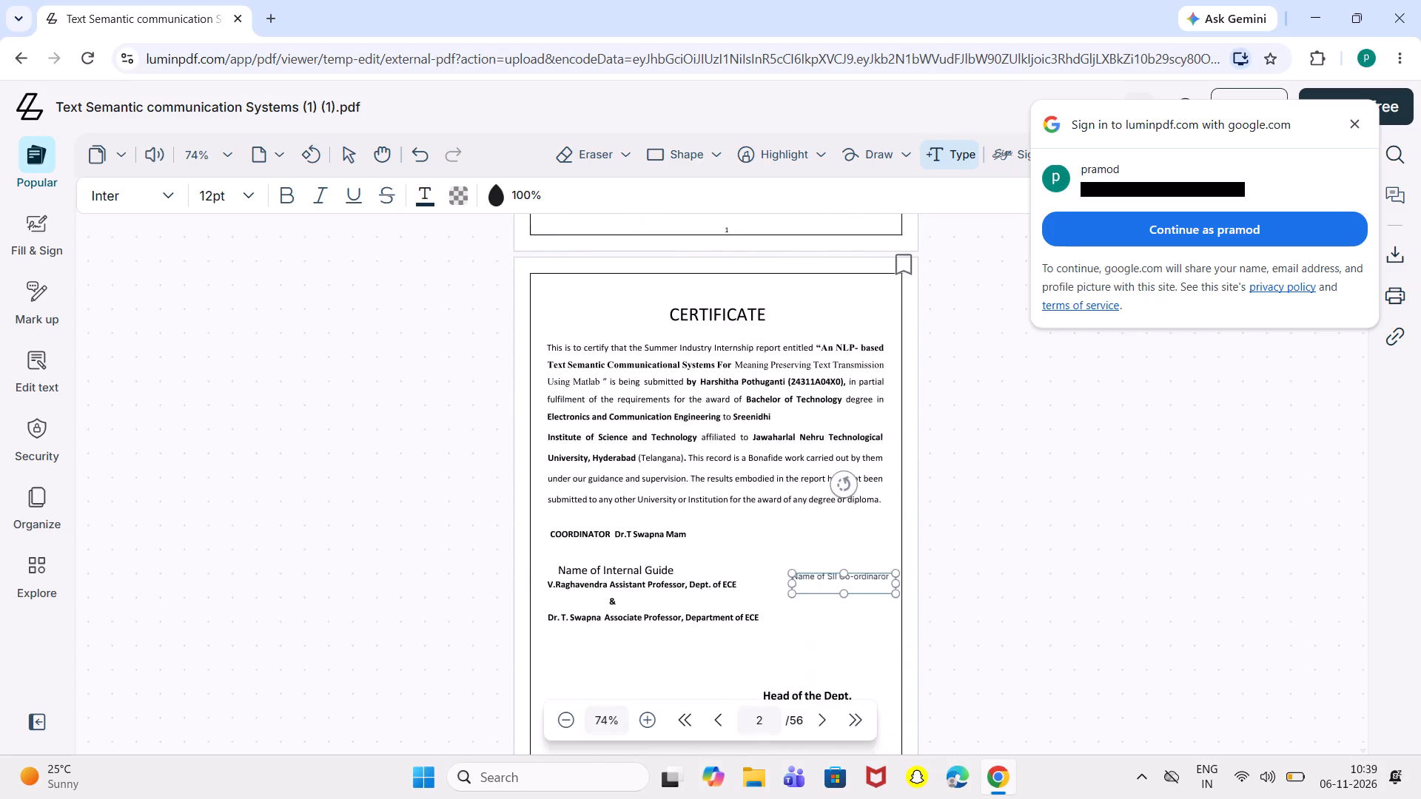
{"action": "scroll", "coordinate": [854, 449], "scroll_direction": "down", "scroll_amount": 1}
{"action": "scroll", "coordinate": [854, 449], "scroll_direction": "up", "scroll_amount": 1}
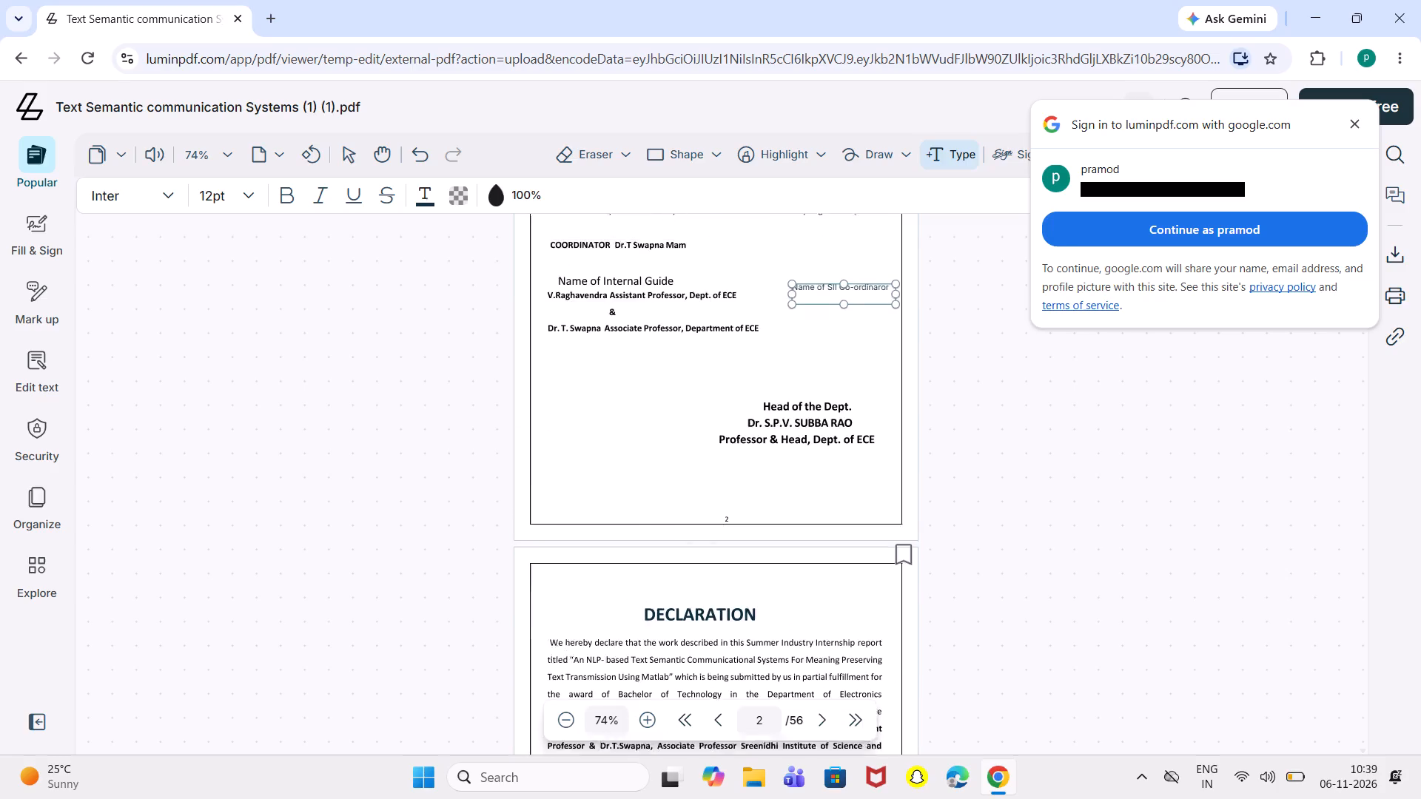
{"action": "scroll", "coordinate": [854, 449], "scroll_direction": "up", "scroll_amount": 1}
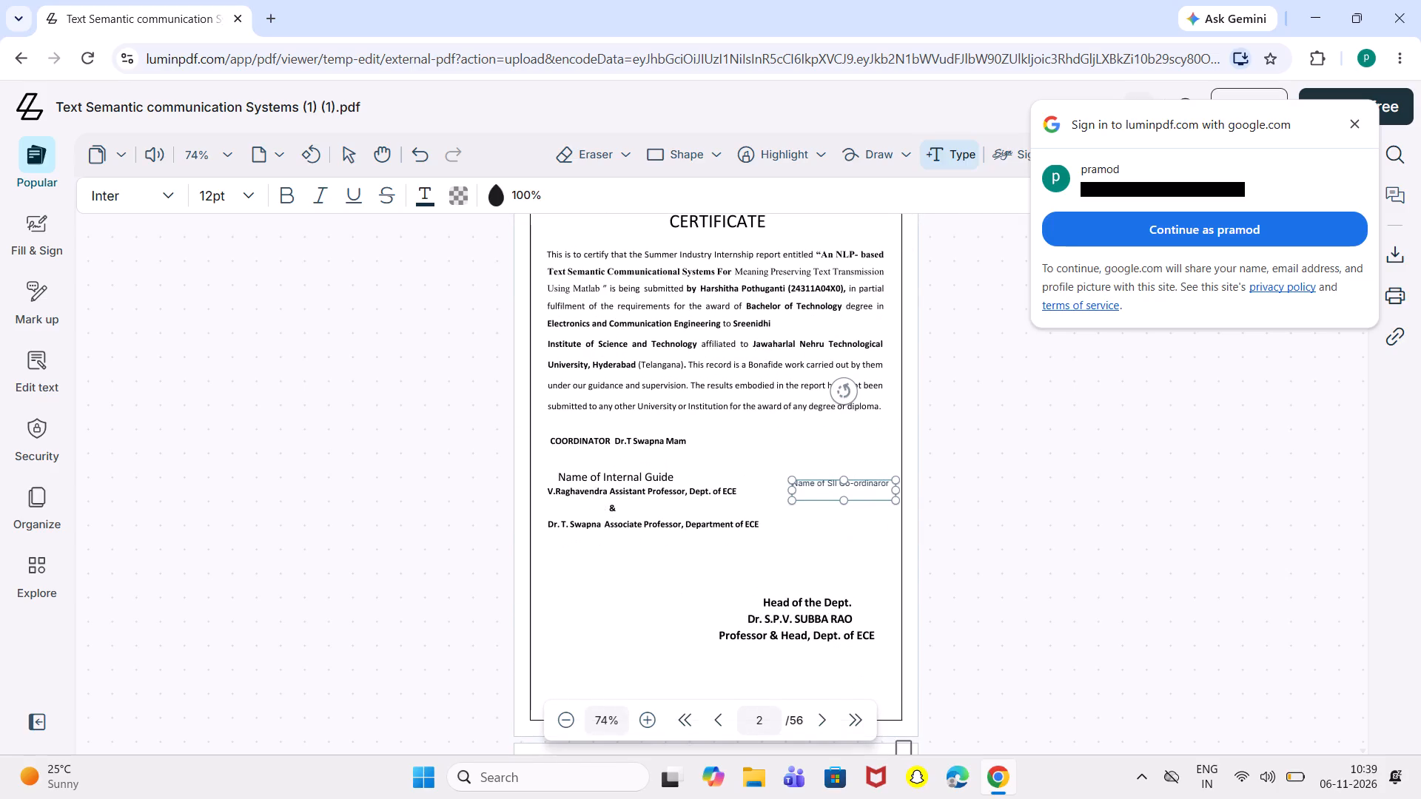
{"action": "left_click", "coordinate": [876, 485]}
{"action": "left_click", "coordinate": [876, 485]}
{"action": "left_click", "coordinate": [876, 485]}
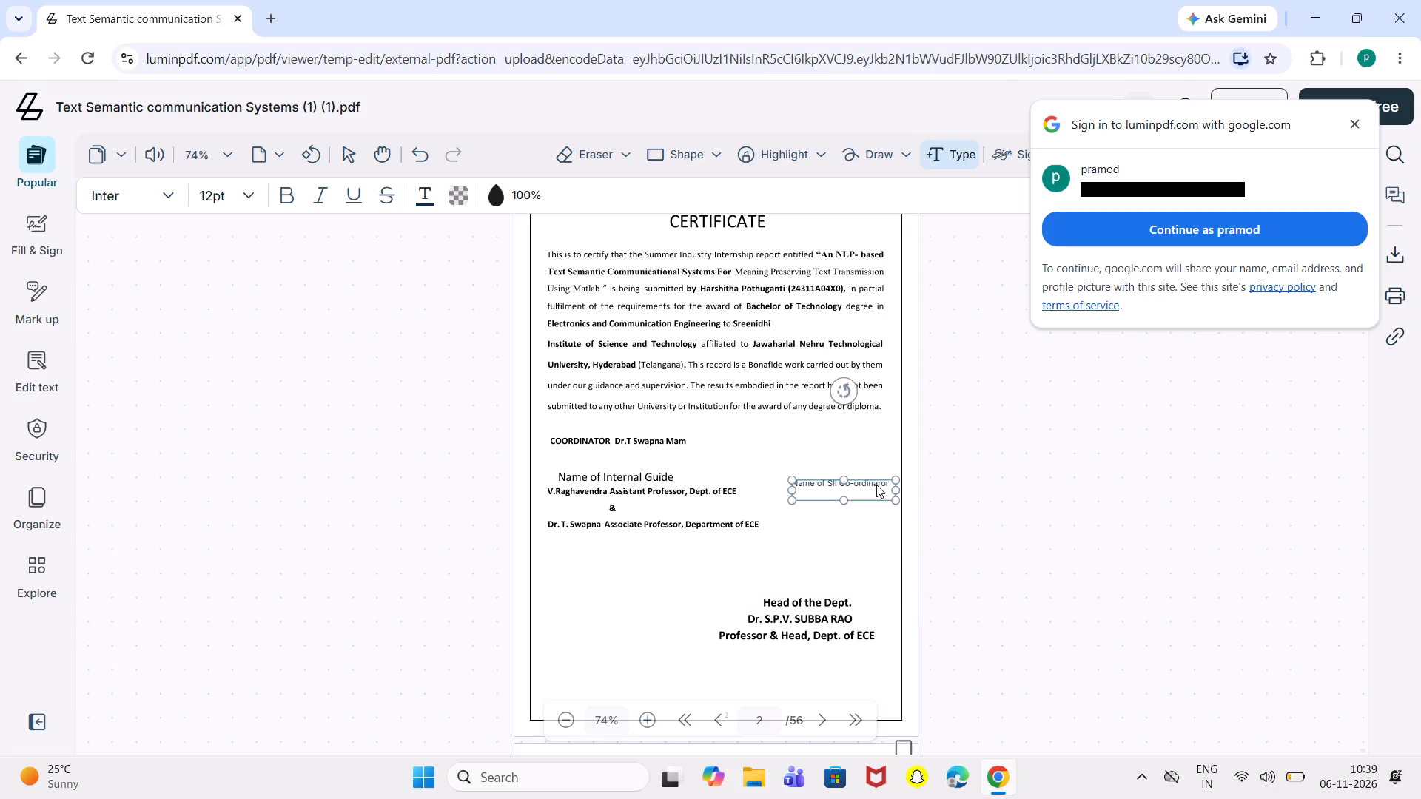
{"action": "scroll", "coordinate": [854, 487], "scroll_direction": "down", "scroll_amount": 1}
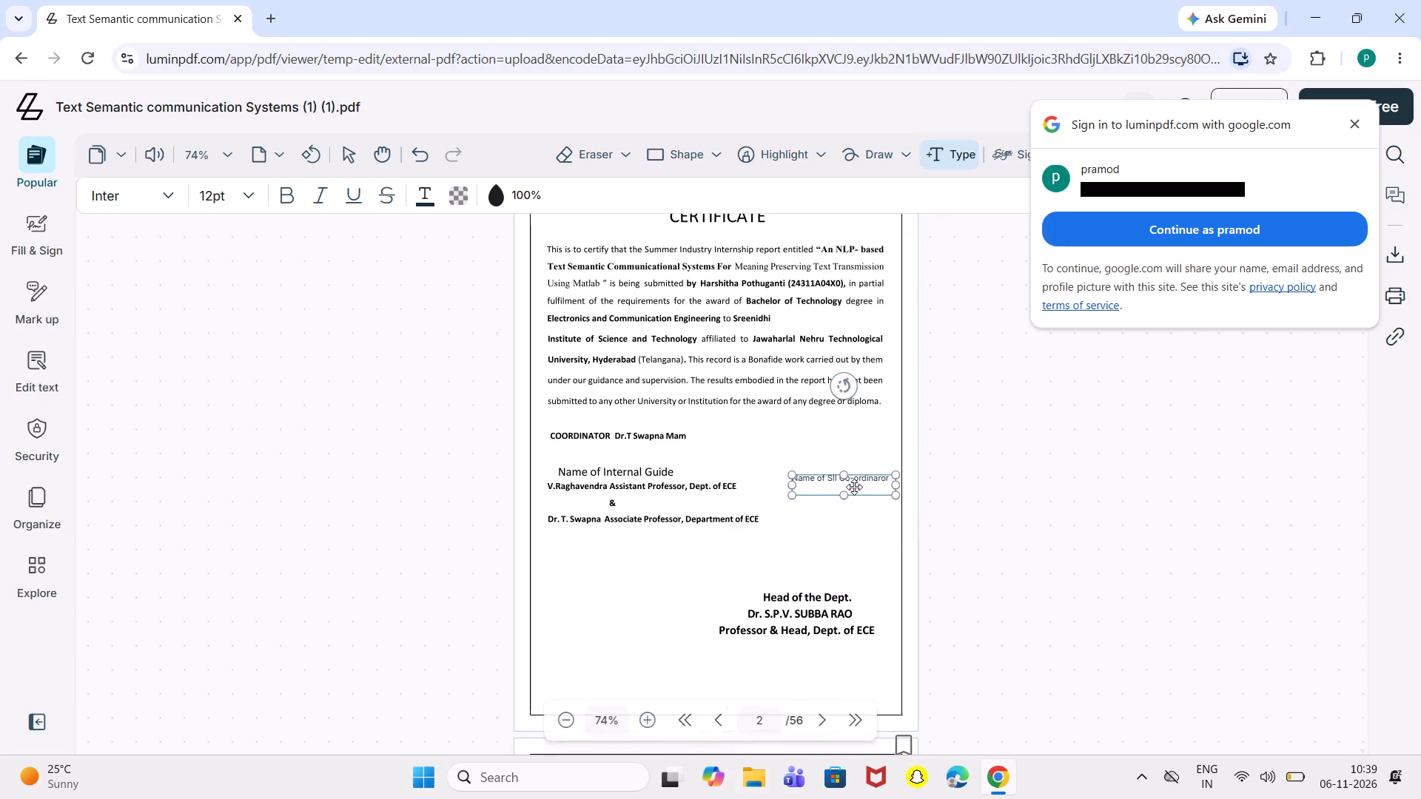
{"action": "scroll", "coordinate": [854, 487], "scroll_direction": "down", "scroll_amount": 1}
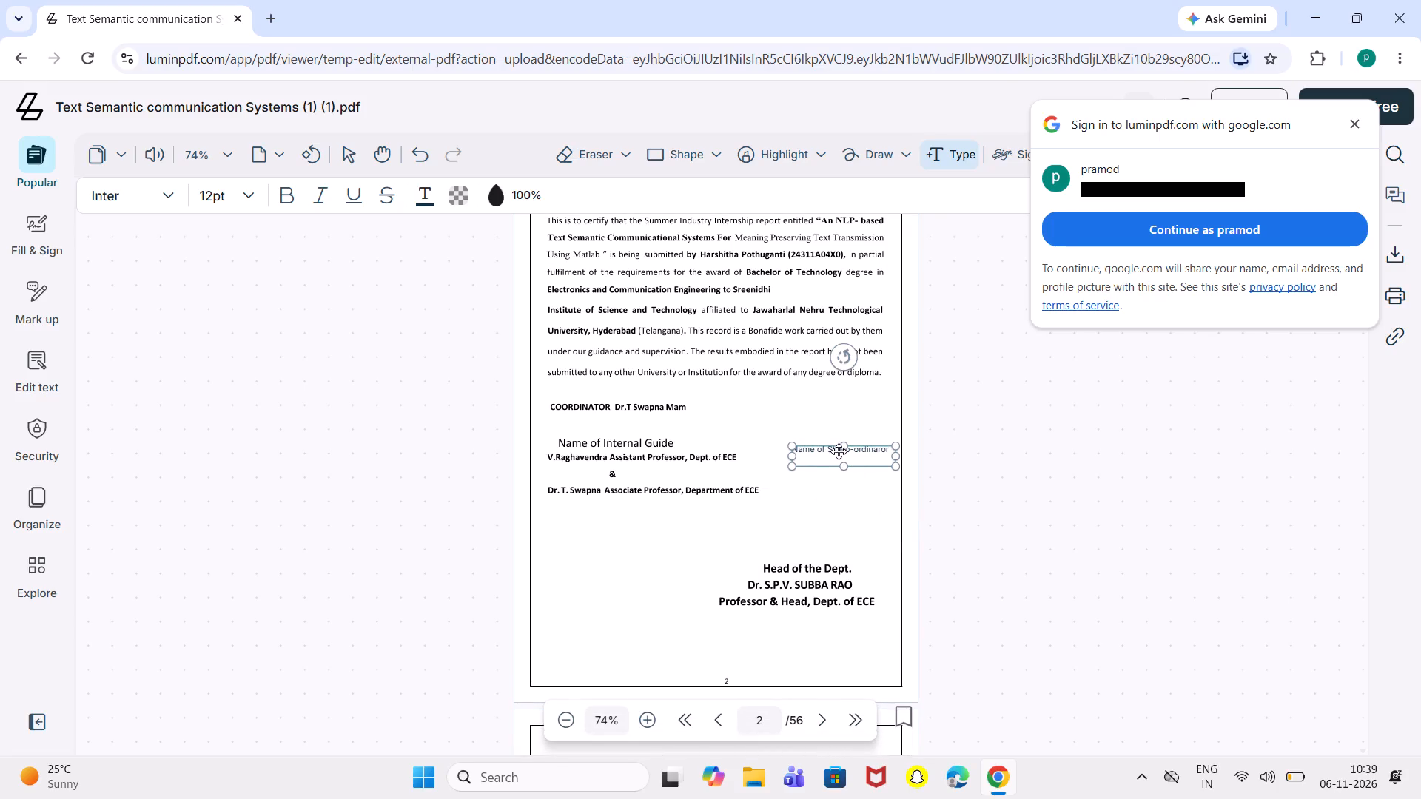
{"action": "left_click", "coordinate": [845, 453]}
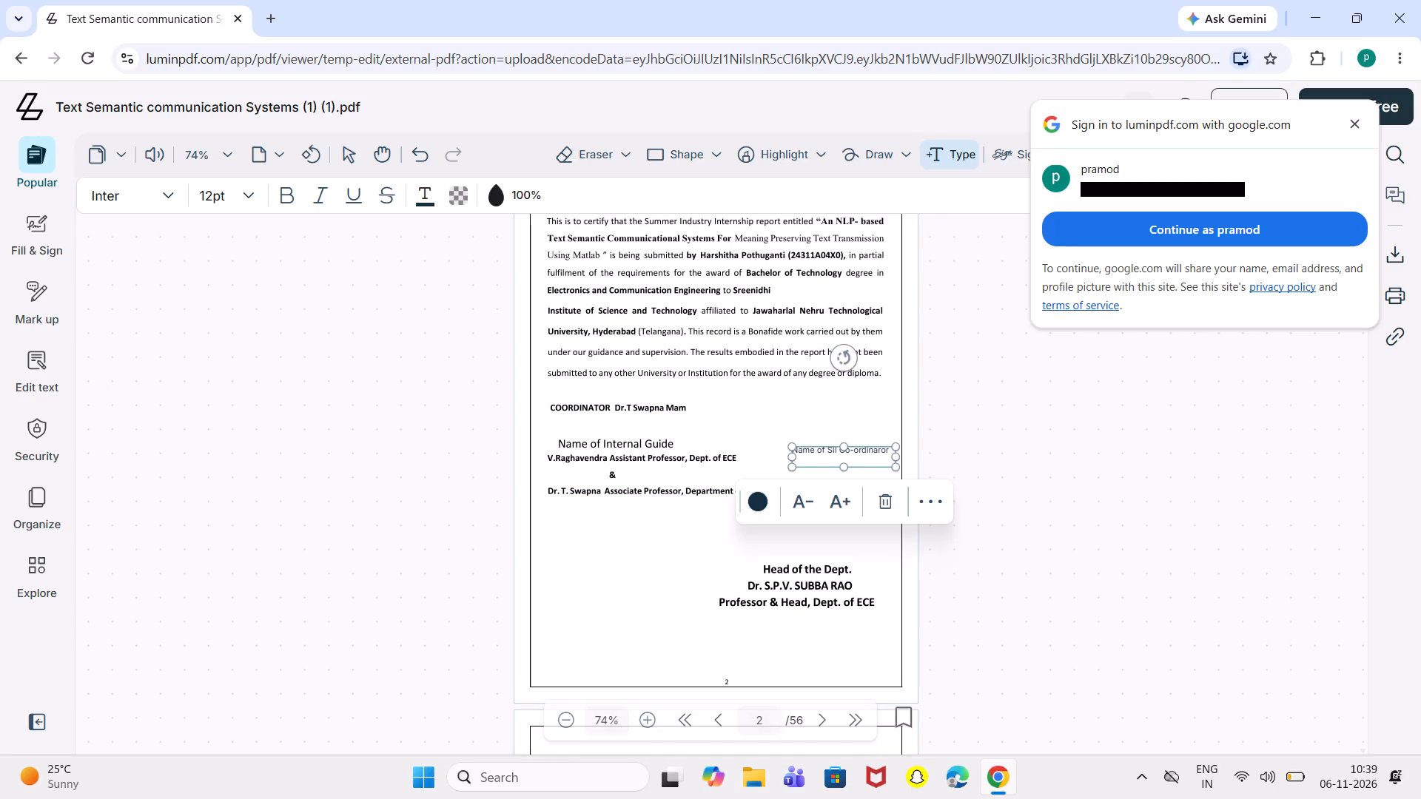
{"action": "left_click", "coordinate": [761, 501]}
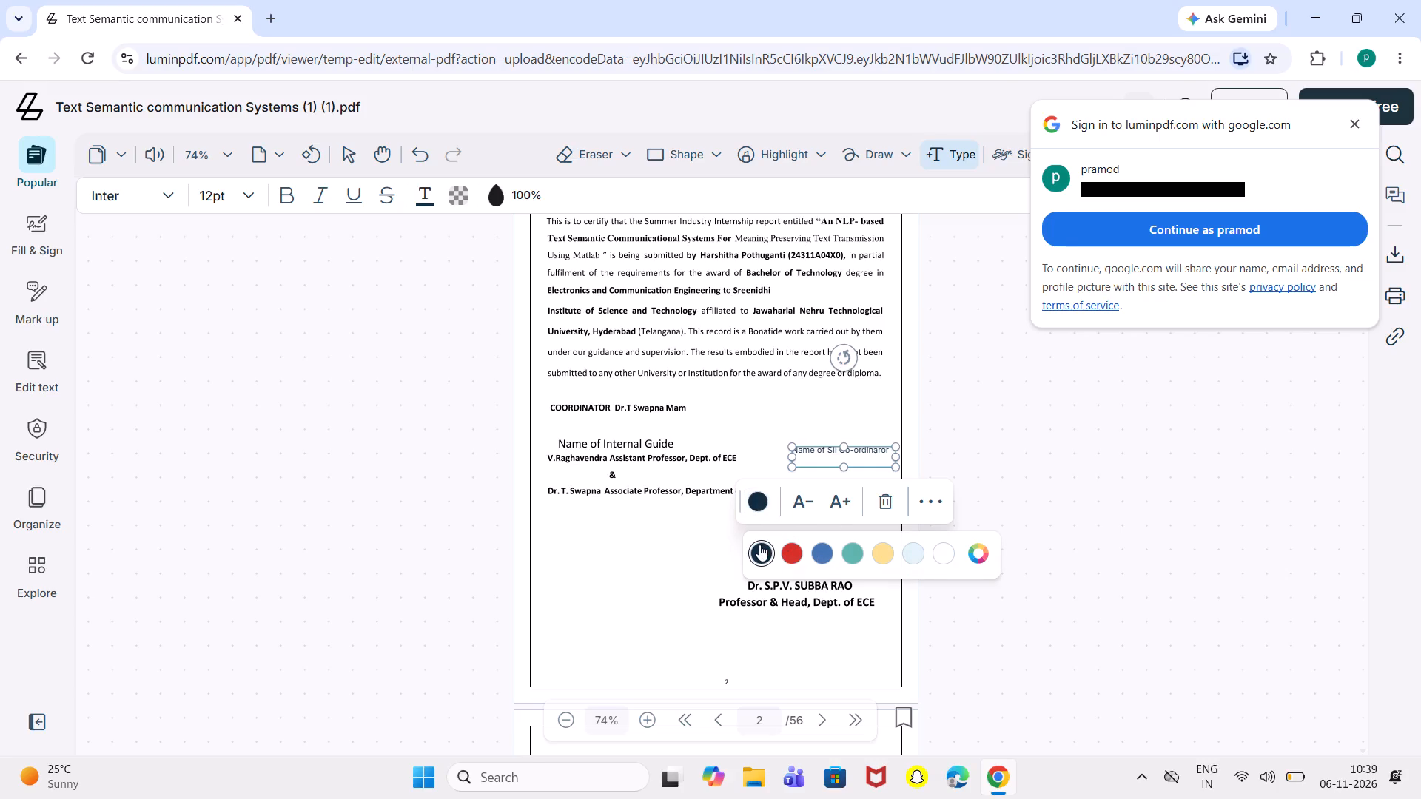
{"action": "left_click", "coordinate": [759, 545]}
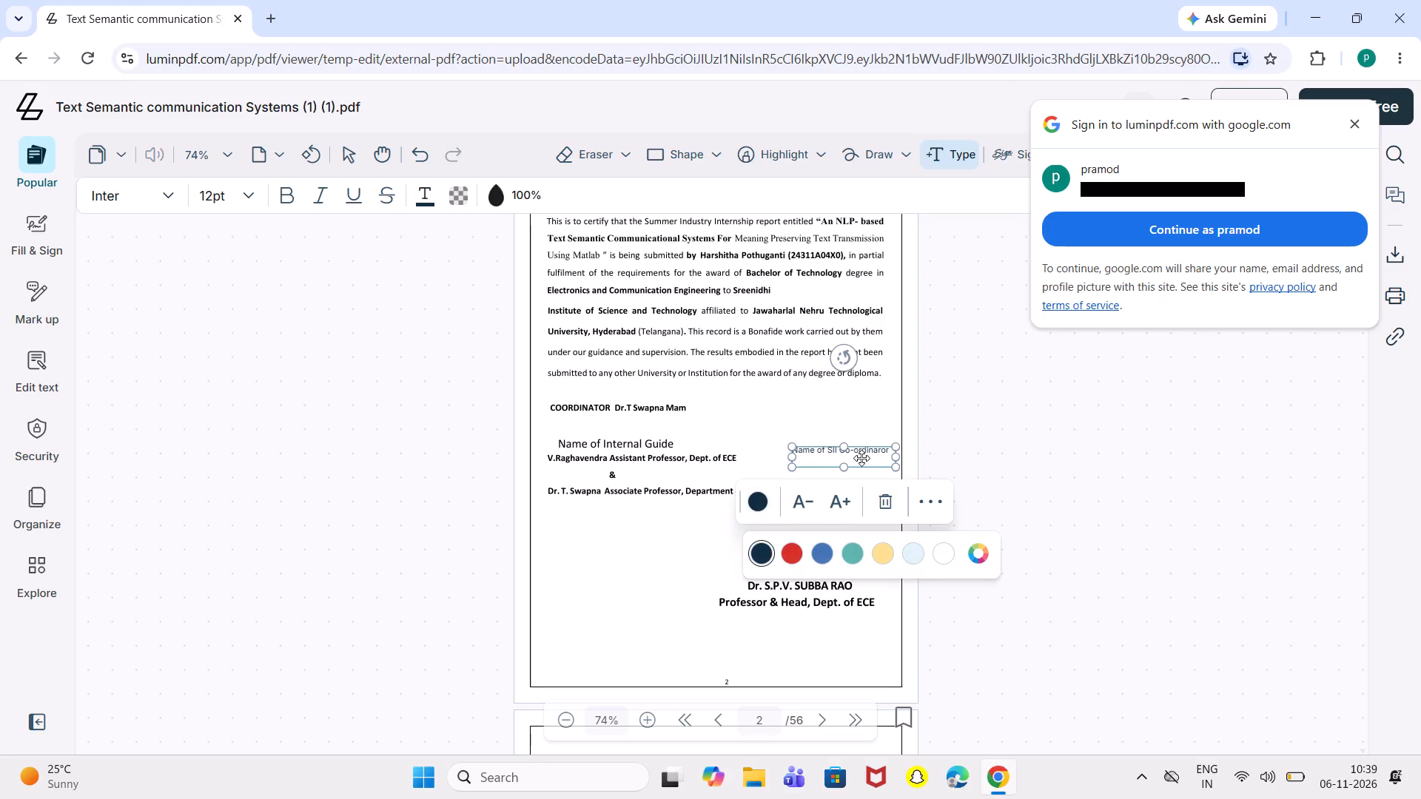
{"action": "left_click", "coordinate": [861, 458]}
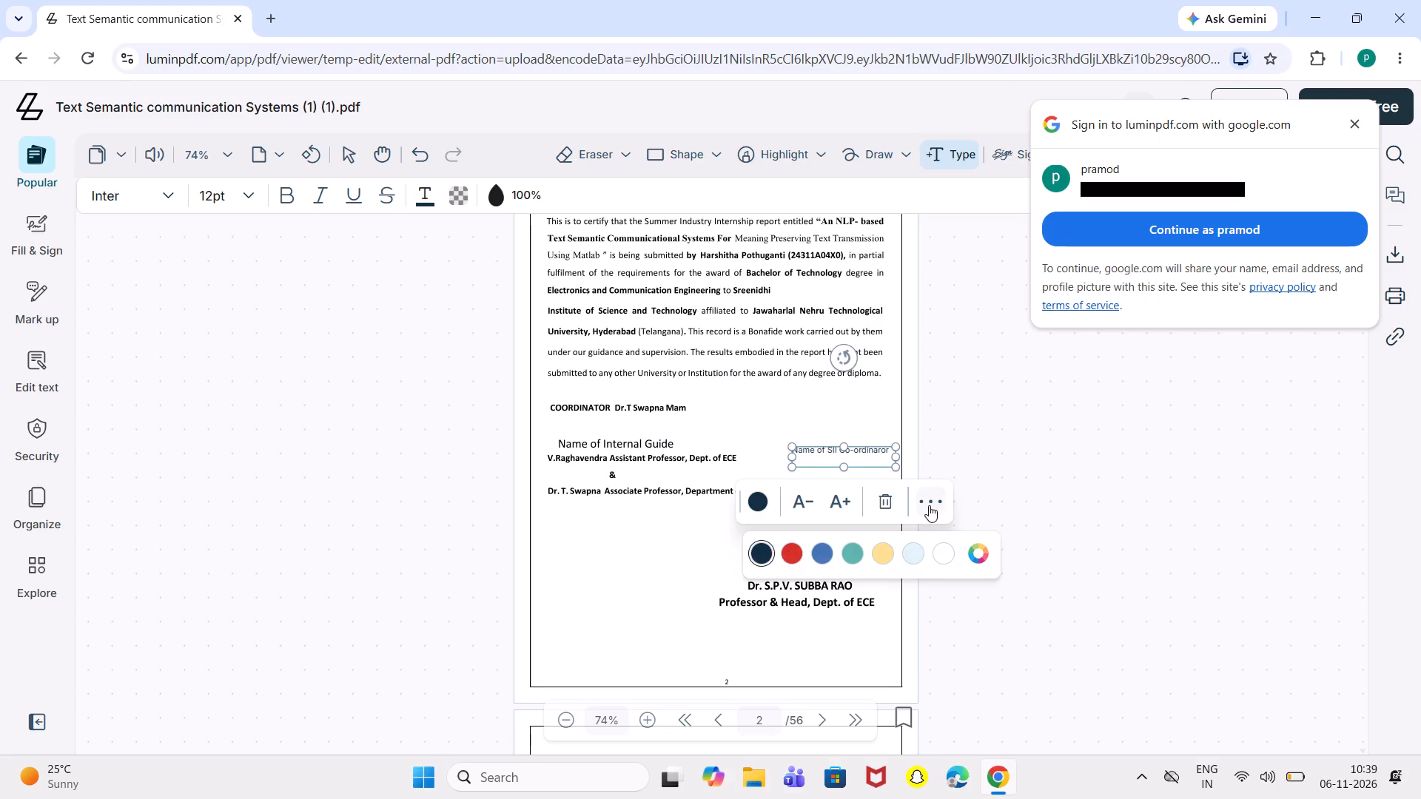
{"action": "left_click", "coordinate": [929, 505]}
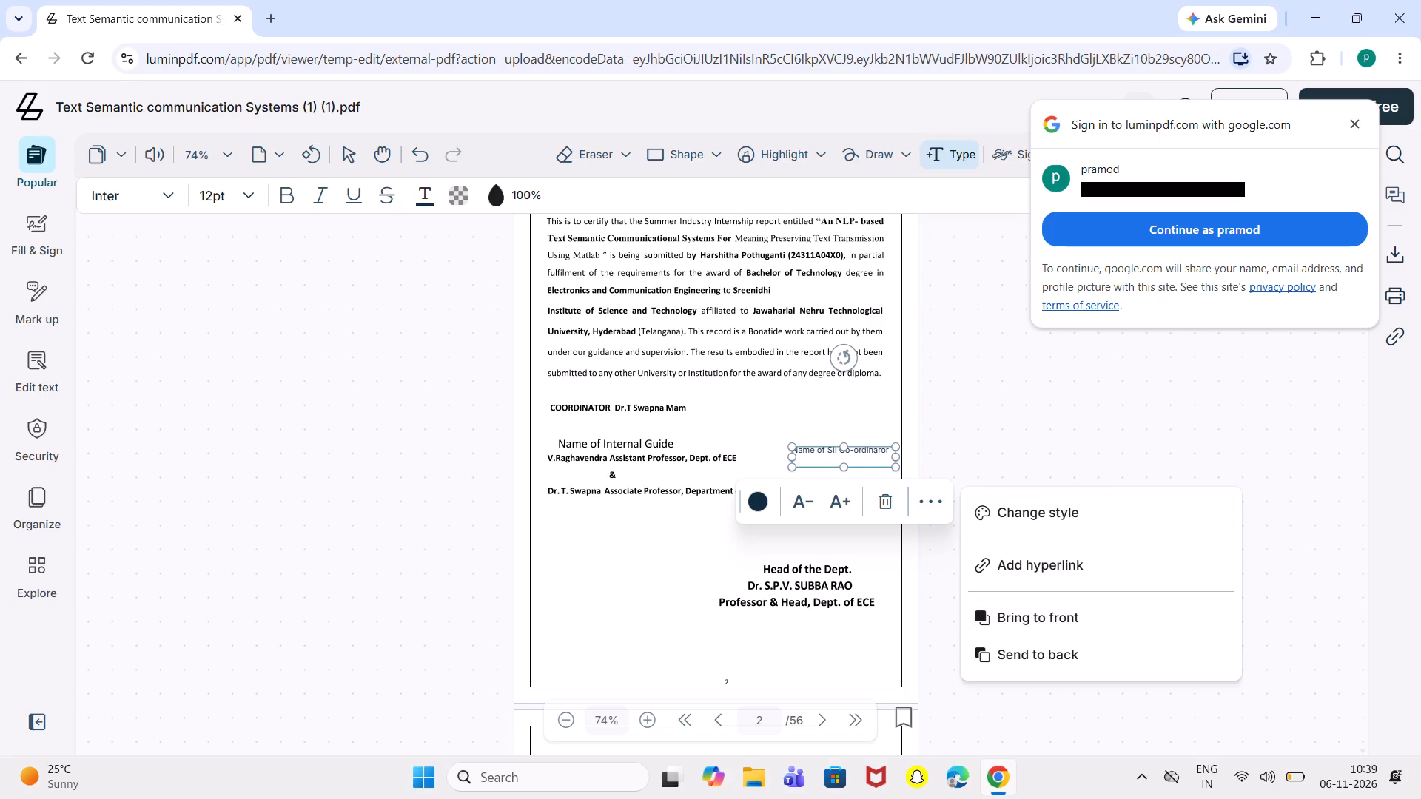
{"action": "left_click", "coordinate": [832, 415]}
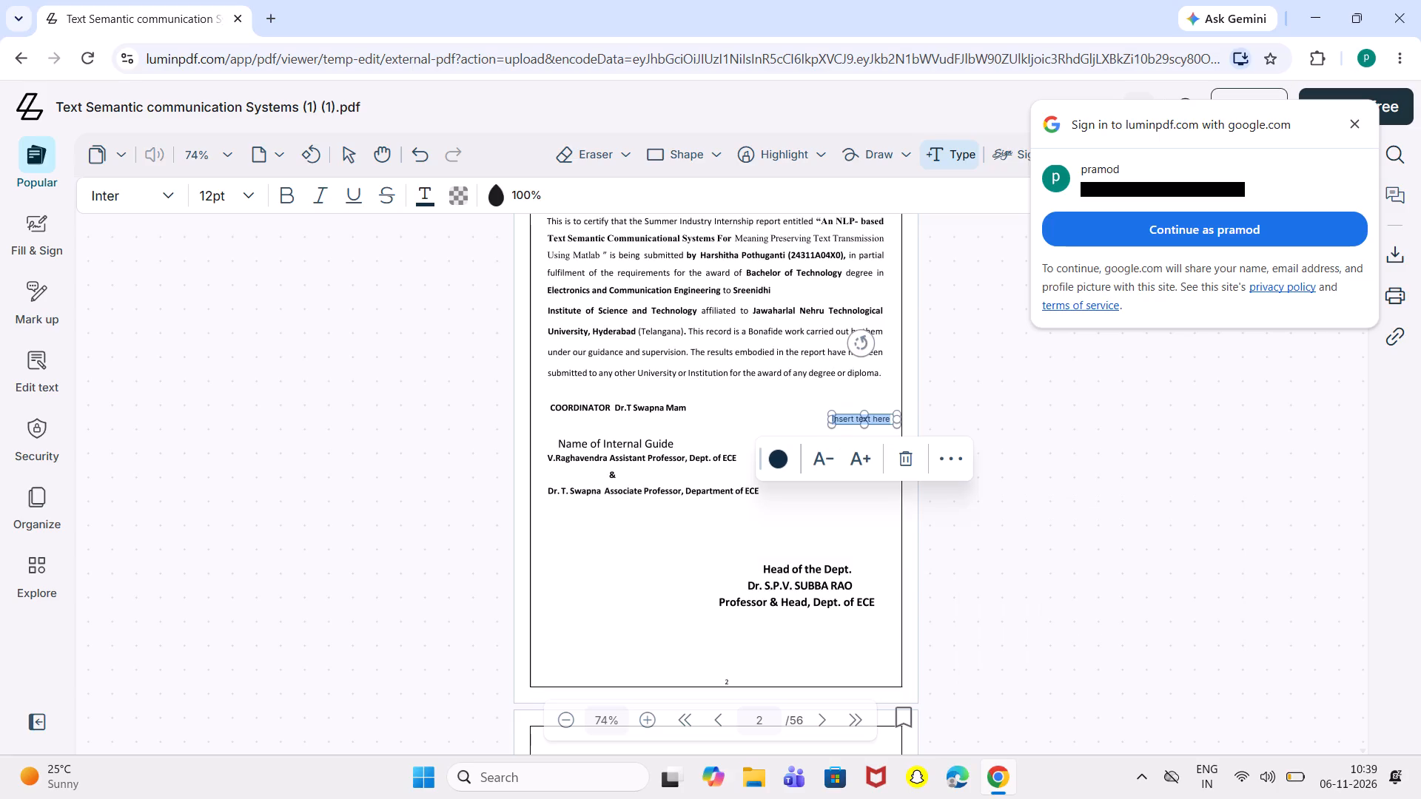
Look over the cover, certificate and declaration pages to check the added text boxes.
{"action": "scroll", "coordinate": [832, 415], "scroll_direction": "down", "scroll_amount": 2}
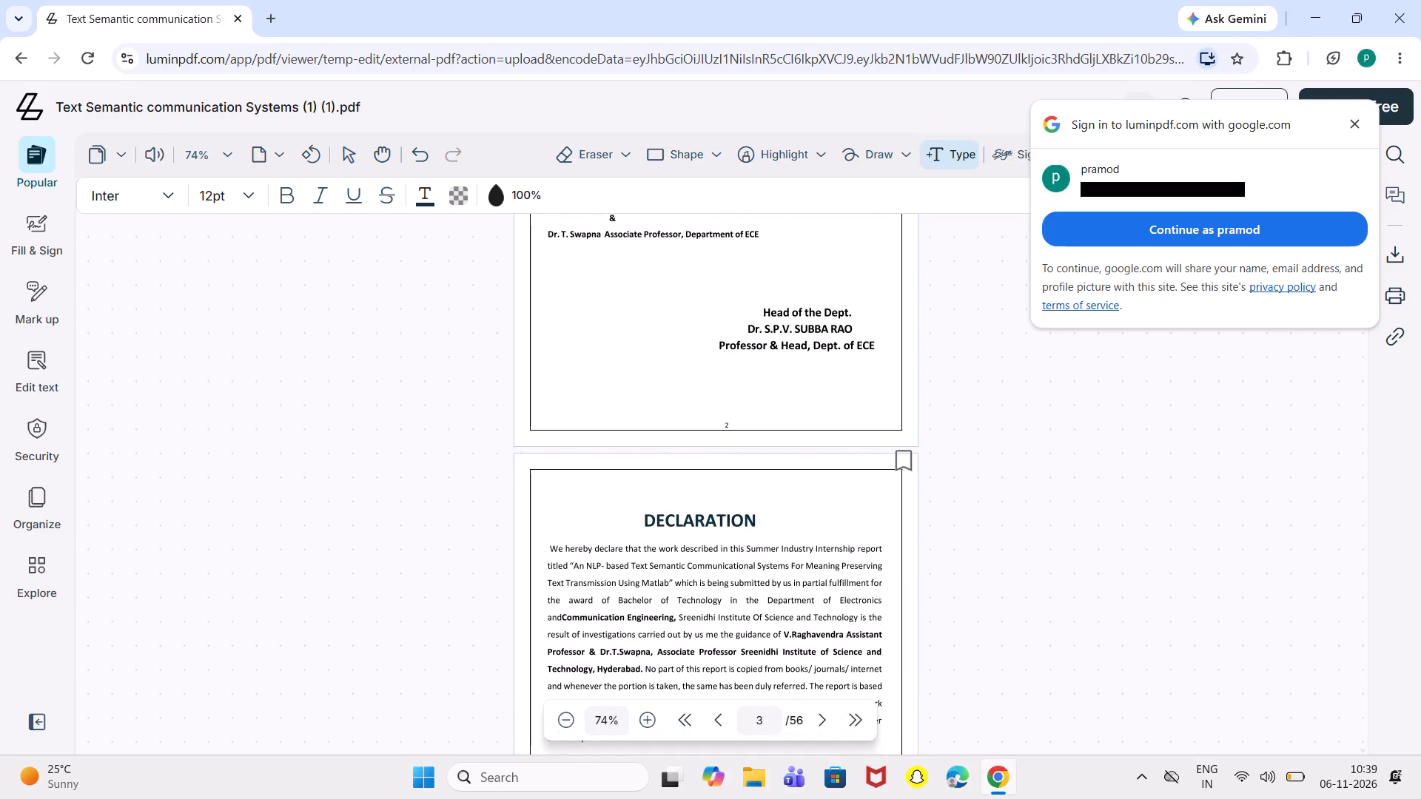
{"action": "scroll", "coordinate": [832, 415], "scroll_direction": "up", "scroll_amount": 11}
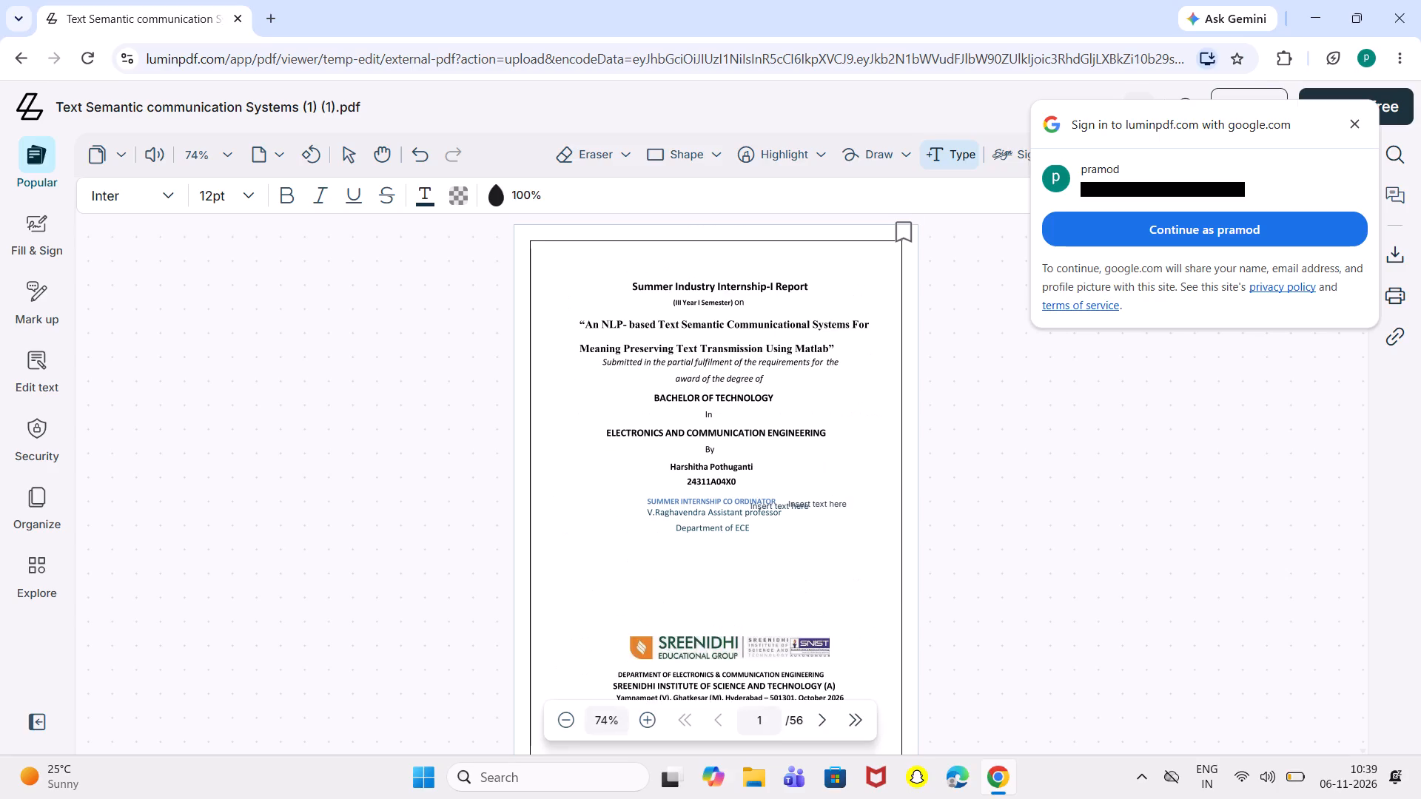
{"action": "scroll", "coordinate": [832, 415], "scroll_direction": "down", "scroll_amount": 5}
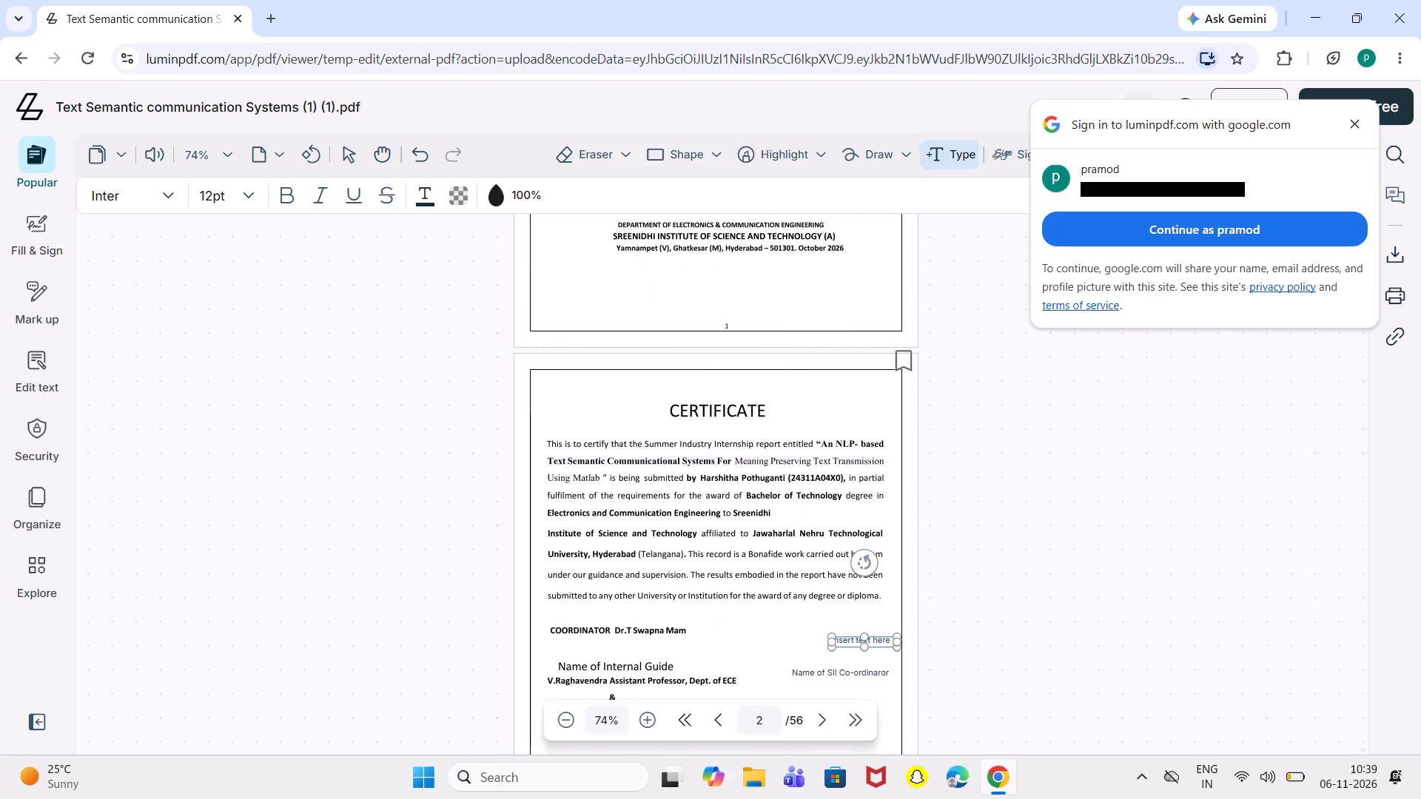
{"action": "scroll", "coordinate": [832, 415], "scroll_direction": "right", "scroll_amount": 2}
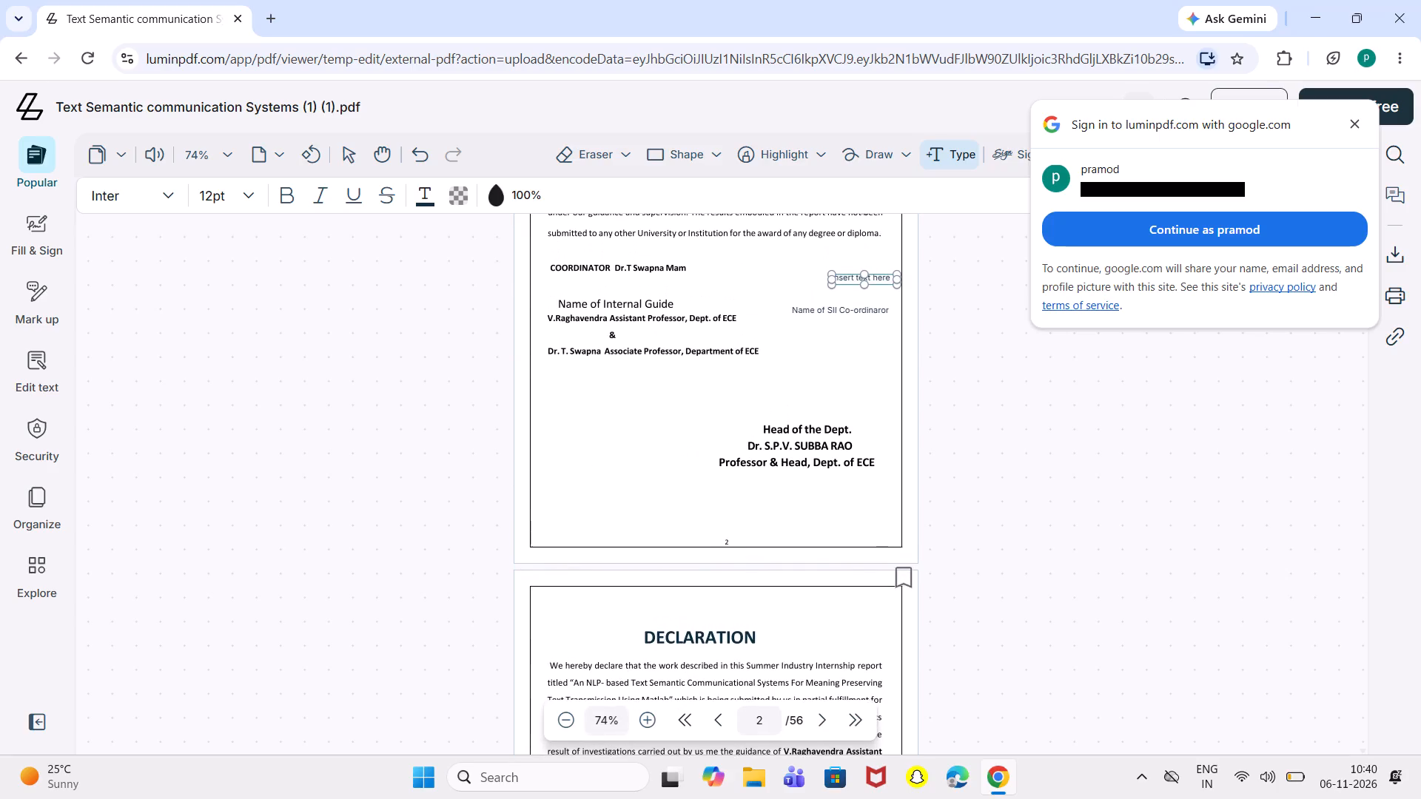
{"action": "scroll", "coordinate": [832, 415], "scroll_direction": "right", "scroll_amount": 1}
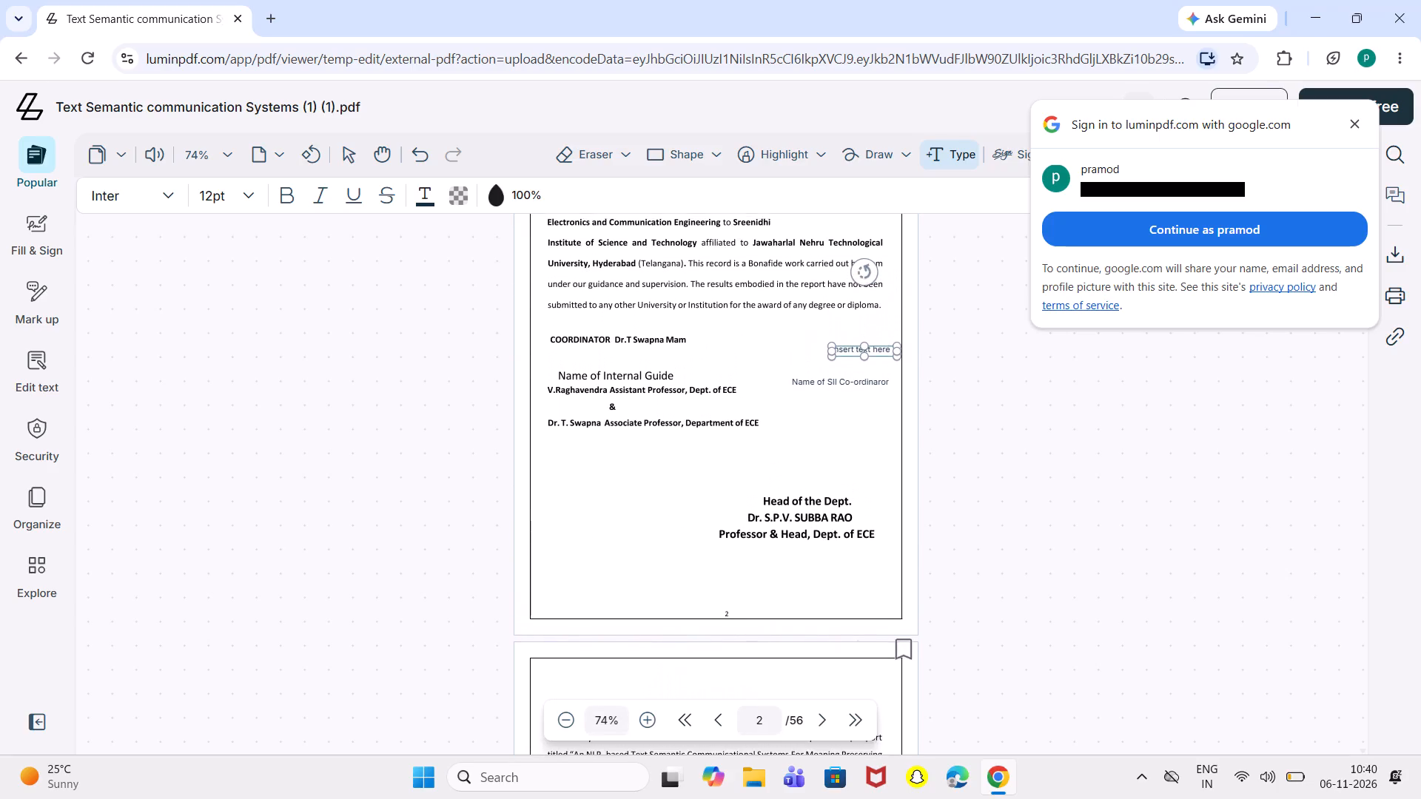
{"action": "scroll", "coordinate": [832, 415], "scroll_direction": "right", "scroll_amount": 1}
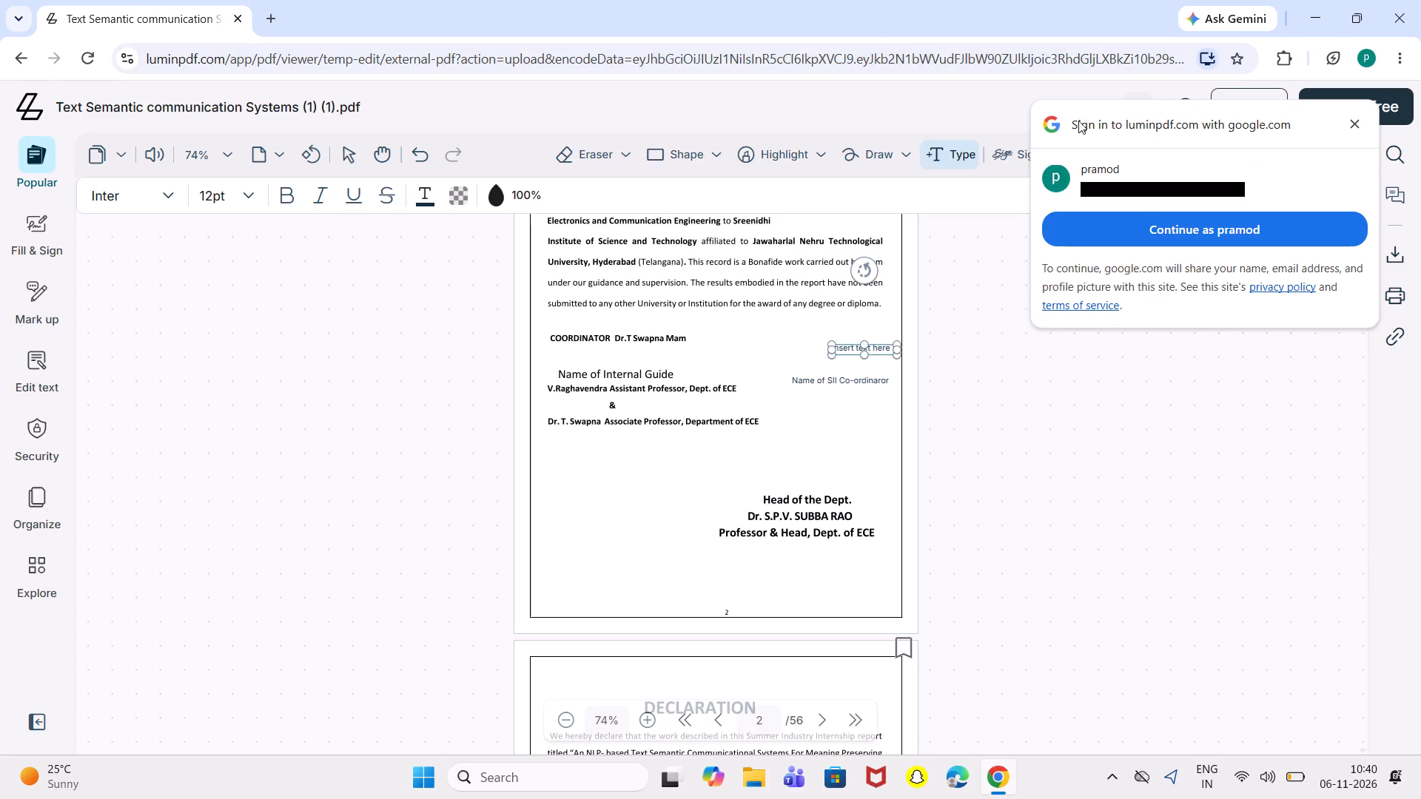
Dismiss the Google sign-in prompt covering the editor's tools.
{"action": "left_click", "coordinate": [1356, 115]}
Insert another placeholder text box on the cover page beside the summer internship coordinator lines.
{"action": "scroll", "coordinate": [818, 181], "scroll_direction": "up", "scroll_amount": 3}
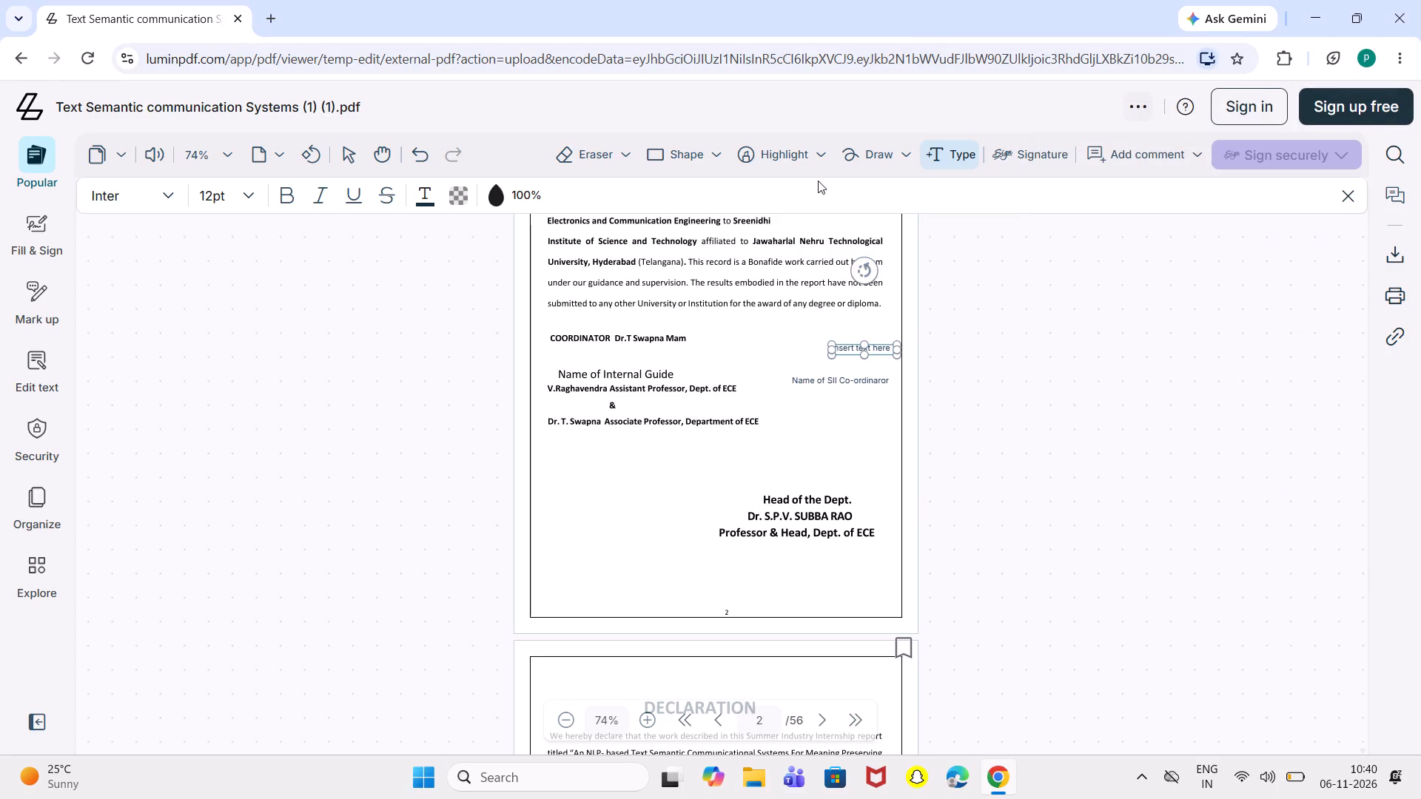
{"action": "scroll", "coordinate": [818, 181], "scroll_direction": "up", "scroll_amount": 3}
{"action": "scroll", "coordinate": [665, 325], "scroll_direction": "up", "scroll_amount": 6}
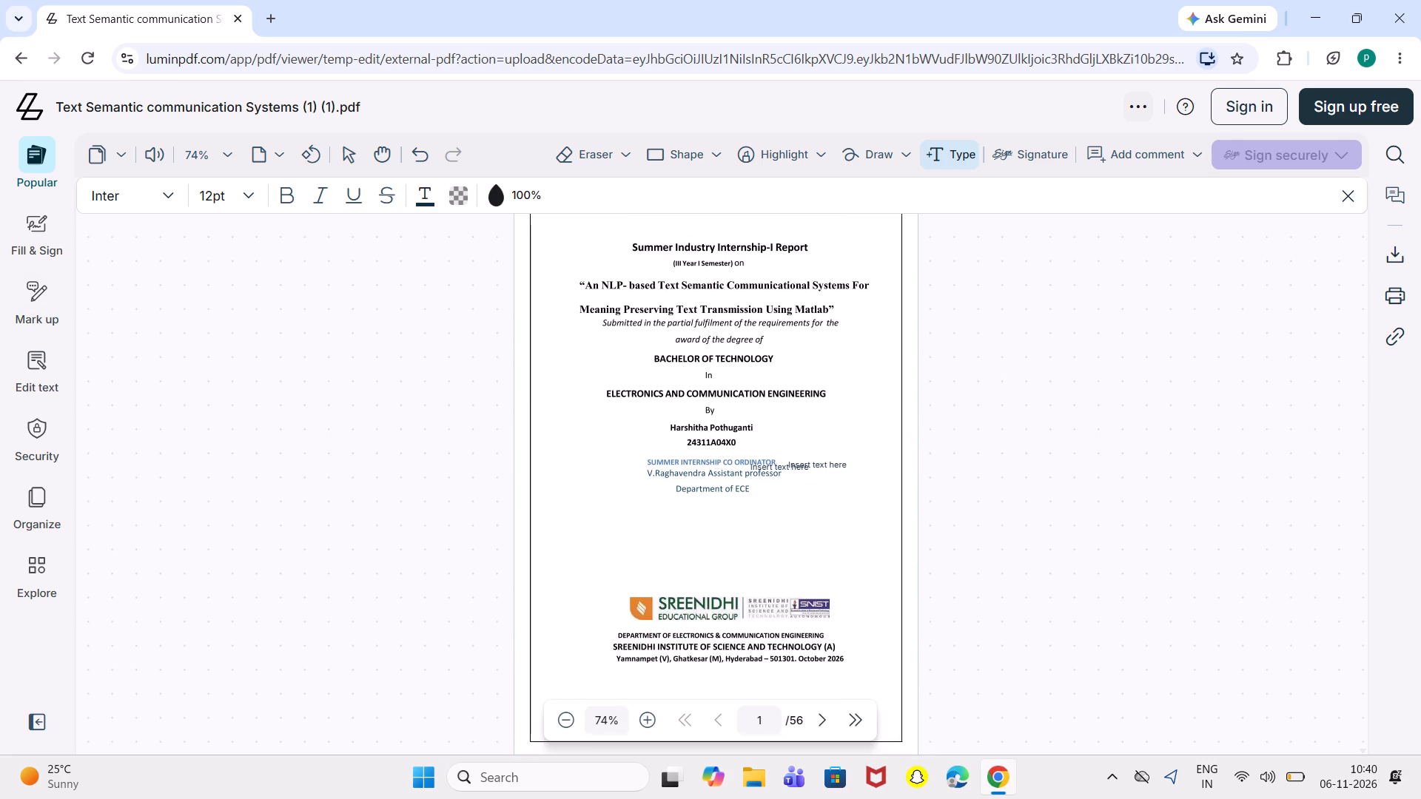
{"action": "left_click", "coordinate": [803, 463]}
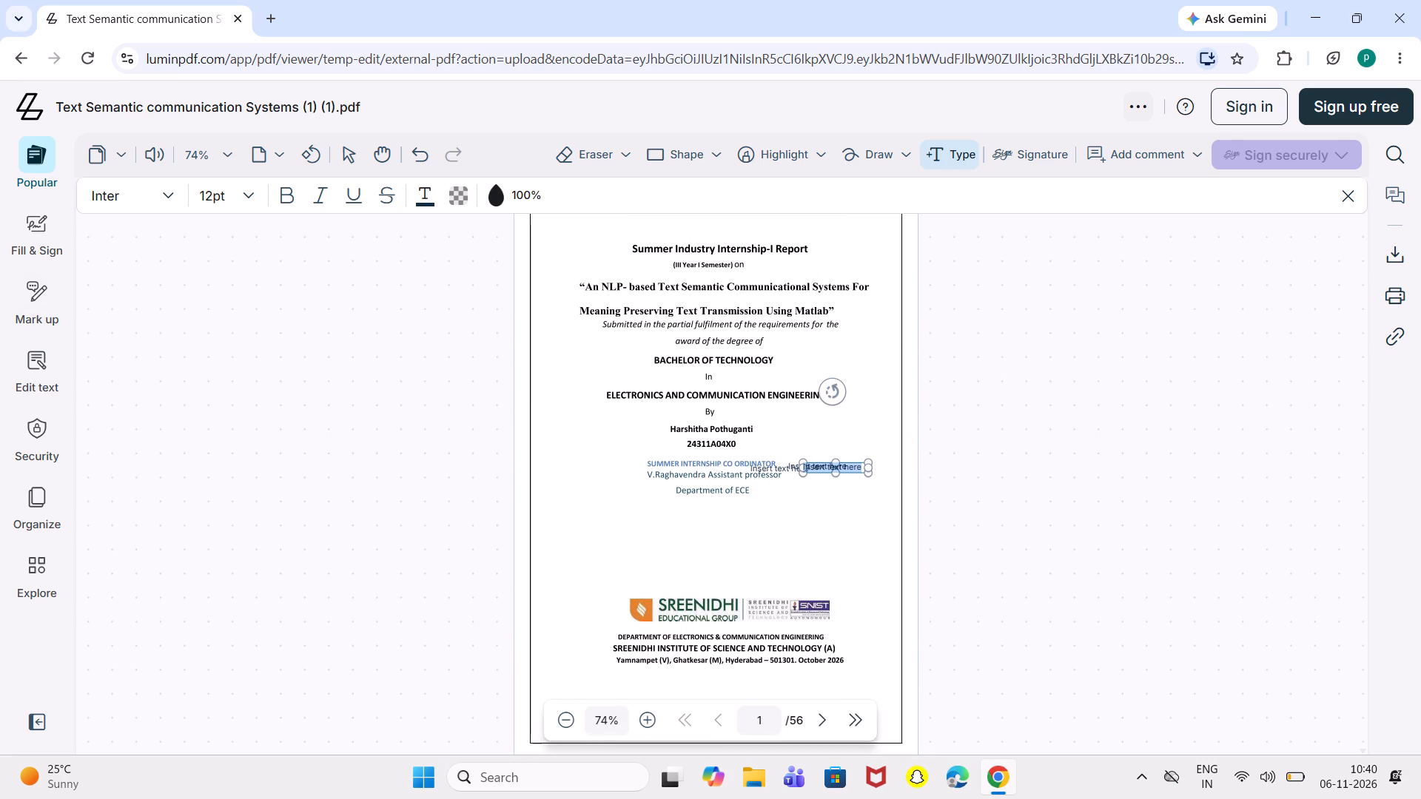
Abandon the Lumin editing session by closing the report's browser tab.
{"action": "left_click", "coordinate": [9, 63]}
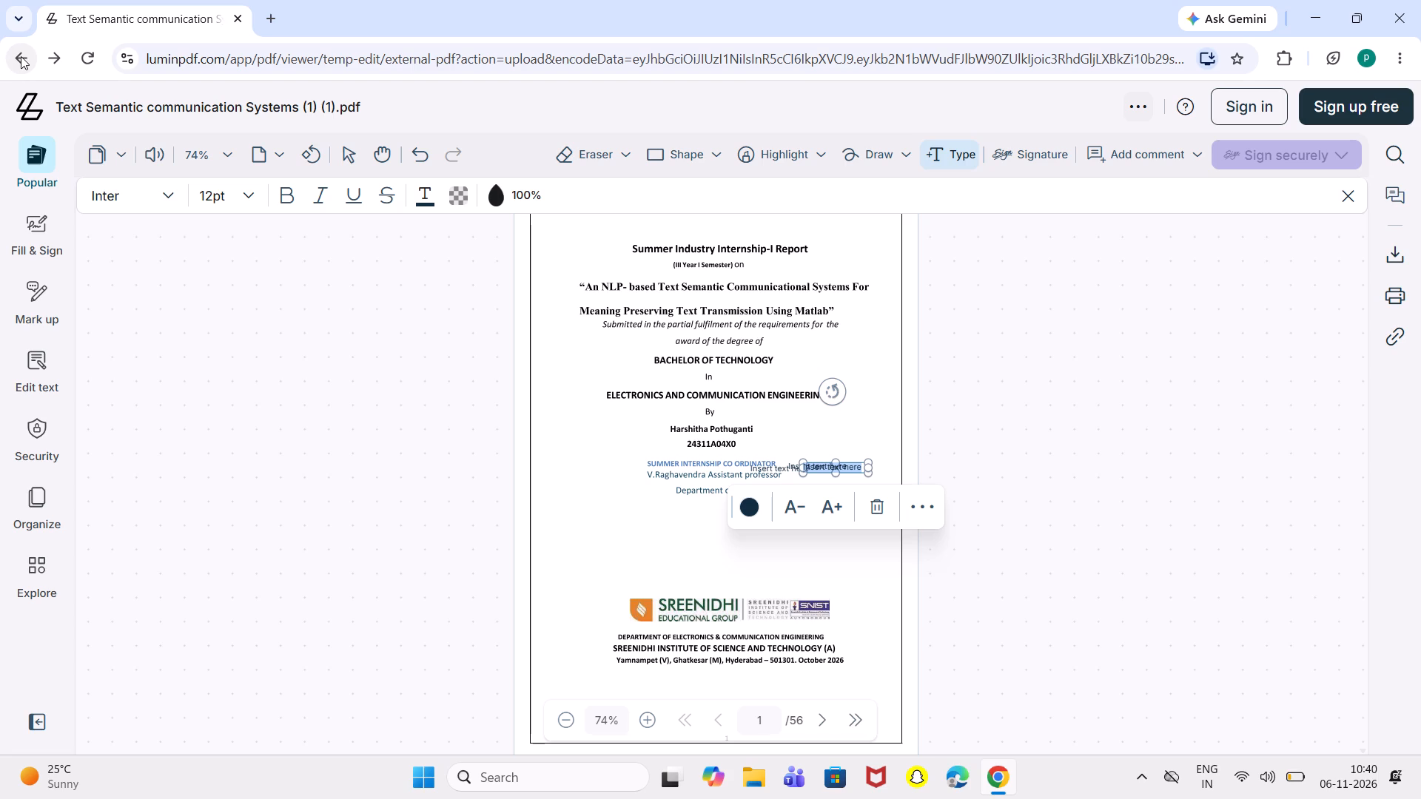
{"action": "left_click", "coordinate": [21, 56]}
{"action": "left_click", "coordinate": [121, 159]}
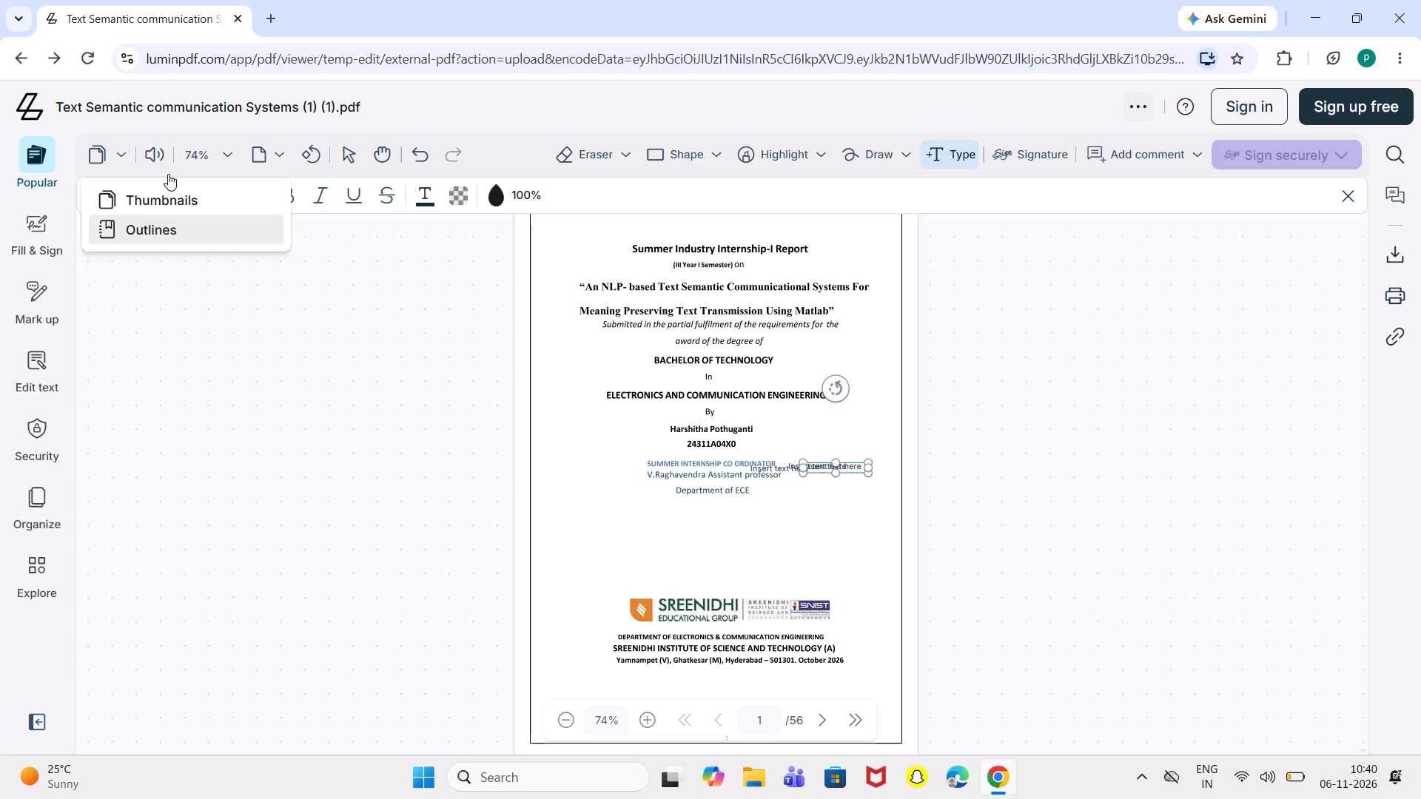
{"action": "left_click", "coordinate": [241, 21]}
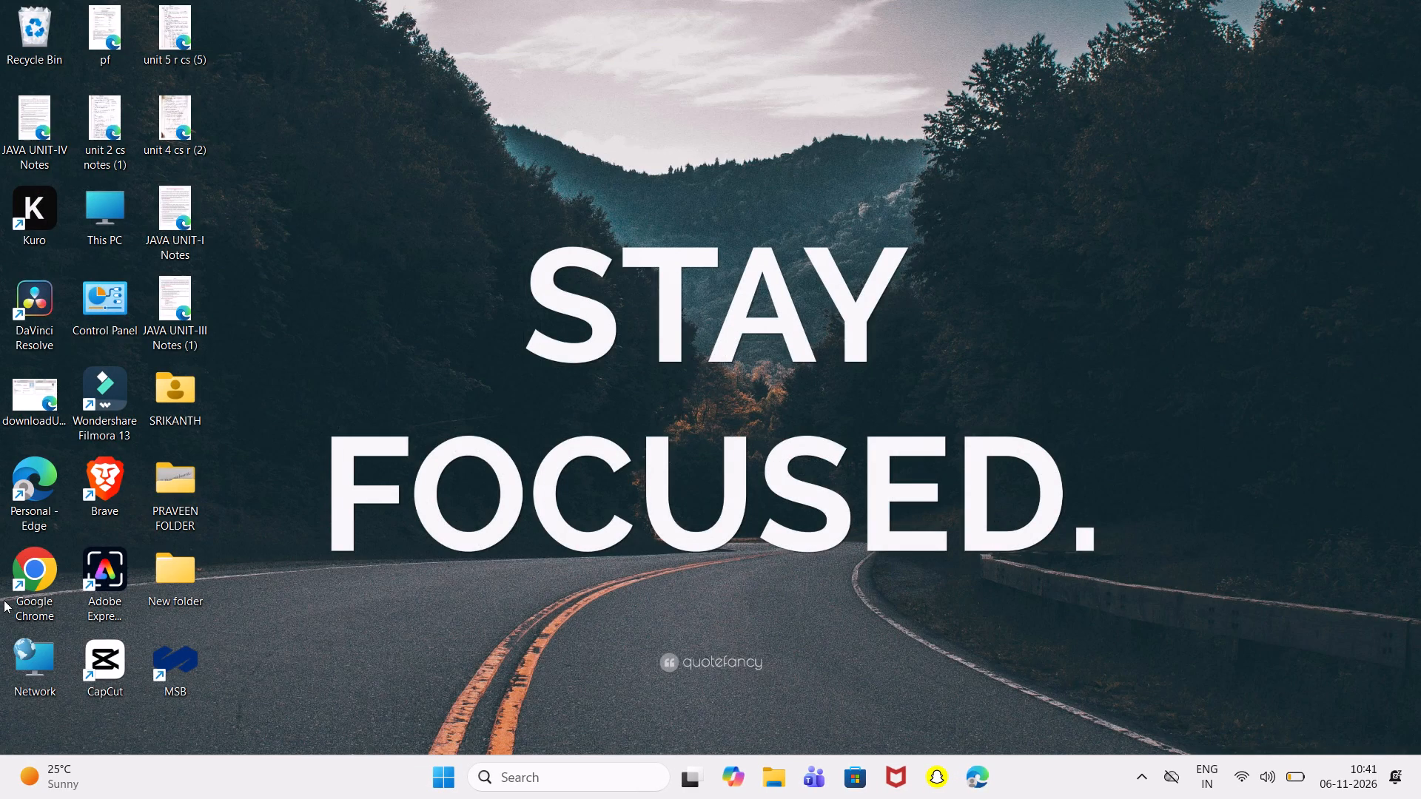
Open Google Chrome and search Google for "pdf editor".
{"action": "left_click", "coordinate": [53, 580]}
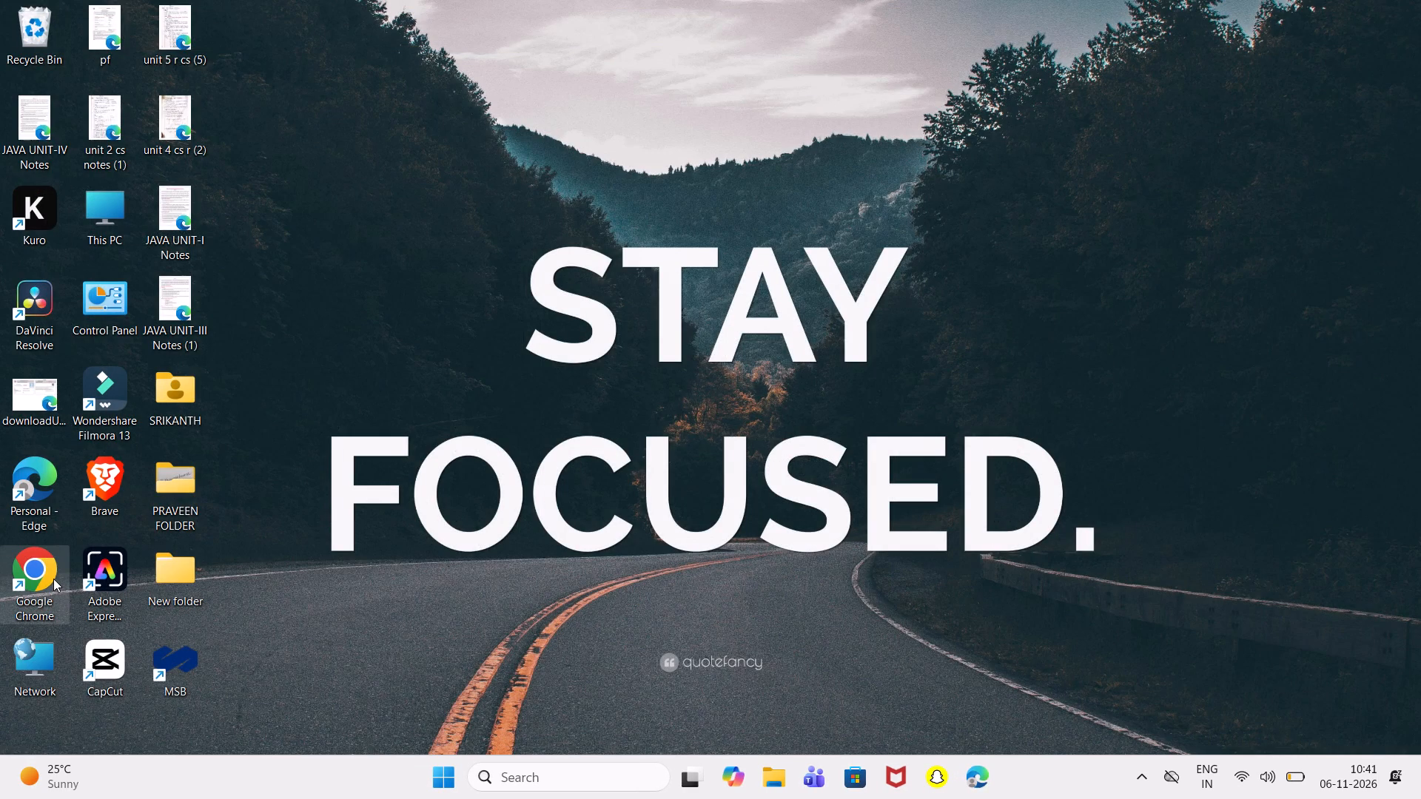
{"action": "double_click", "coordinate": [53, 575]}
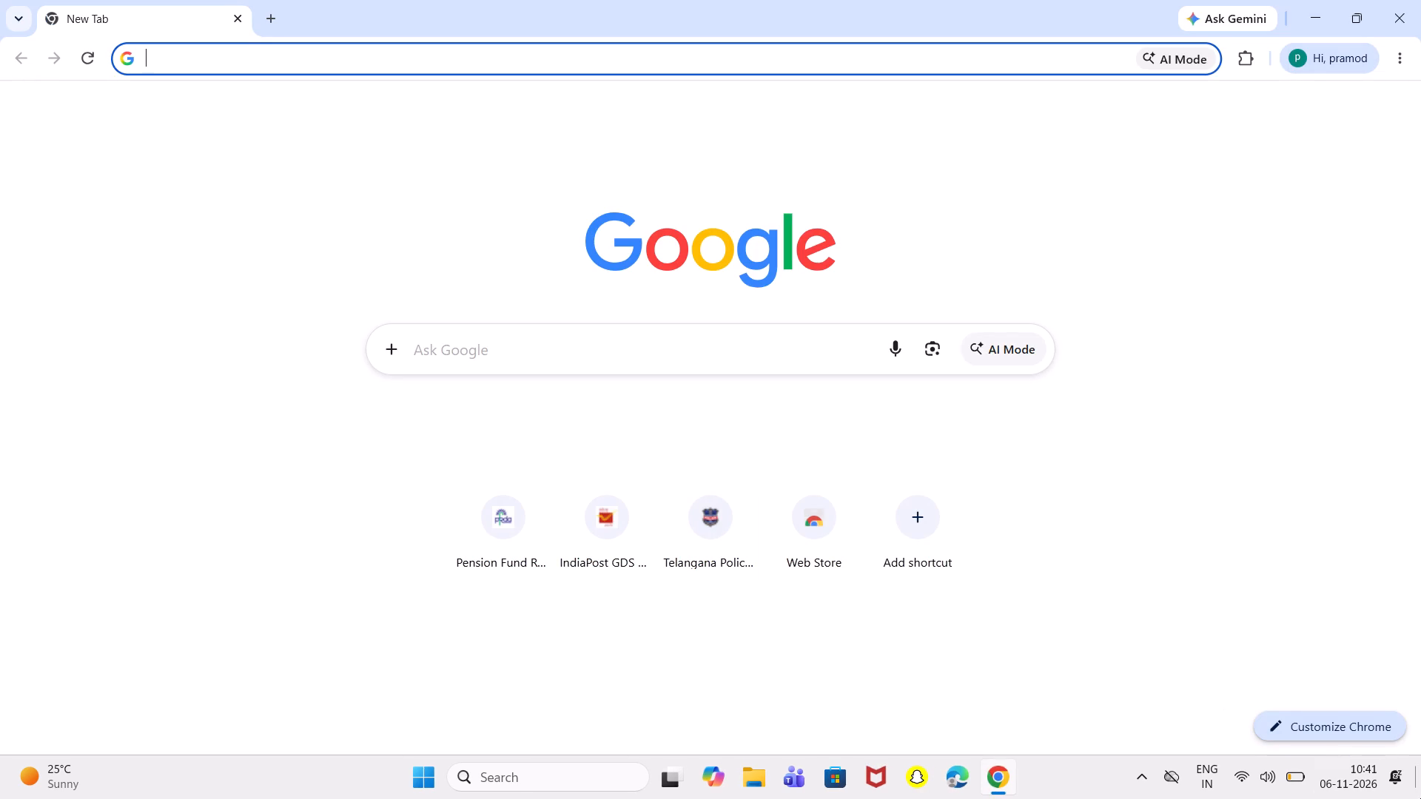
Raise the screen brightness to about 80% in the system quick settings and return to the browser.
{"action": "left_click", "coordinate": [1244, 779]}
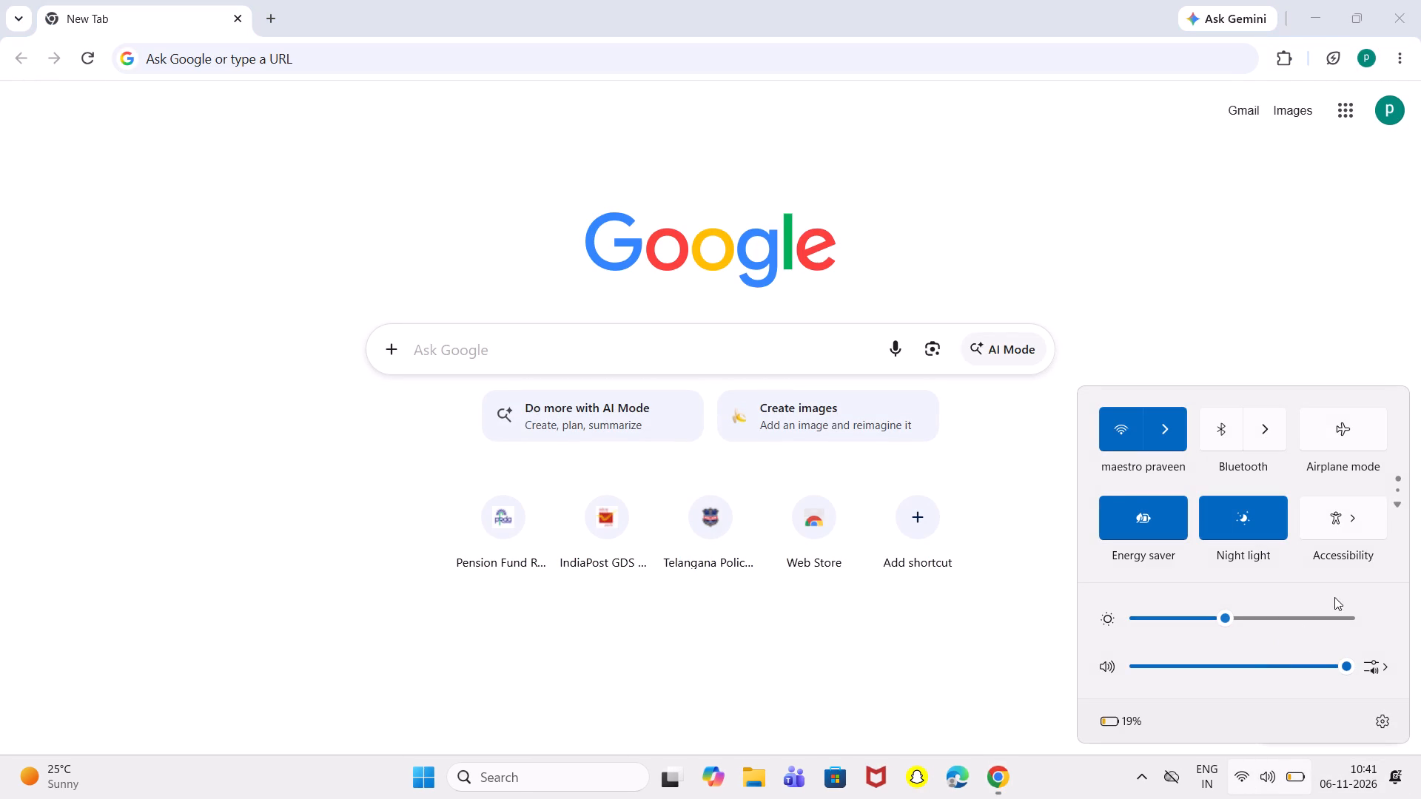
{"action": "left_click", "coordinate": [1311, 616]}
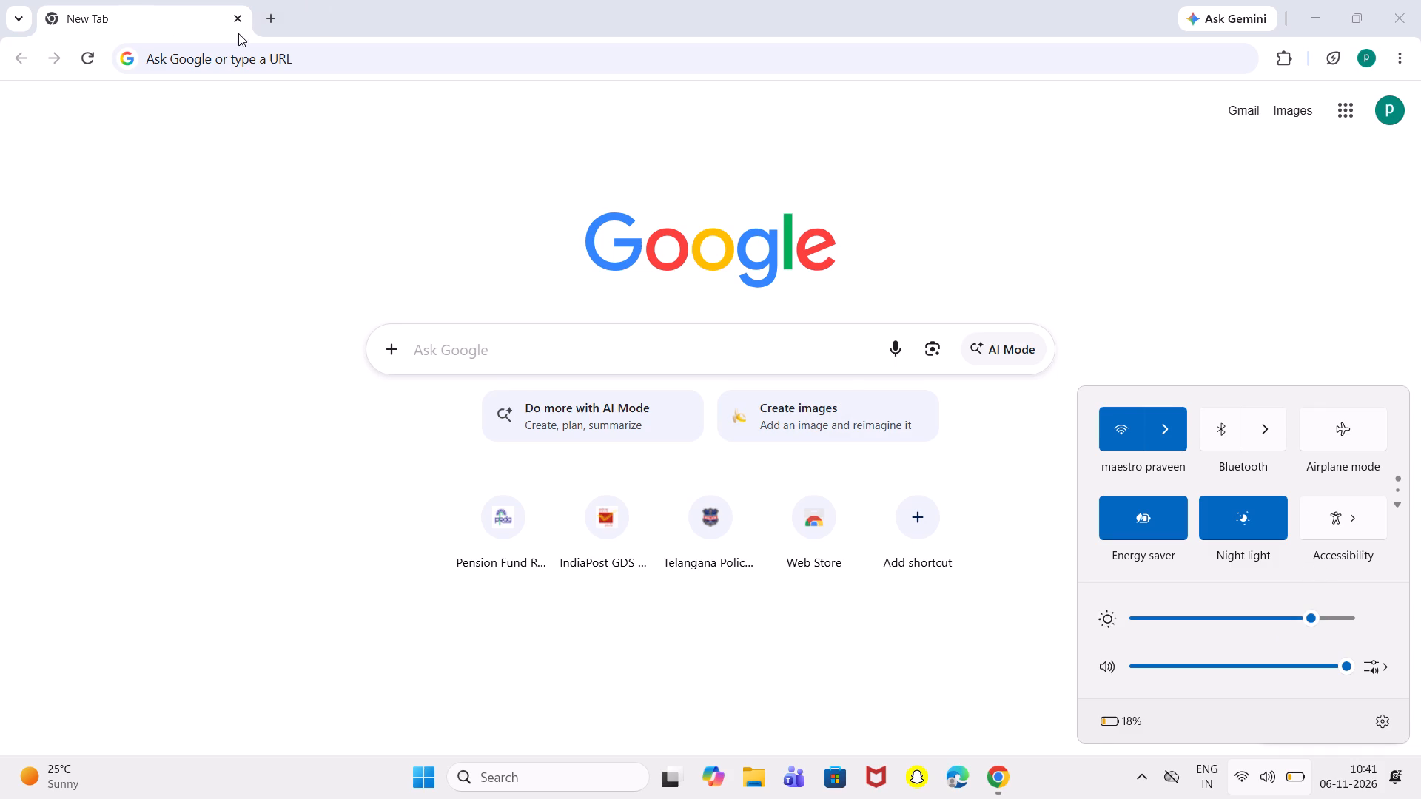
{"action": "left_click", "coordinate": [231, 13]}
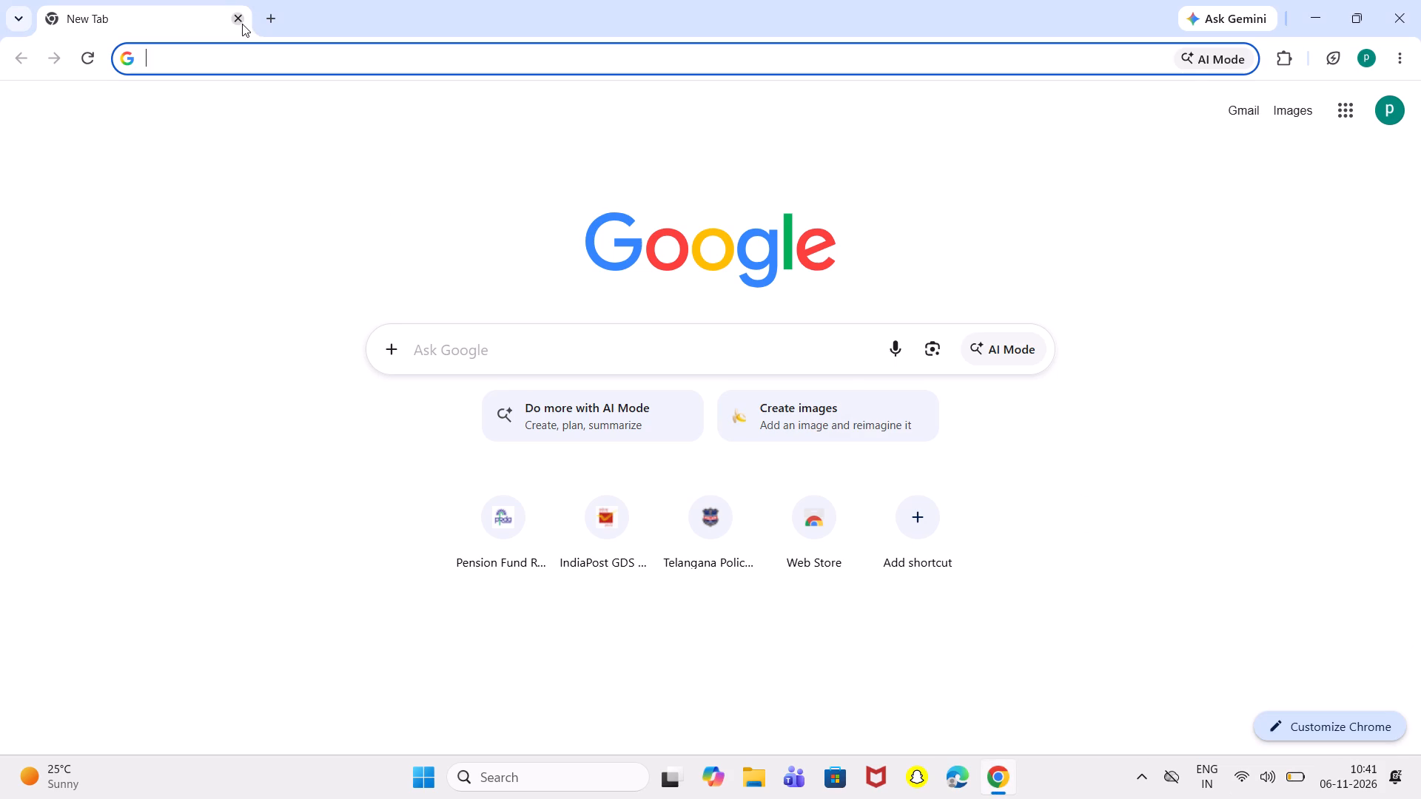
Search Google for "pdf editor" by reusing the earlier search suggestion.
{"action": "left_click", "coordinate": [234, 6]}
{"action": "left_click", "coordinate": [501, 350]}
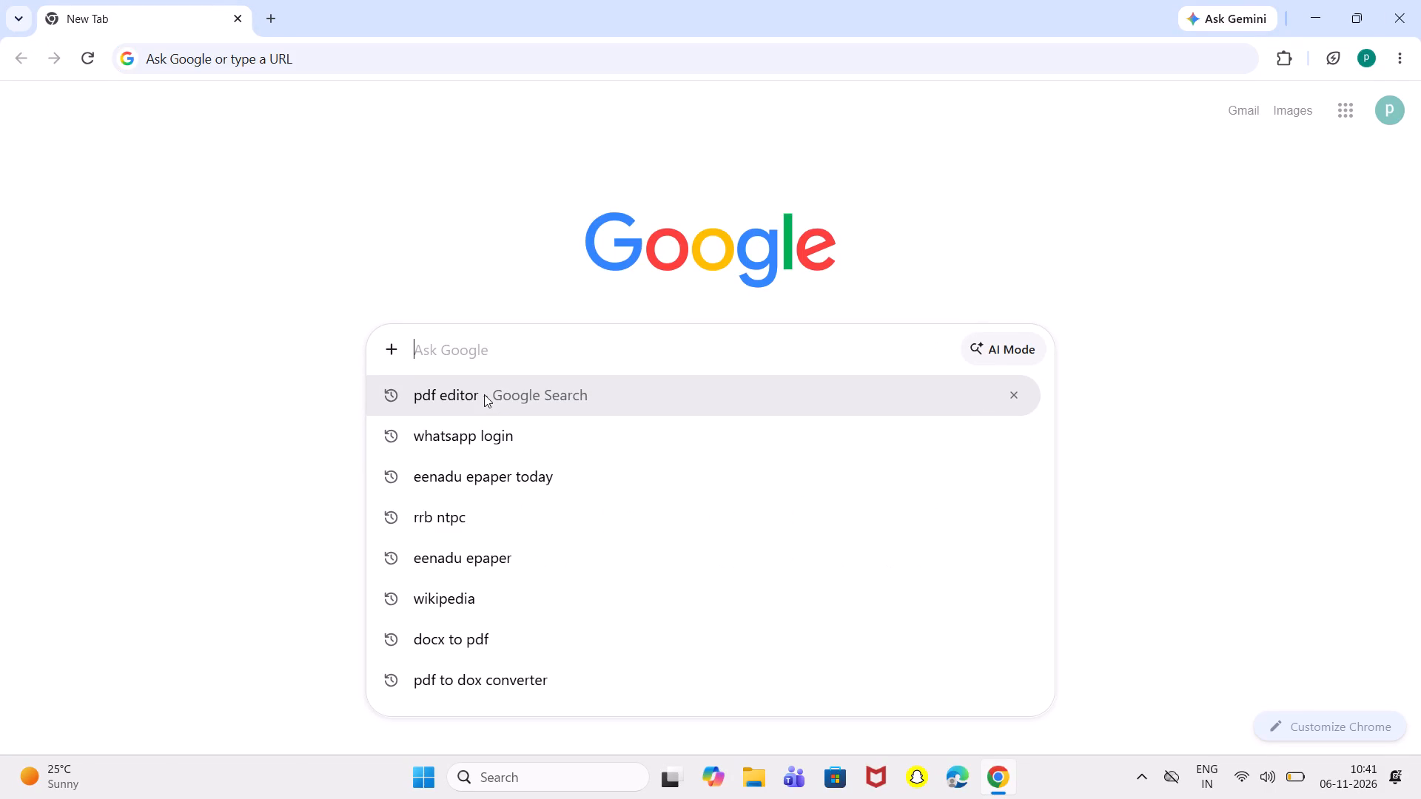
{"action": "left_click", "coordinate": [484, 394]}
{"action": "left_click", "coordinate": [484, 394]}
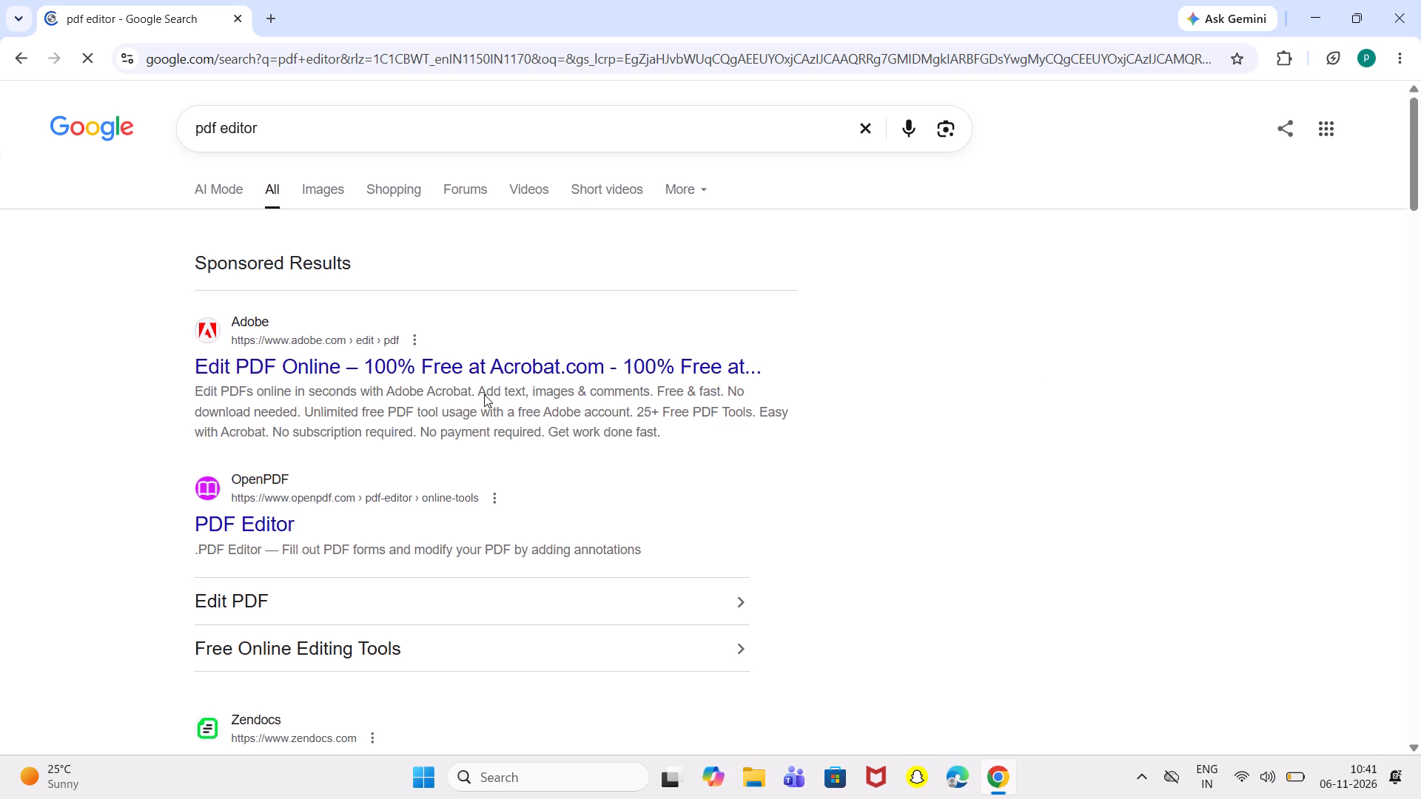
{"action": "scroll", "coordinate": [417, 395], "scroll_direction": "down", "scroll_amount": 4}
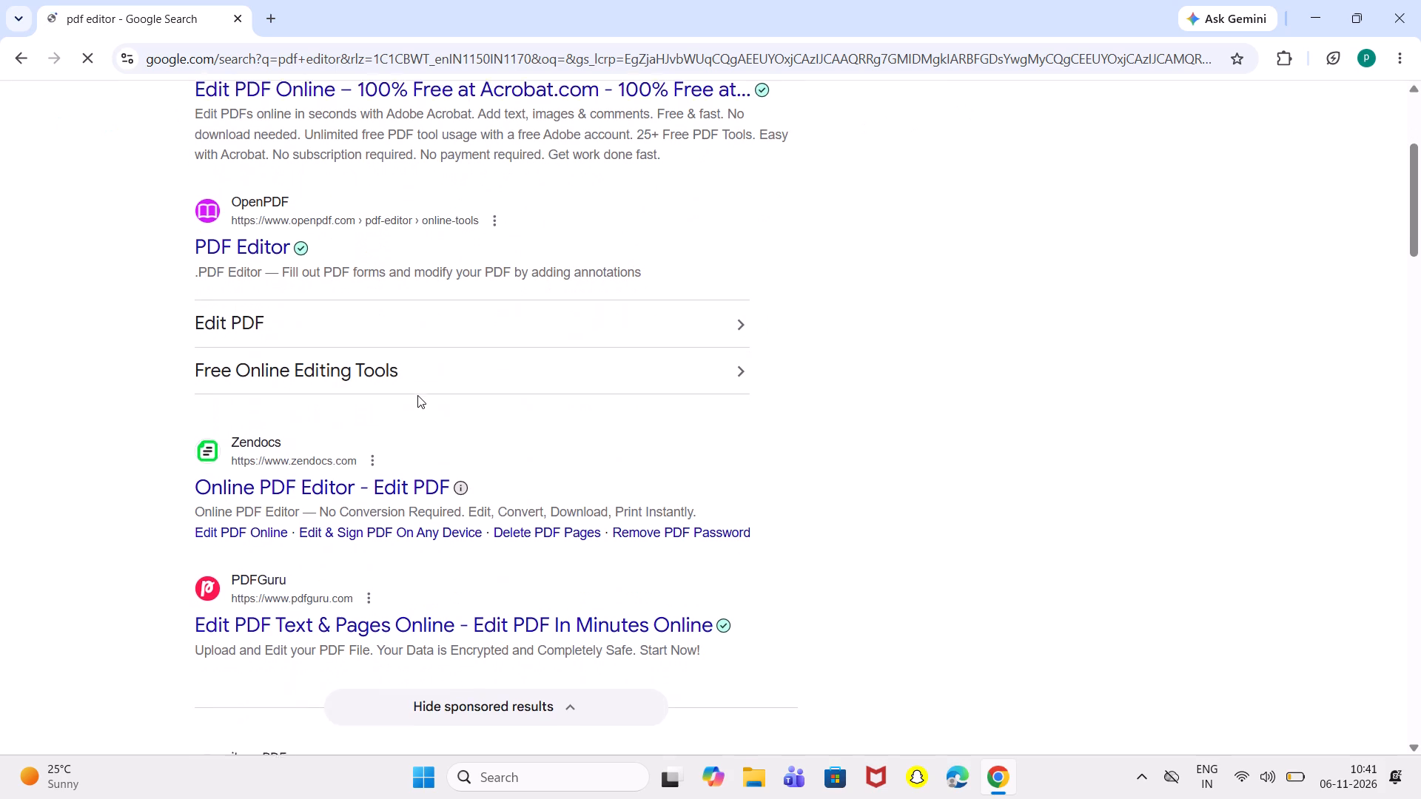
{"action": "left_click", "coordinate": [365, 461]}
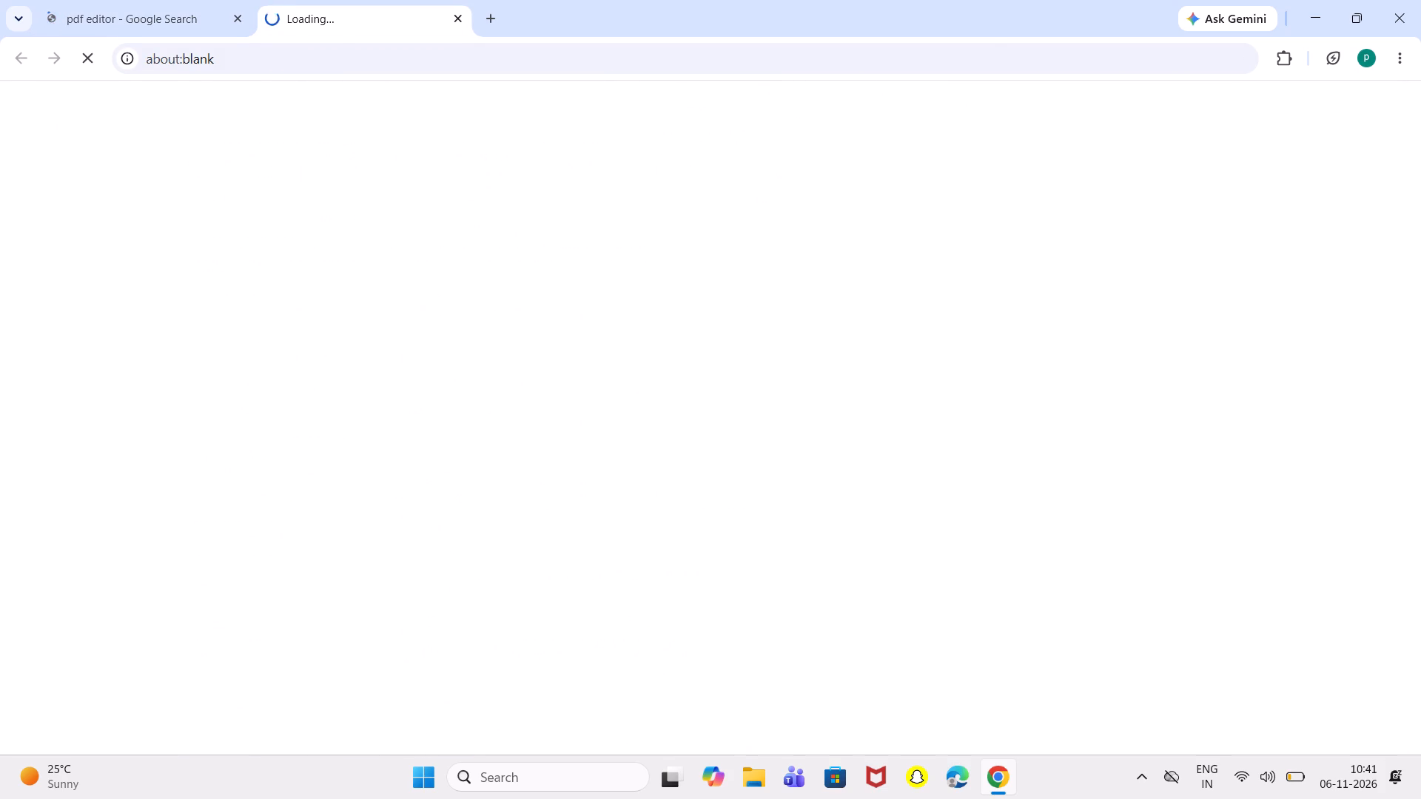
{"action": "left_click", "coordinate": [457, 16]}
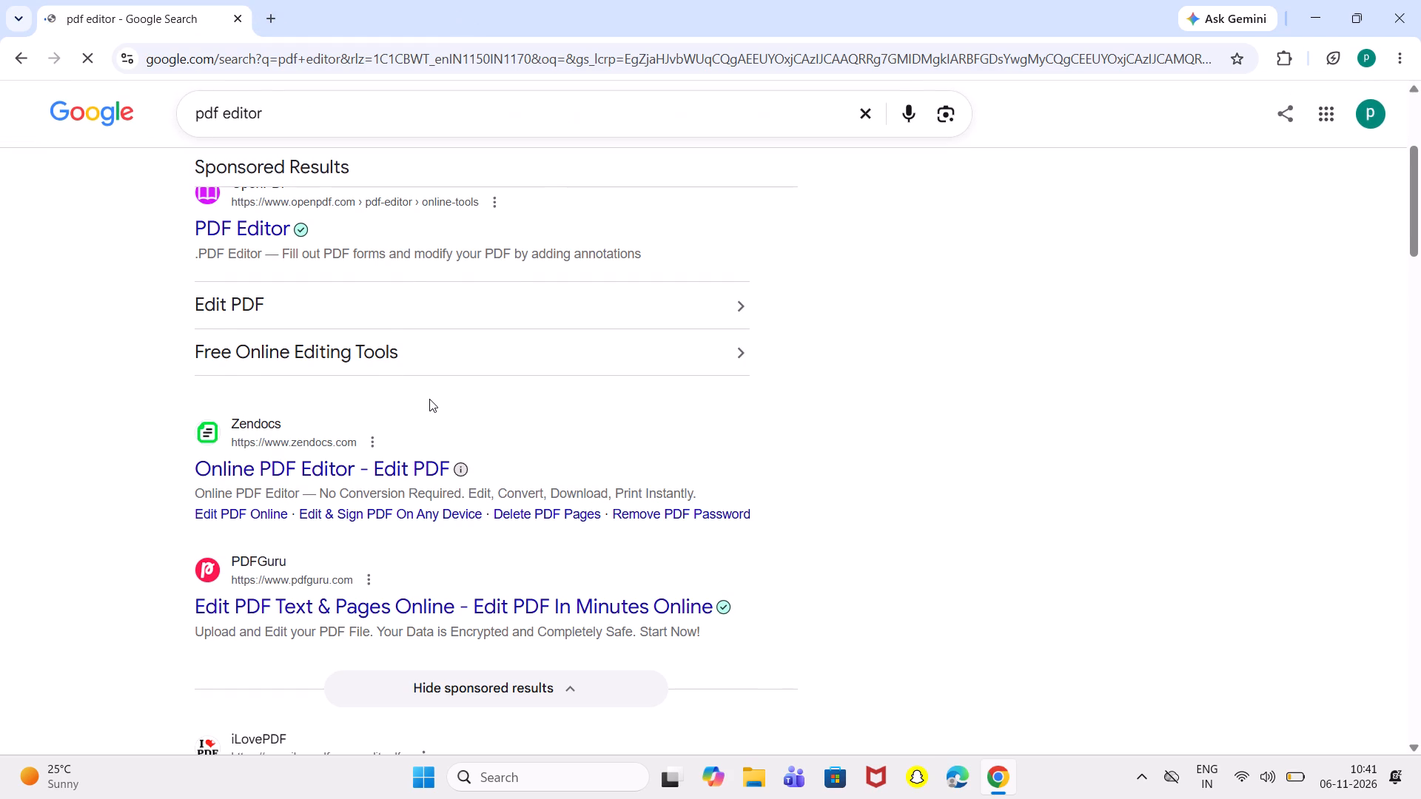
Open PDFGuru's "Edit PDF Text & Pages Online" page from the search results.
{"action": "scroll", "coordinate": [429, 399], "scroll_direction": "right", "scroll_amount": 3}
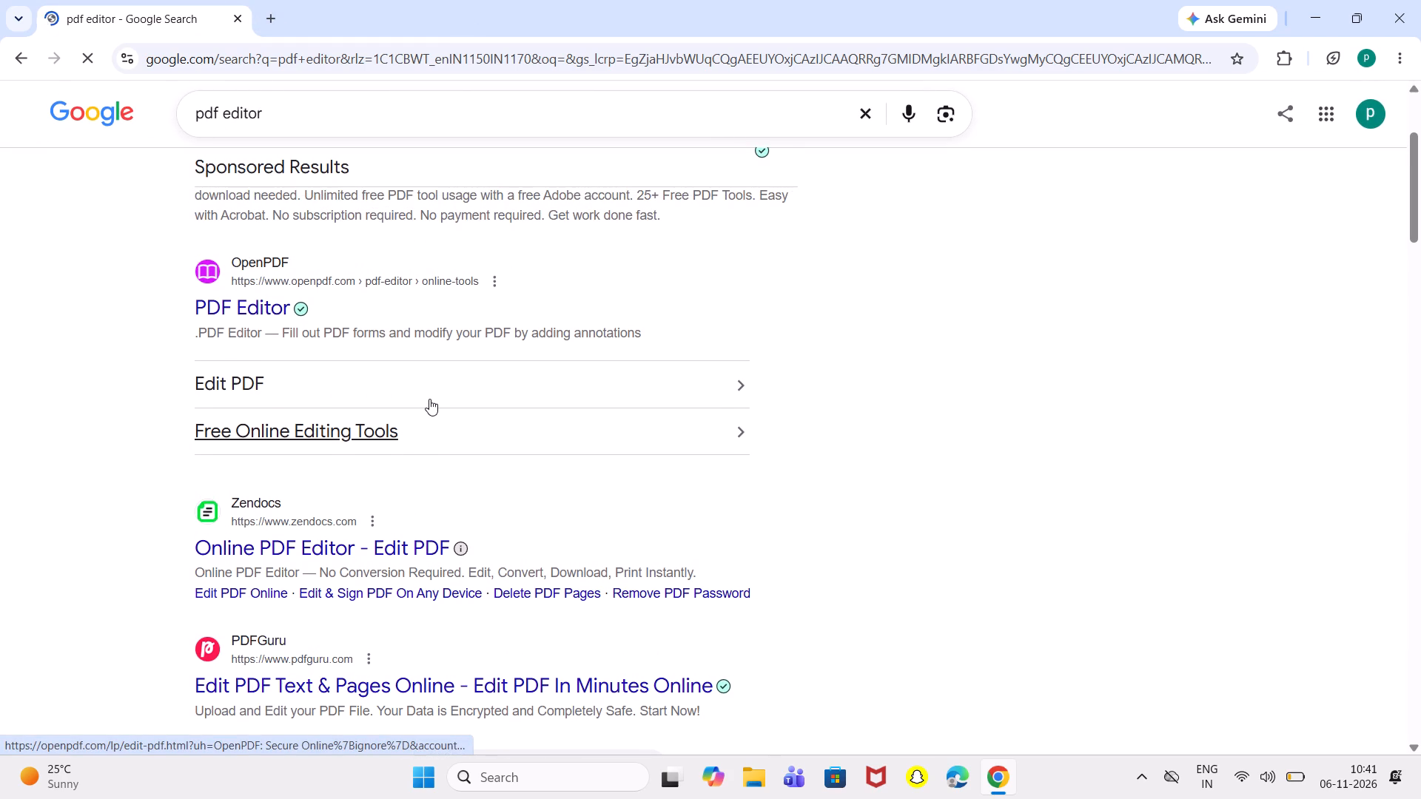
{"action": "scroll", "coordinate": [429, 399], "scroll_direction": "right", "scroll_amount": 1}
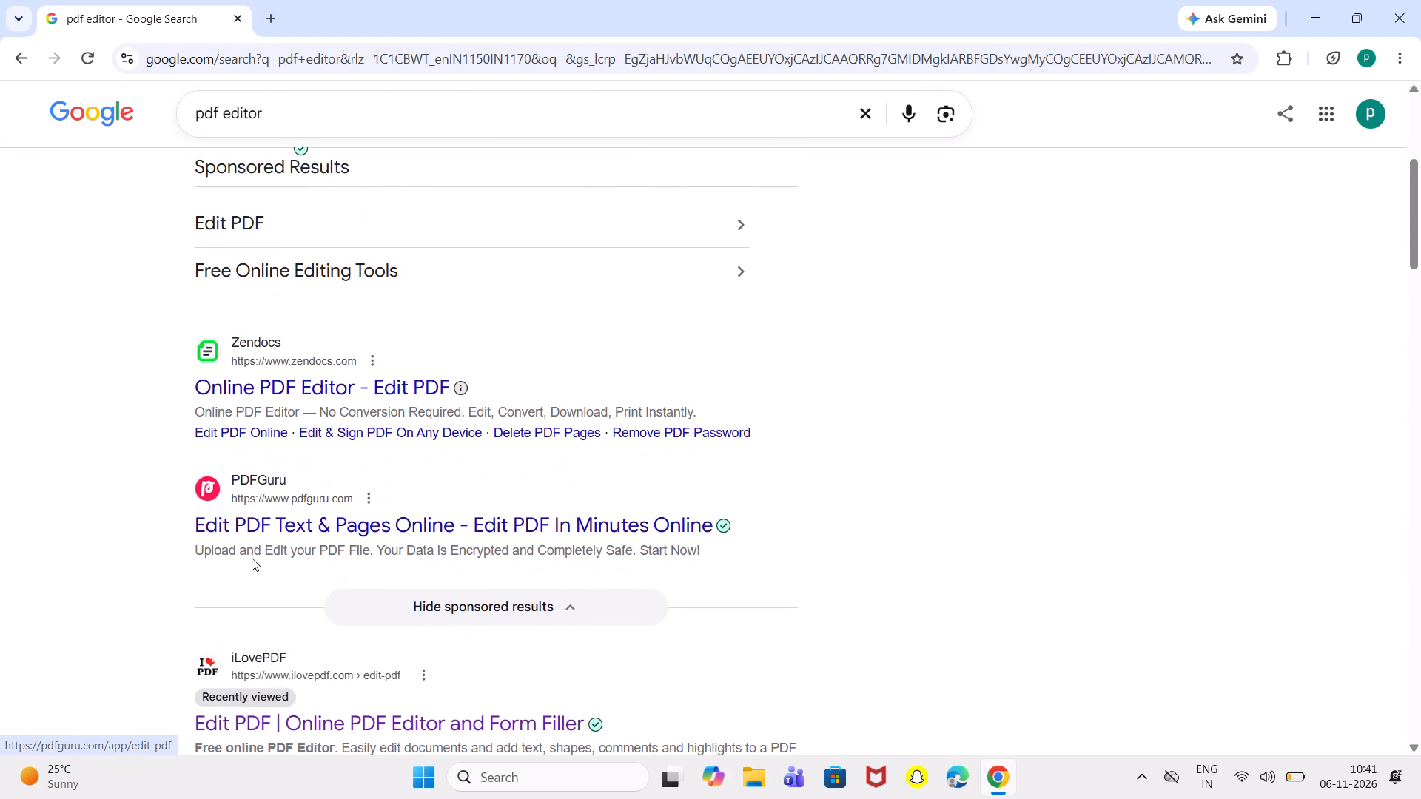
{"action": "left_click", "coordinate": [355, 530]}
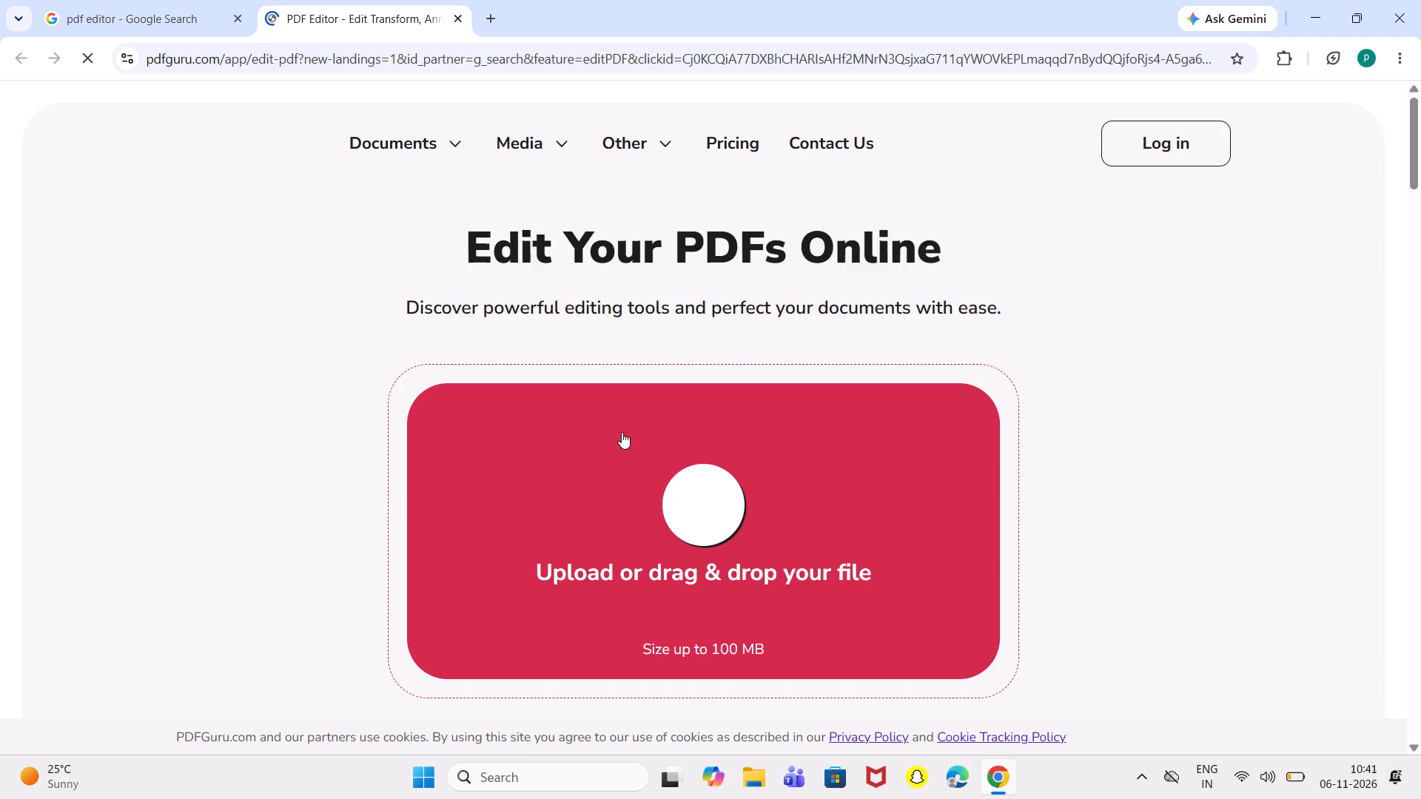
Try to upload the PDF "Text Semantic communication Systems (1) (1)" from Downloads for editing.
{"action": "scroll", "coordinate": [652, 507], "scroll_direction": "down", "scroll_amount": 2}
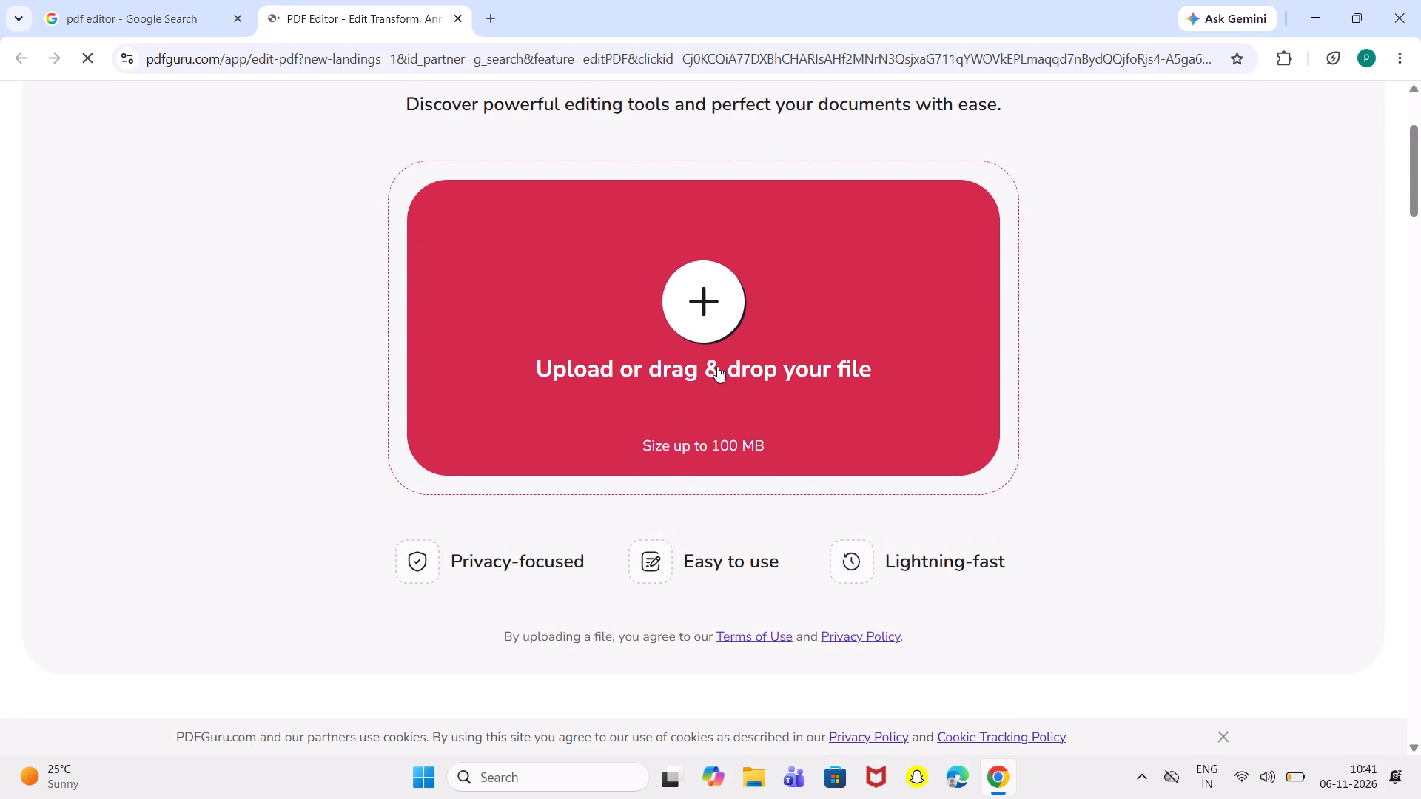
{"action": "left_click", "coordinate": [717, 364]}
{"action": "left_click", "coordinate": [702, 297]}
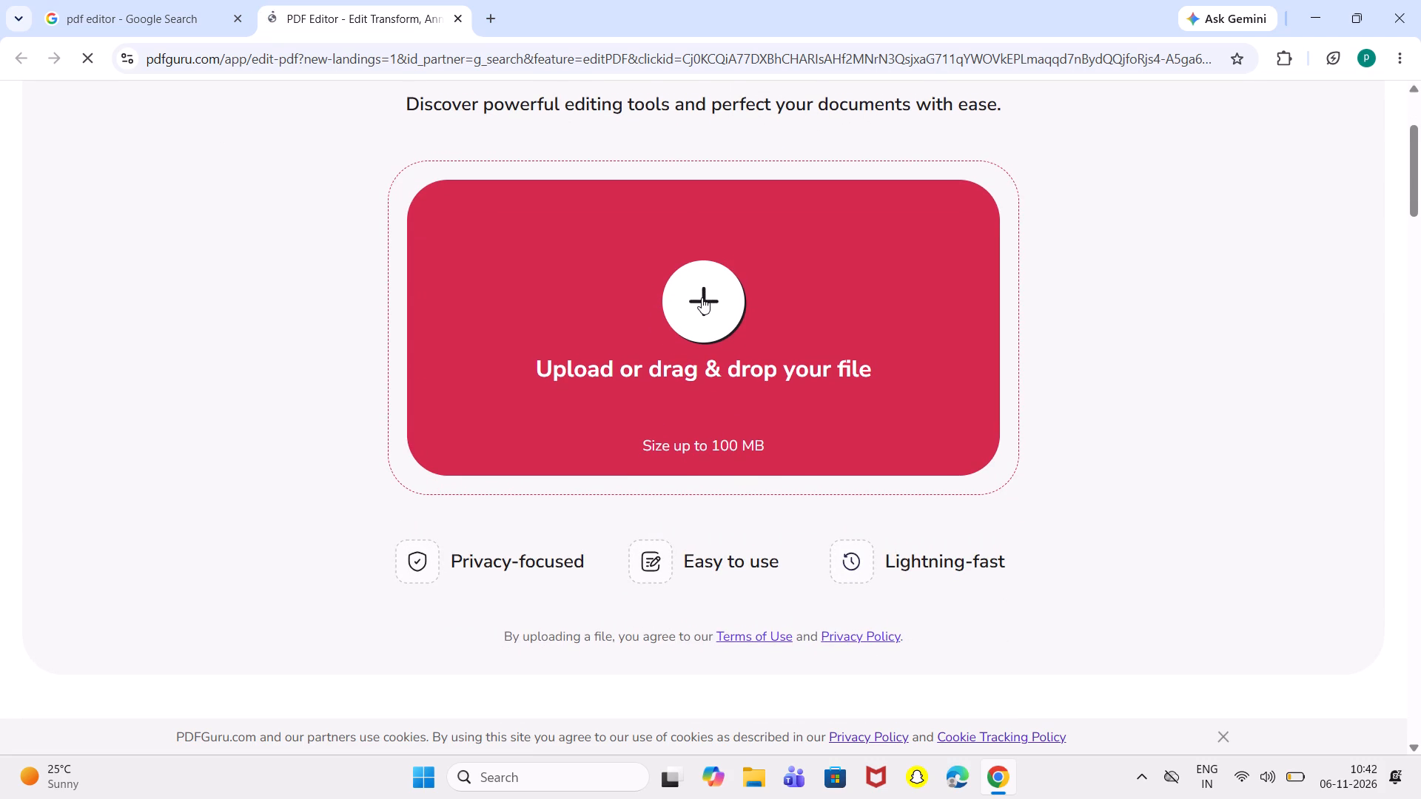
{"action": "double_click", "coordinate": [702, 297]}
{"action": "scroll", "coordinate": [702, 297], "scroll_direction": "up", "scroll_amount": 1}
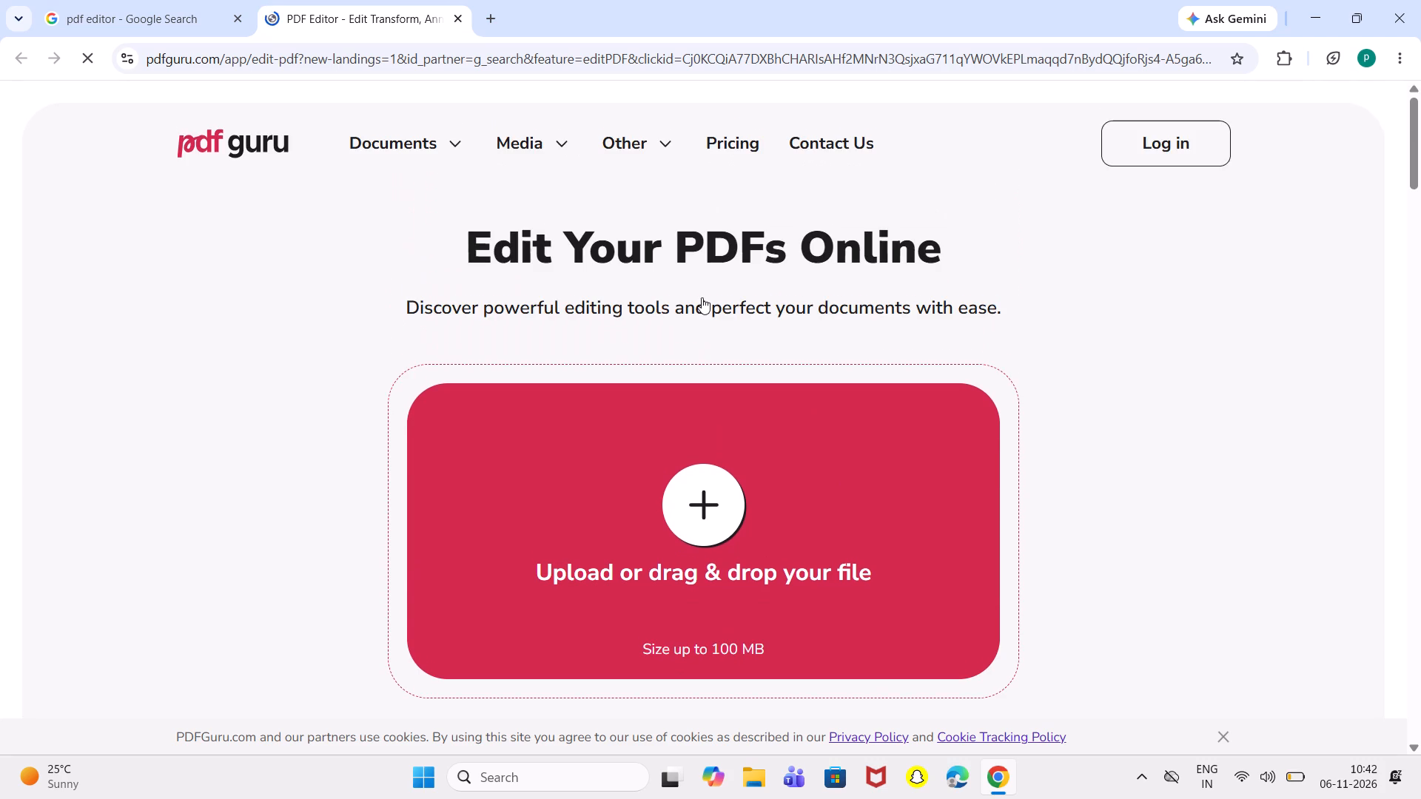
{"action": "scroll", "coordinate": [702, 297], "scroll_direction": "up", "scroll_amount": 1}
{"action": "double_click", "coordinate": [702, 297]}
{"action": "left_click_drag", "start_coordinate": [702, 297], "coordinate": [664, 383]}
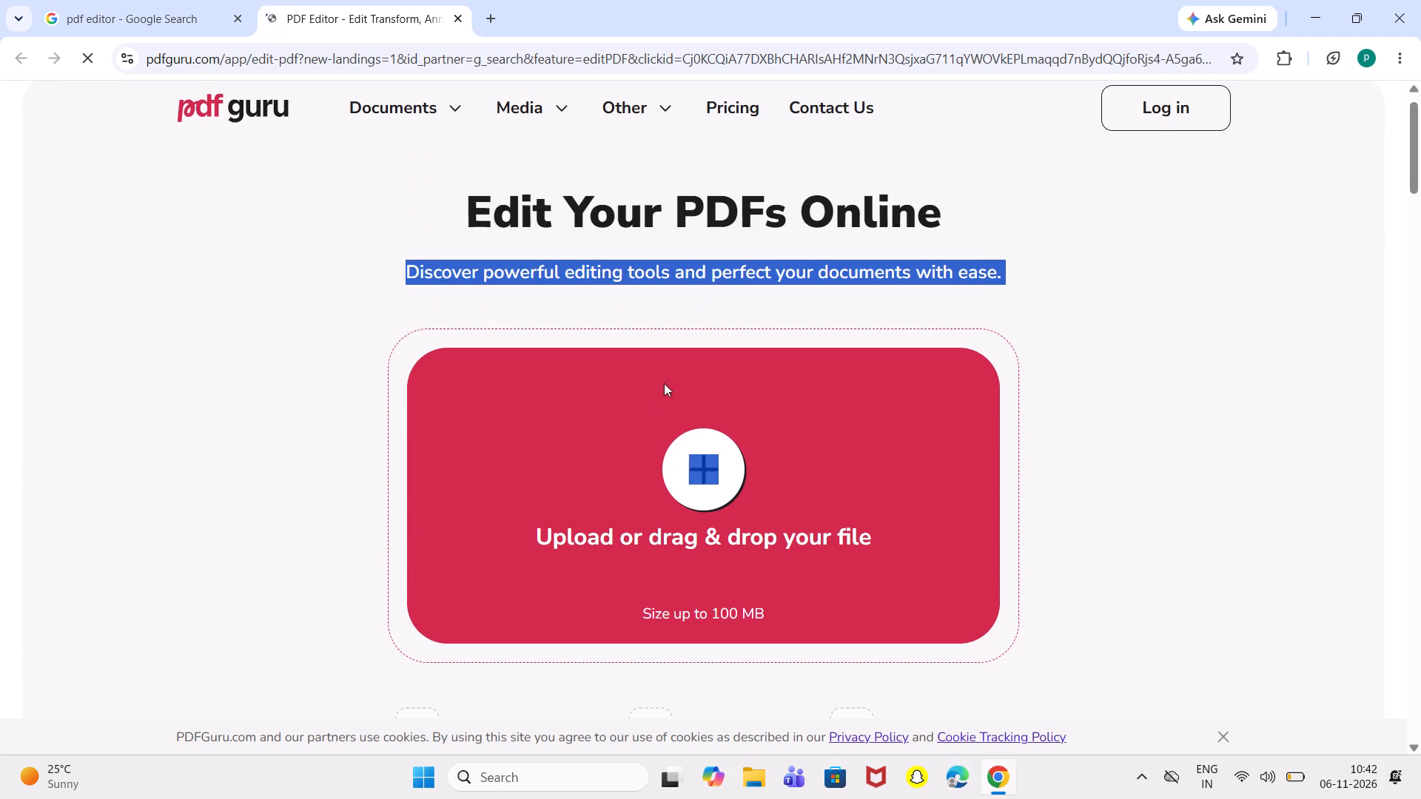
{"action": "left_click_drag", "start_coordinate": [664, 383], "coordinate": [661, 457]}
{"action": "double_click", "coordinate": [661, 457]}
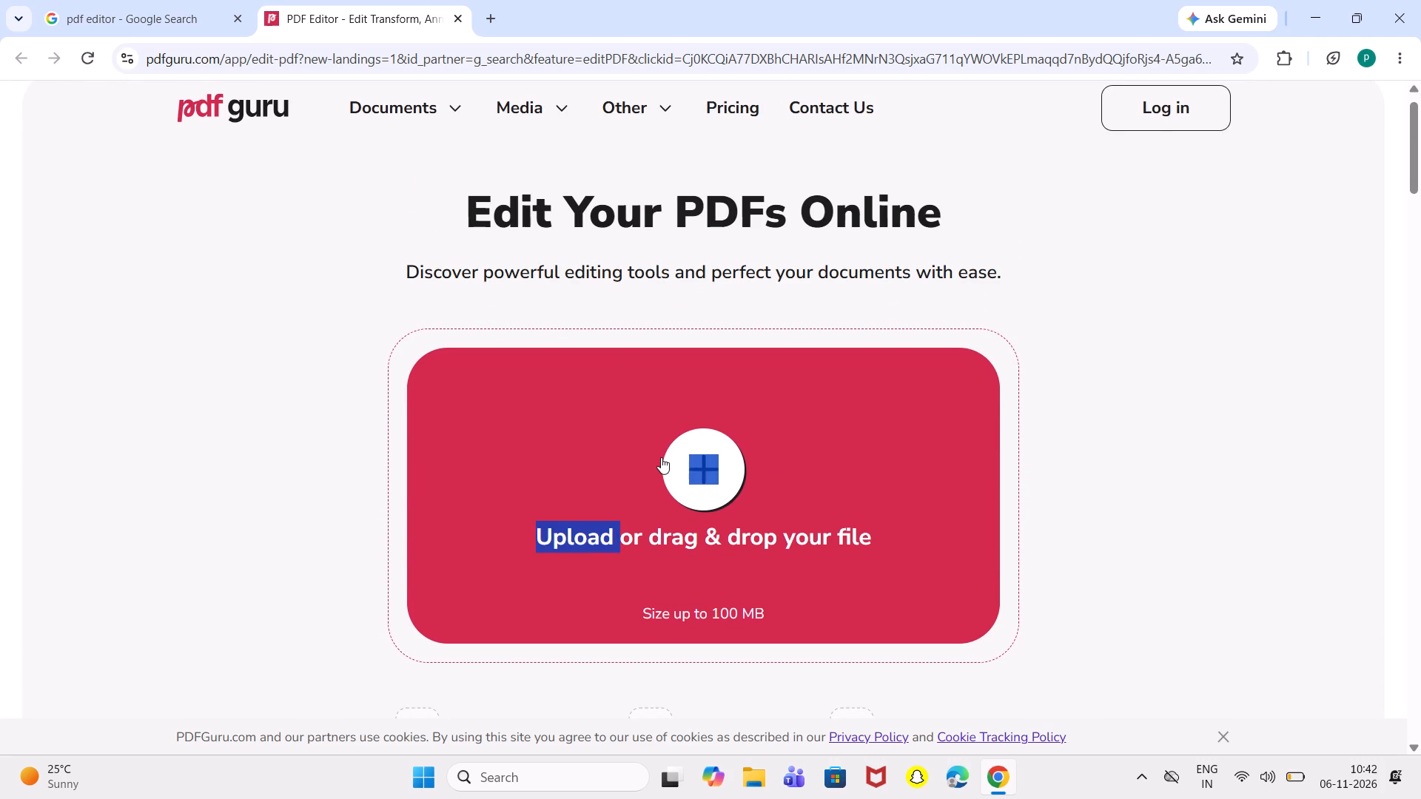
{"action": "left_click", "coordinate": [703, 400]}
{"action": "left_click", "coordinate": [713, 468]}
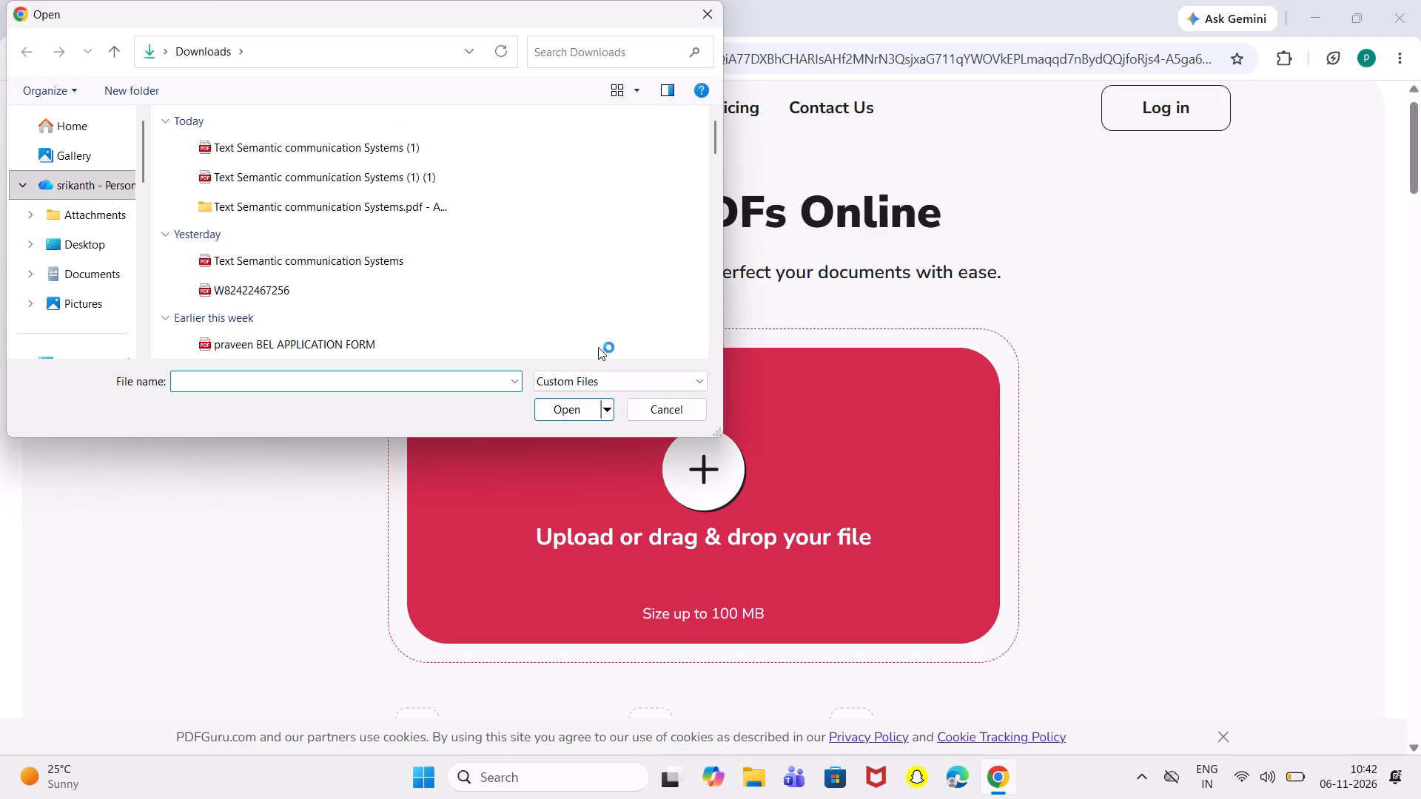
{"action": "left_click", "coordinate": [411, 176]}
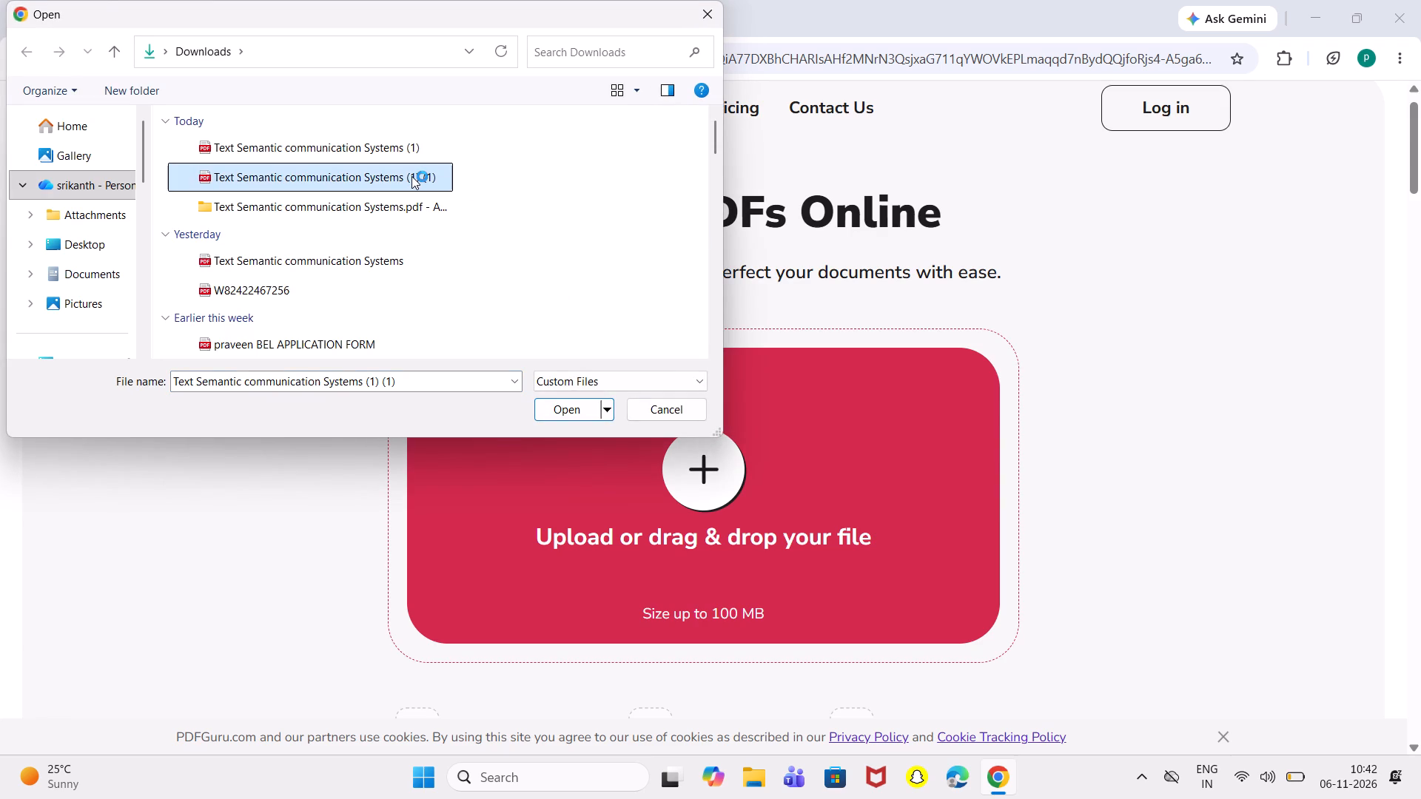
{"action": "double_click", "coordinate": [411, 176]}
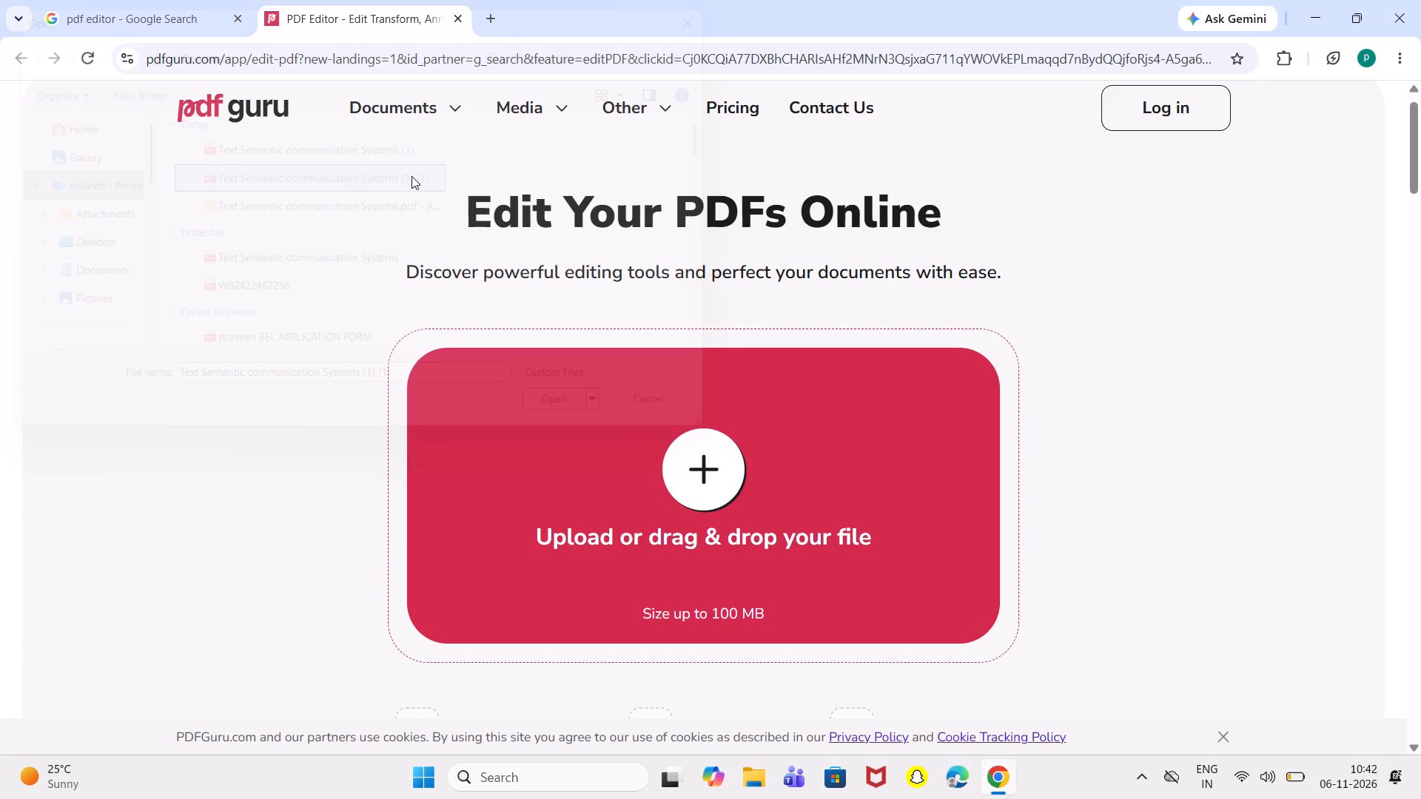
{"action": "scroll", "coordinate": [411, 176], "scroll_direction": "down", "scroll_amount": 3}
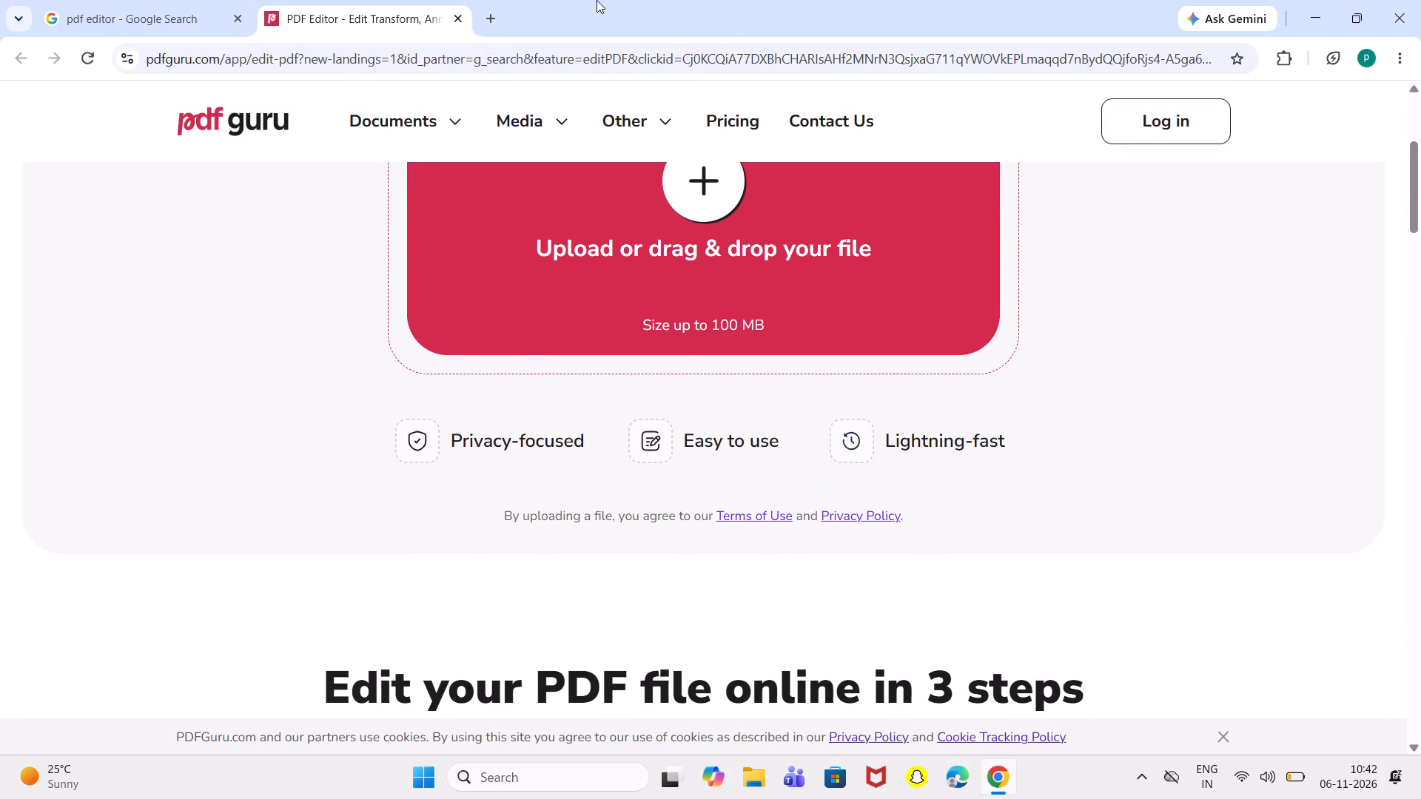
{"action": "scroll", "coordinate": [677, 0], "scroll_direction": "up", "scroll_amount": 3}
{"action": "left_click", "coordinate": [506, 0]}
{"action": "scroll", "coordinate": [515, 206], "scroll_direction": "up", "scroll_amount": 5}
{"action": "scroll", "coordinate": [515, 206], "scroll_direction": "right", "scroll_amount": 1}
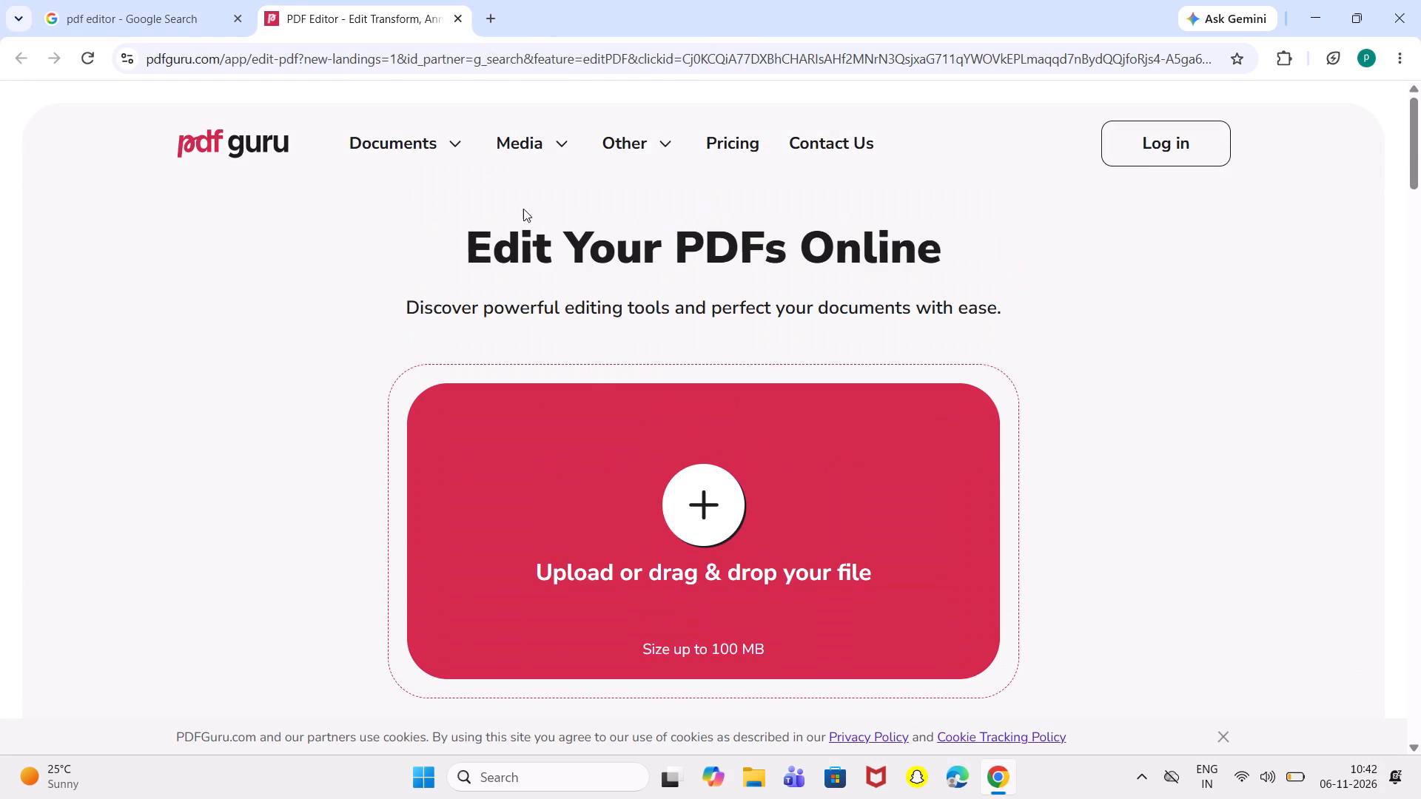
Upload the PDF "Text Semantic communication Systems (1) (1)" from Downloads, with the file picker set to show All Files.
{"action": "double_click", "coordinate": [639, 583]}
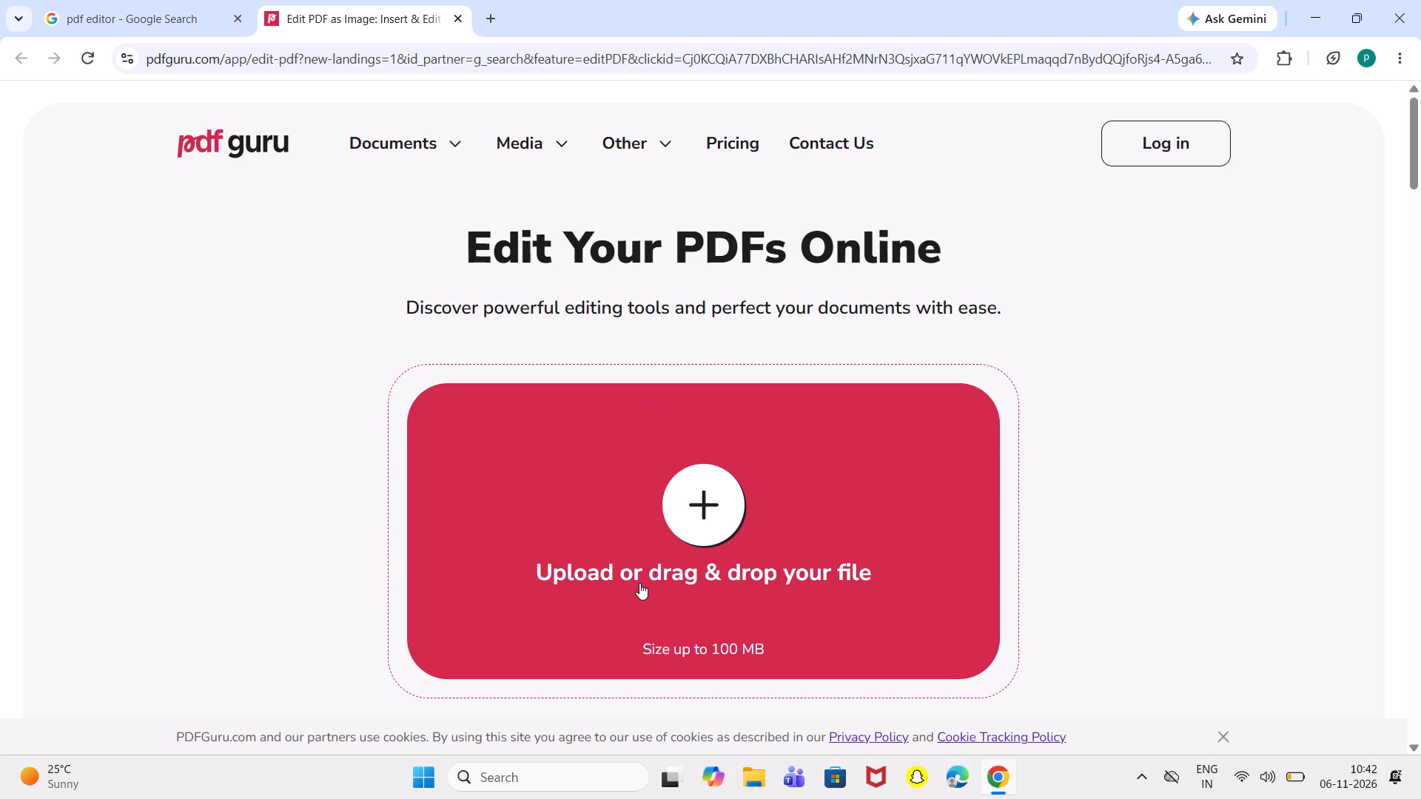
{"action": "scroll", "coordinate": [639, 583], "scroll_direction": "down", "scroll_amount": 6}
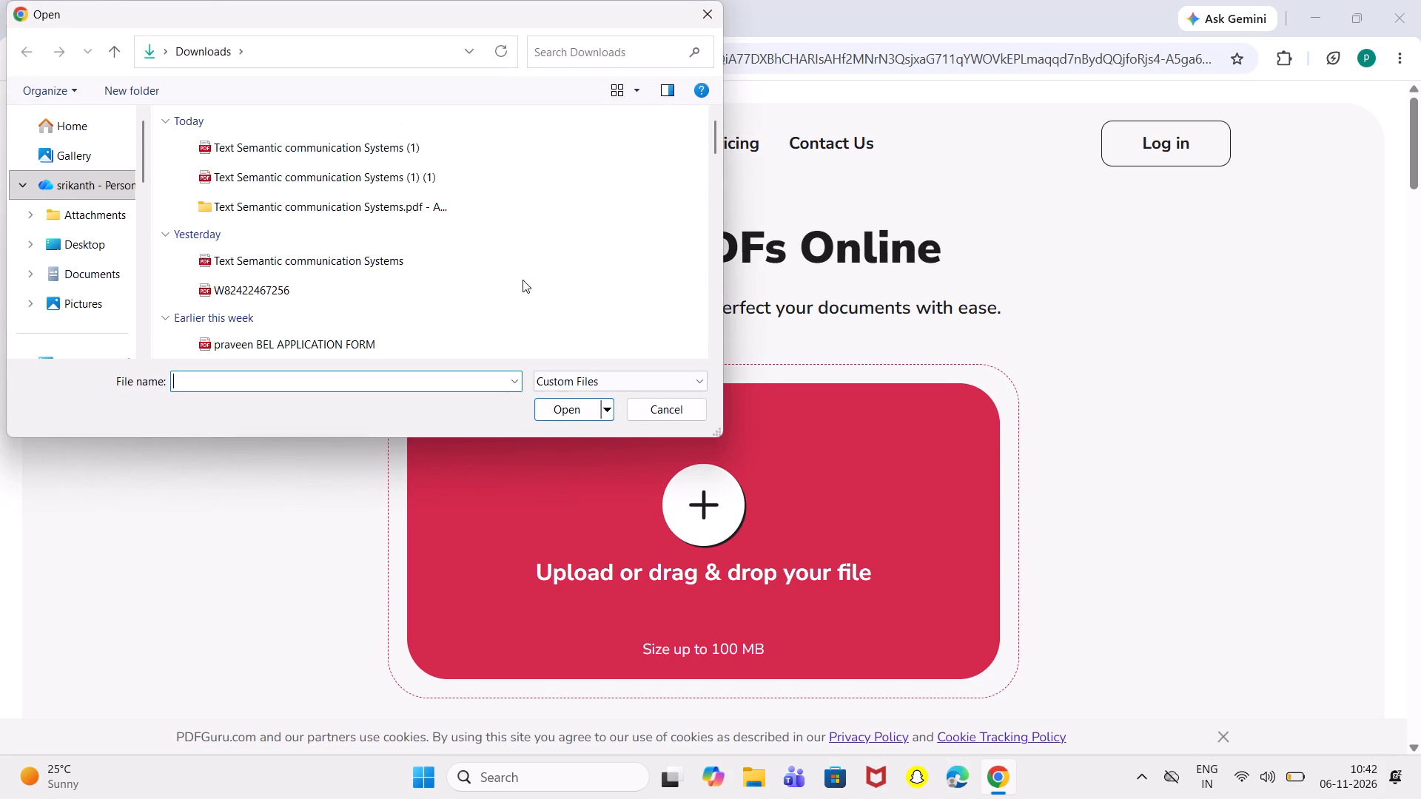
{"action": "left_click", "coordinate": [369, 186]}
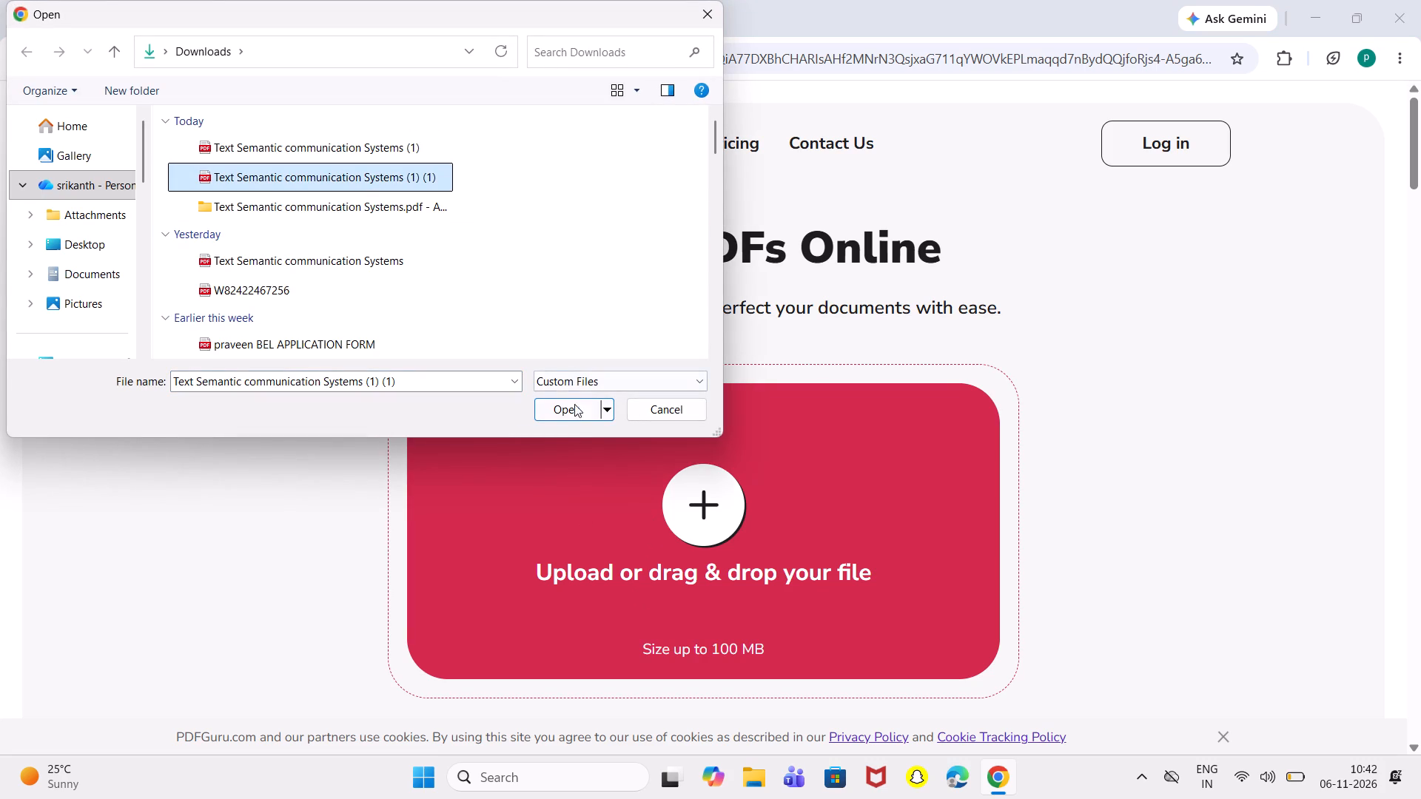
{"action": "left_click", "coordinate": [606, 376]}
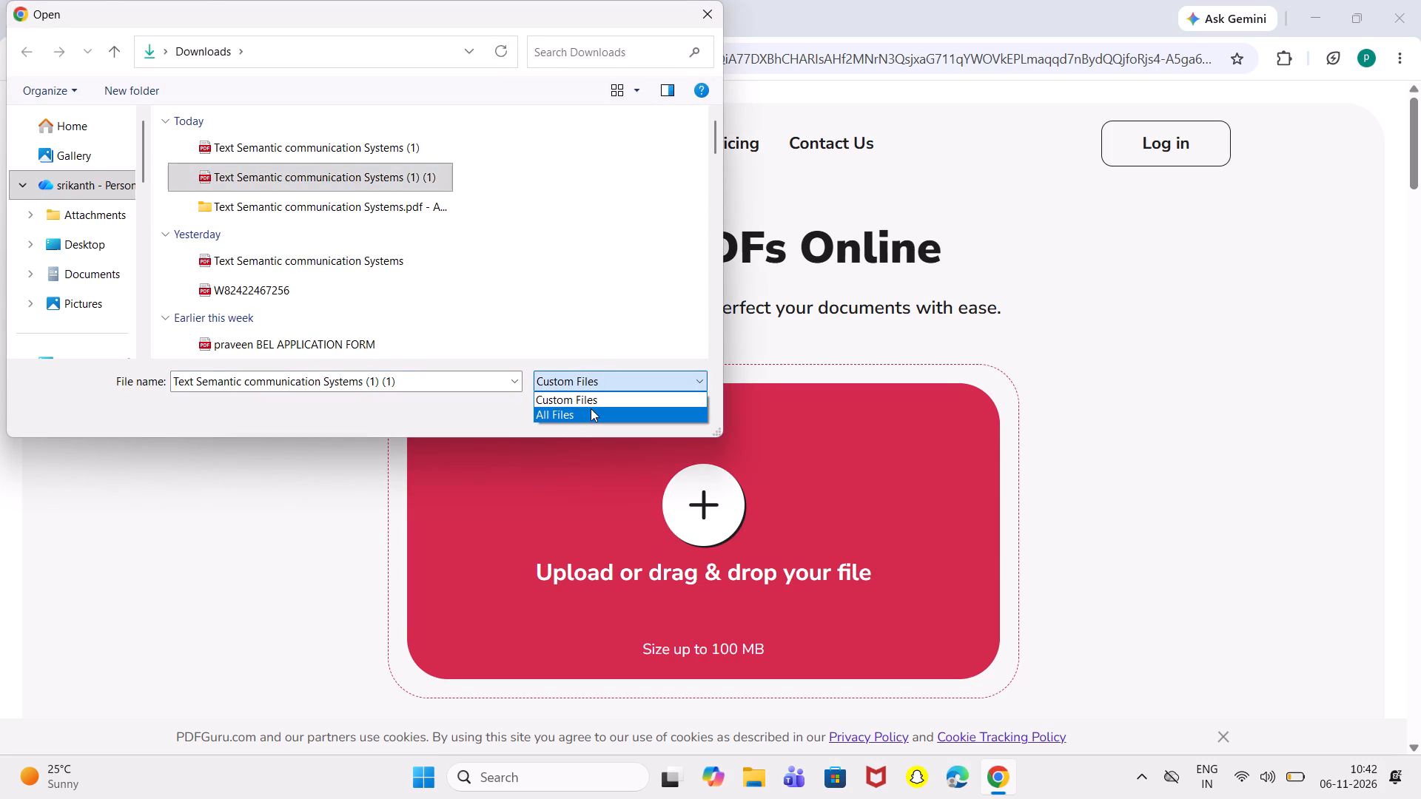
{"action": "left_click", "coordinate": [591, 409]}
{"action": "left_click", "coordinate": [589, 409]}
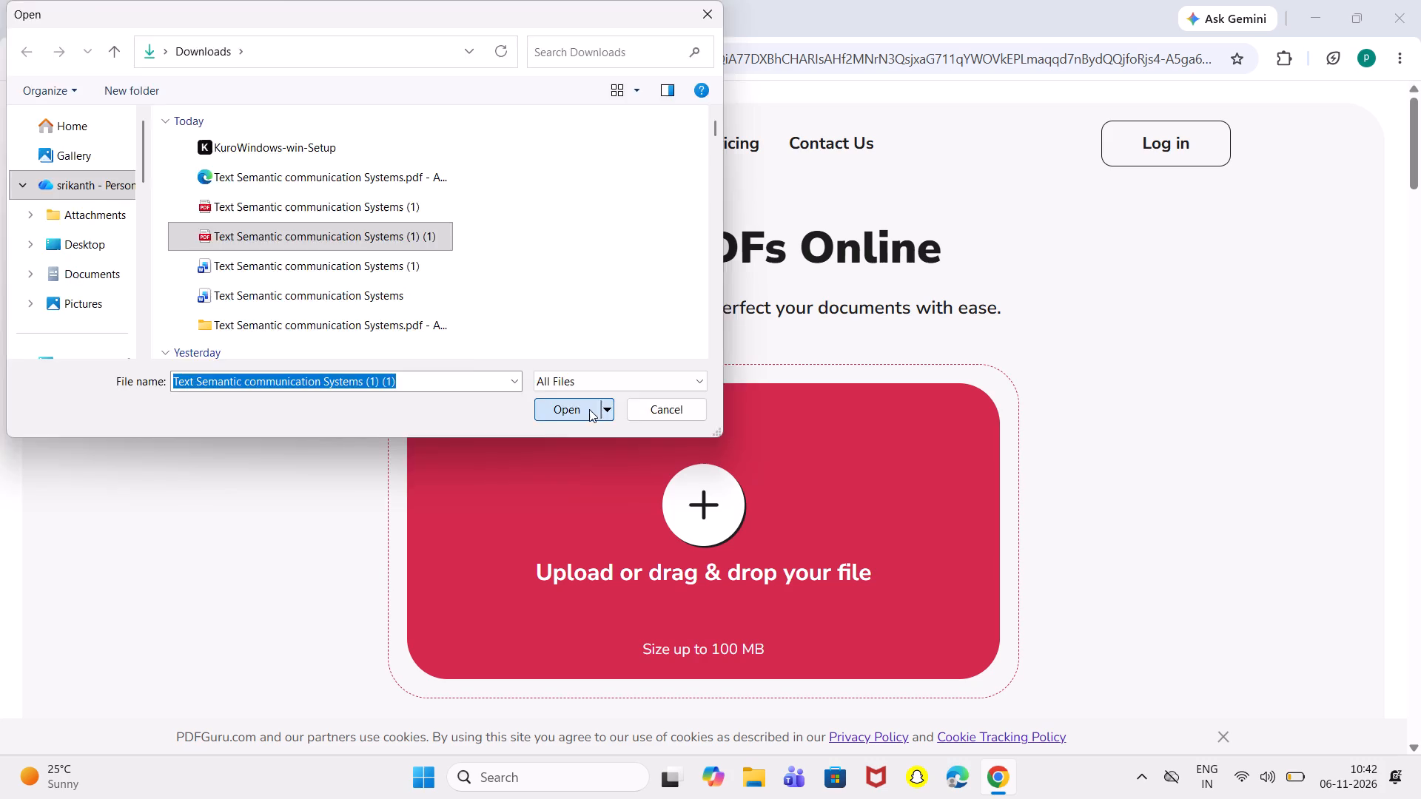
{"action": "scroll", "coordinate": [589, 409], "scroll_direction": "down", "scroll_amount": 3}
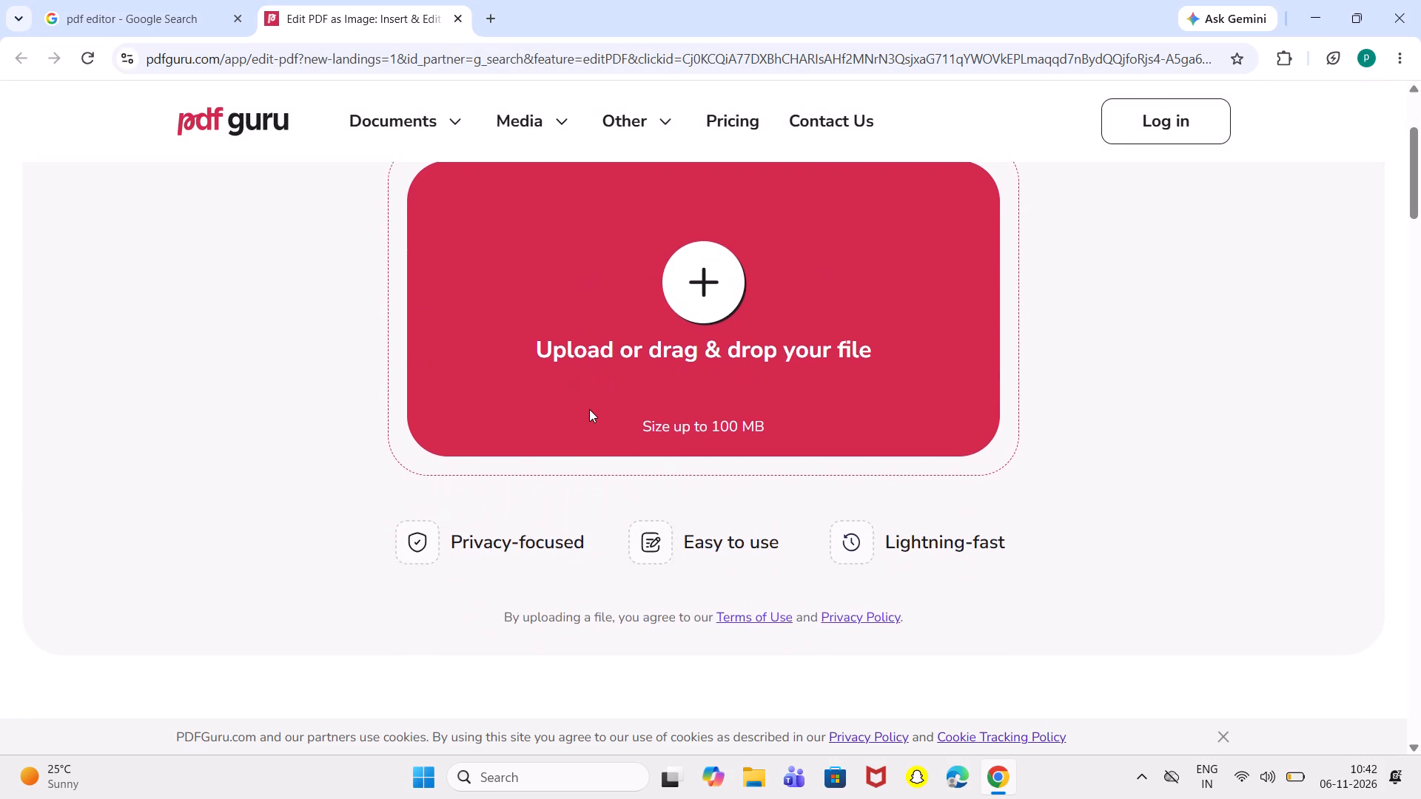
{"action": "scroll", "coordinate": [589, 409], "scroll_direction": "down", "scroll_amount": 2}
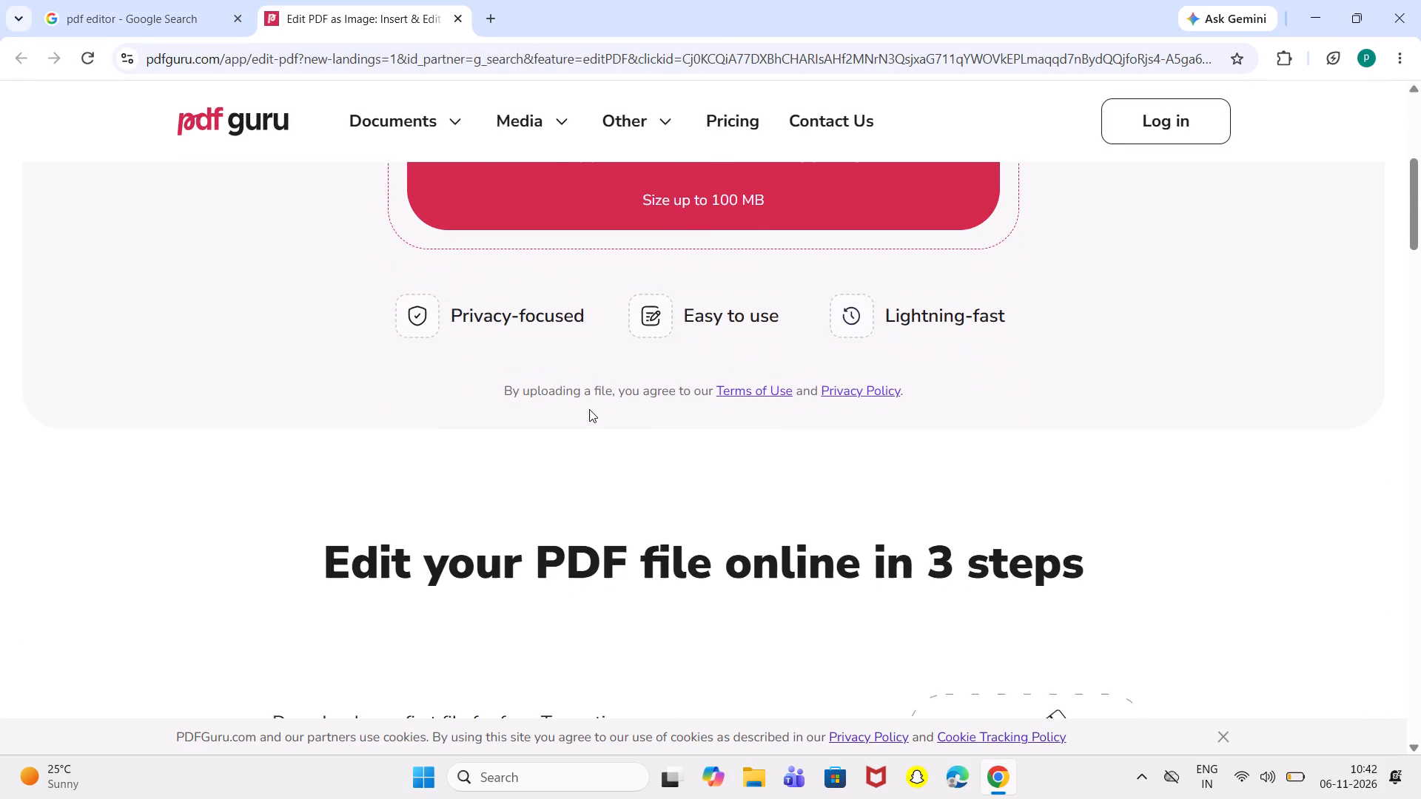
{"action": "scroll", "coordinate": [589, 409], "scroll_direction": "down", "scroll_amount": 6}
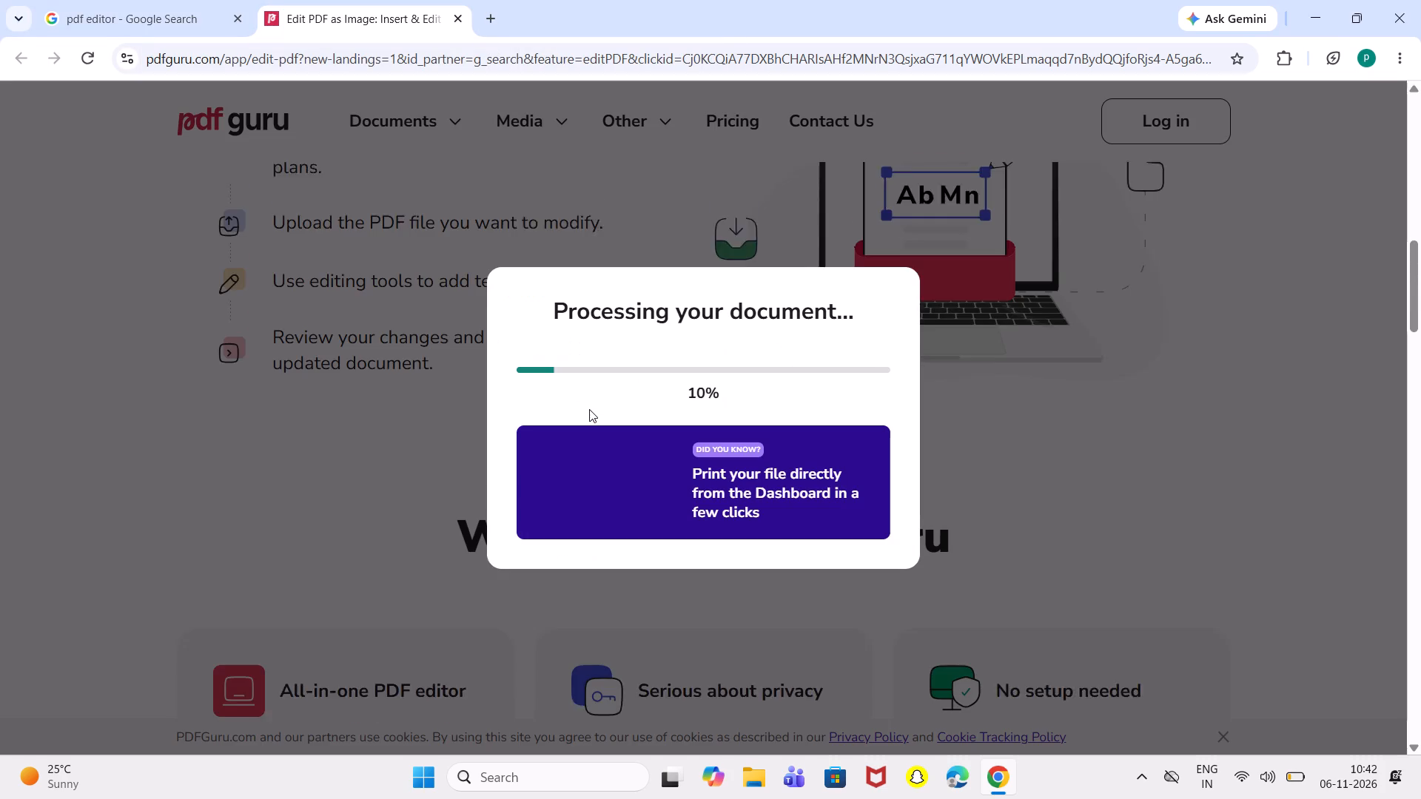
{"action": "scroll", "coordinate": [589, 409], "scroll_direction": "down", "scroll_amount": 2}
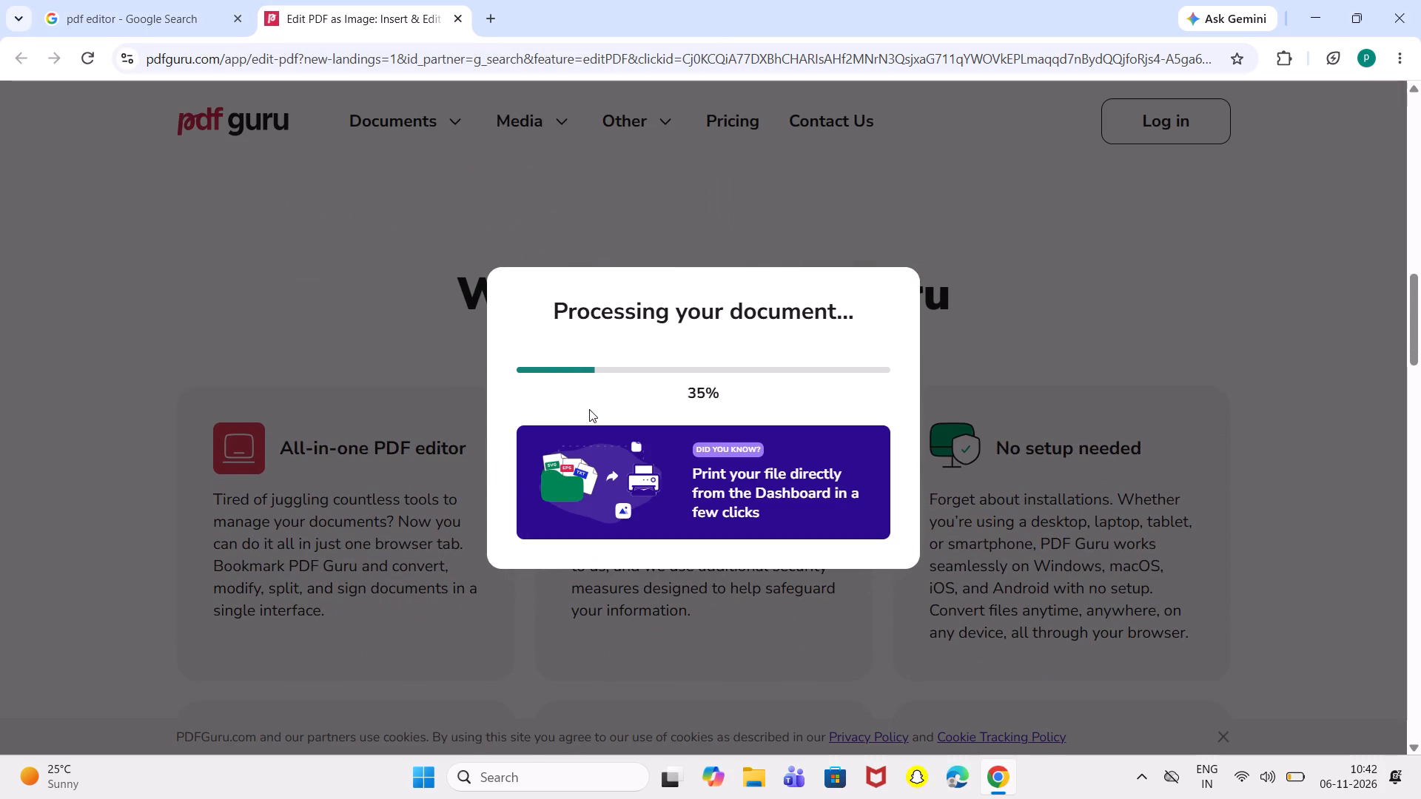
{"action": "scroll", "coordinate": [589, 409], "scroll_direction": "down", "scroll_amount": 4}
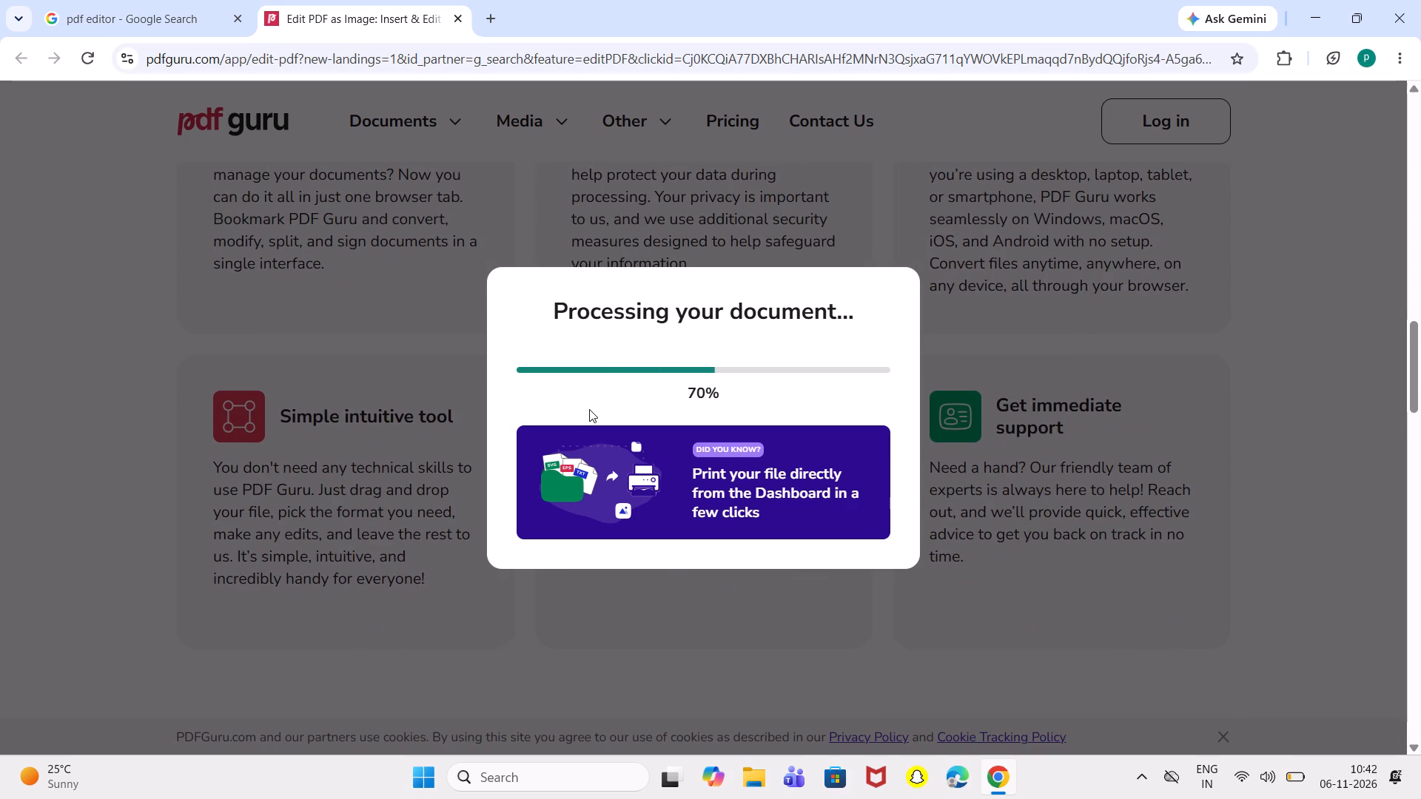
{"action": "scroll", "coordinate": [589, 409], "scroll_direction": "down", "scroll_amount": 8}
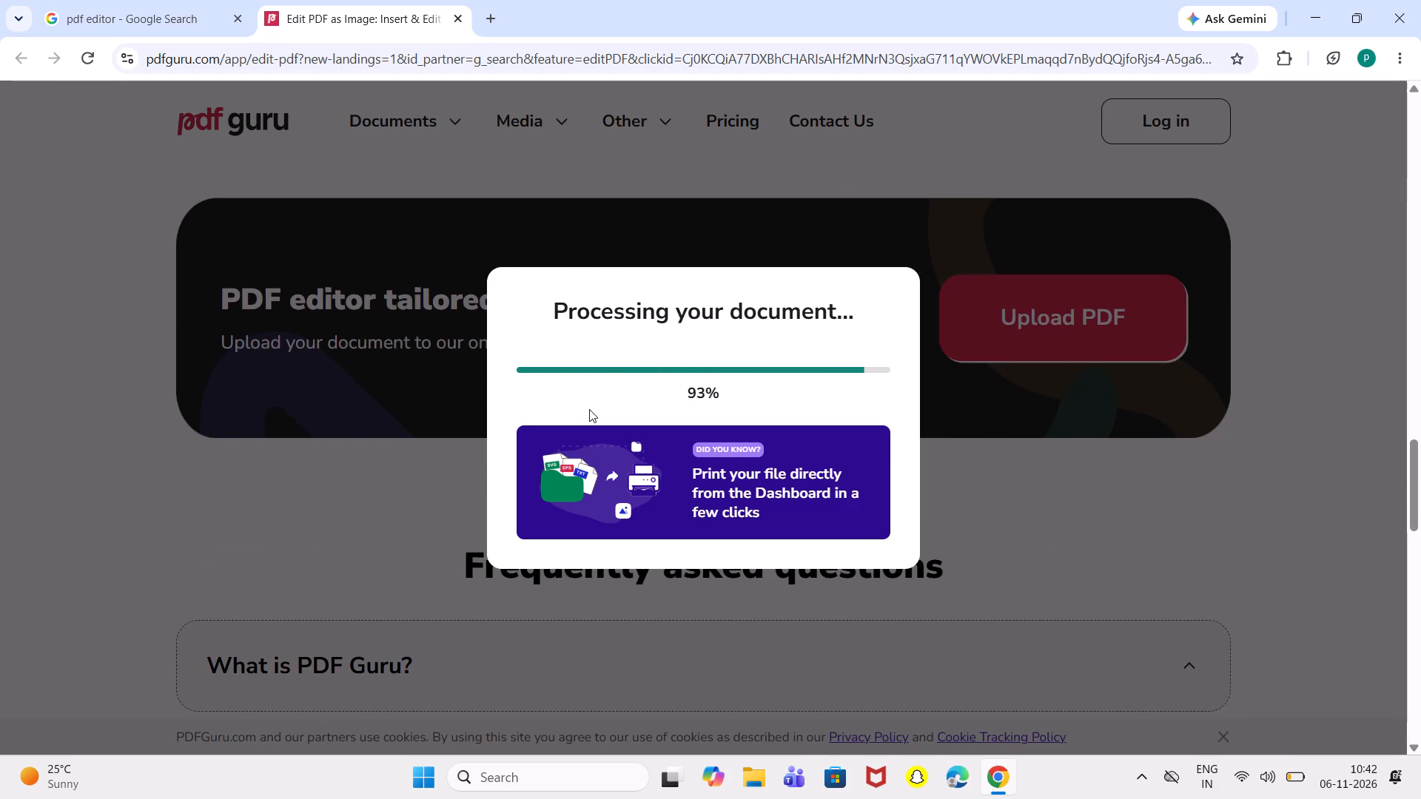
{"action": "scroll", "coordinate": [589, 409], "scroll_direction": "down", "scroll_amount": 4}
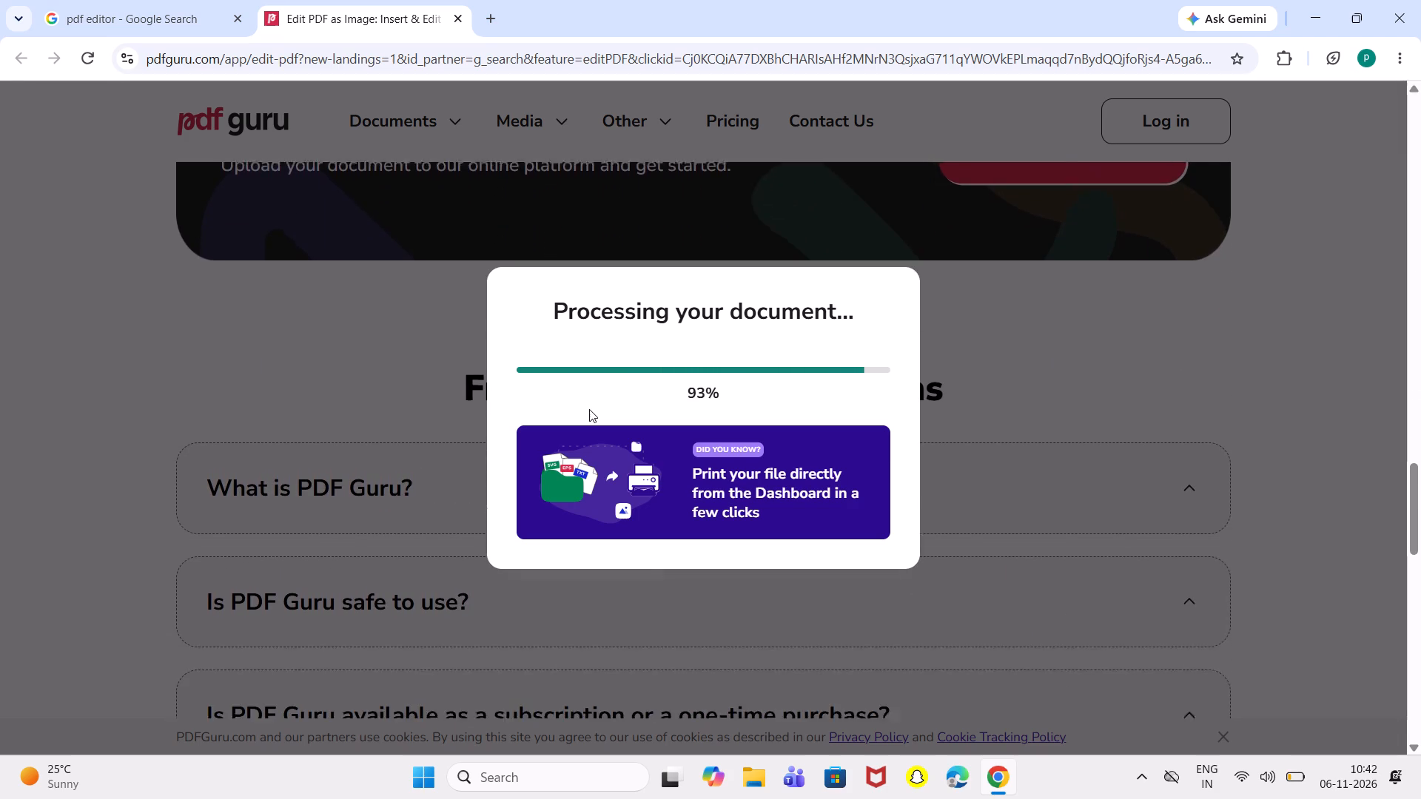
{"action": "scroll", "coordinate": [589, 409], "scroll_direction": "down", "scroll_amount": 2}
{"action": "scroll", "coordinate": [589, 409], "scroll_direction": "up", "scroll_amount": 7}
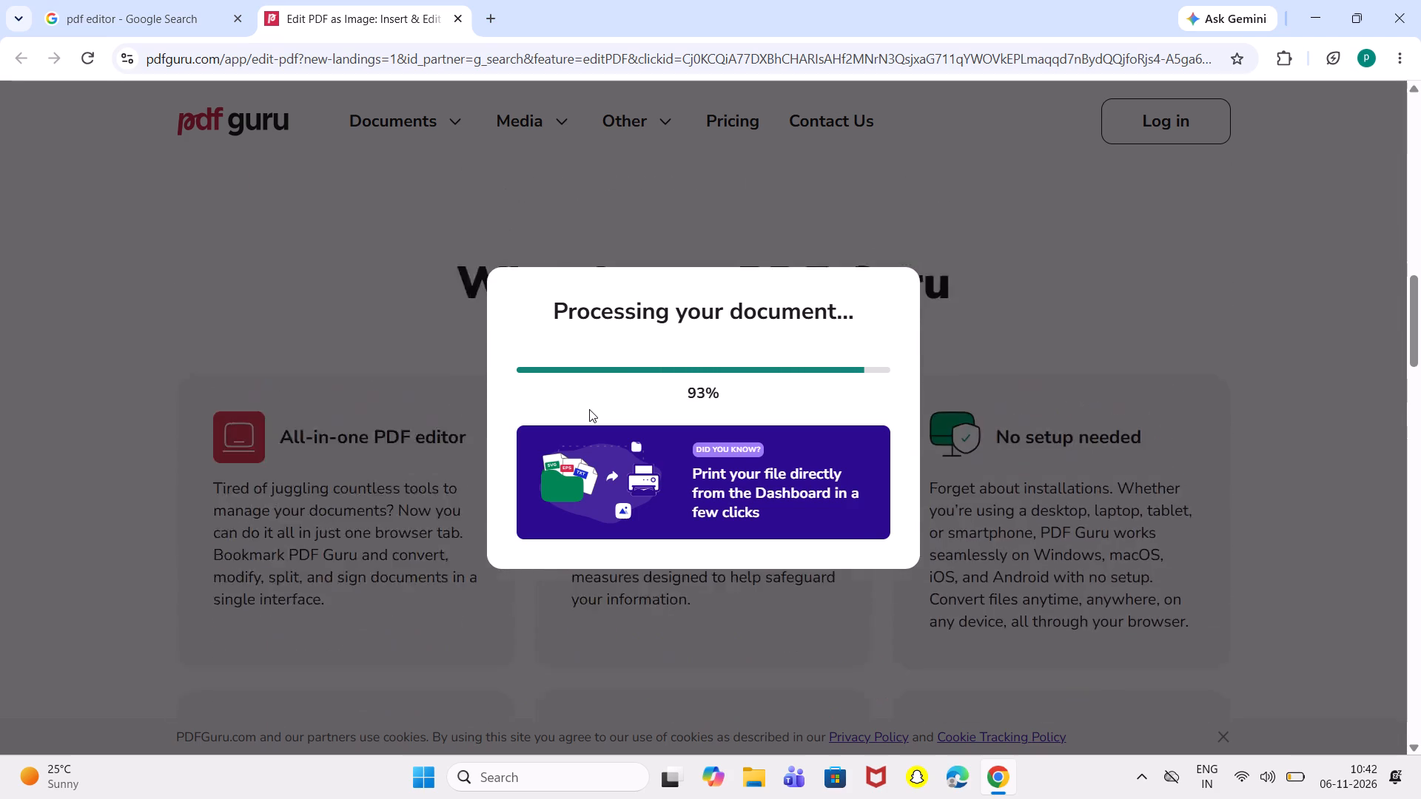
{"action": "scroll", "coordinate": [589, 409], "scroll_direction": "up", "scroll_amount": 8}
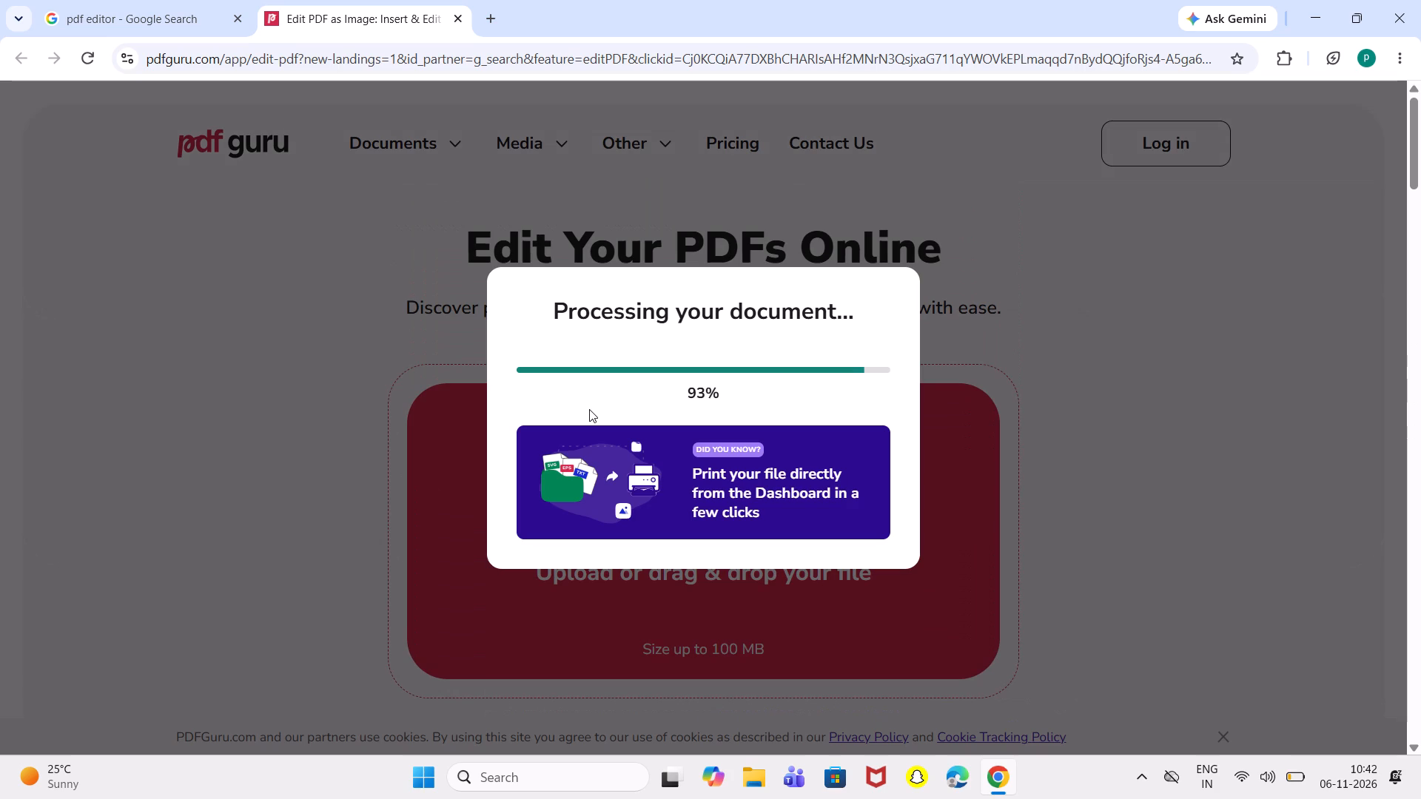
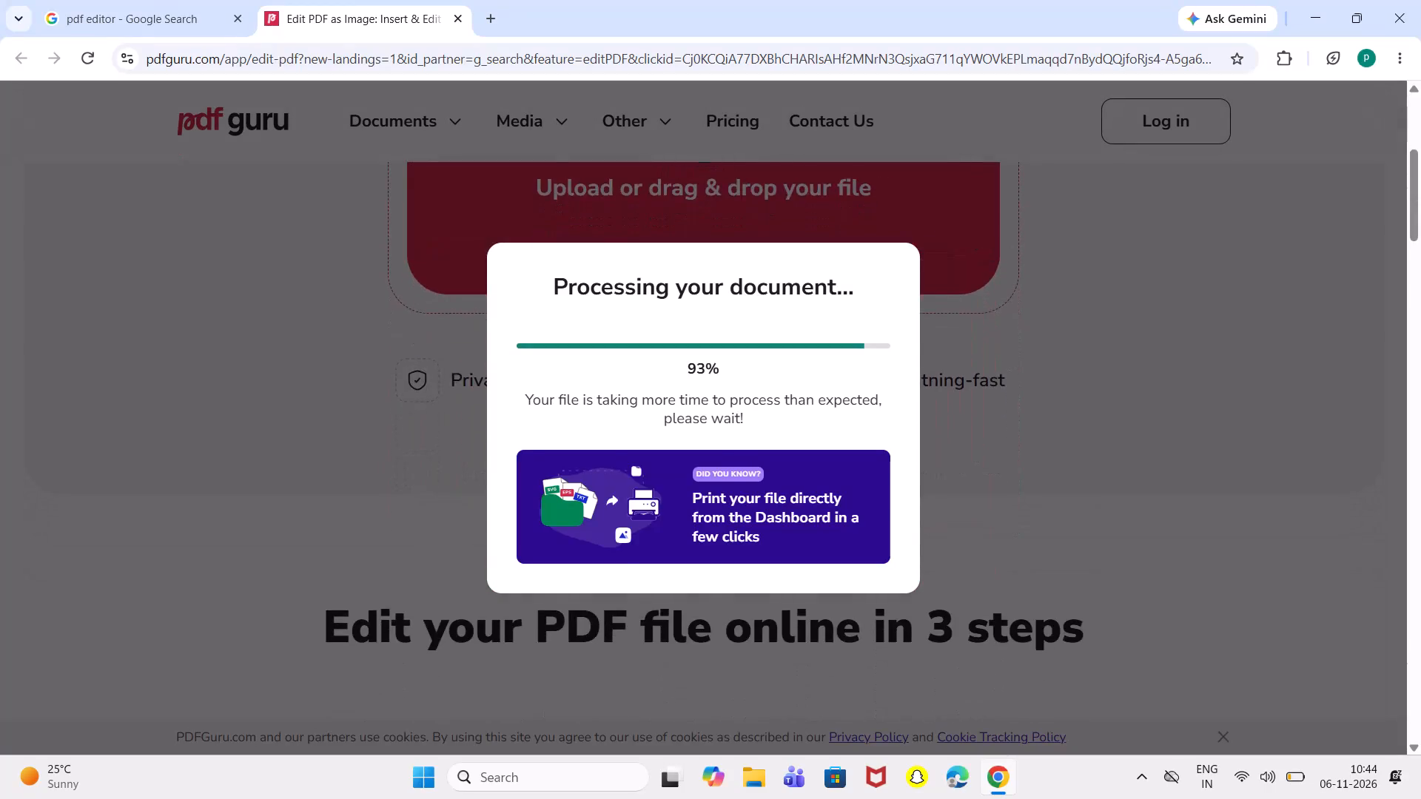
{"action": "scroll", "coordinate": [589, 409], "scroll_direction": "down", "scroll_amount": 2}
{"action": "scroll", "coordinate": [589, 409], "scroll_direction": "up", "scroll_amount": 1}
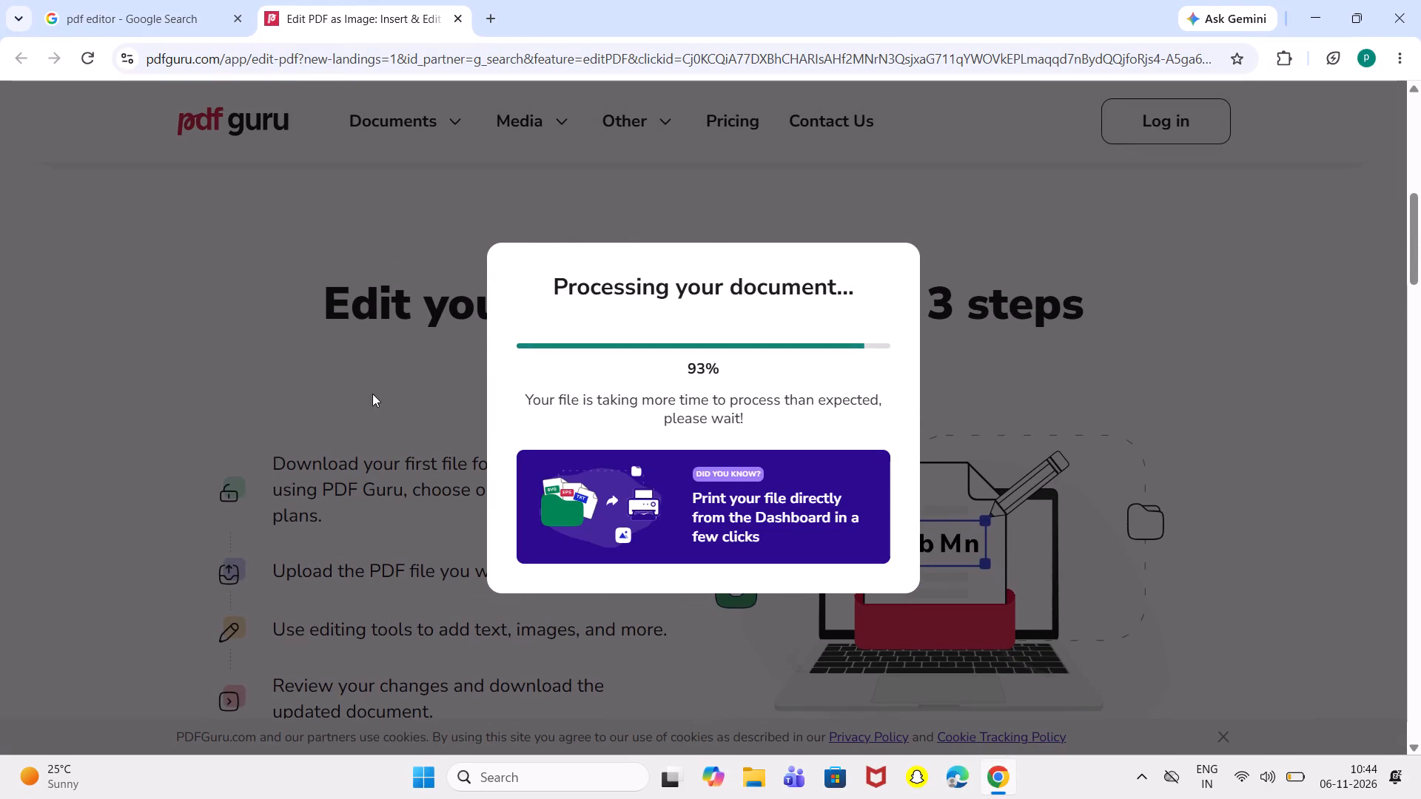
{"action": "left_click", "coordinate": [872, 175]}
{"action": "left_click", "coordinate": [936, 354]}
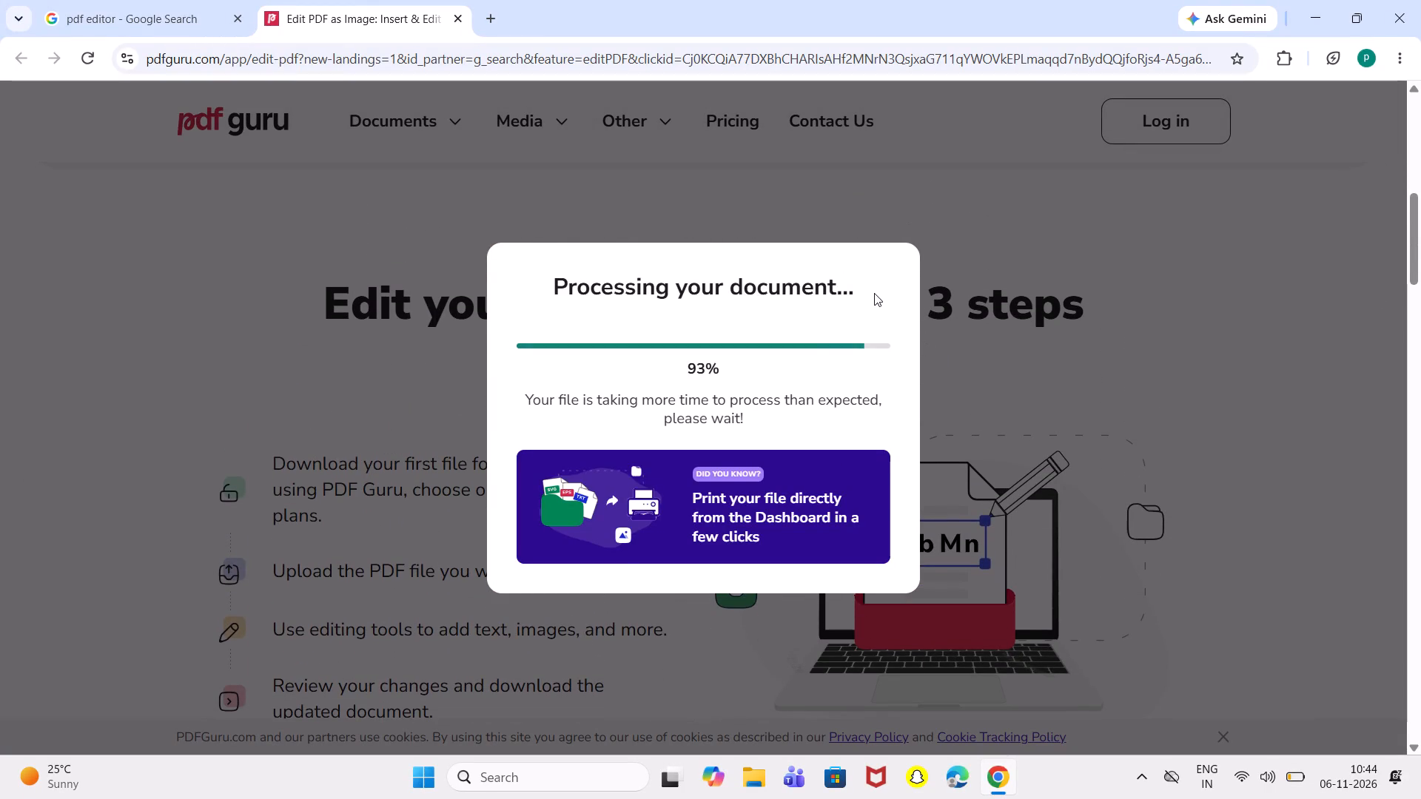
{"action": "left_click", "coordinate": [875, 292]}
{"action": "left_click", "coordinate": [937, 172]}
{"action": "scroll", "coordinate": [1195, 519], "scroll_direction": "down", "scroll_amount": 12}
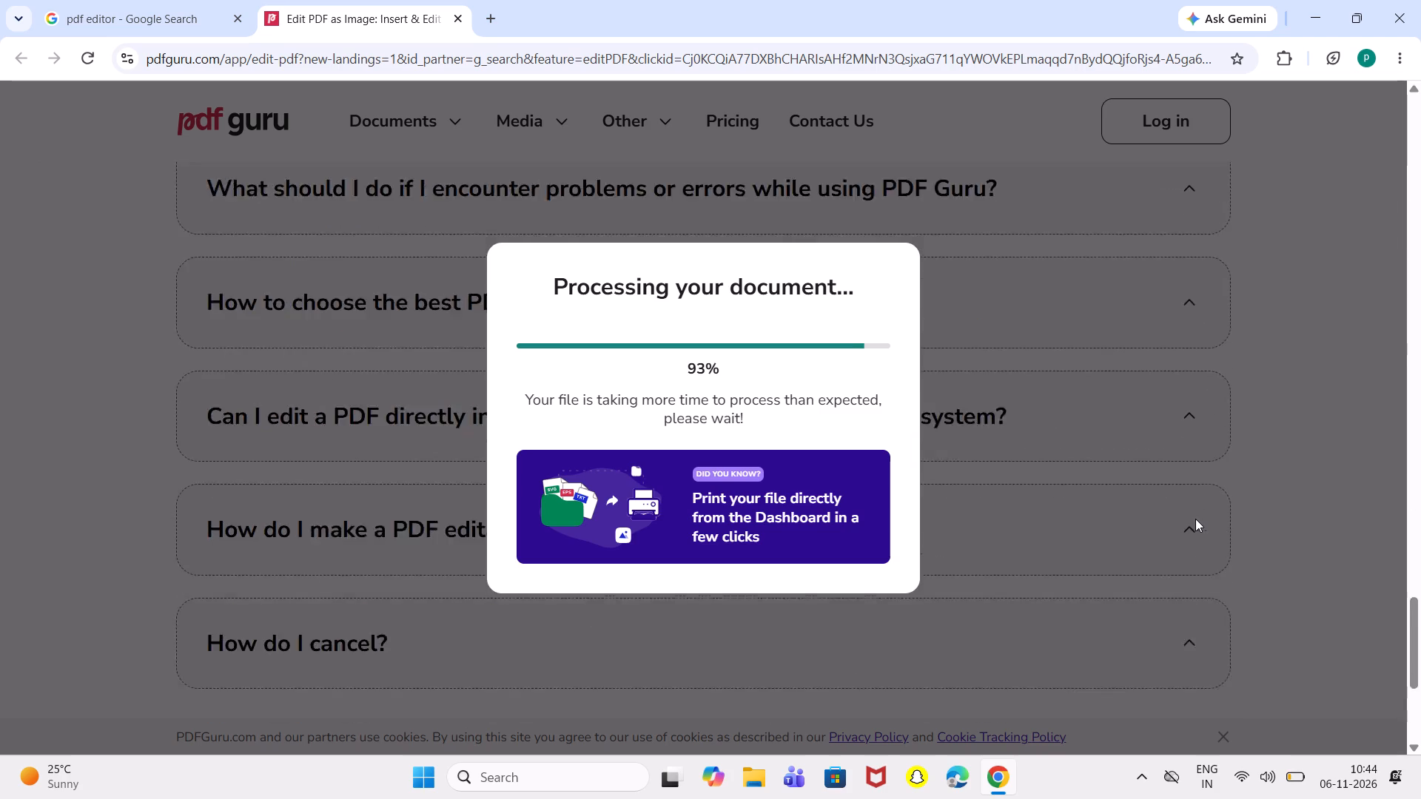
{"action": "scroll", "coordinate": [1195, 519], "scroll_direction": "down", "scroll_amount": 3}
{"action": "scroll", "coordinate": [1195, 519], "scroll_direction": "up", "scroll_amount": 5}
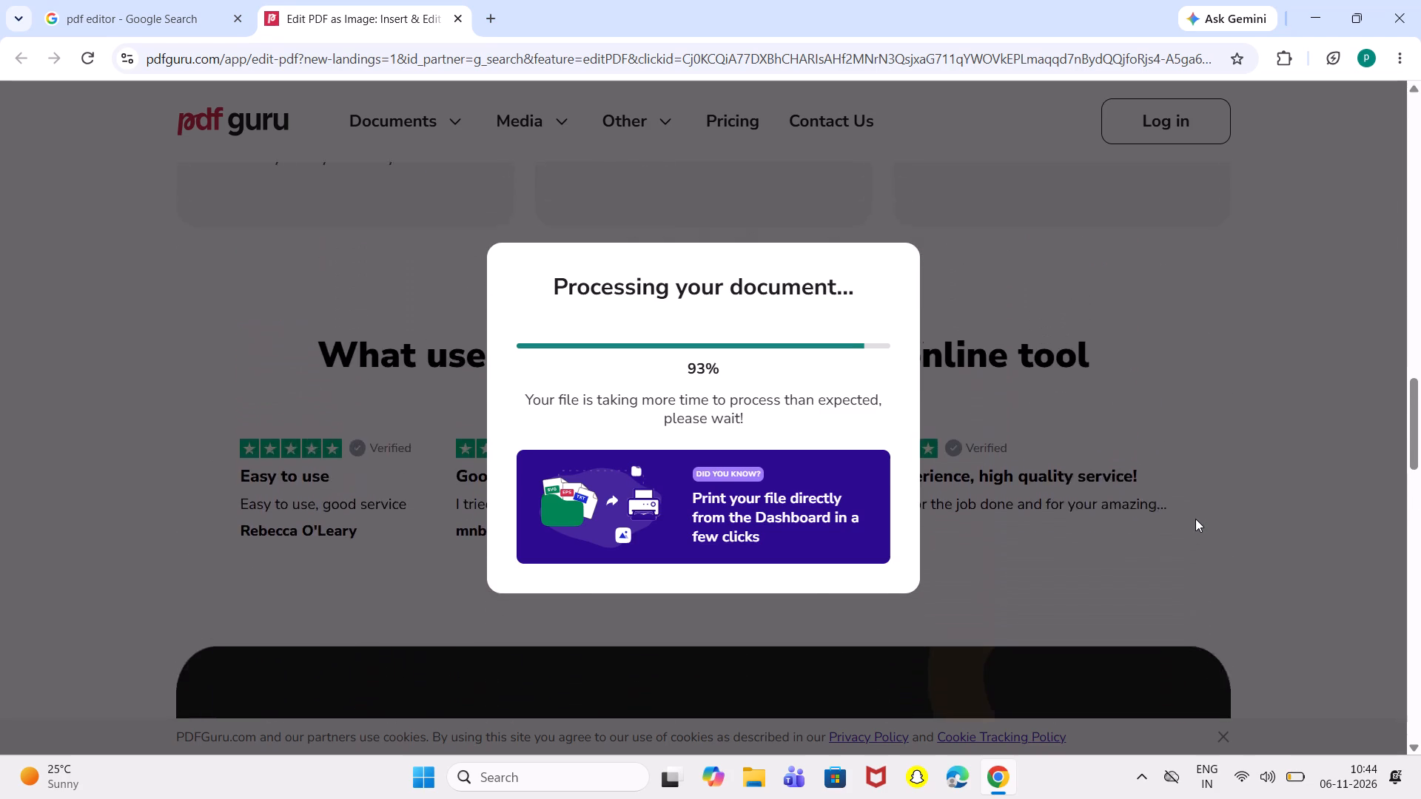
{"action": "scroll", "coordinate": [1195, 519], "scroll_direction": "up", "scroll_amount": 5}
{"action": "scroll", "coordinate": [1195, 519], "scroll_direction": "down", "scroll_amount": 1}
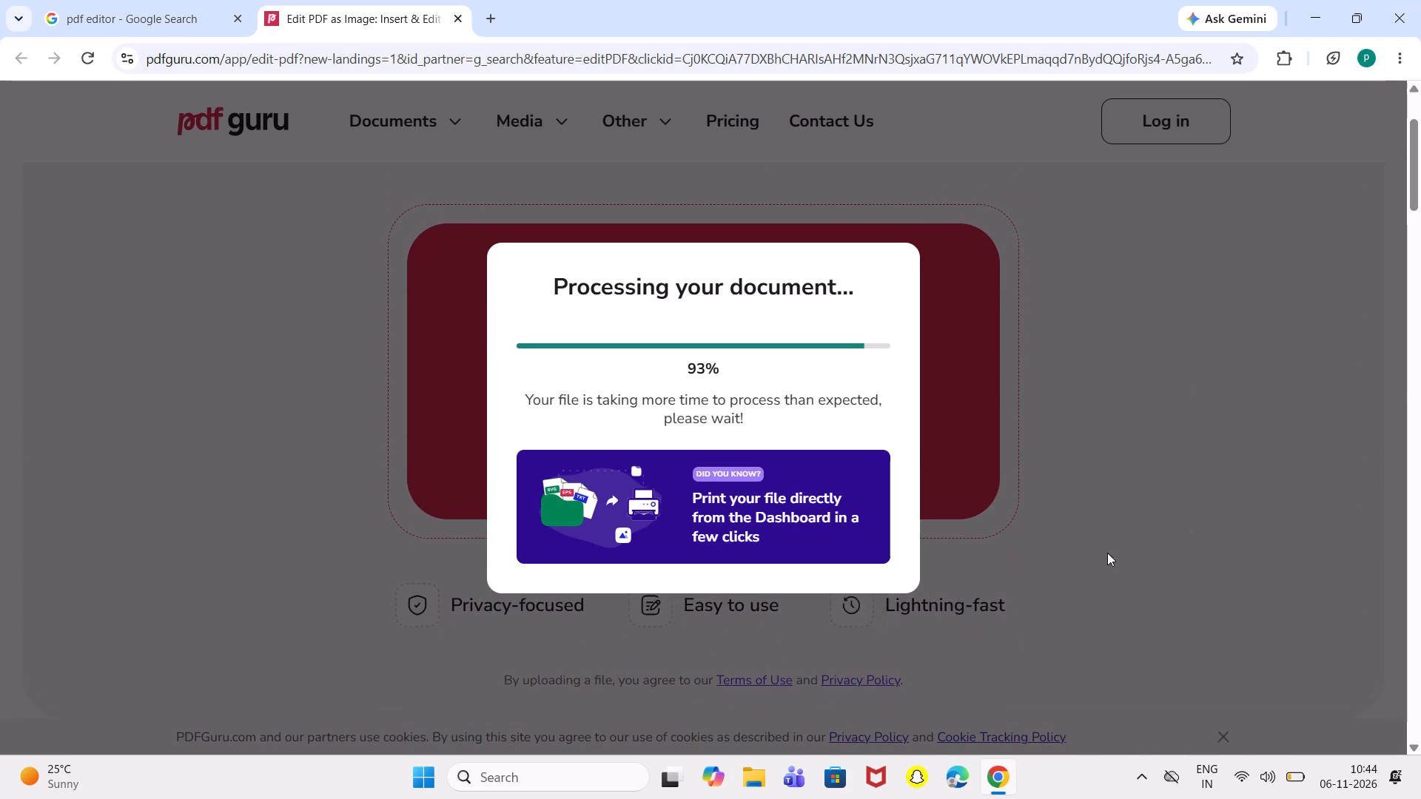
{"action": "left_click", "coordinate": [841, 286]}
Close the PDFGuru page and open iLovePDF's "Edit PDF | Online PDF Editor and Form Filler" from the Google results.
{"action": "left_click", "coordinate": [454, 17]}
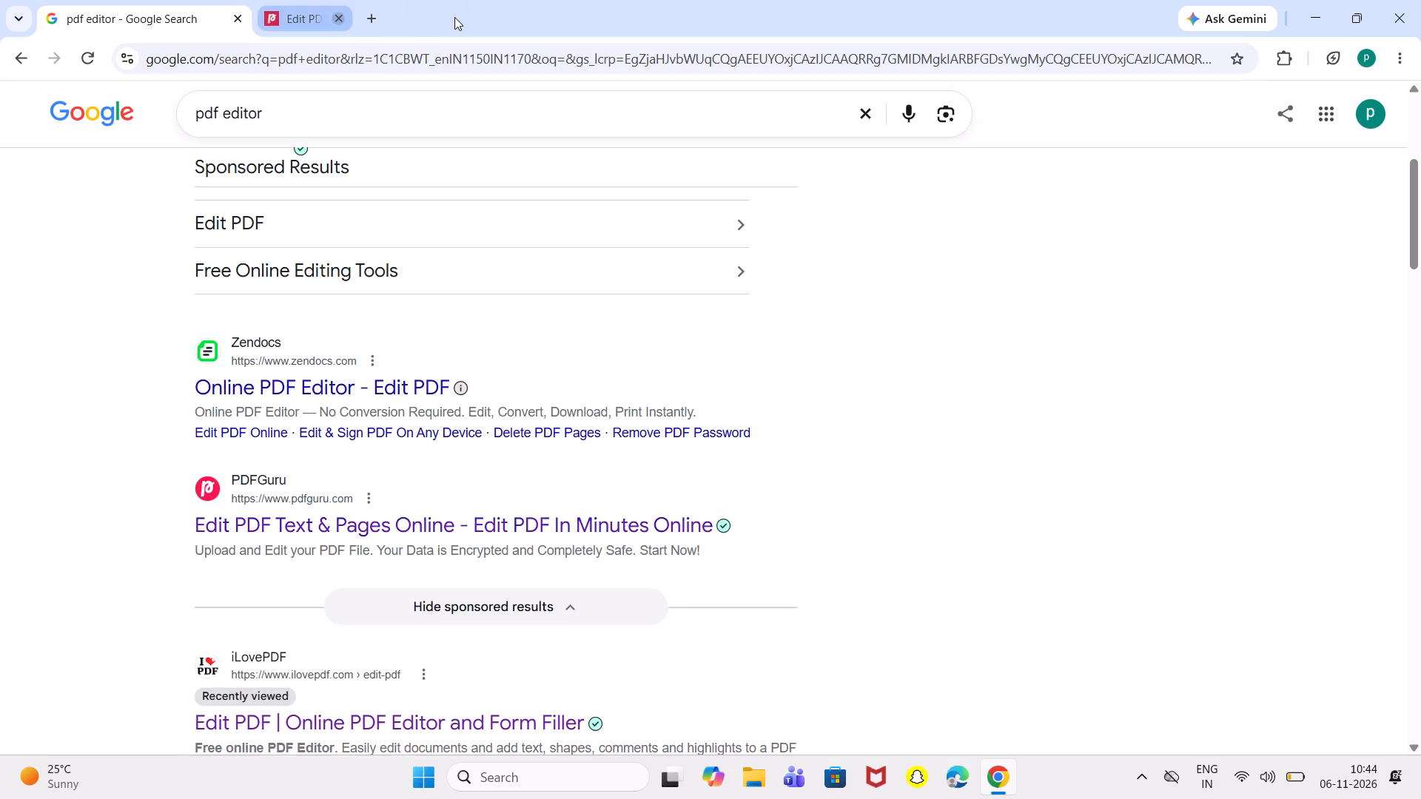
{"action": "scroll", "coordinate": [388, 445], "scroll_direction": "down", "scroll_amount": 2}
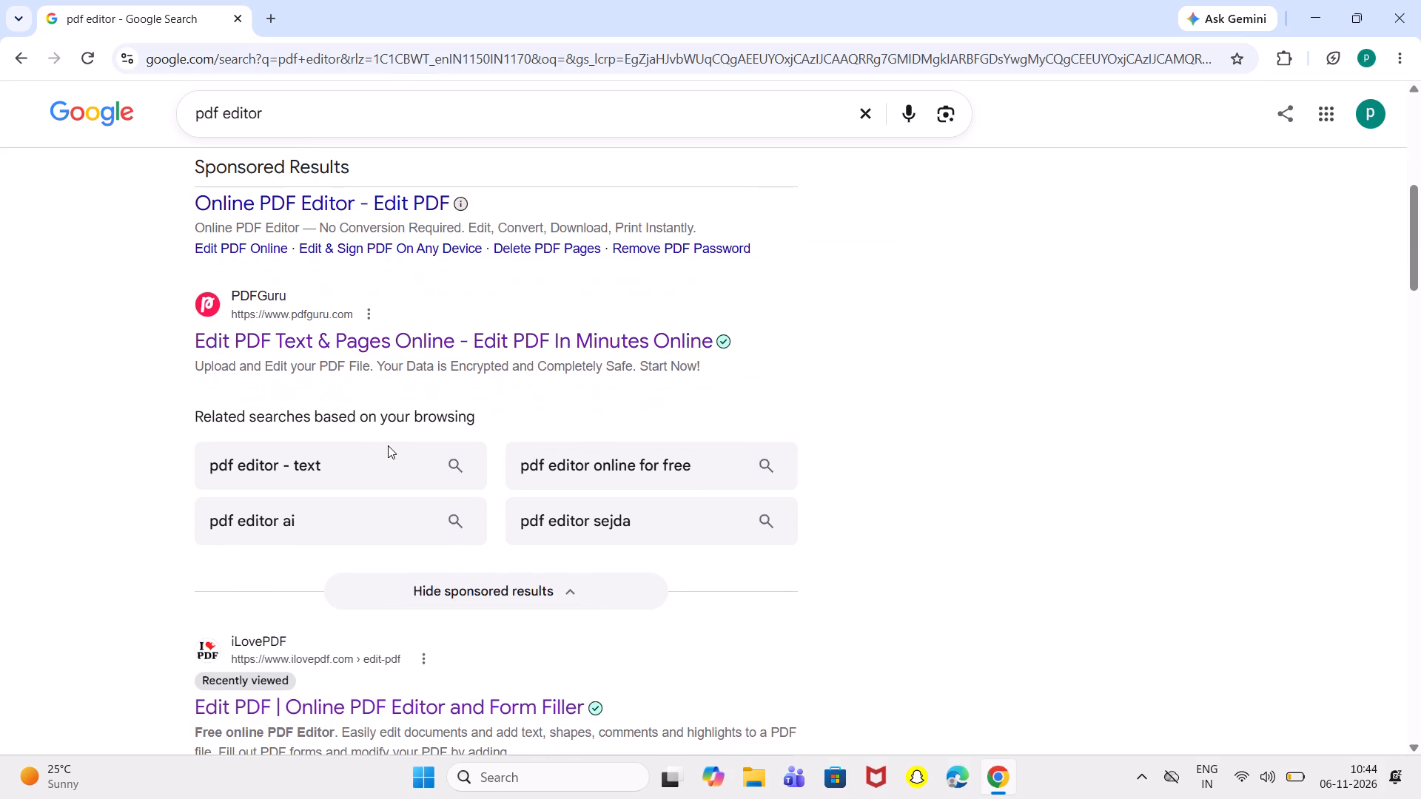
{"action": "scroll", "coordinate": [388, 445], "scroll_direction": "down", "scroll_amount": 1}
{"action": "scroll", "coordinate": [388, 445], "scroll_direction": "up", "scroll_amount": 6}
{"action": "scroll", "coordinate": [388, 445], "scroll_direction": "down", "scroll_amount": 5}
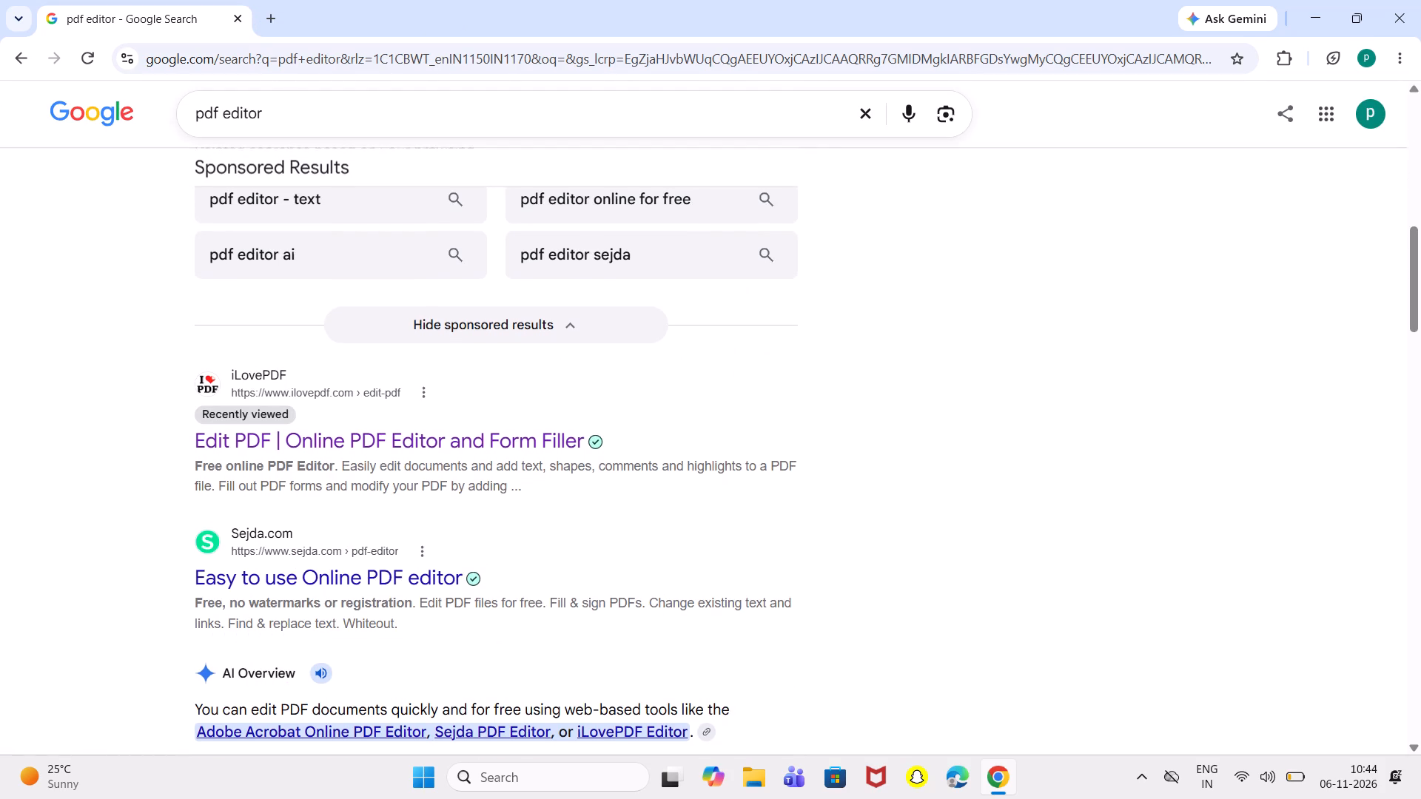
{"action": "scroll", "coordinate": [388, 445], "scroll_direction": "down", "scroll_amount": 1}
{"action": "double_click", "coordinate": [377, 437]}
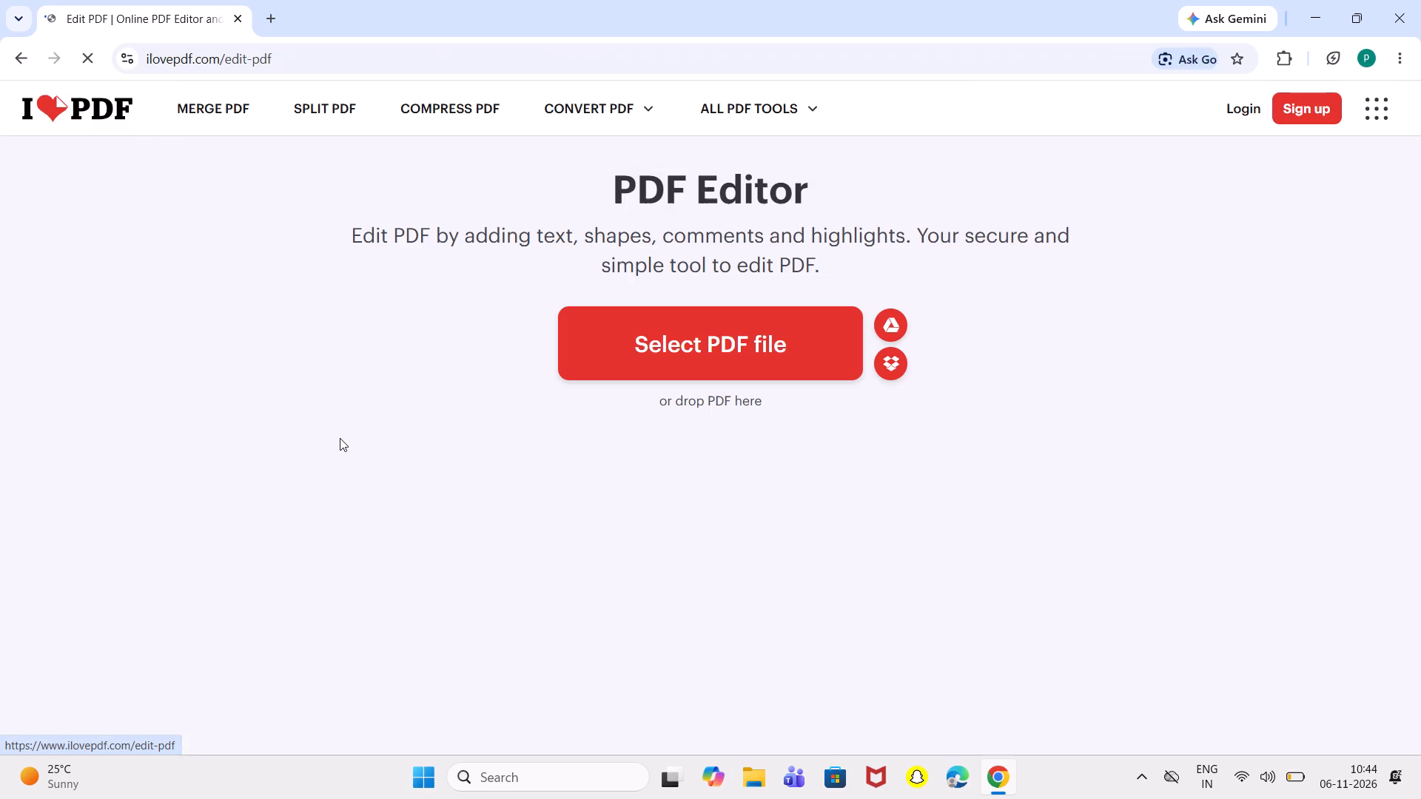
Upload the PDF "Text Semantic communication Systems (1) (1)" from Downloads to the iLovePDF editor.
{"action": "left_click", "coordinate": [761, 343]}
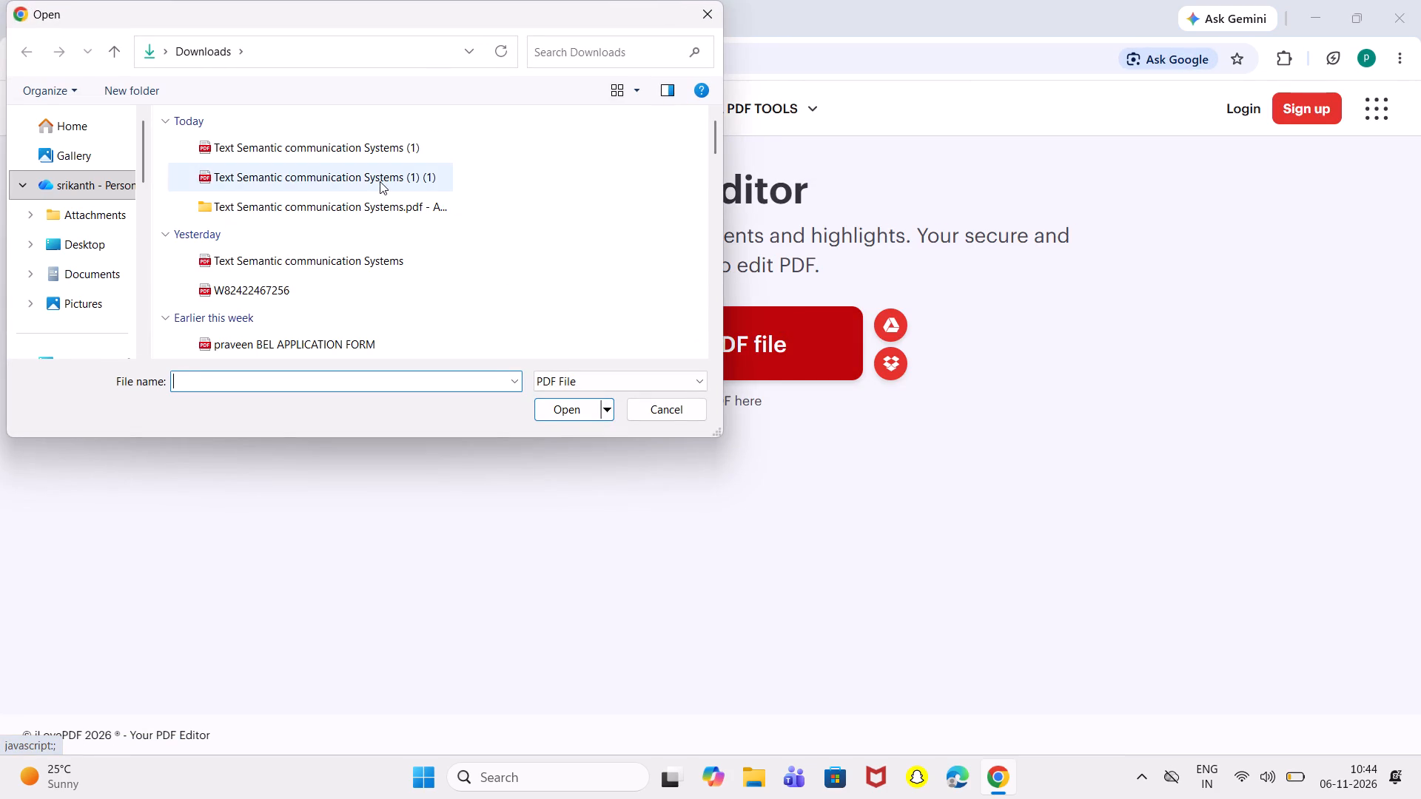
{"action": "double_click", "coordinate": [380, 181]}
{"action": "scroll", "coordinate": [689, 448], "scroll_direction": "down", "scroll_amount": 1}
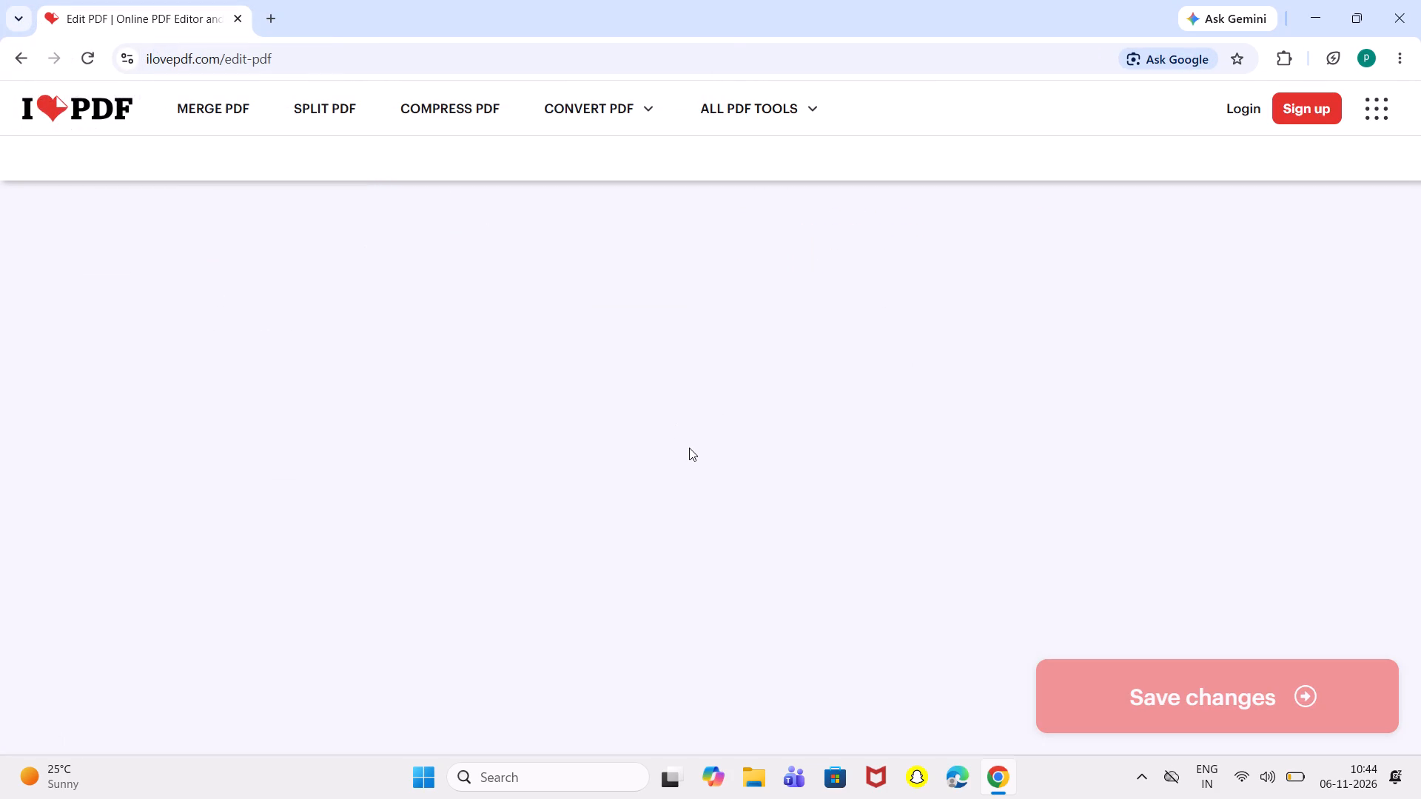
{"action": "scroll", "coordinate": [689, 448], "scroll_direction": "down", "scroll_amount": 1}
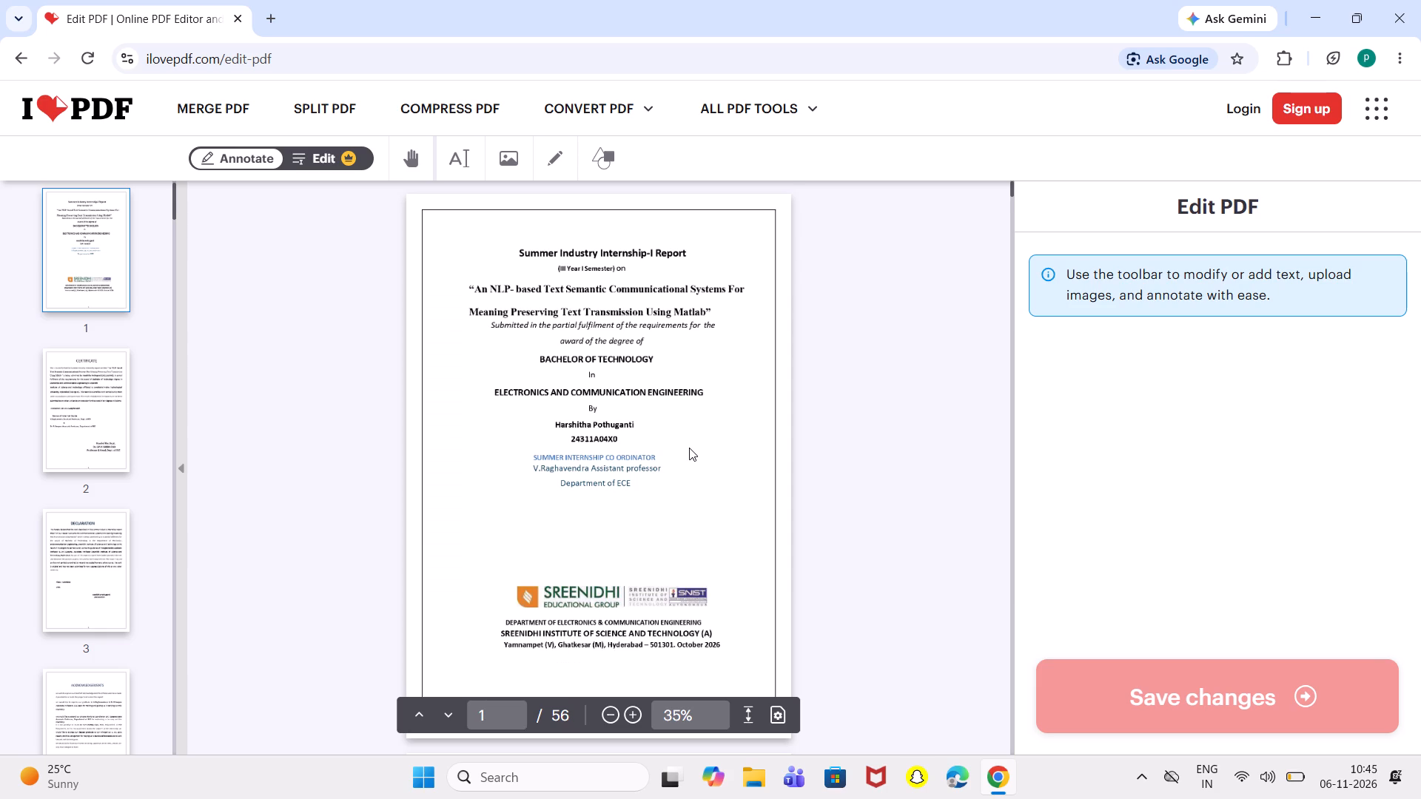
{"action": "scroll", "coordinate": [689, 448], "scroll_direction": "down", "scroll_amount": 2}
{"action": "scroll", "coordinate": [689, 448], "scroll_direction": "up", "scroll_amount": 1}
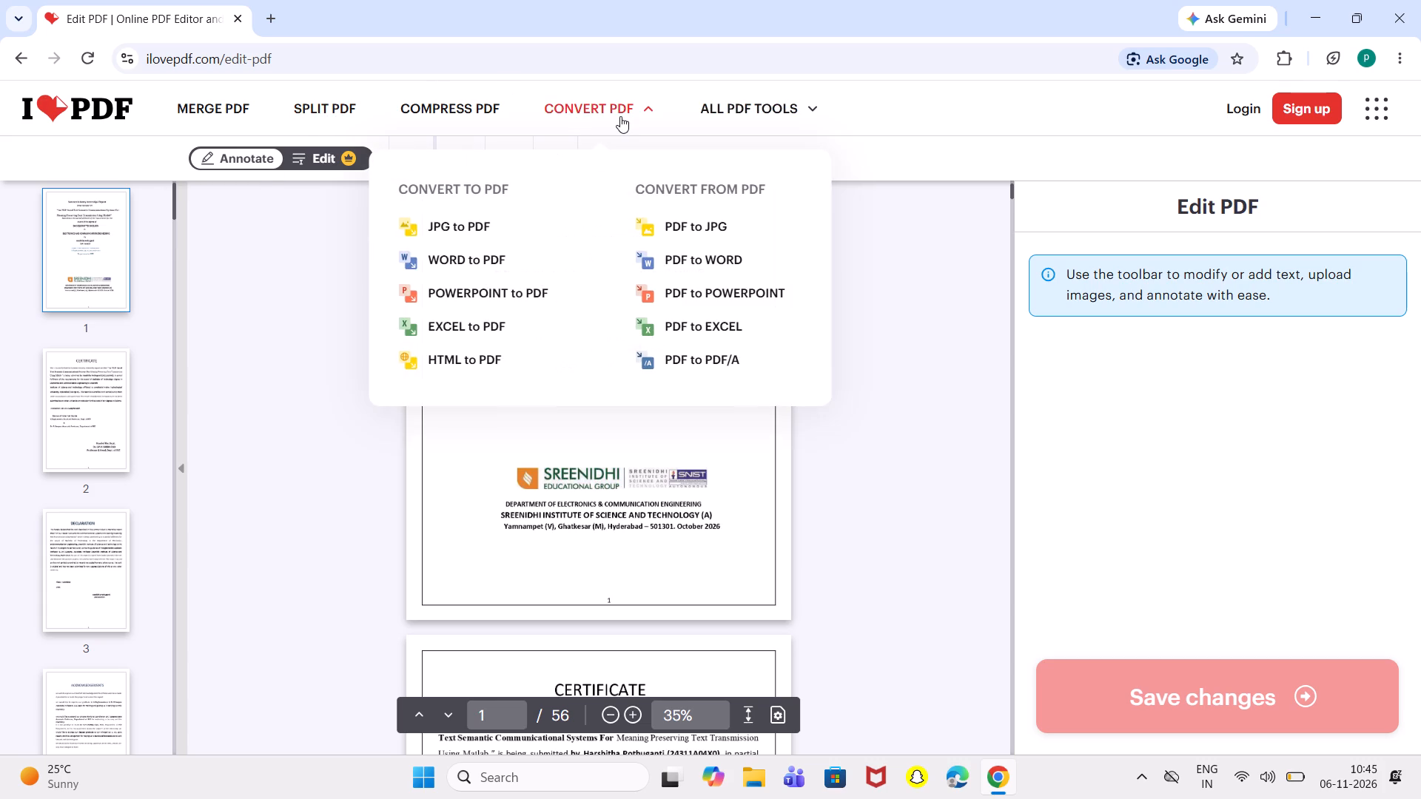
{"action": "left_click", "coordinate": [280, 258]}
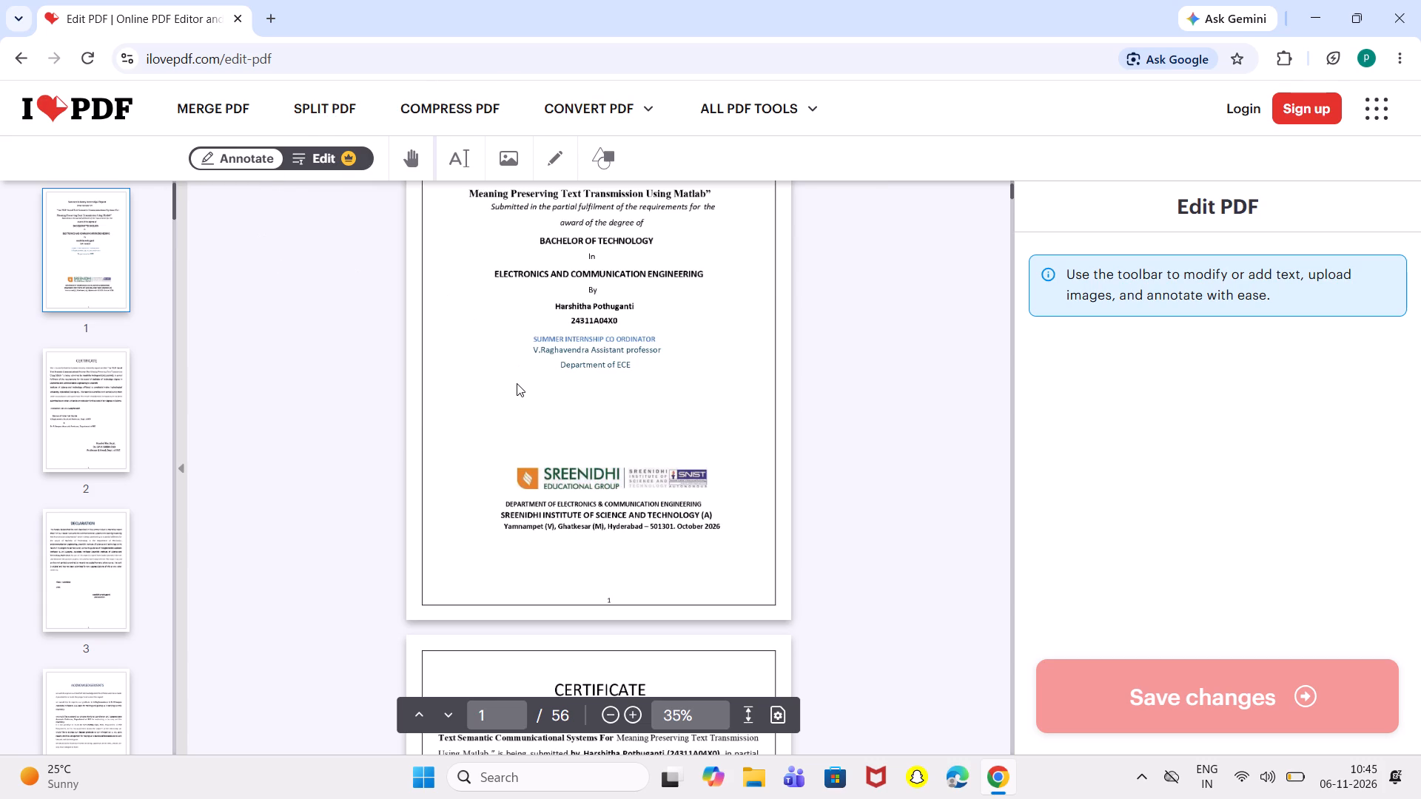
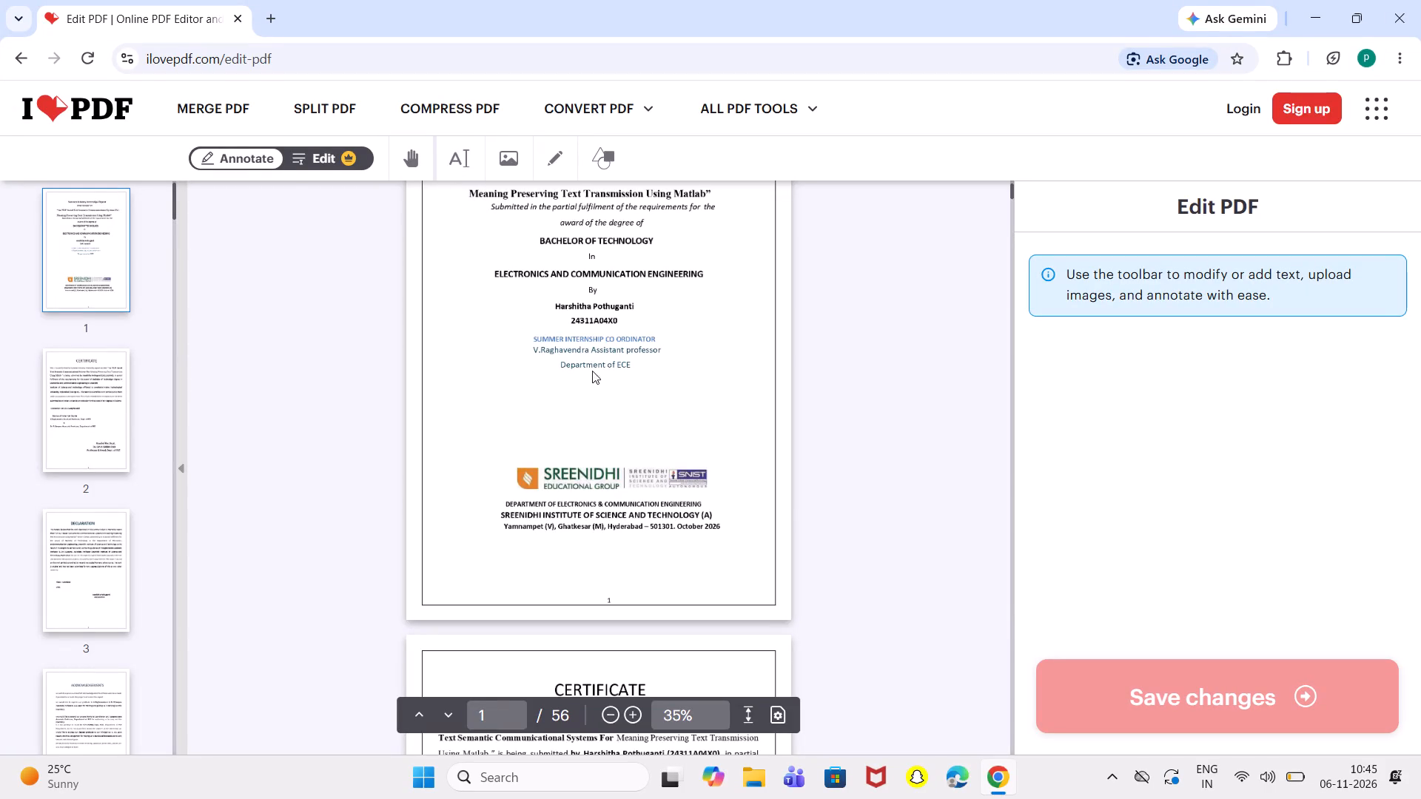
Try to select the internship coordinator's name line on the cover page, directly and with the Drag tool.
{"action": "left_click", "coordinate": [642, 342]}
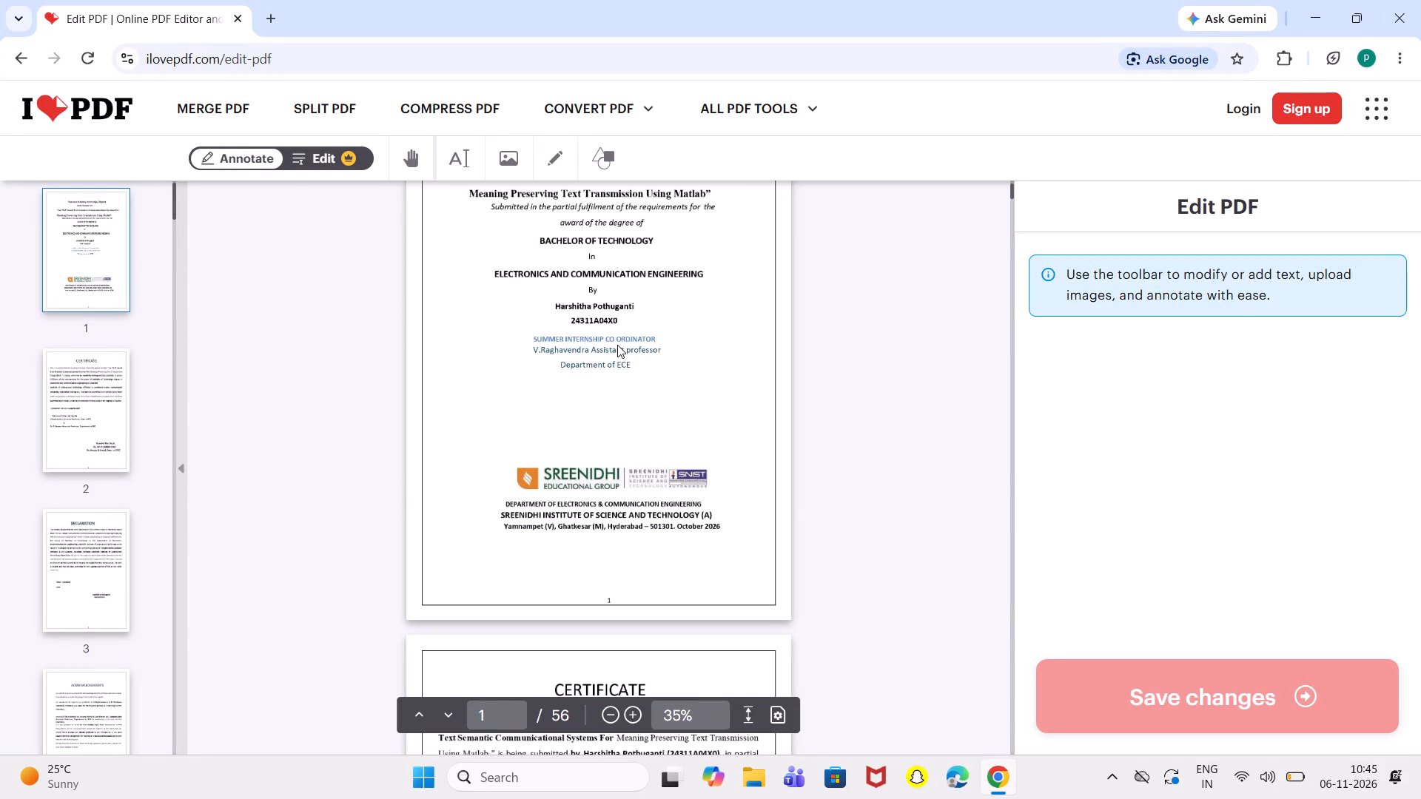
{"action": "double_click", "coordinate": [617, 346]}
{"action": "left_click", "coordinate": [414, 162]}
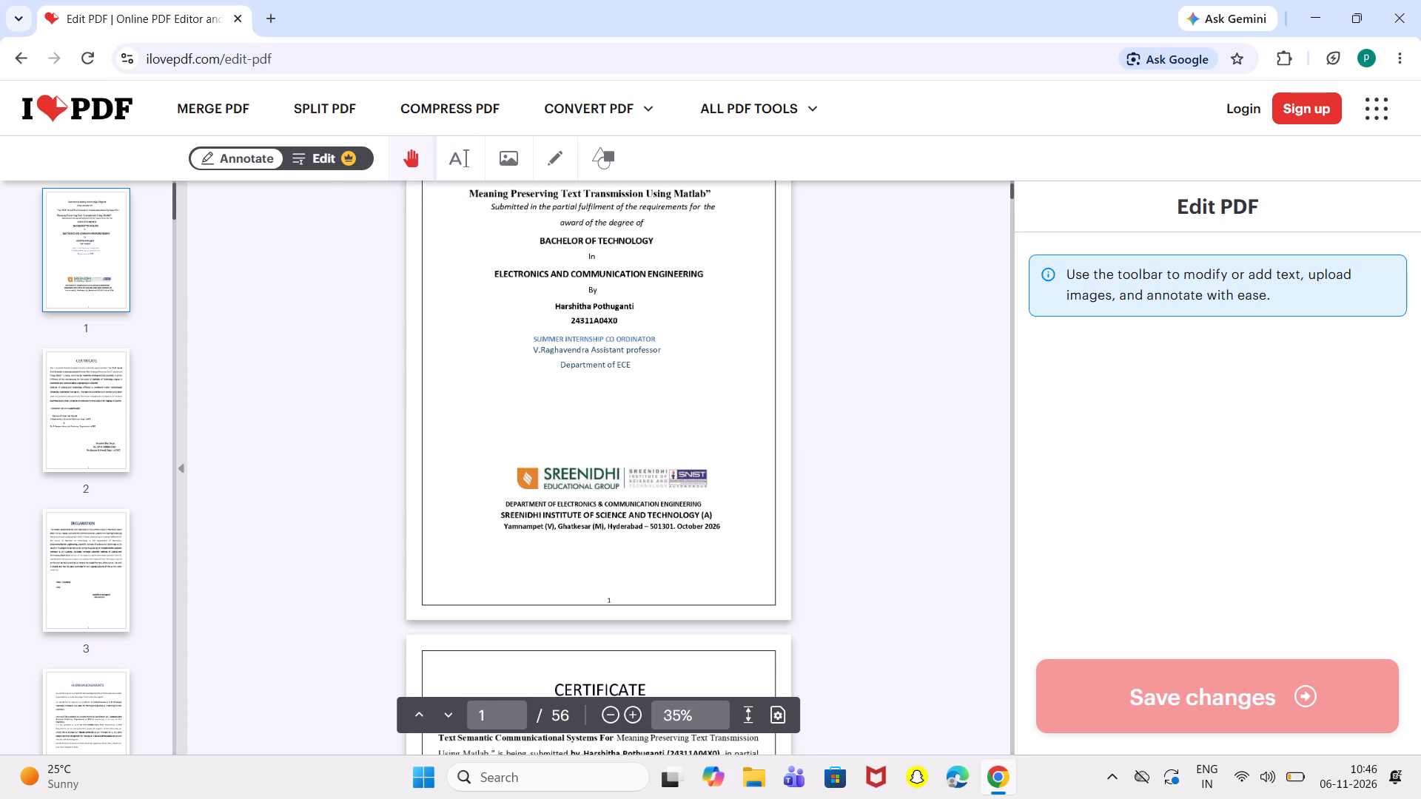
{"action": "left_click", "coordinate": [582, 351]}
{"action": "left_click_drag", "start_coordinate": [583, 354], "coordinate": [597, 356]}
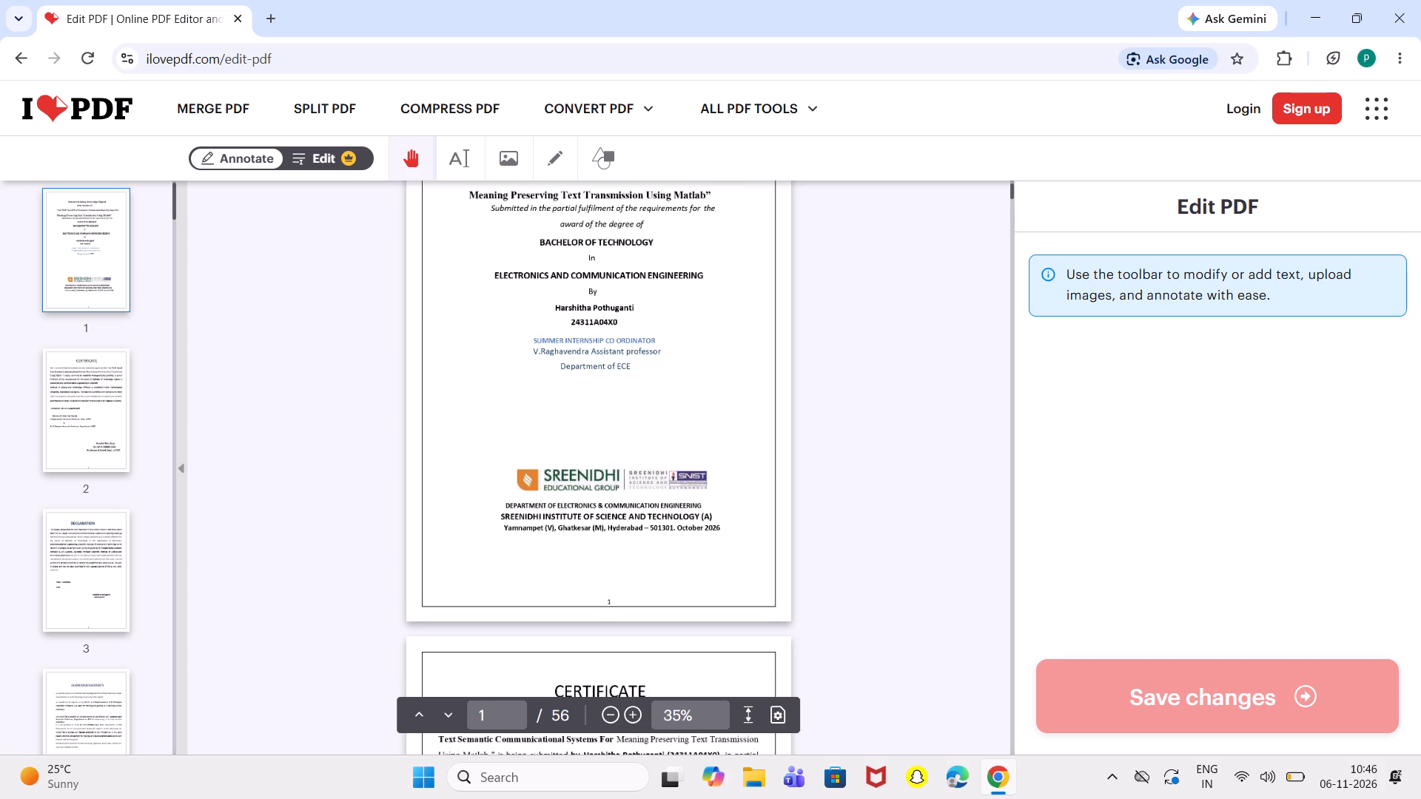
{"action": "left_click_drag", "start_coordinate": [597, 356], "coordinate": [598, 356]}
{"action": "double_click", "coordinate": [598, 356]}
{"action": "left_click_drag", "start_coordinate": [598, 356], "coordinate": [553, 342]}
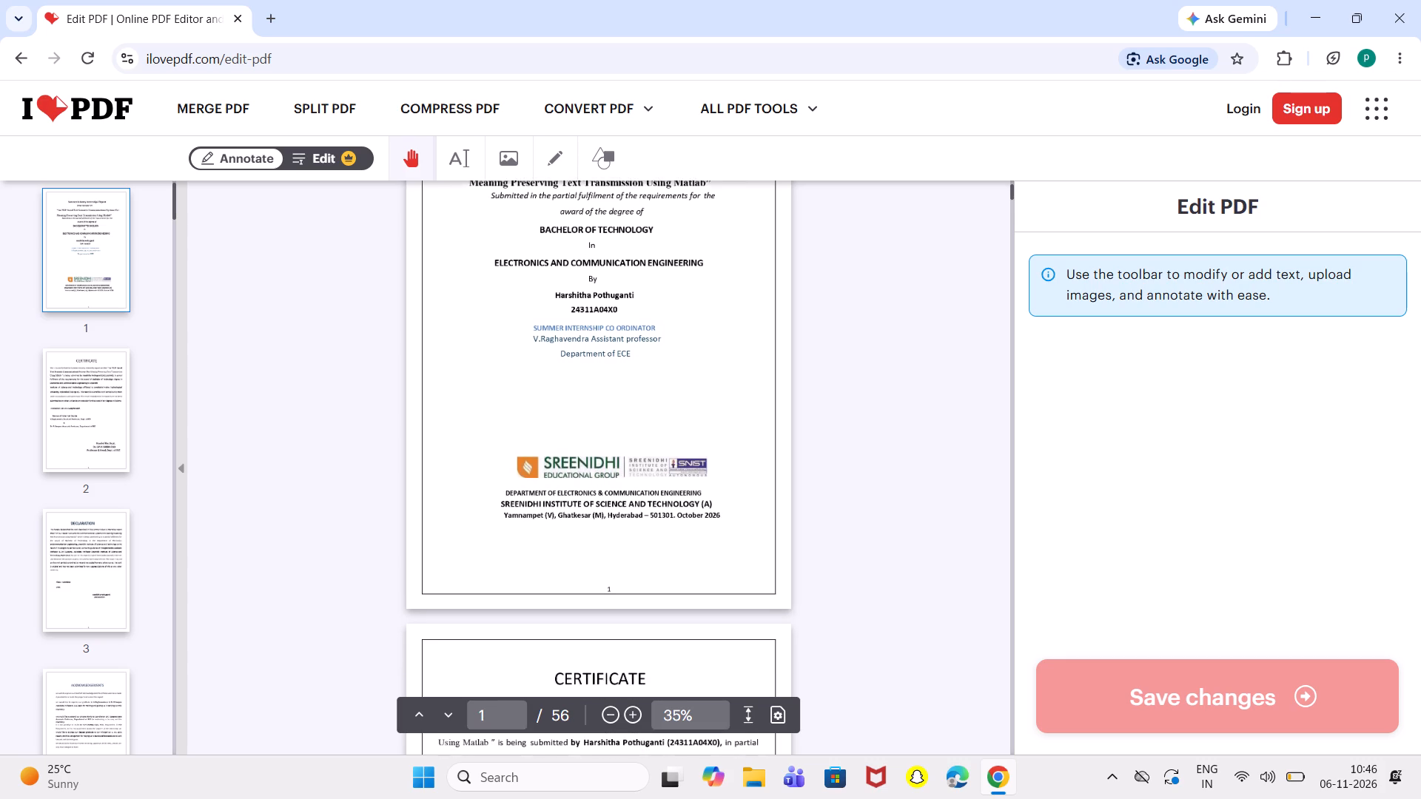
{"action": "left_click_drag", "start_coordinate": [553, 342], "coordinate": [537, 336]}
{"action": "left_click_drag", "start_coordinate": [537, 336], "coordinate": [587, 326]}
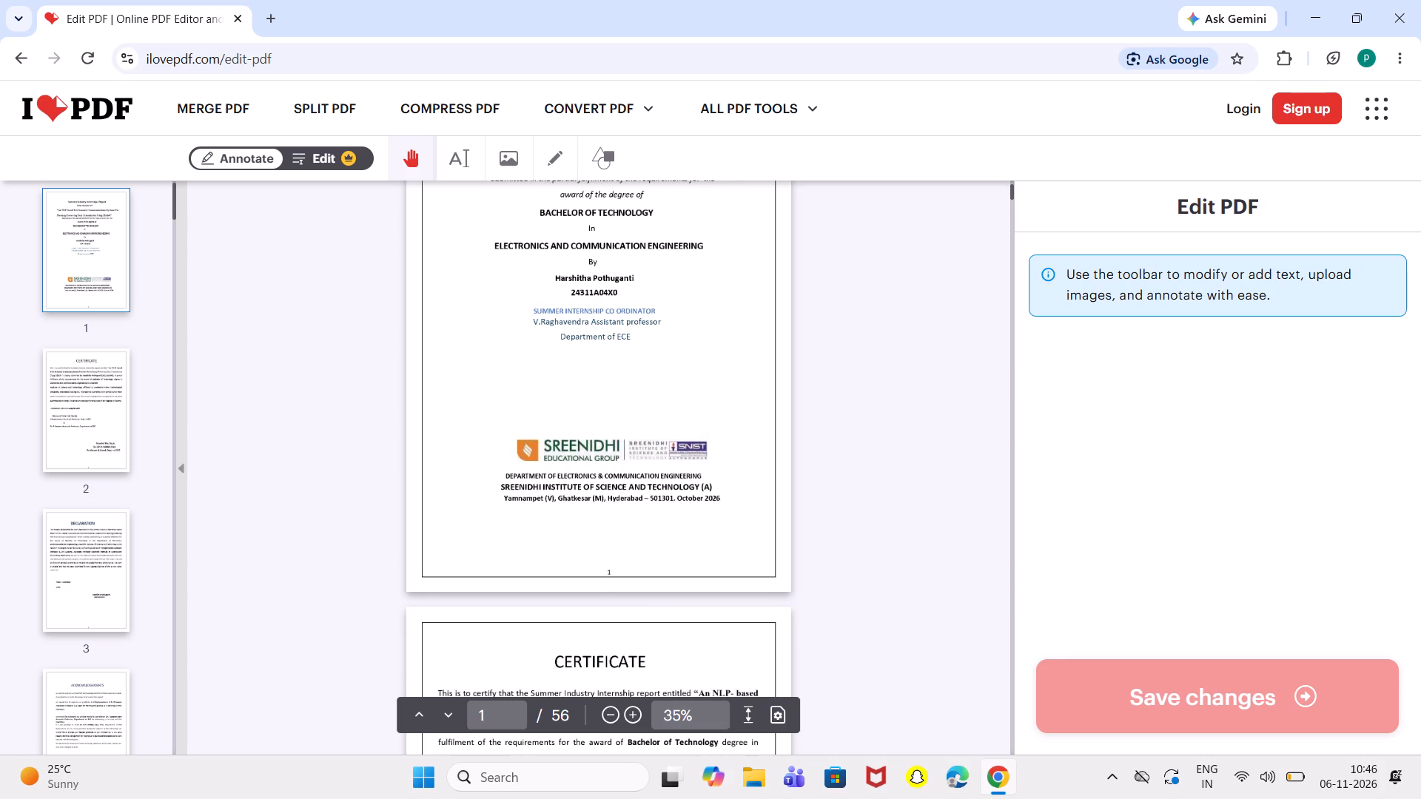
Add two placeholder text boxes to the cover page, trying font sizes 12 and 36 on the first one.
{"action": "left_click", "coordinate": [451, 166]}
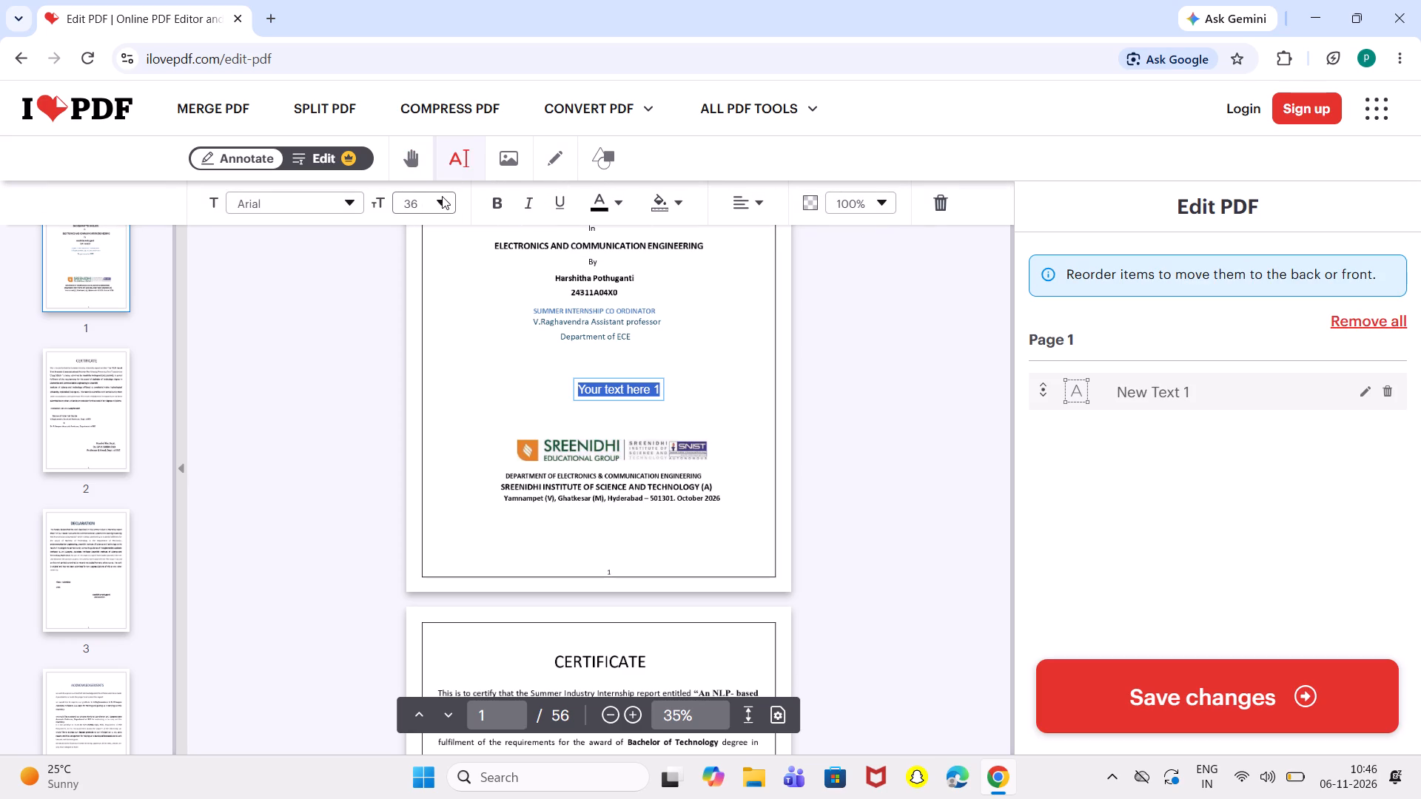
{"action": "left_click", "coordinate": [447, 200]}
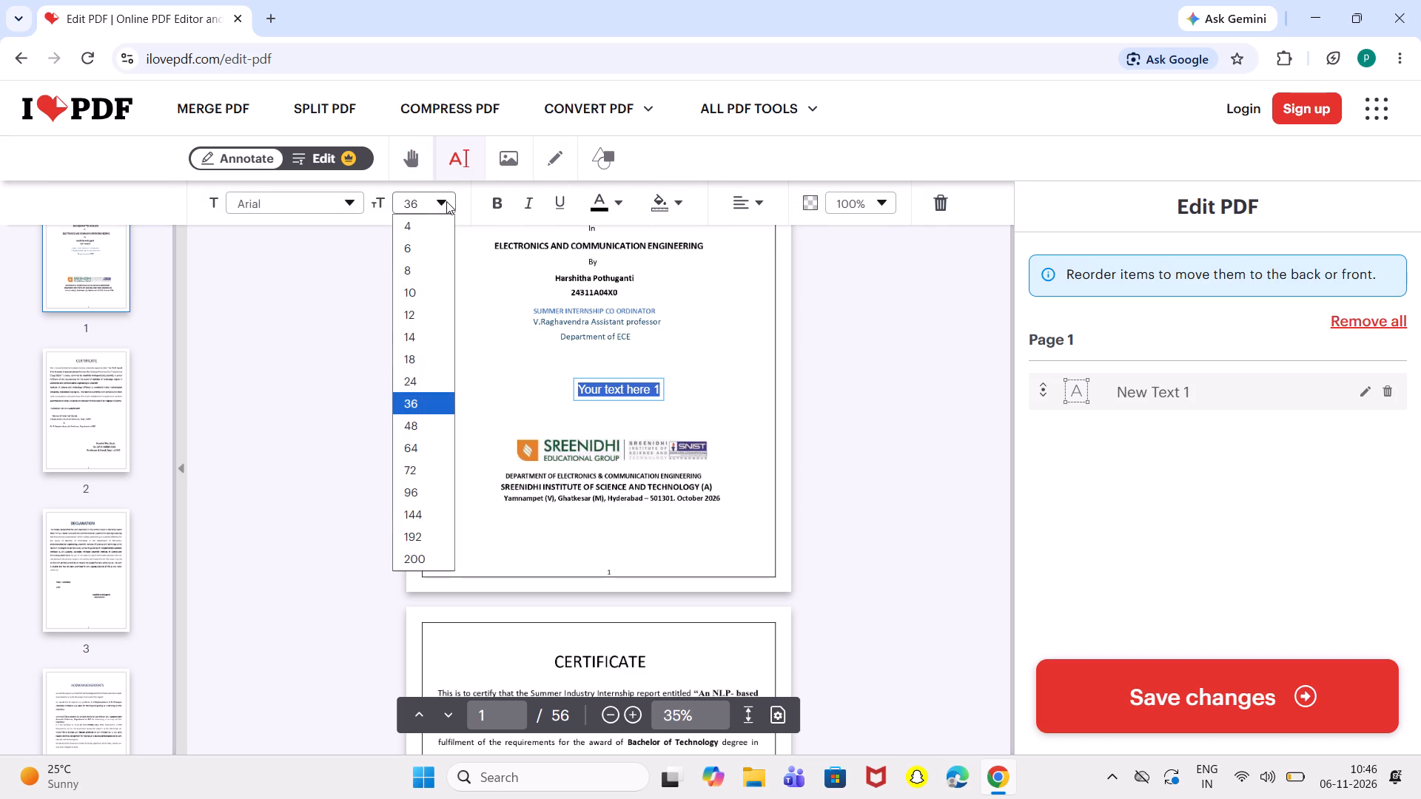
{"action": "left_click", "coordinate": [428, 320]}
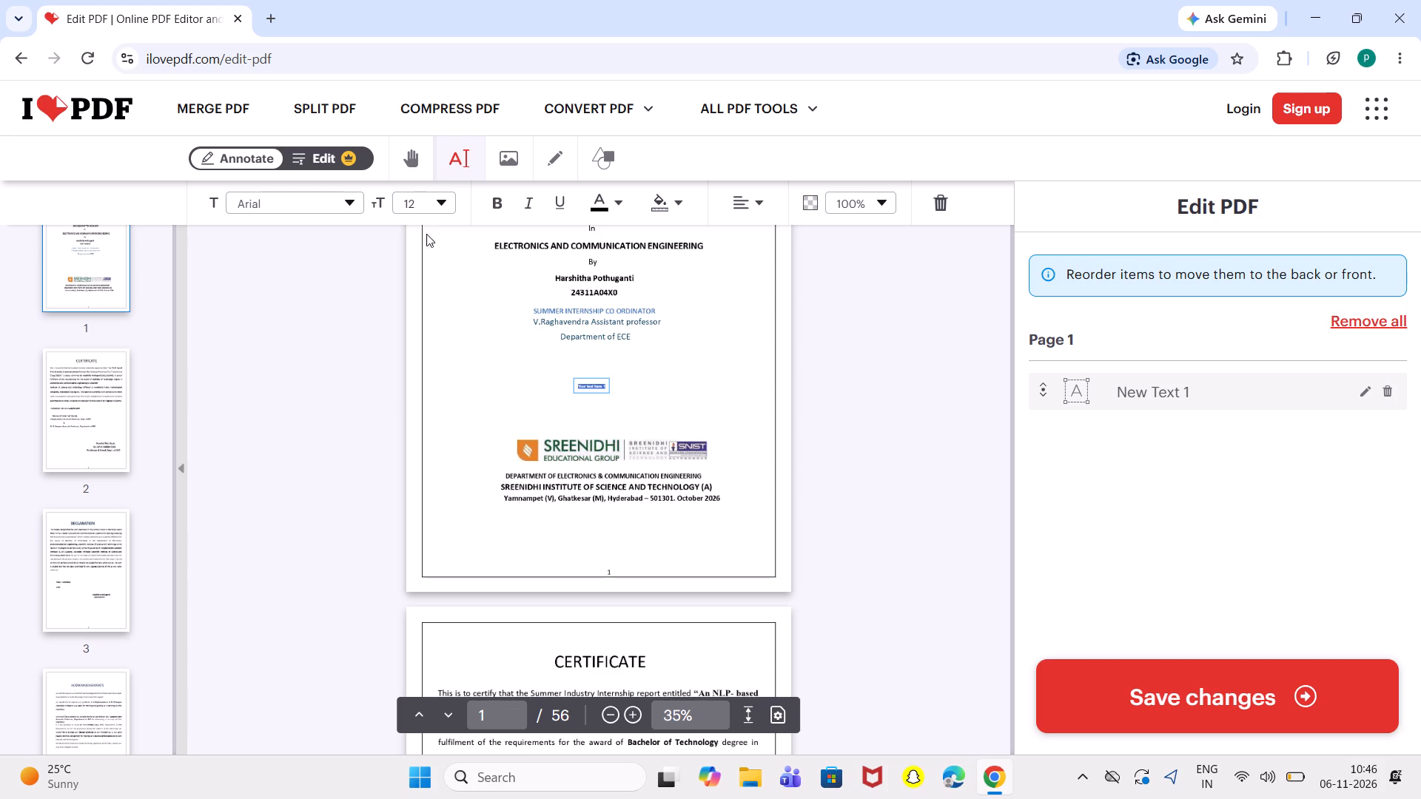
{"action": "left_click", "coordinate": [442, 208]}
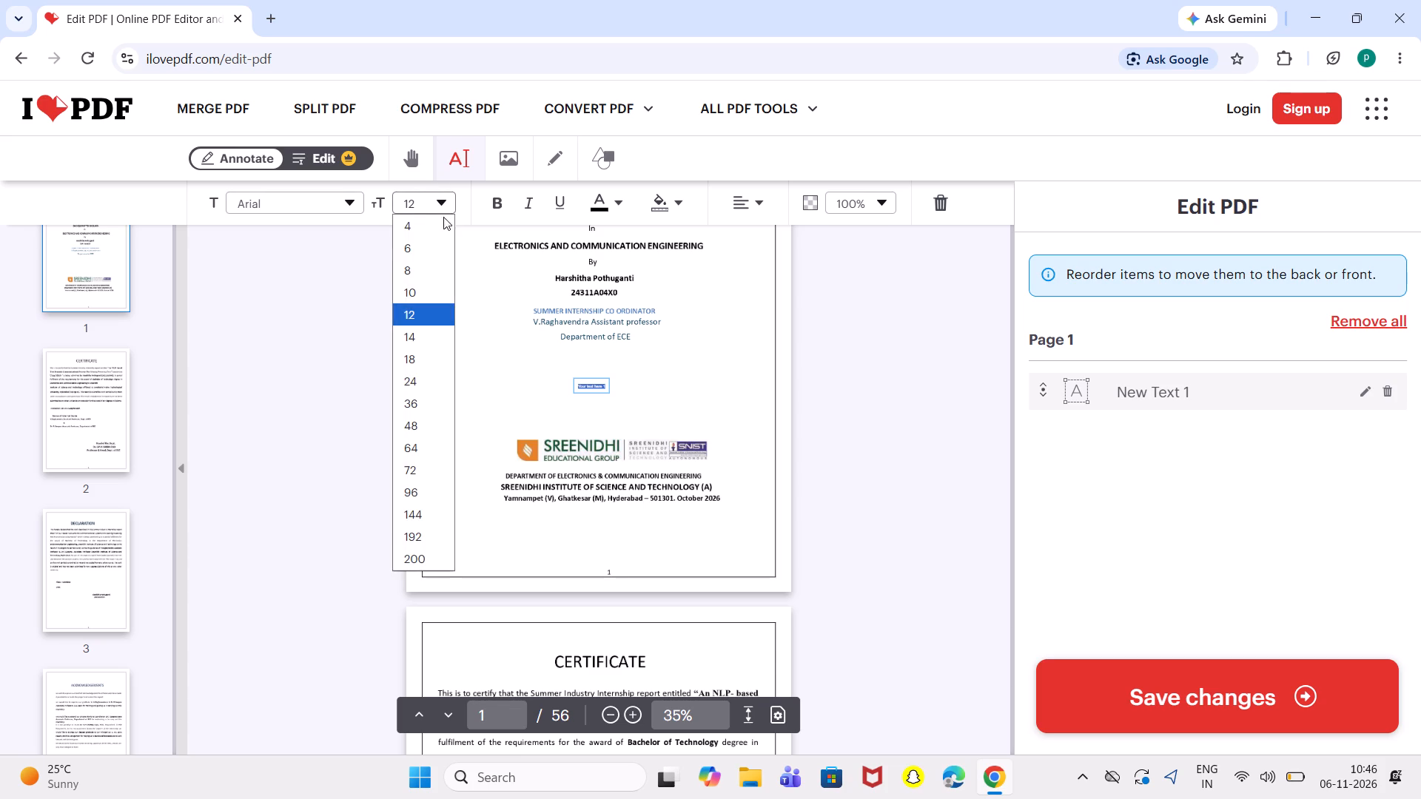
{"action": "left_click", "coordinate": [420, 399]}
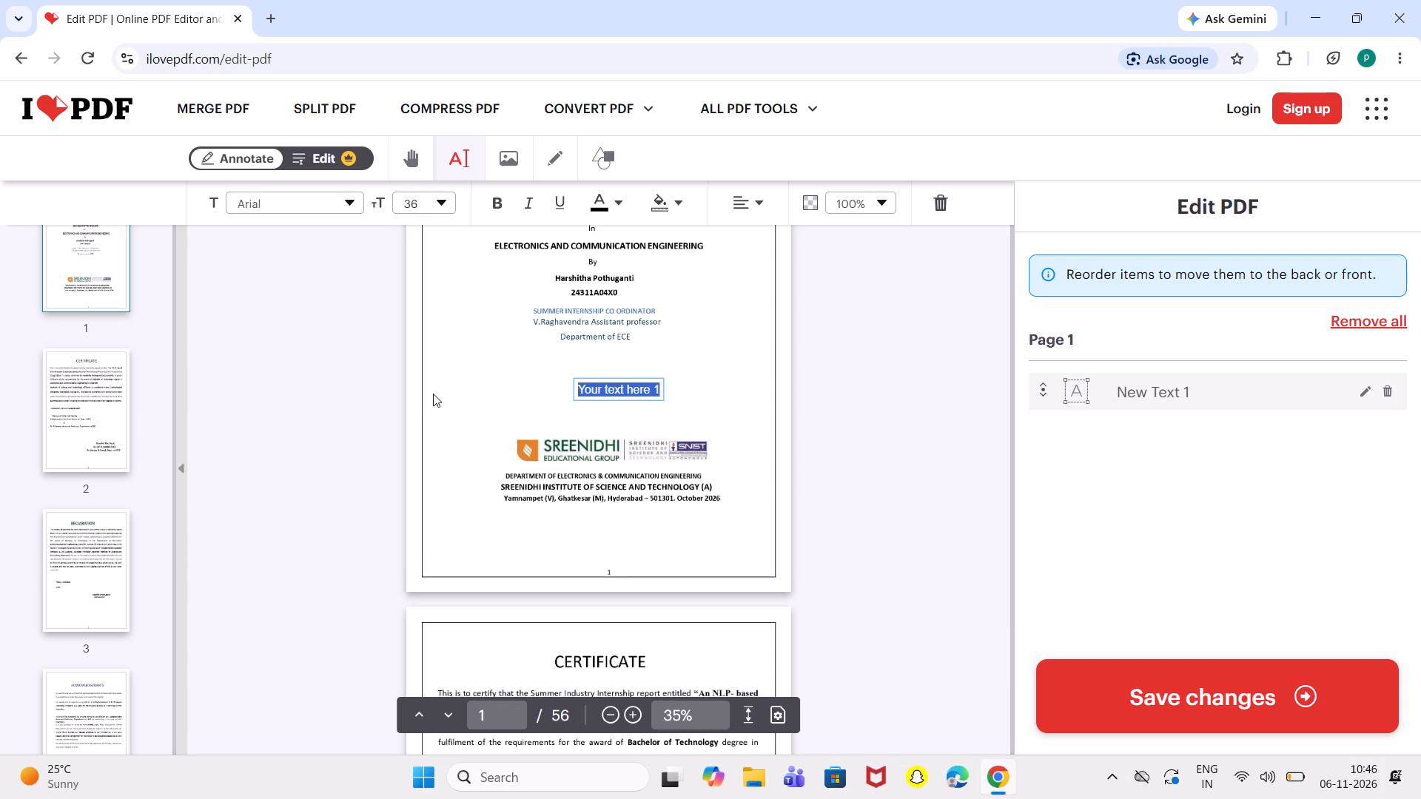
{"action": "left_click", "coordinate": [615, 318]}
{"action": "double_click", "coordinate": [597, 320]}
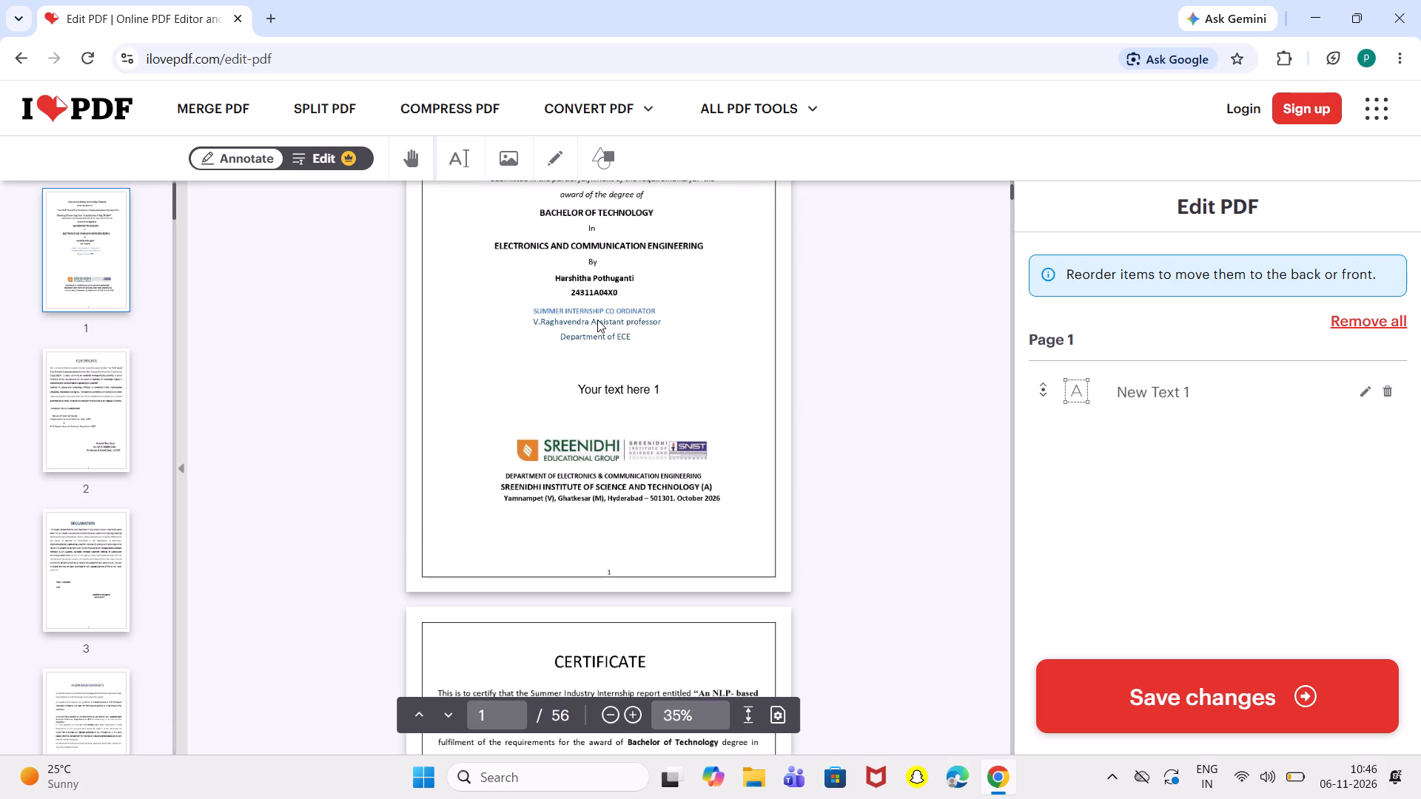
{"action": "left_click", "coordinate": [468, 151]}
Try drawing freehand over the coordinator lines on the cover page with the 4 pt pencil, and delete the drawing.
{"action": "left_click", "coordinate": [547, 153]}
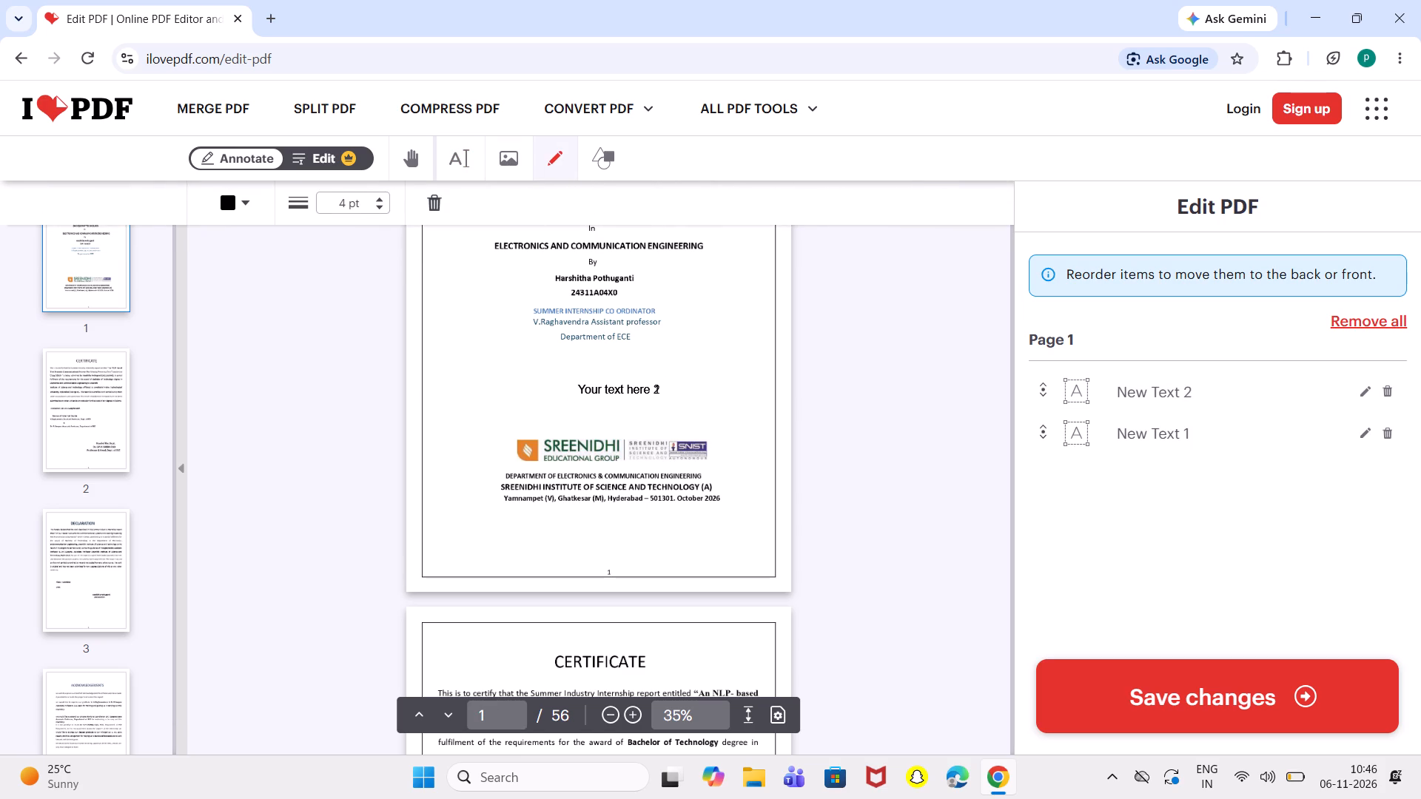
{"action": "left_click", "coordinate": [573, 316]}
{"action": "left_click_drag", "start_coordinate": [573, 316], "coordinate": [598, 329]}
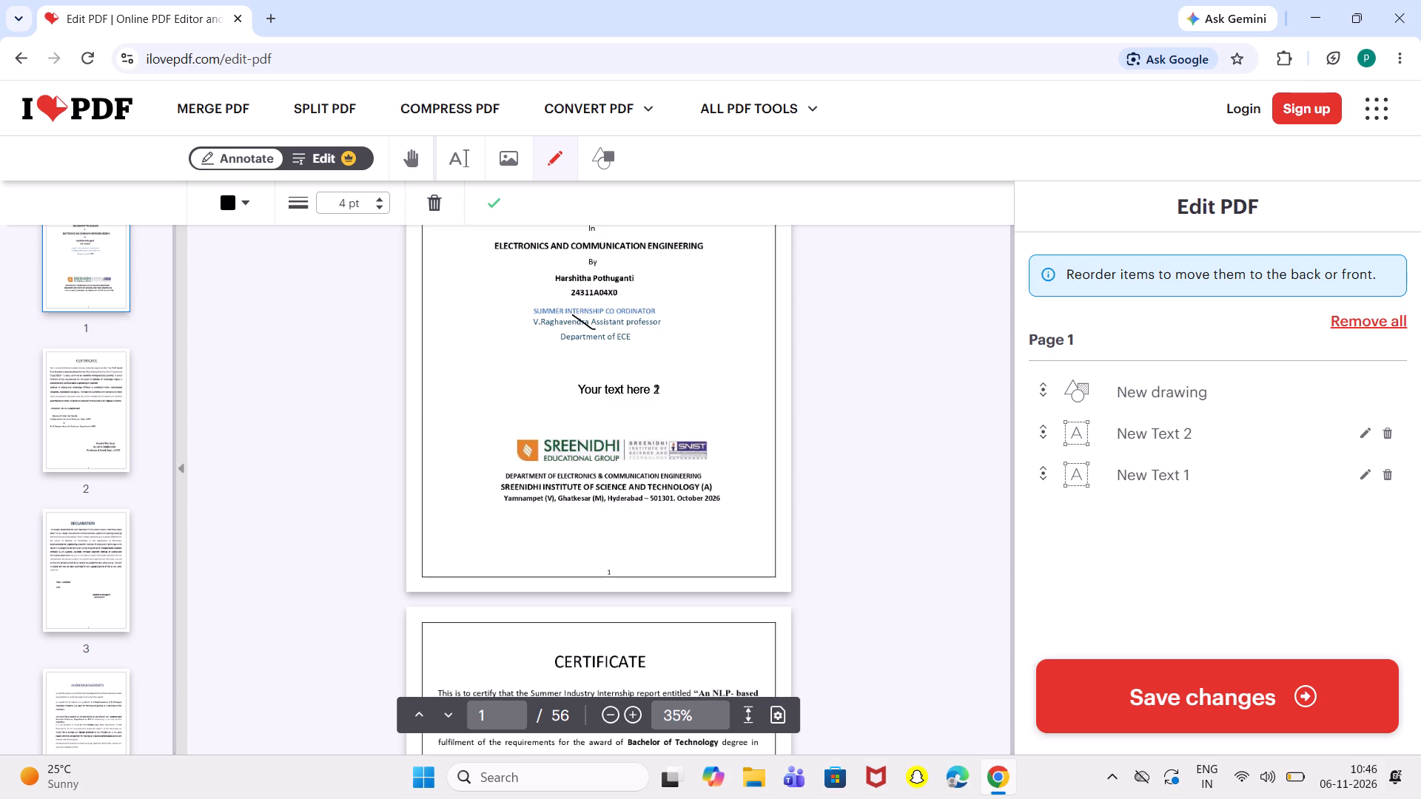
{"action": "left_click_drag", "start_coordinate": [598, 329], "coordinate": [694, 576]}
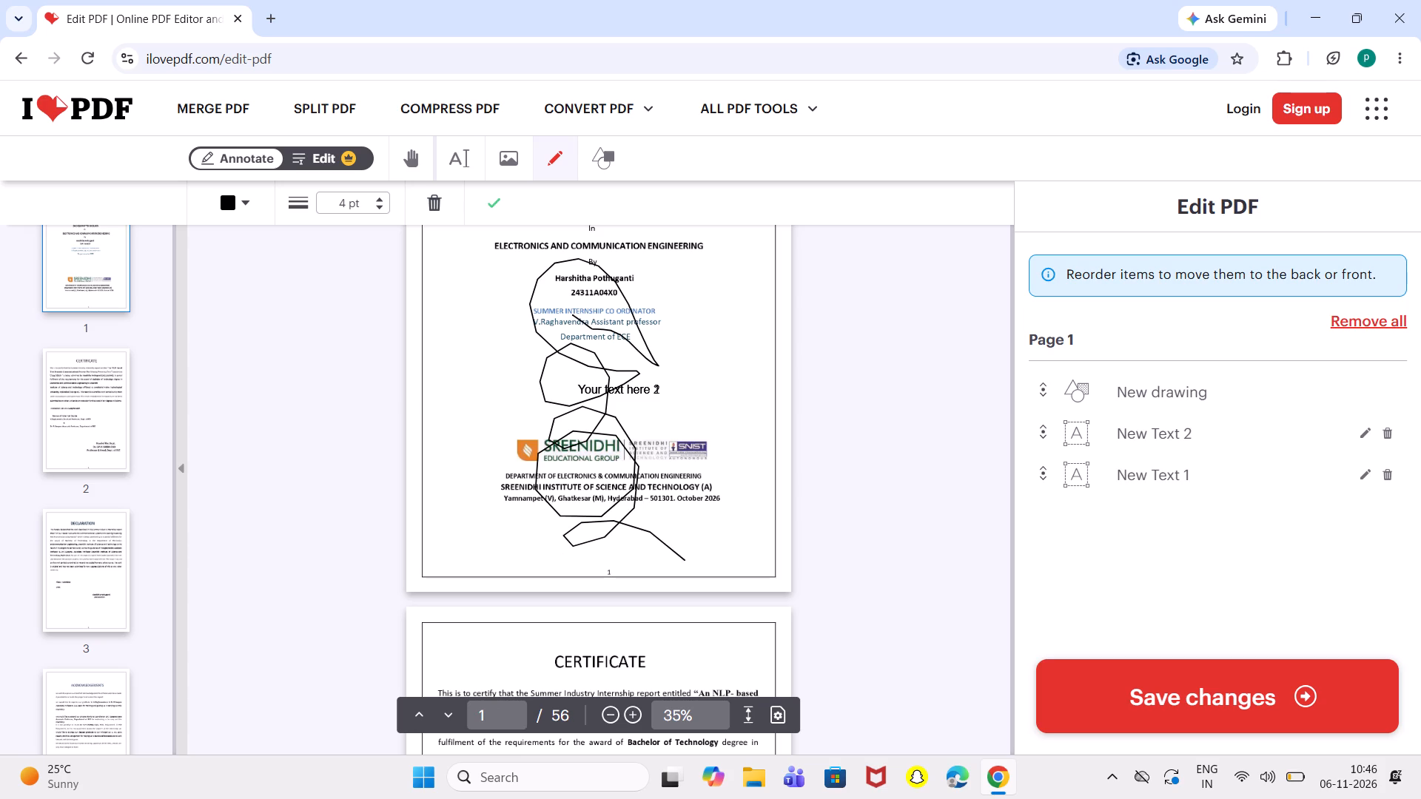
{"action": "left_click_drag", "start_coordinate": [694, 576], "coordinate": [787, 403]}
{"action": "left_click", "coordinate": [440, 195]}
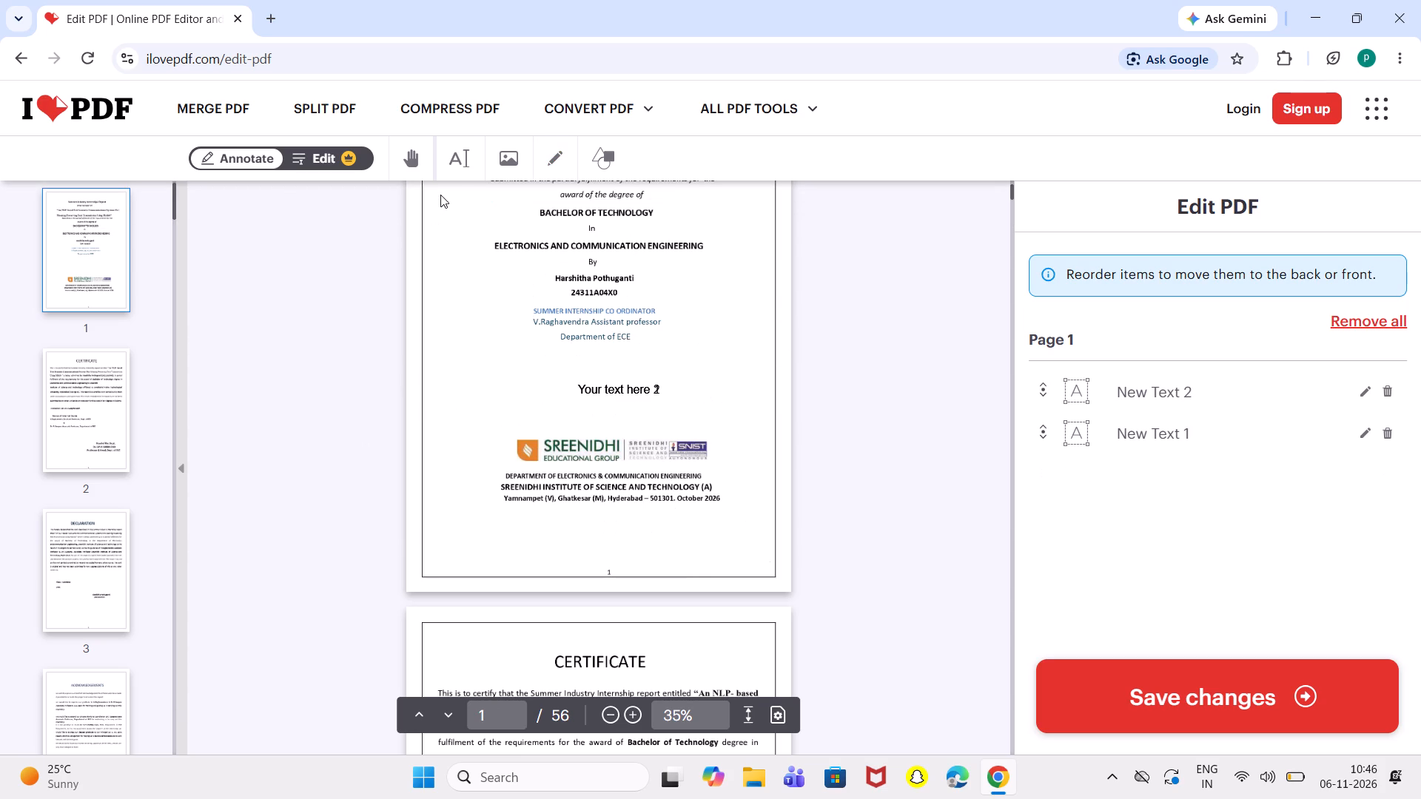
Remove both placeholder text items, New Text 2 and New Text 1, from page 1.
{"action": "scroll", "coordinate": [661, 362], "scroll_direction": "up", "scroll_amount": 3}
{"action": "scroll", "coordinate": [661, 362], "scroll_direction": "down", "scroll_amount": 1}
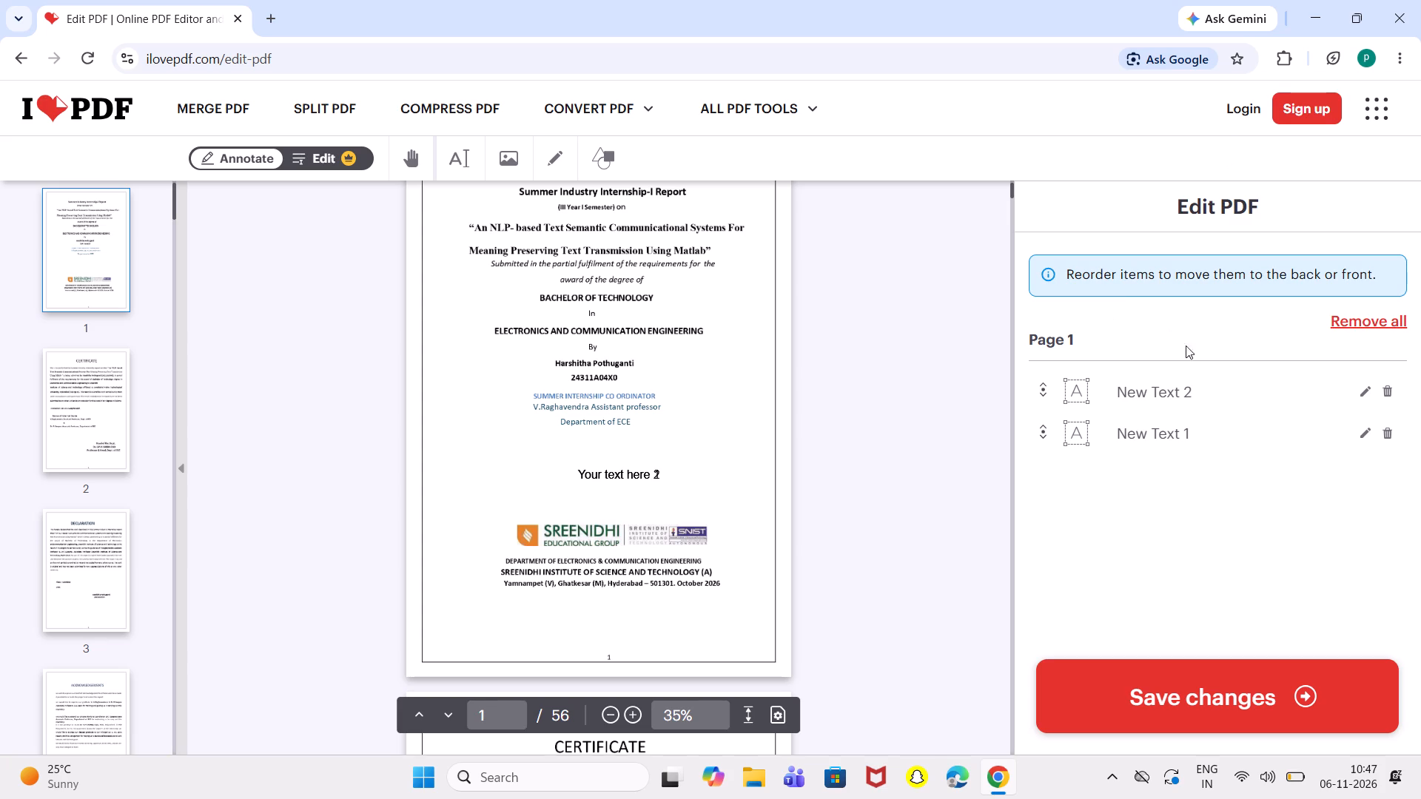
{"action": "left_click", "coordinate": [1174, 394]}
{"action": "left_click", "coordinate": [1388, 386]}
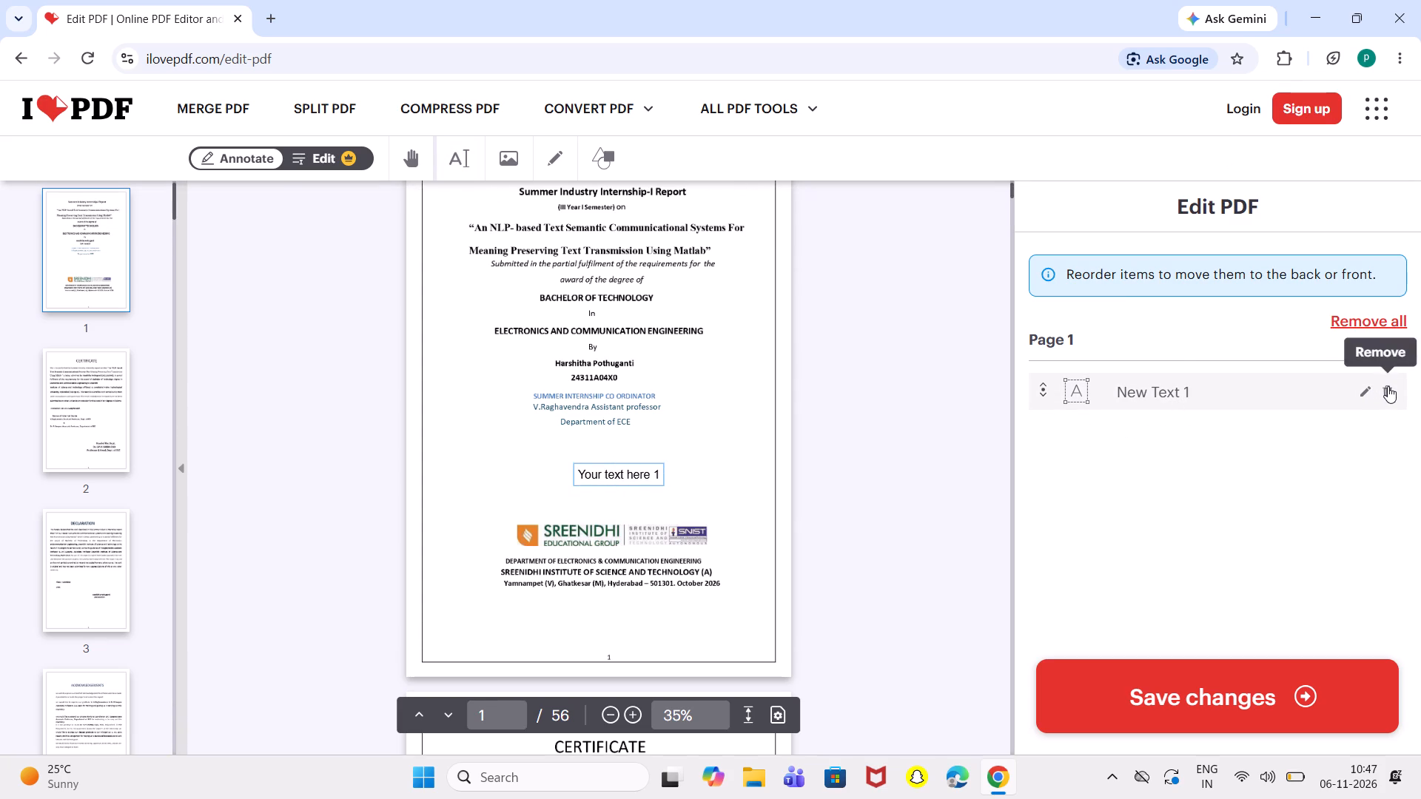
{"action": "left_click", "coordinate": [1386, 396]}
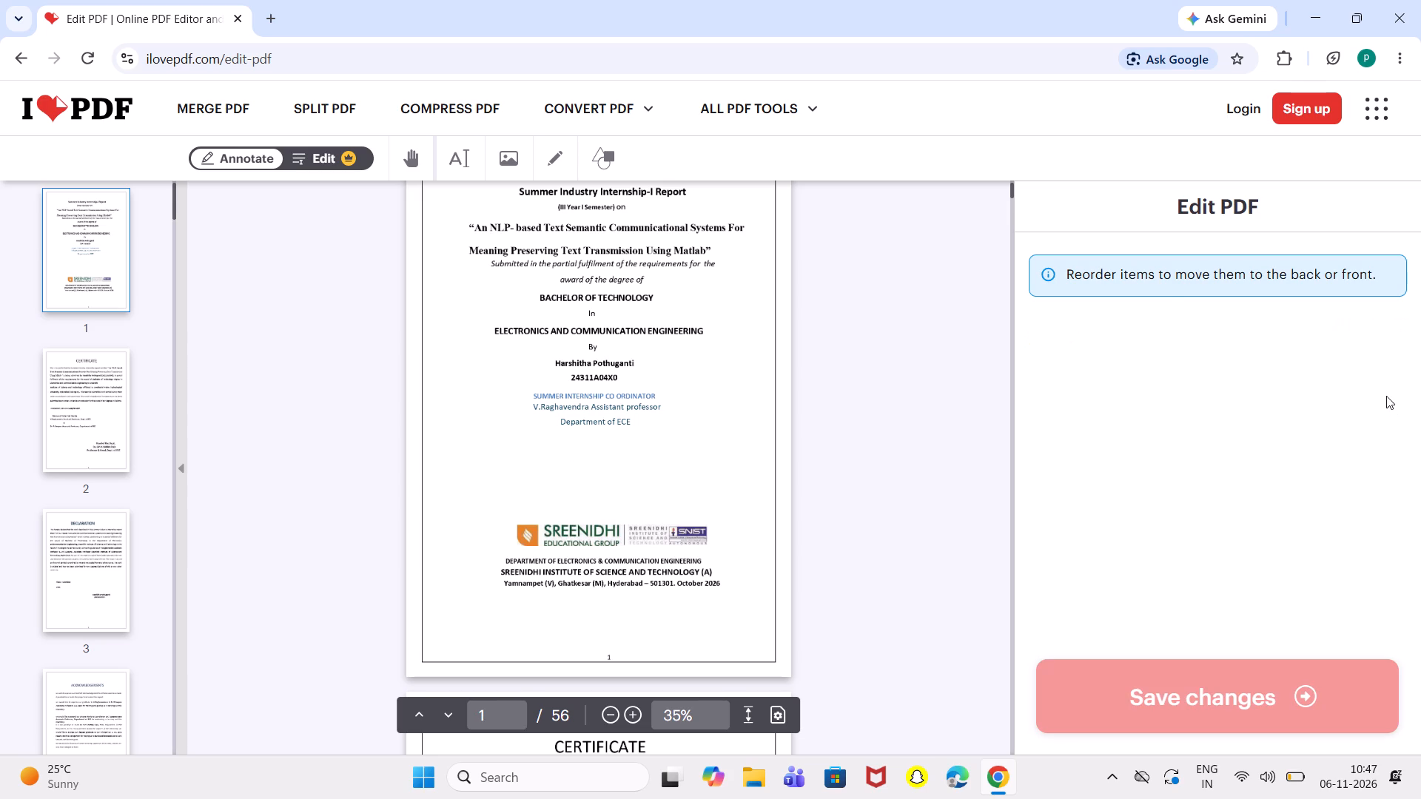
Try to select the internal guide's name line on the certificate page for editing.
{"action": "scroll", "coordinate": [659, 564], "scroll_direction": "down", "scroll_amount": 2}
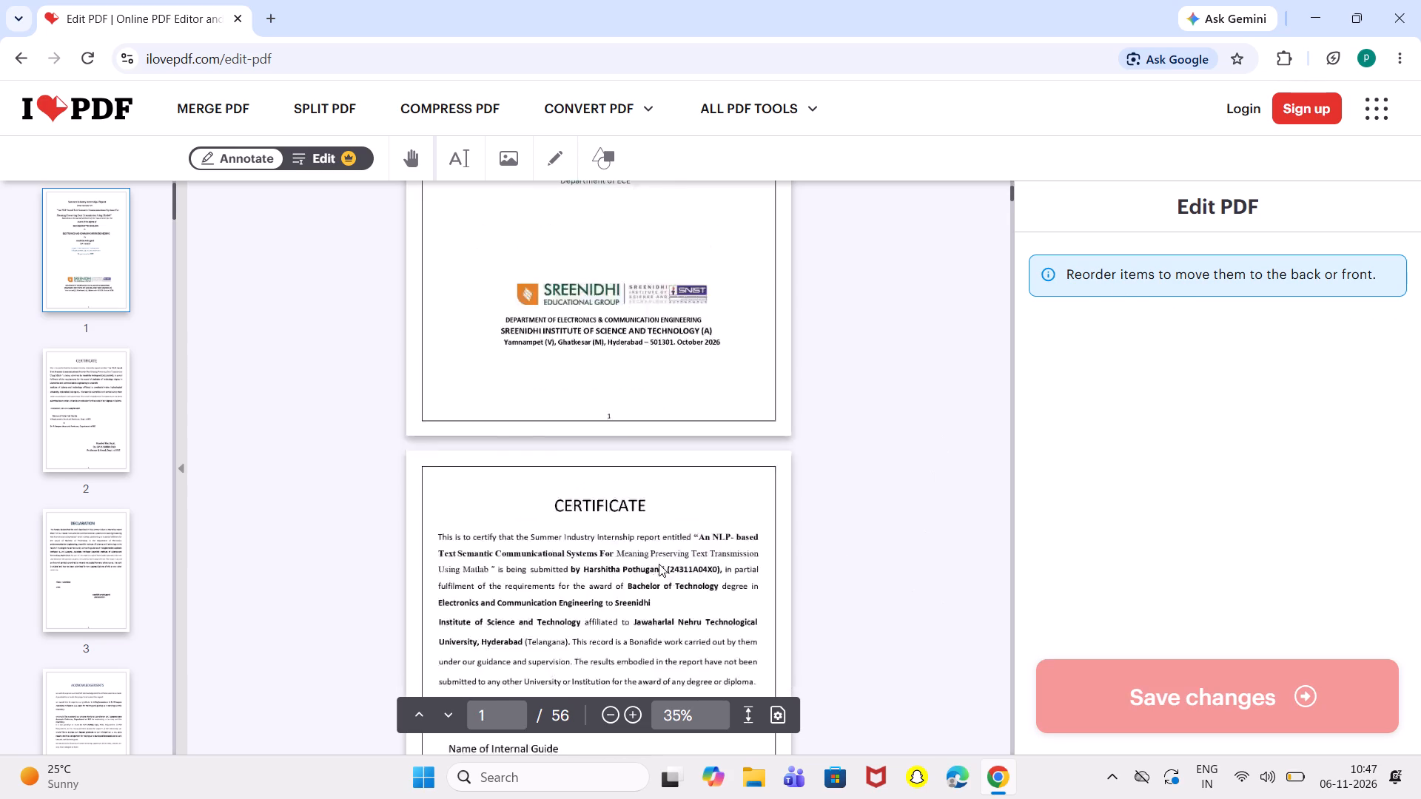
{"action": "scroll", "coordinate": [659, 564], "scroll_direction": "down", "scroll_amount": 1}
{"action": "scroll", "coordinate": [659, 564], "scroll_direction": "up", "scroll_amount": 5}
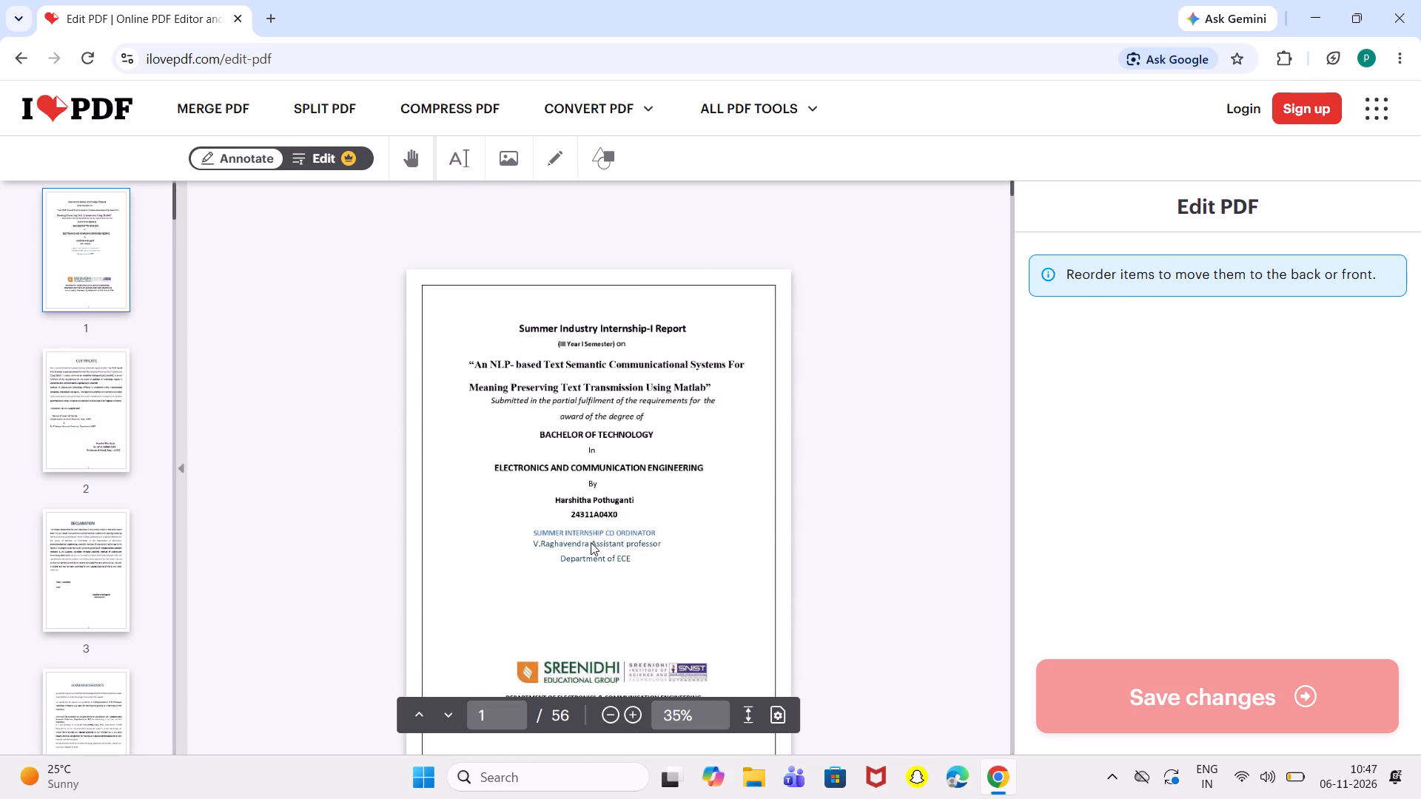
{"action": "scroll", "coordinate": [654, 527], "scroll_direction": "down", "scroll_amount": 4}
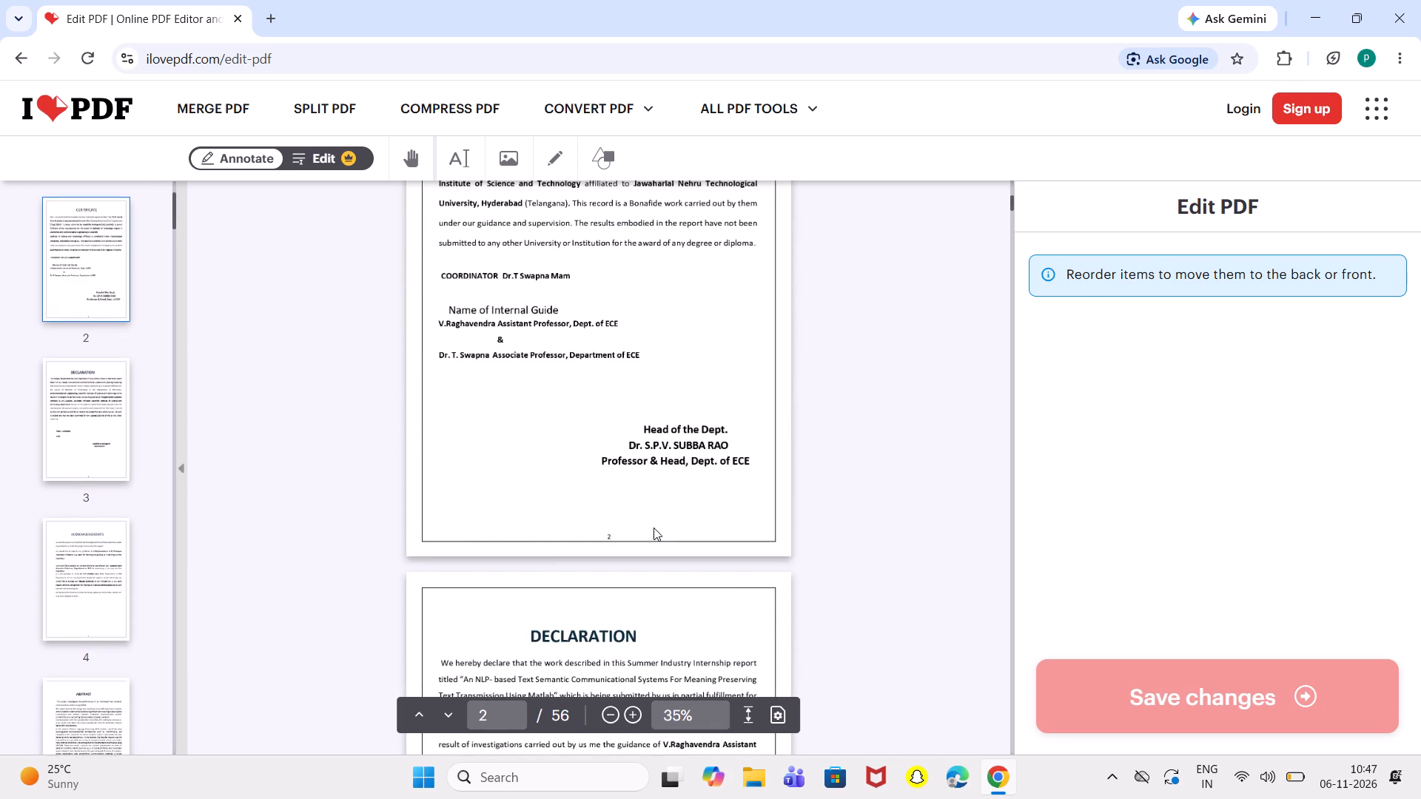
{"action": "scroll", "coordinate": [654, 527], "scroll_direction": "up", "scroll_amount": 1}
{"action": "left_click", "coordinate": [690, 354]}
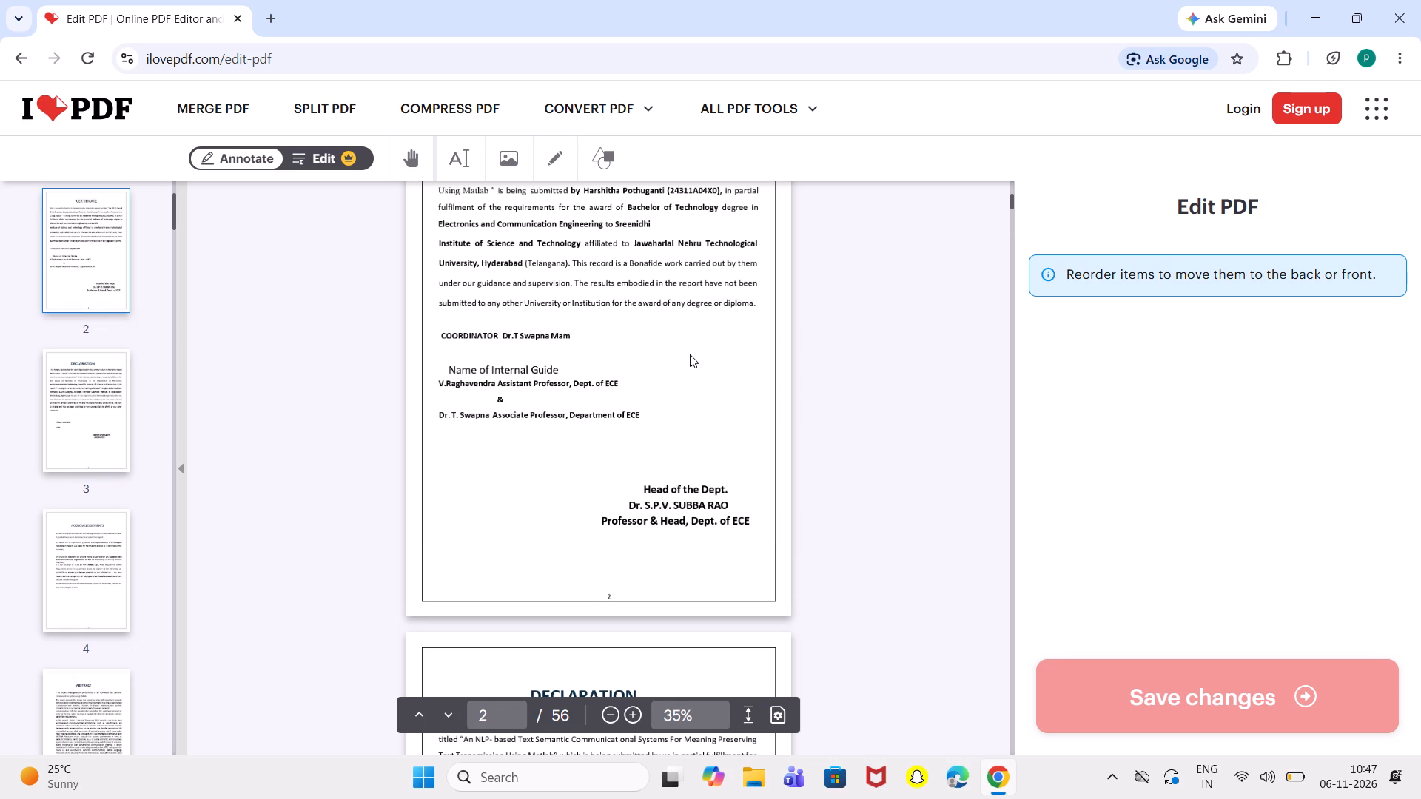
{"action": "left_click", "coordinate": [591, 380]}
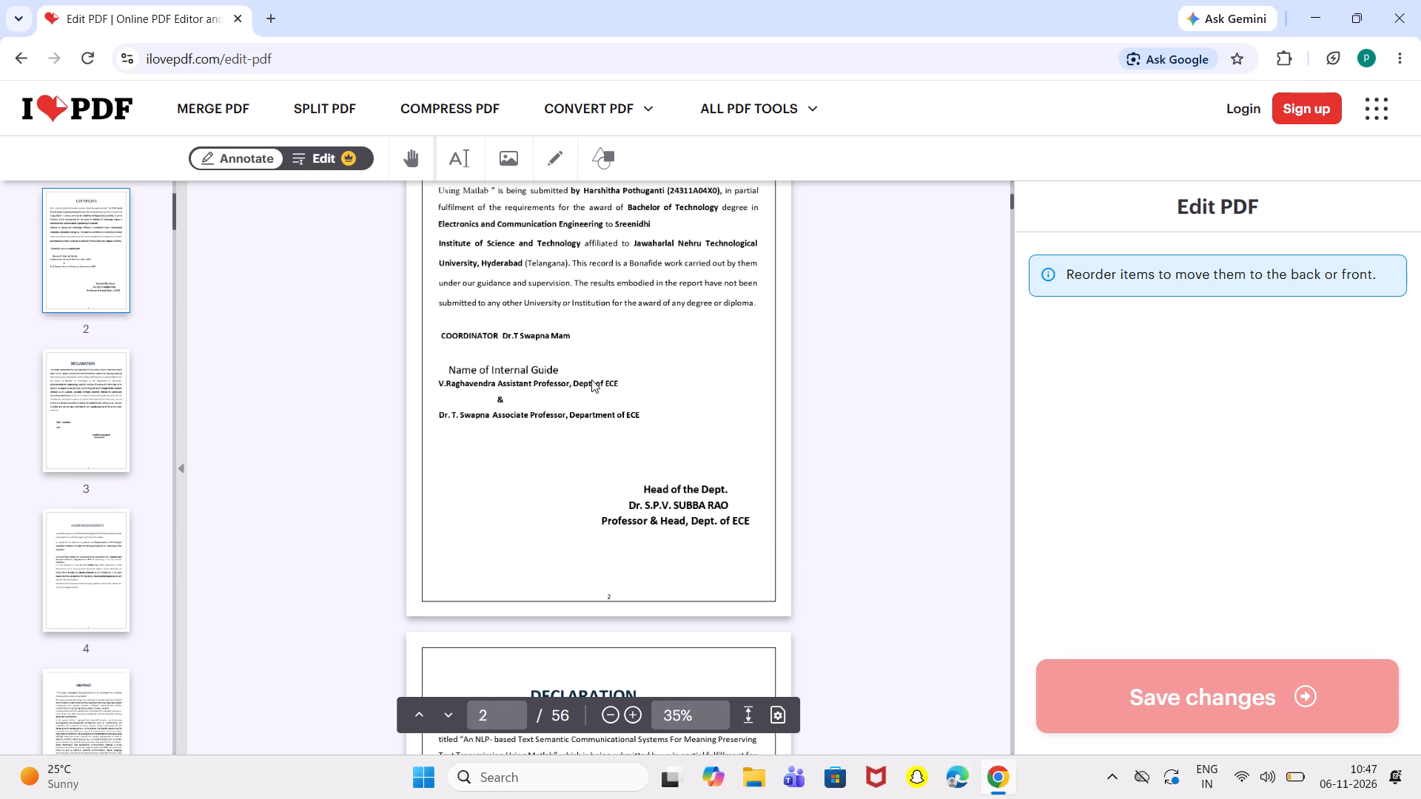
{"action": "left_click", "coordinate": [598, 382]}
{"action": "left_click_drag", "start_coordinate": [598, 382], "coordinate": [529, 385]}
Switch the PDF from Annotate to Edit mode so existing text is editable, and return to the certificate on page 2.
{"action": "scroll", "coordinate": [562, 226], "scroll_direction": "down", "scroll_amount": 3}
{"action": "scroll", "coordinate": [562, 226], "scroll_direction": "up", "scroll_amount": 1}
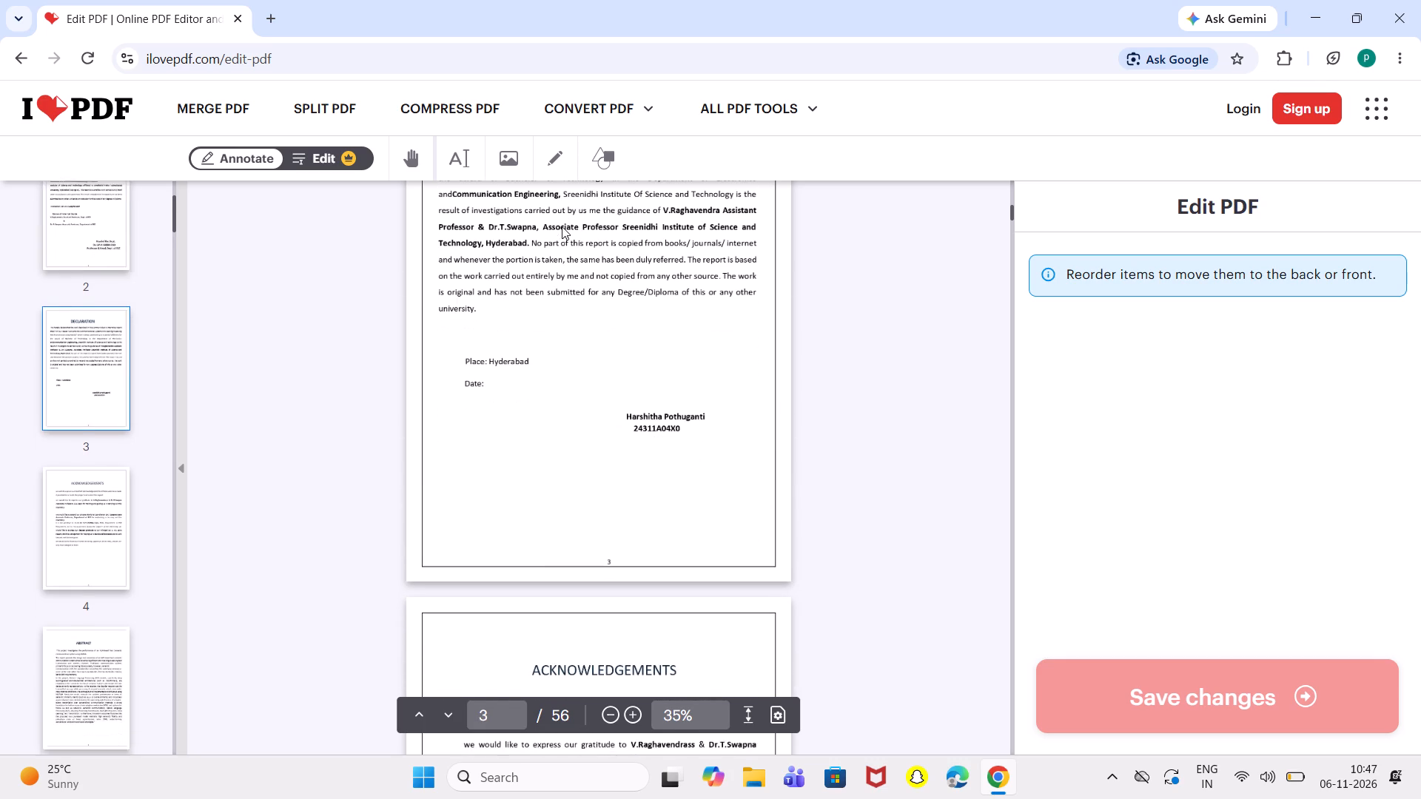
{"action": "scroll", "coordinate": [562, 226], "scroll_direction": "up", "scroll_amount": 5}
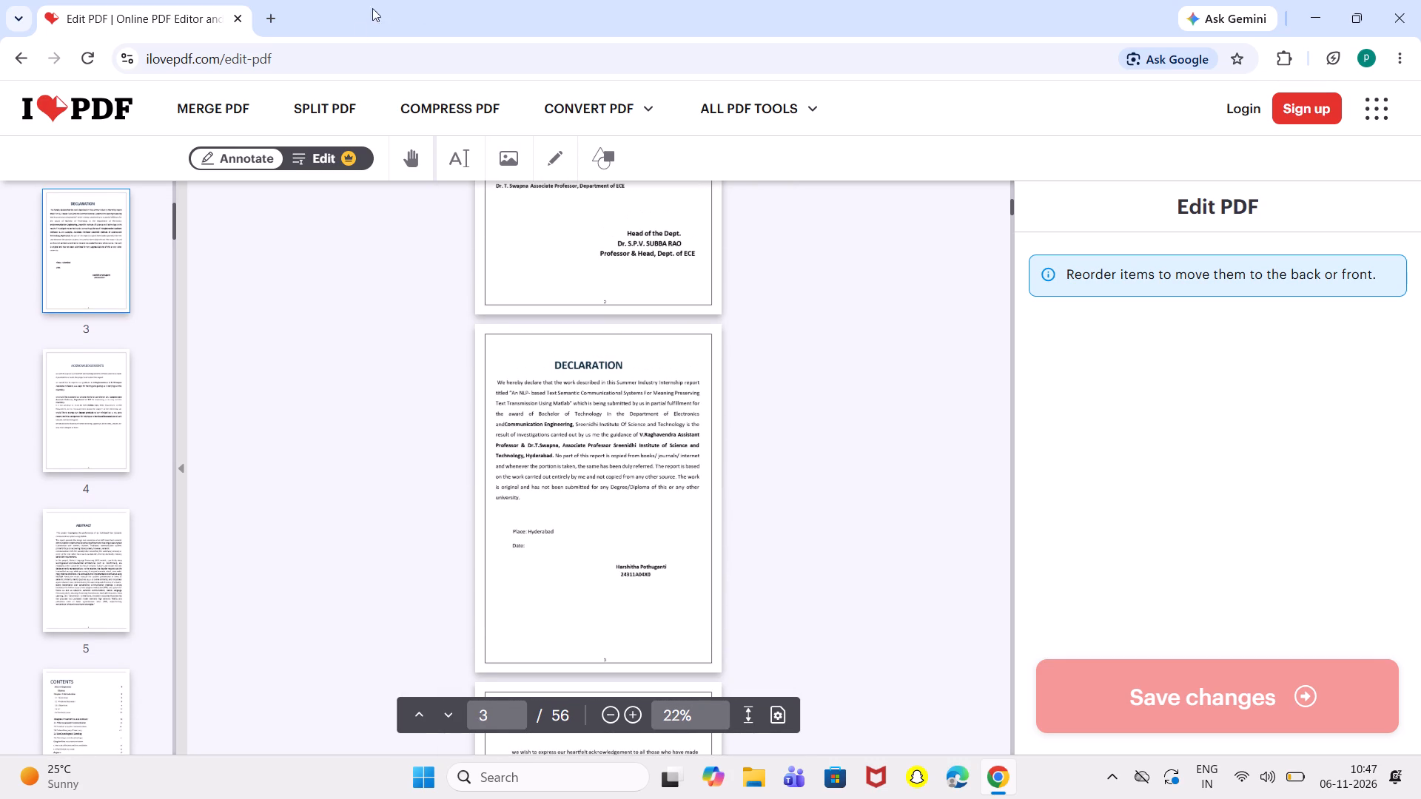
{"action": "left_click", "coordinate": [329, 160]}
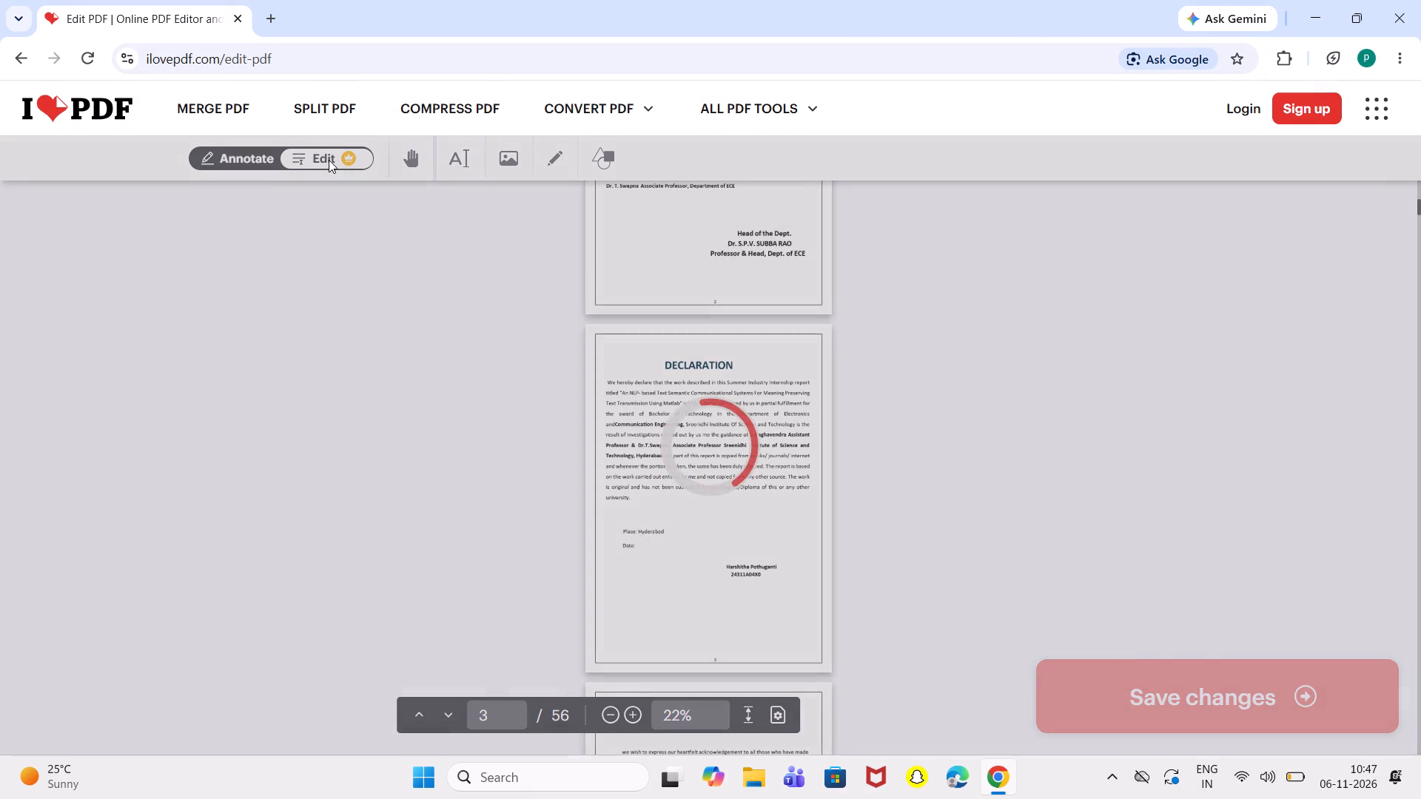
{"action": "scroll", "coordinate": [786, 465], "scroll_direction": "down", "scroll_amount": 1}
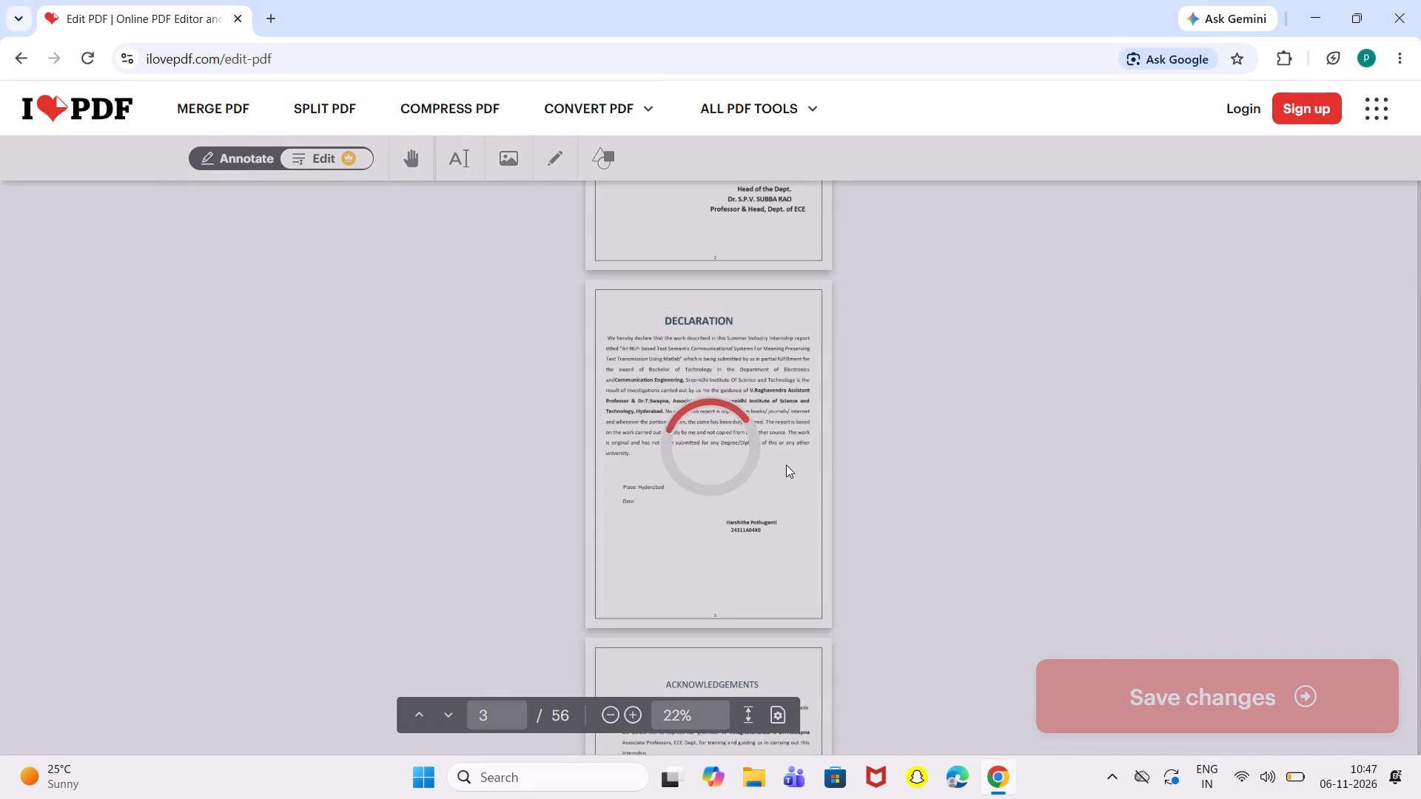
{"action": "scroll", "coordinate": [786, 465], "scroll_direction": "up", "scroll_amount": 2}
{"action": "scroll", "coordinate": [786, 465], "scroll_direction": "down", "scroll_amount": 1}
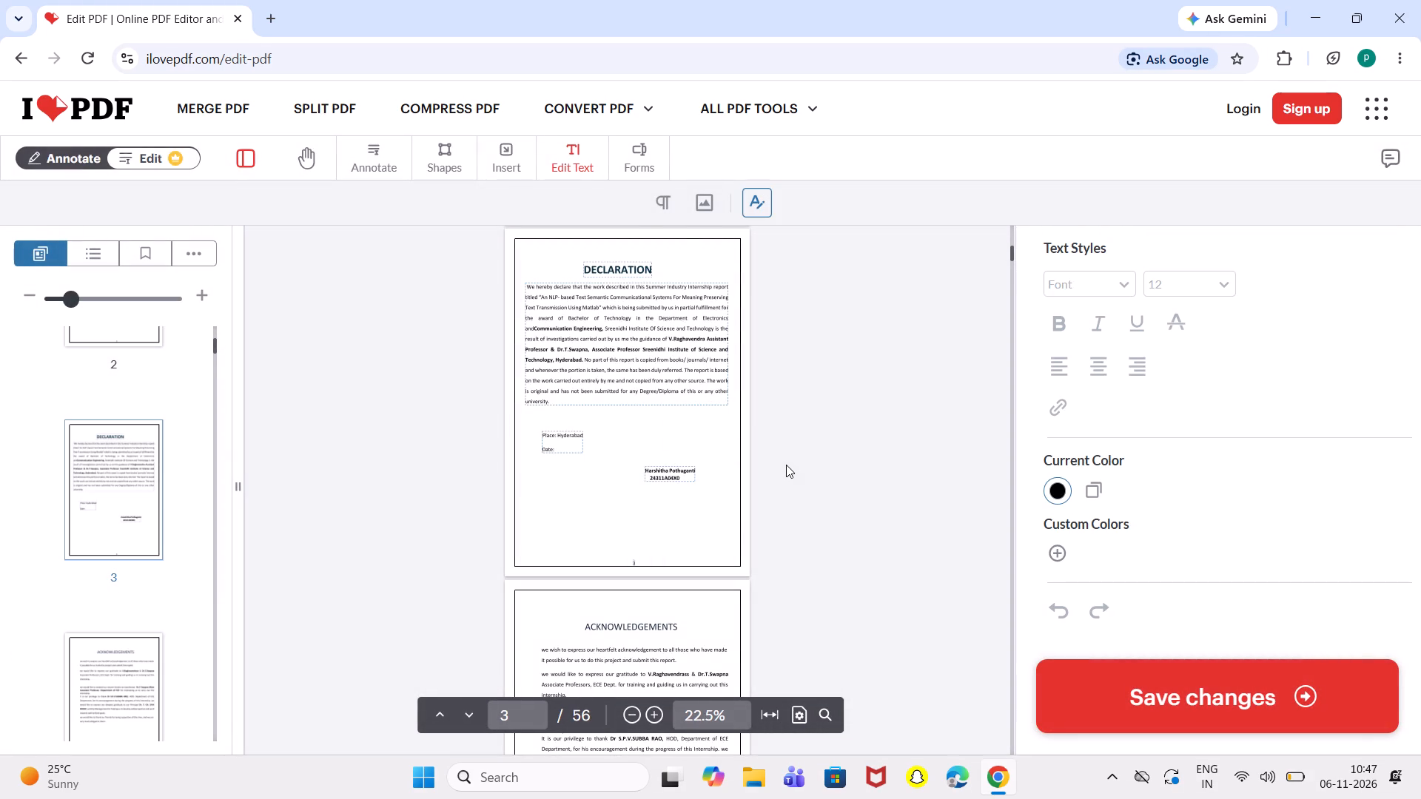
{"action": "scroll", "coordinate": [786, 465], "scroll_direction": "down", "scroll_amount": 1}
{"action": "scroll", "coordinate": [786, 465], "scroll_direction": "up", "scroll_amount": 3}
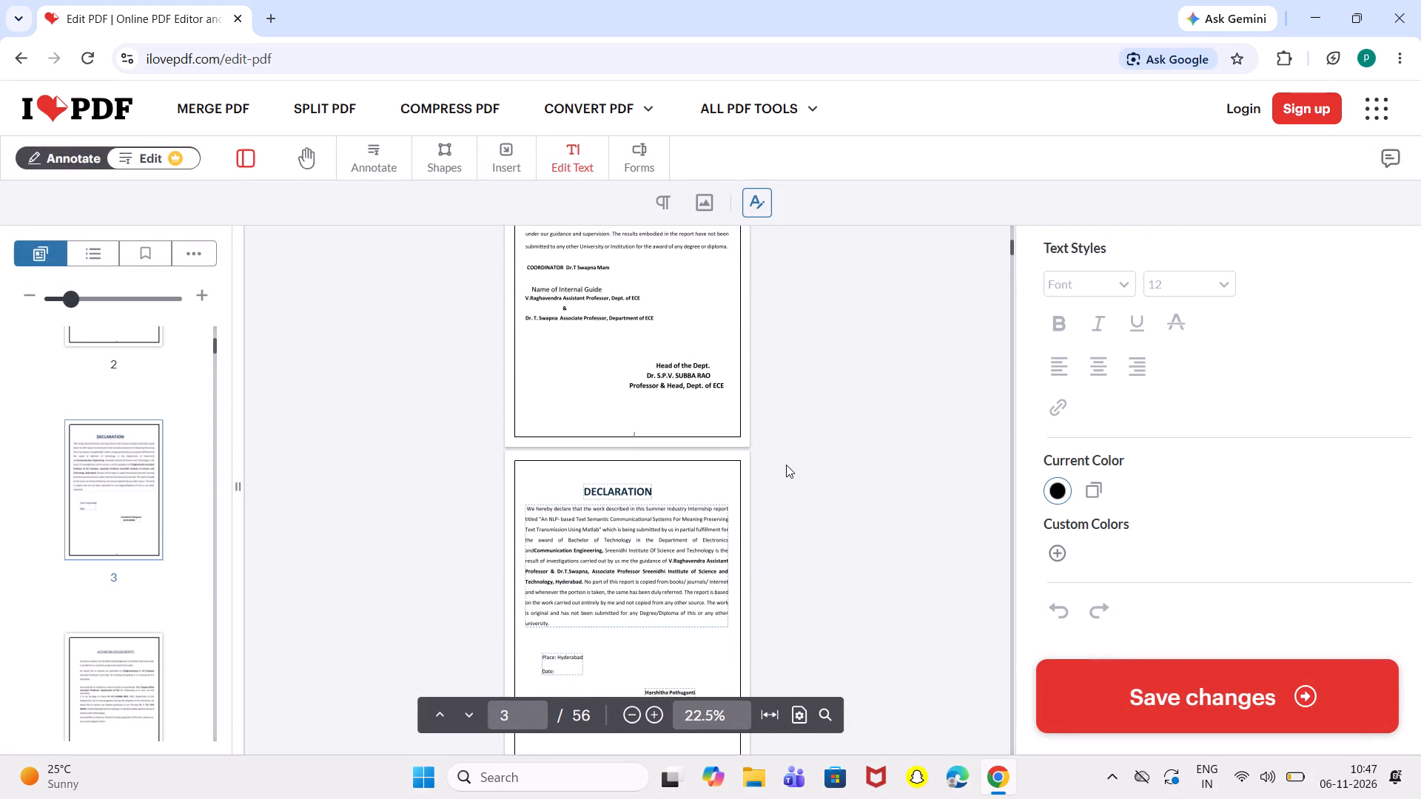
{"action": "scroll", "coordinate": [786, 465], "scroll_direction": "up", "scroll_amount": 2}
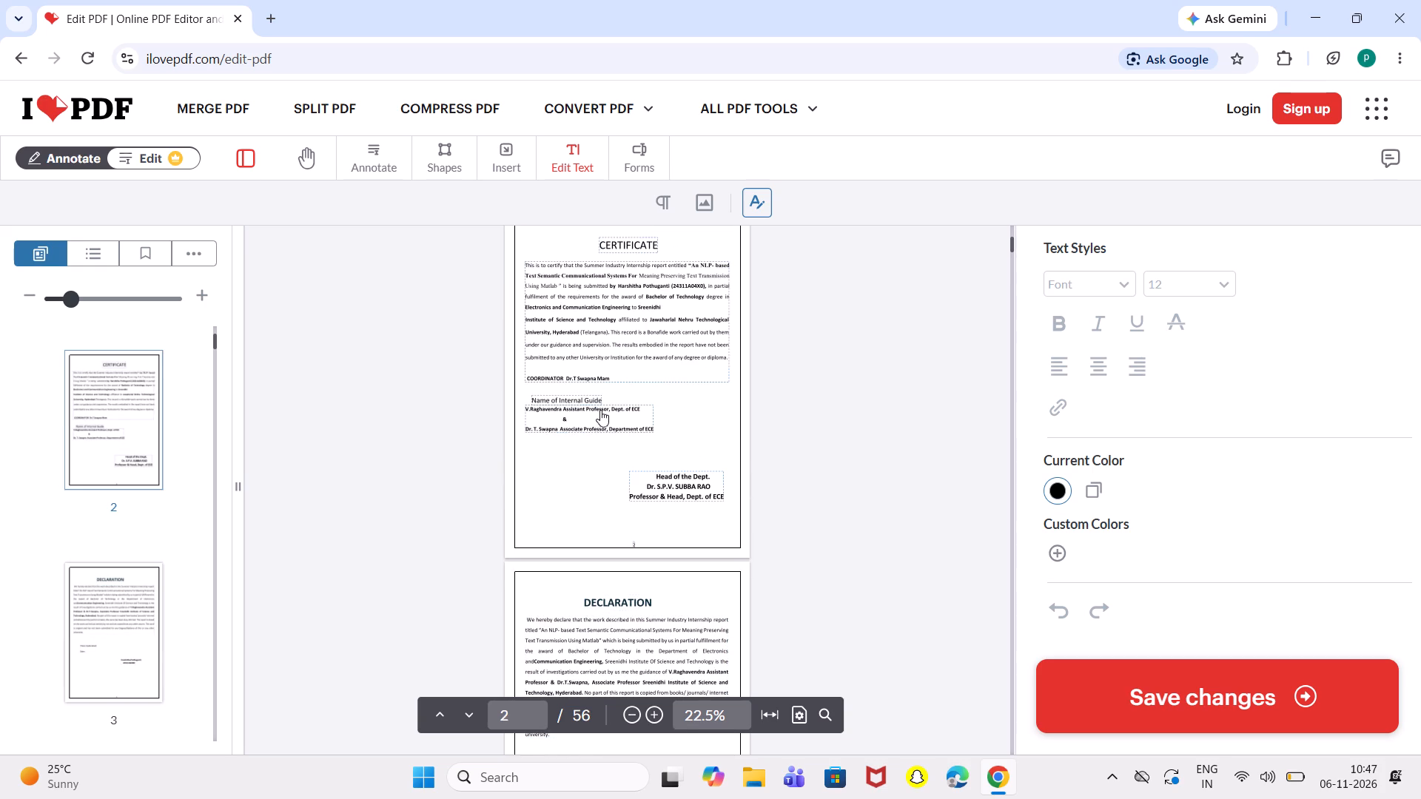
Open the text block with the two internal guide names on the certificate page for editing.
{"action": "left_click", "coordinate": [600, 409]}
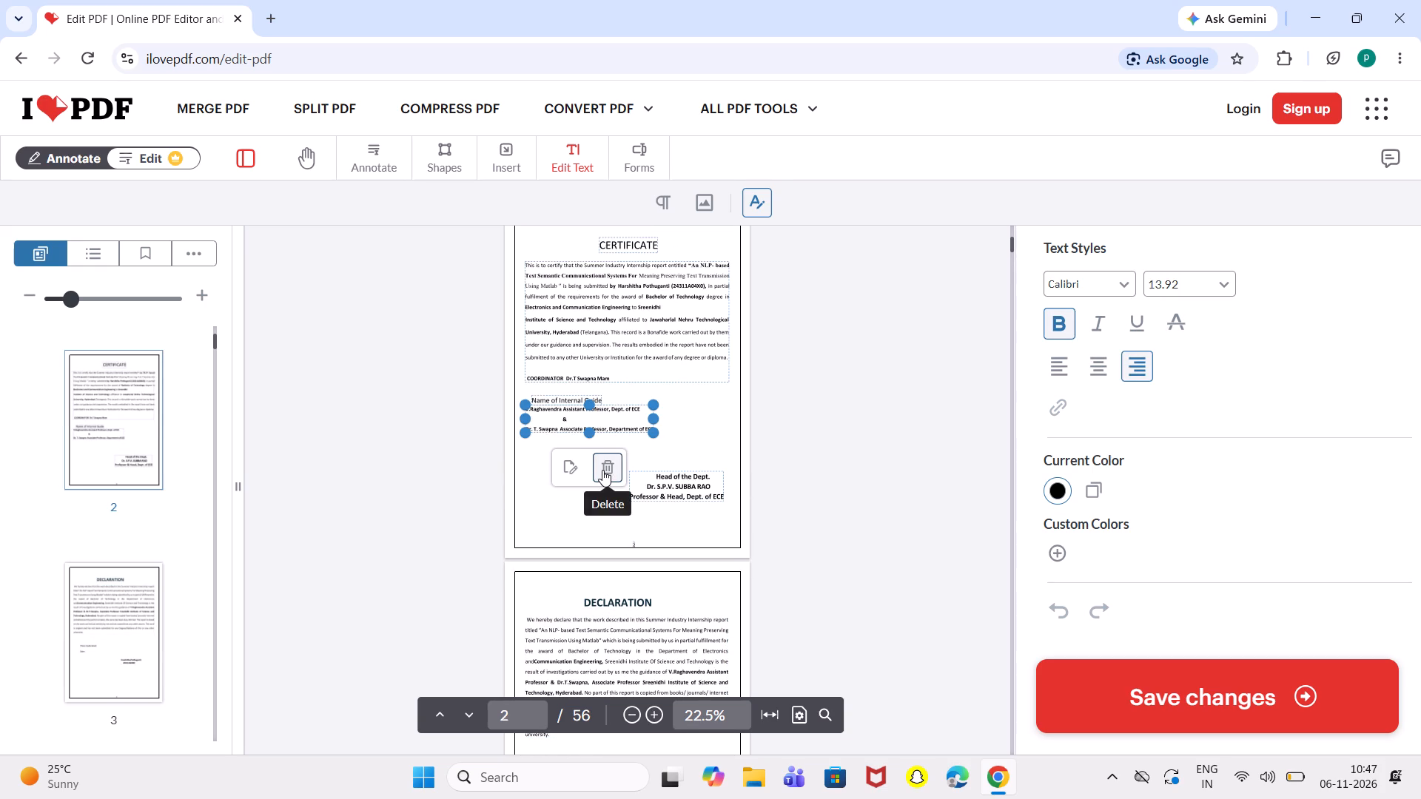
{"action": "left_click", "coordinate": [603, 414]}
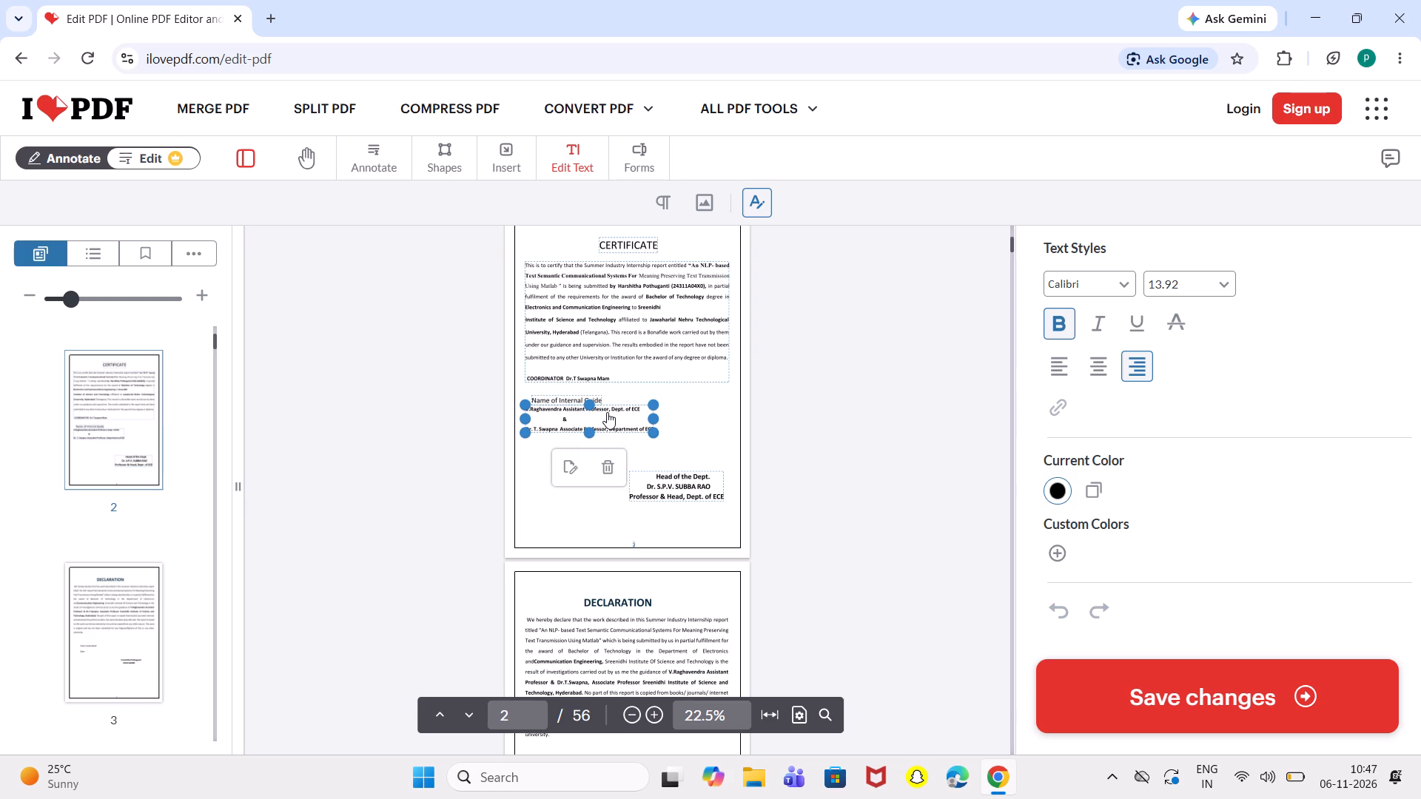
{"action": "double_click", "coordinate": [607, 412]}
{"action": "left_click", "coordinate": [608, 406]}
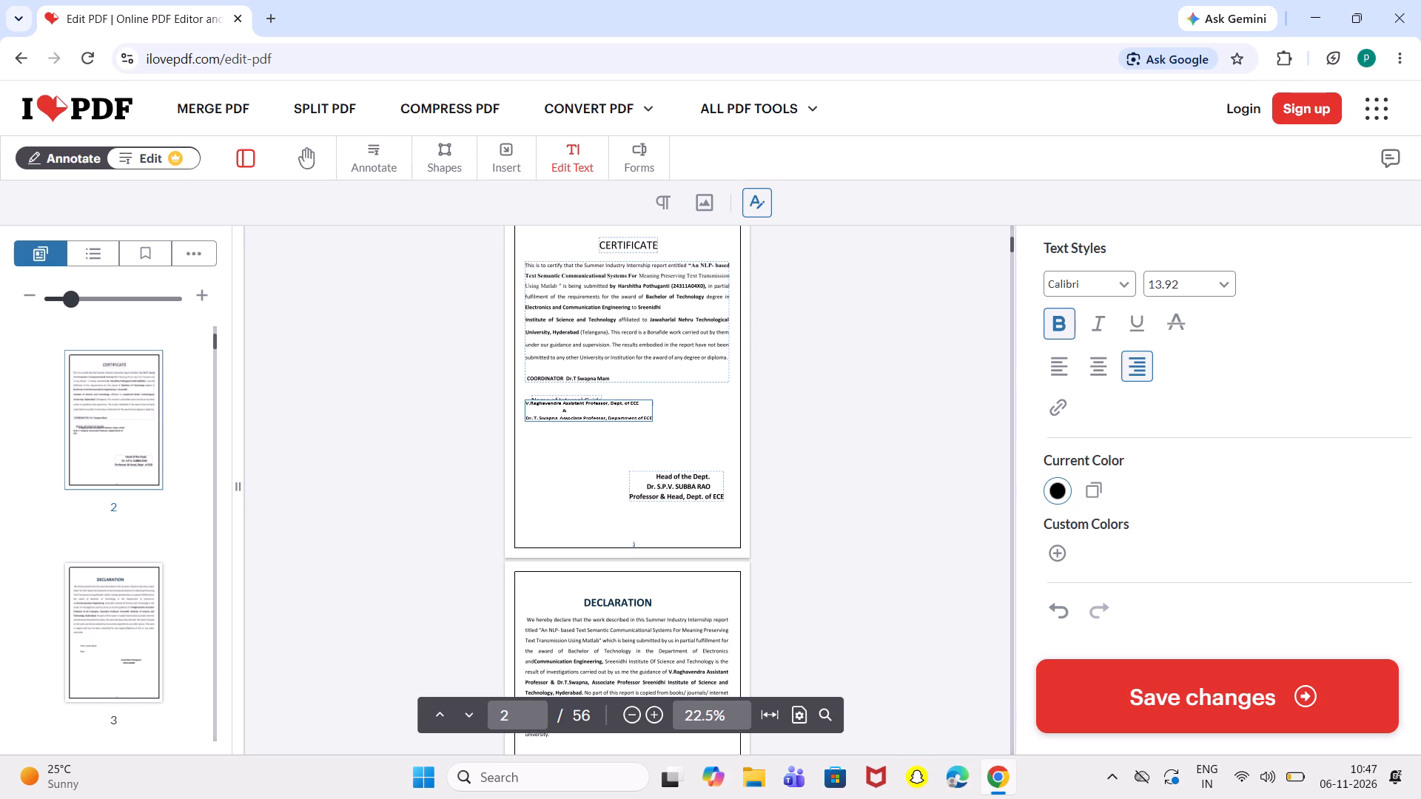
Move the coordinator's name and department text block on the cover page down toward the college logo.
{"action": "scroll", "coordinate": [614, 419], "scroll_direction": "up", "scroll_amount": 3}
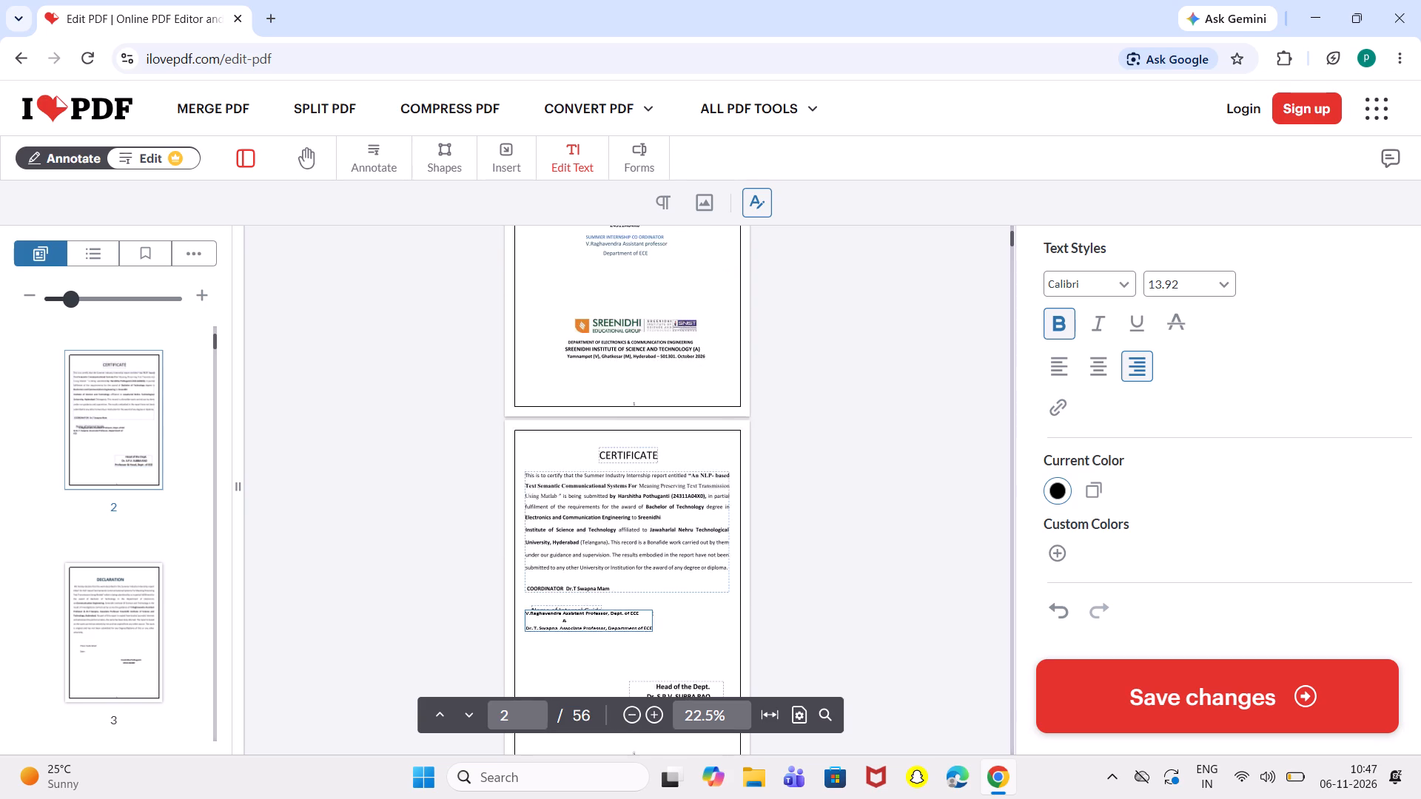
{"action": "scroll", "coordinate": [614, 419], "scroll_direction": "up", "scroll_amount": 1}
{"action": "left_click", "coordinate": [622, 451]}
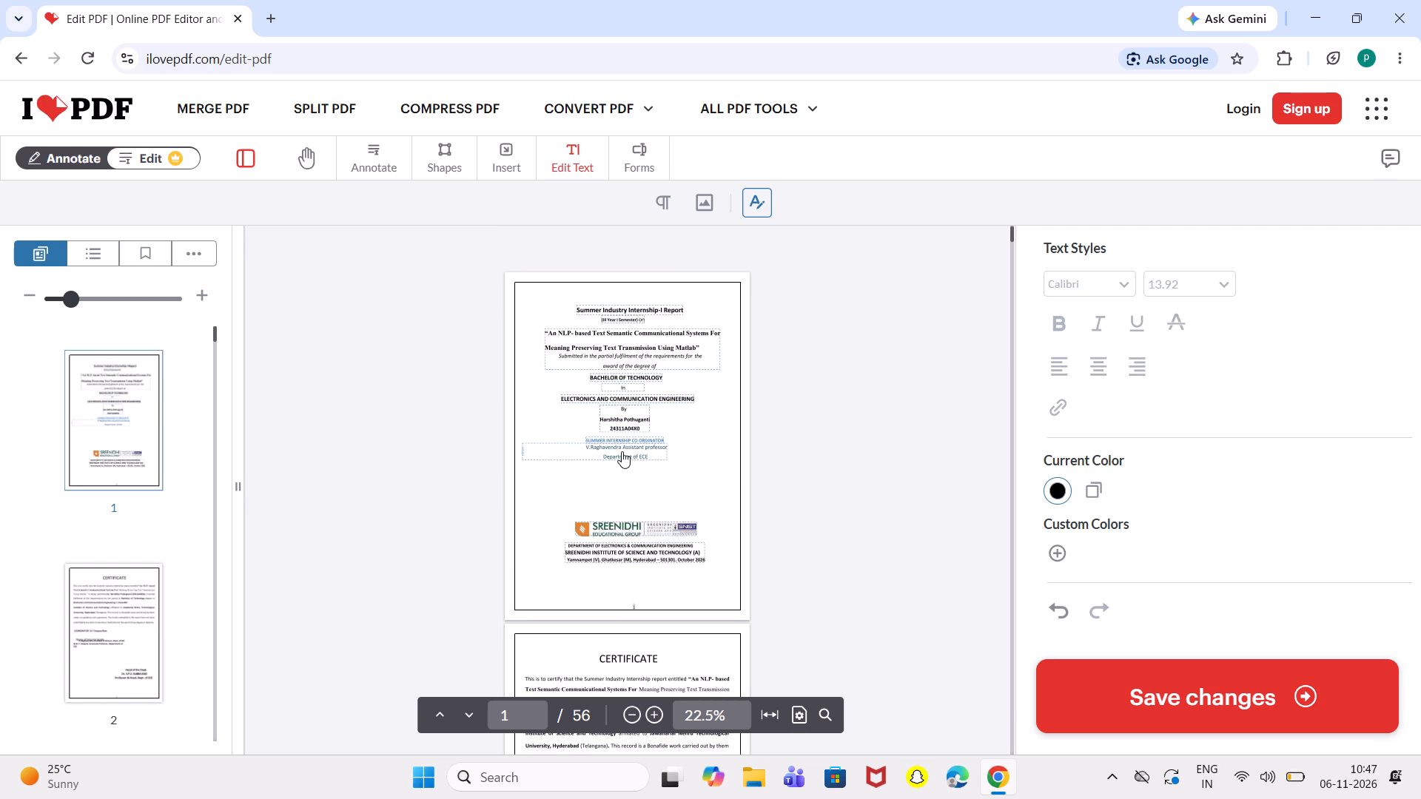
{"action": "scroll", "coordinate": [622, 451], "scroll_direction": "up", "scroll_amount": 1}
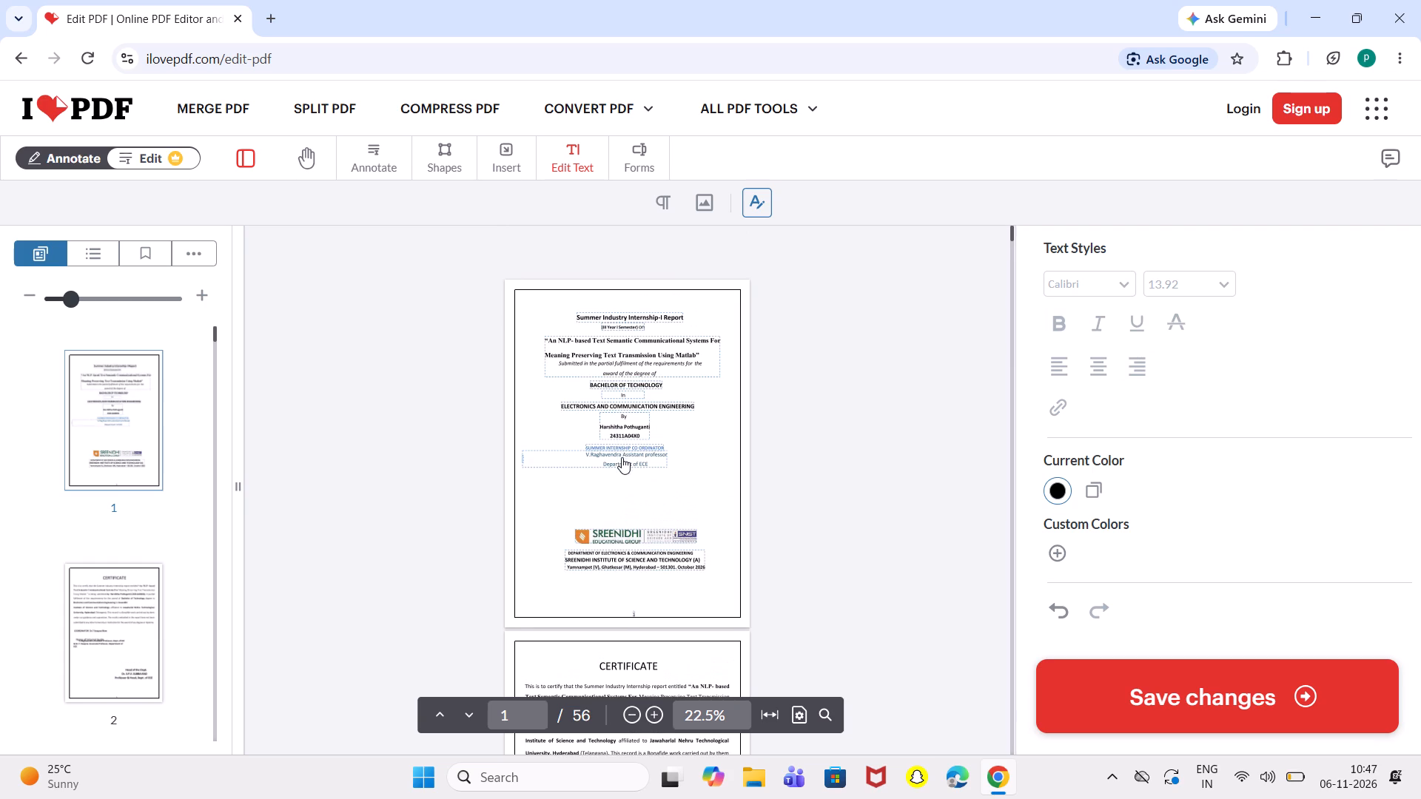
{"action": "left_click_drag", "start_coordinate": [625, 460], "coordinate": [629, 467]}
{"action": "left_click", "coordinate": [629, 467]}
{"action": "left_click_drag", "start_coordinate": [629, 467], "coordinate": [630, 493]}
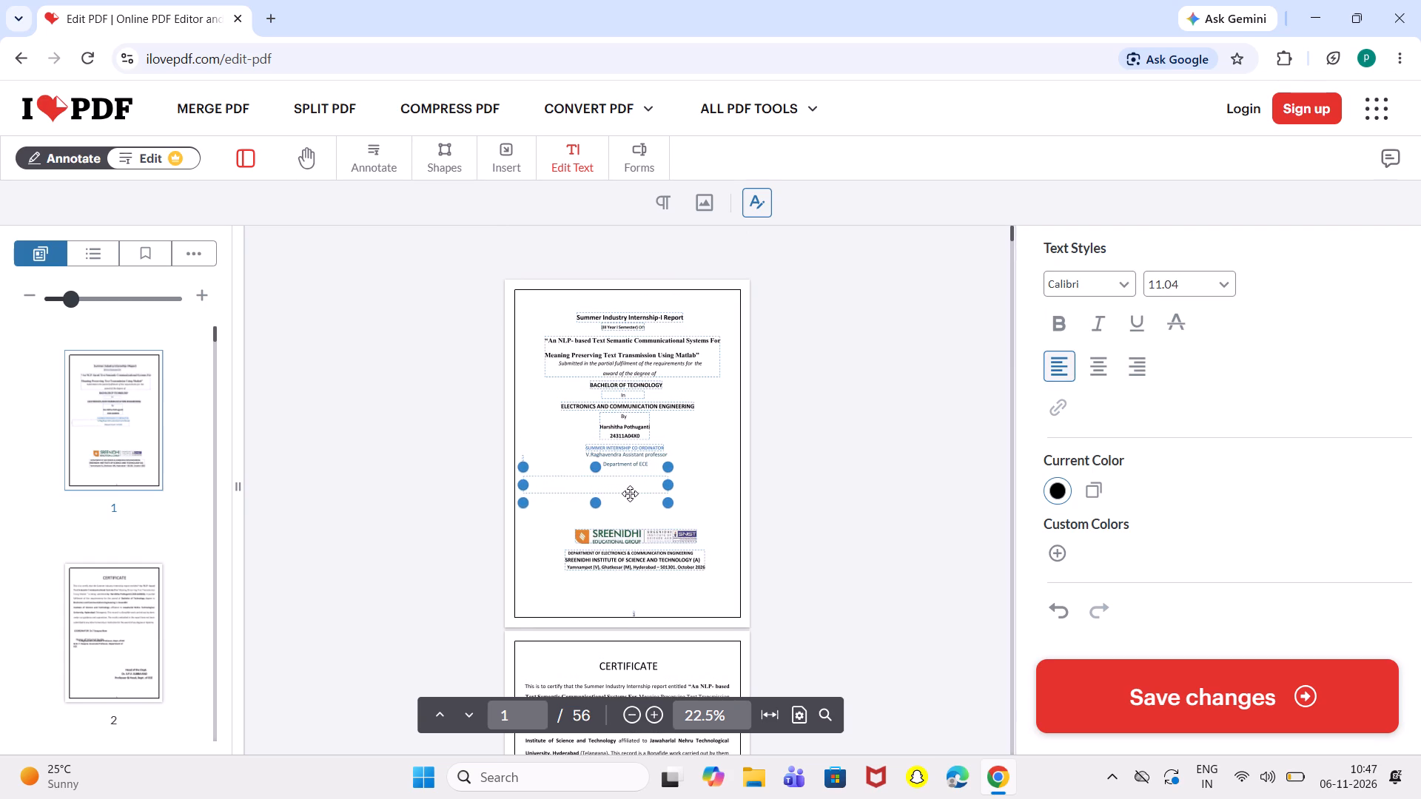
{"action": "left_click_drag", "start_coordinate": [630, 493], "coordinate": [632, 493]}
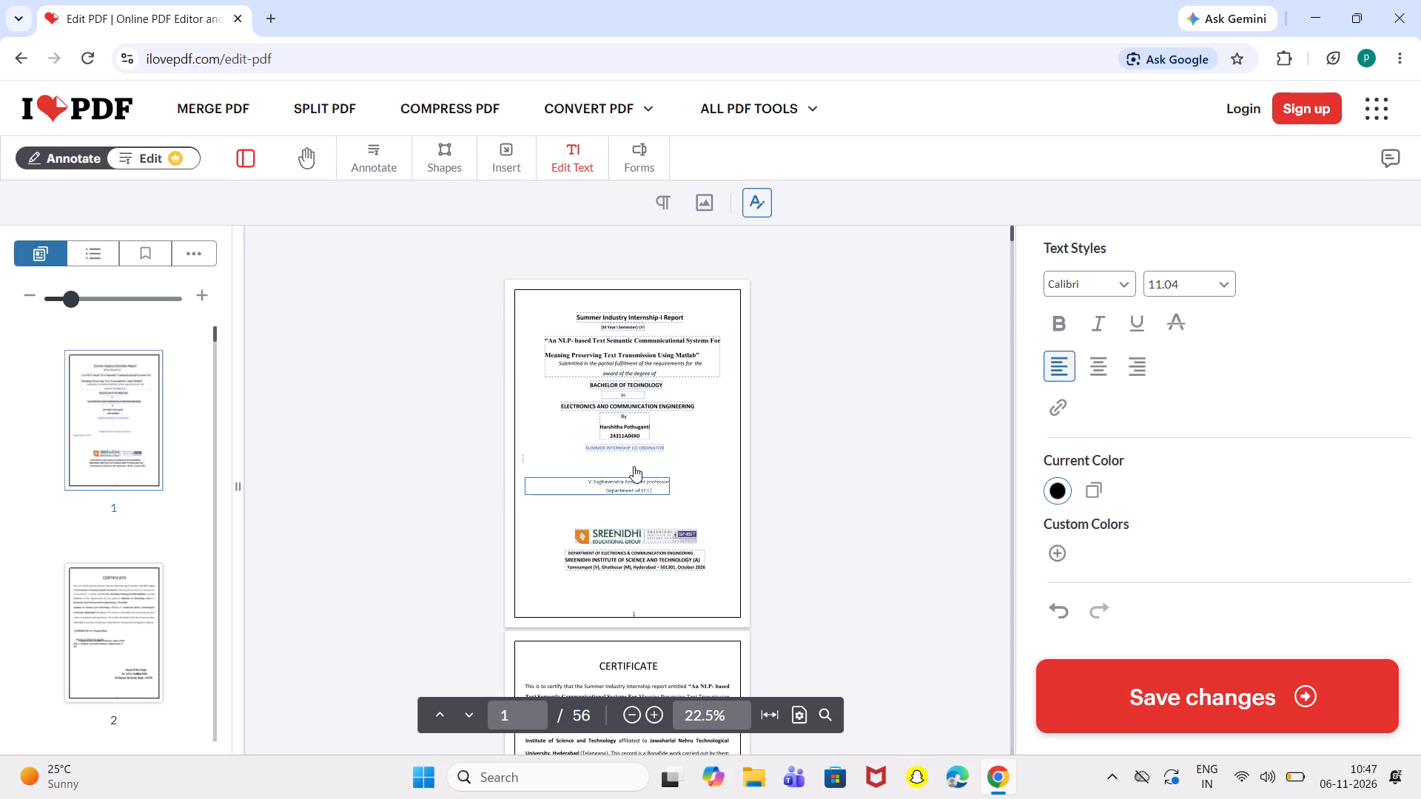
Move the "SUMMER INTERNSHIP CO ORDINATOR" heading on the cover page down, just above the coordinator's name block.
{"action": "double_click", "coordinate": [633, 451]}
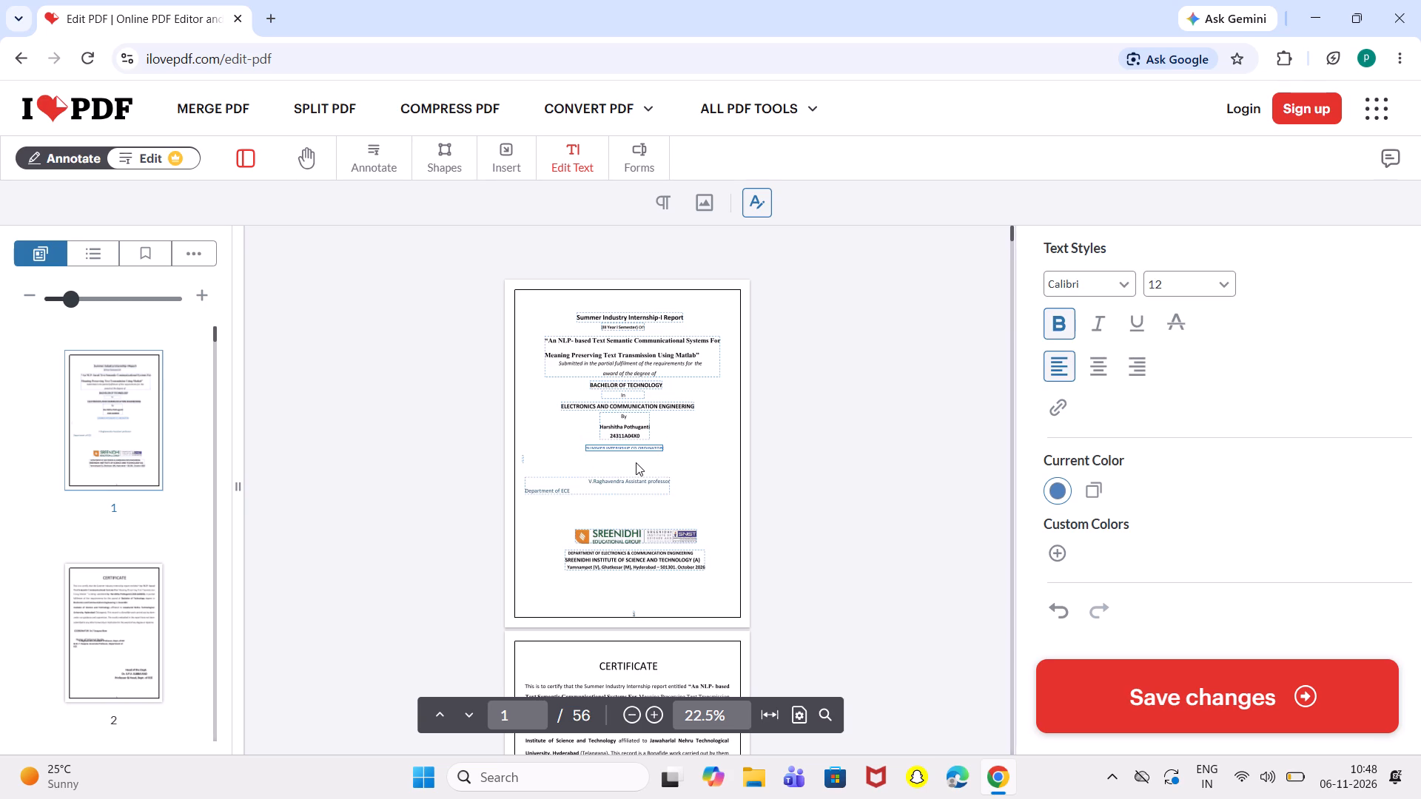
{"action": "left_click", "coordinate": [636, 462]}
{"action": "left_click", "coordinate": [638, 444]}
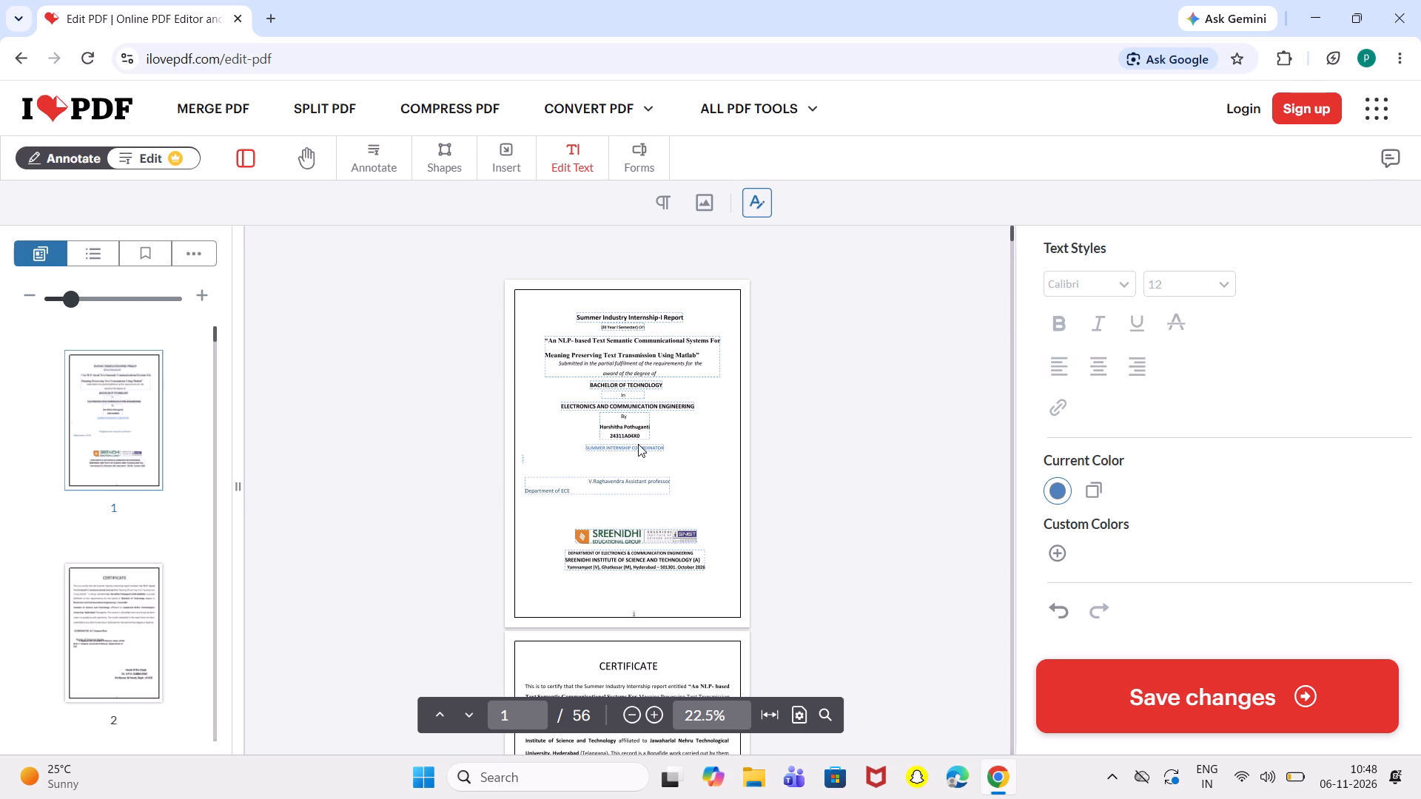
{"action": "left_click", "coordinate": [654, 448]}
{"action": "left_click_drag", "start_coordinate": [654, 448], "coordinate": [654, 458]}
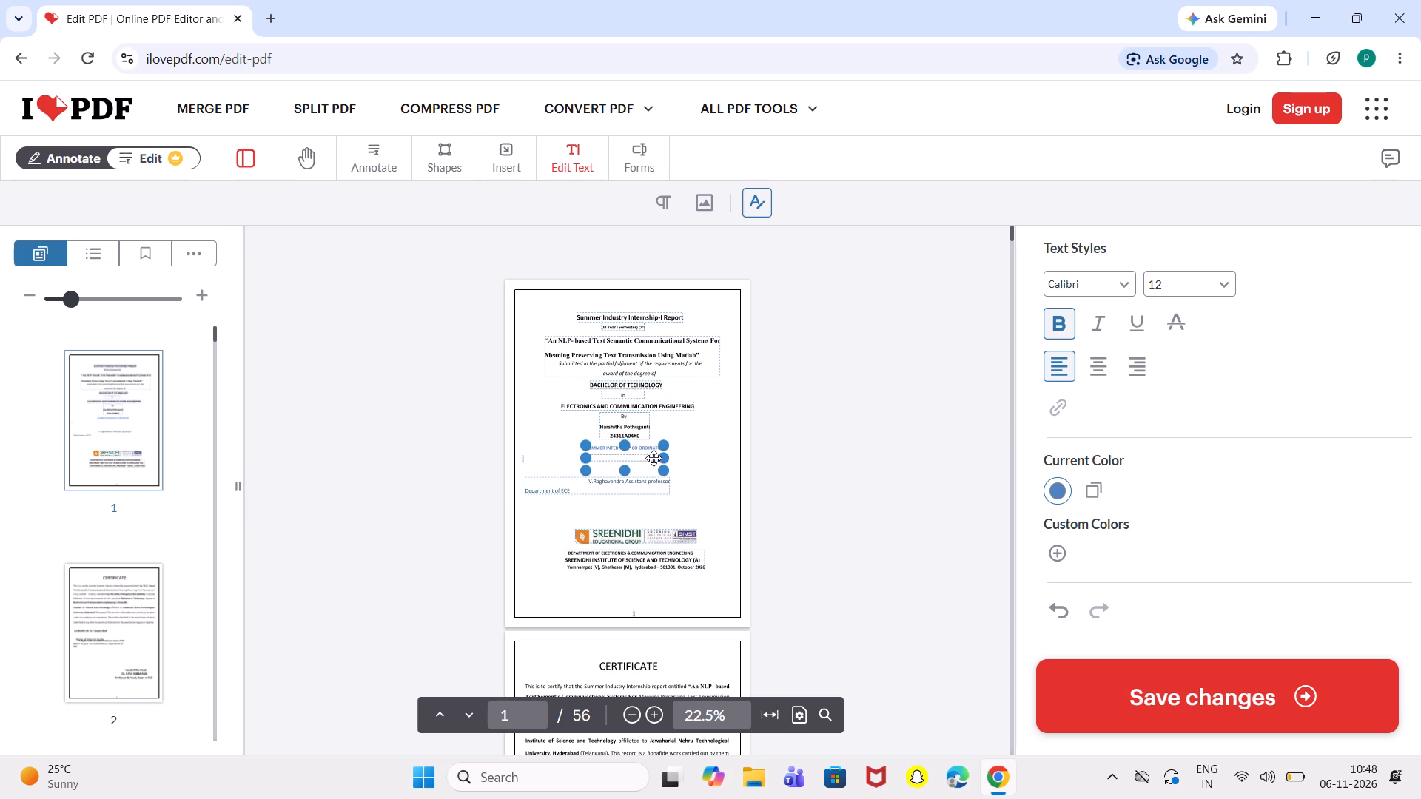
{"action": "left_click_drag", "start_coordinate": [654, 458], "coordinate": [654, 462]}
{"action": "left_click", "coordinate": [654, 462]}
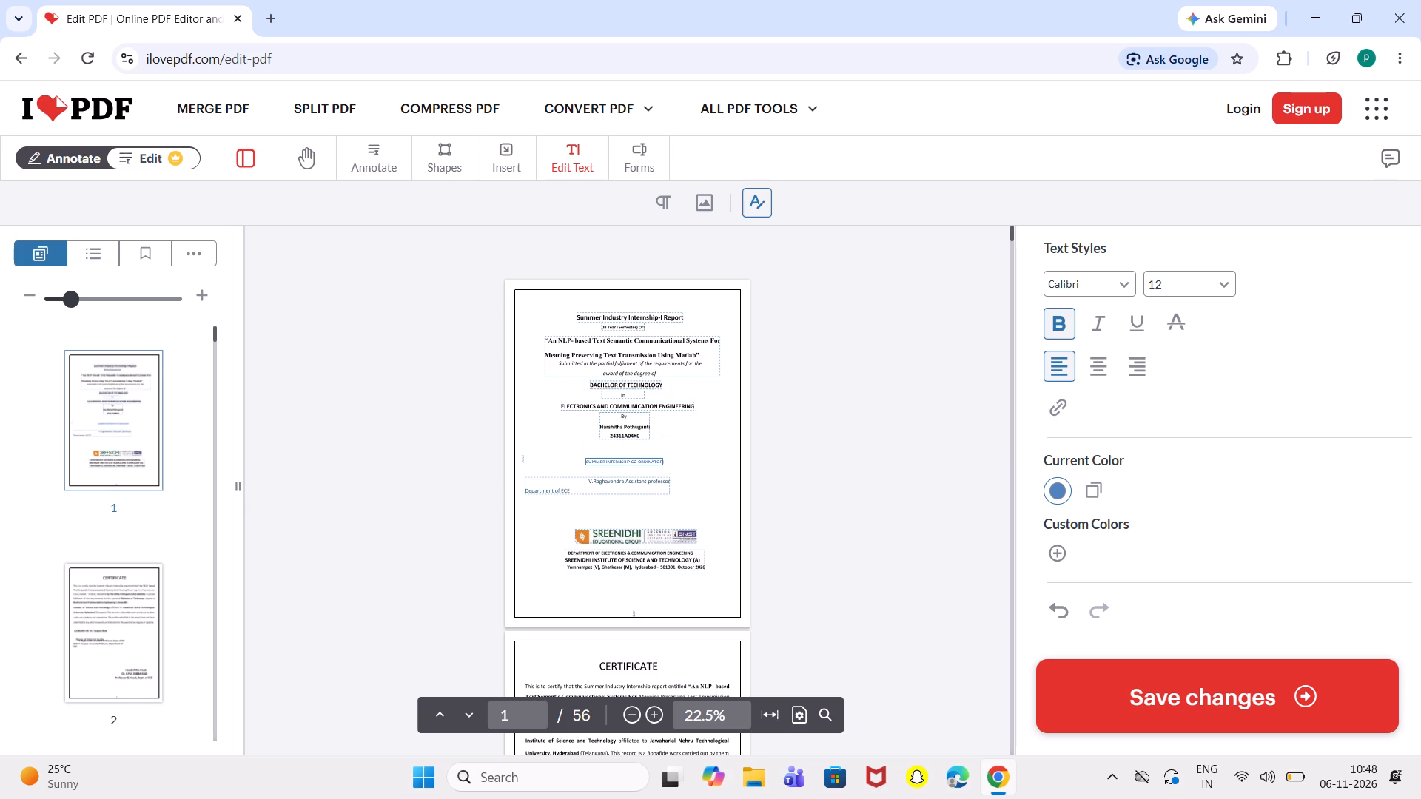
Move the Sreenidhi logo on the cover page up and to the left, closer to the coordinator's department line.
{"action": "scroll", "coordinate": [654, 462], "scroll_direction": "down", "scroll_amount": 1}
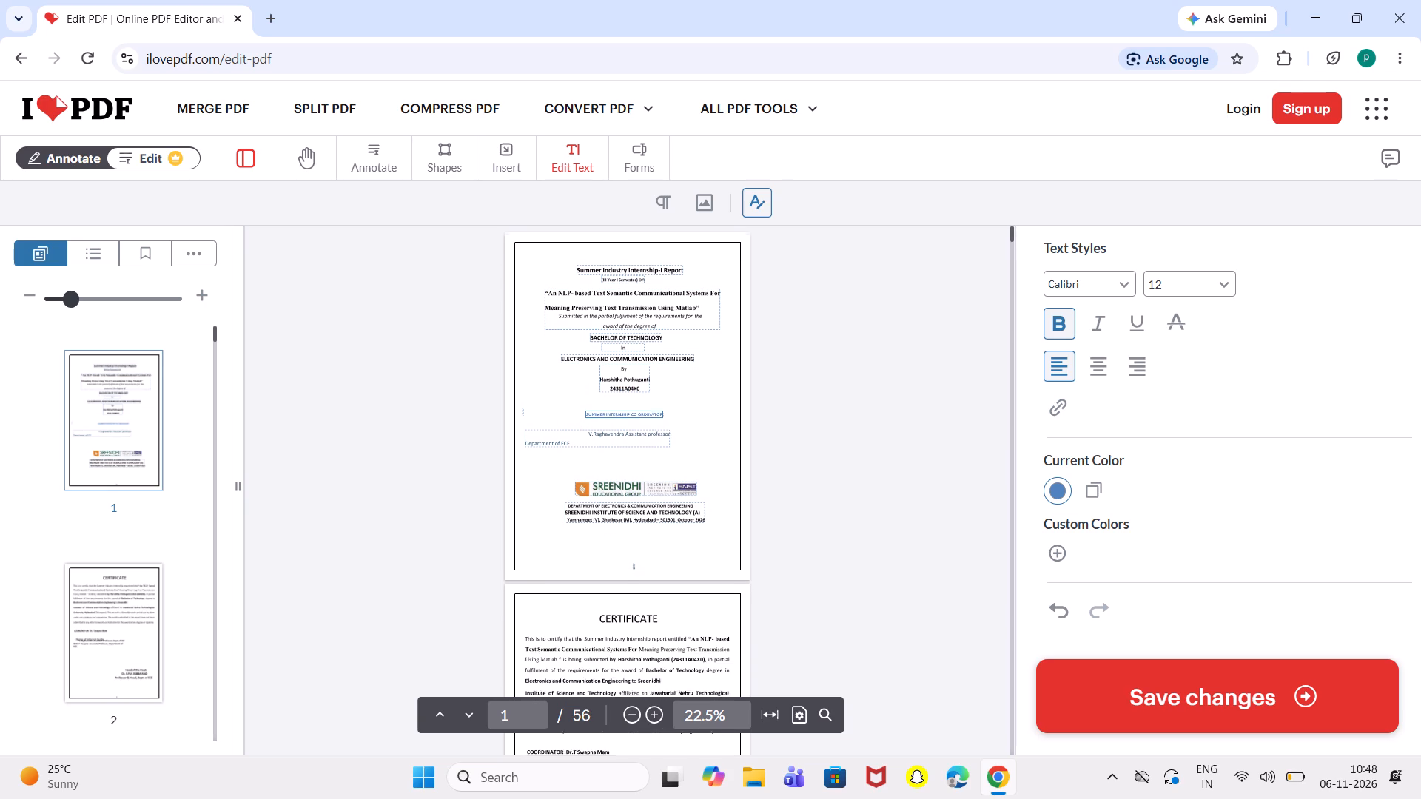
{"action": "scroll", "coordinate": [654, 462], "scroll_direction": "down", "scroll_amount": 1}
{"action": "scroll", "coordinate": [654, 462], "scroll_direction": "left", "scroll_amount": 2}
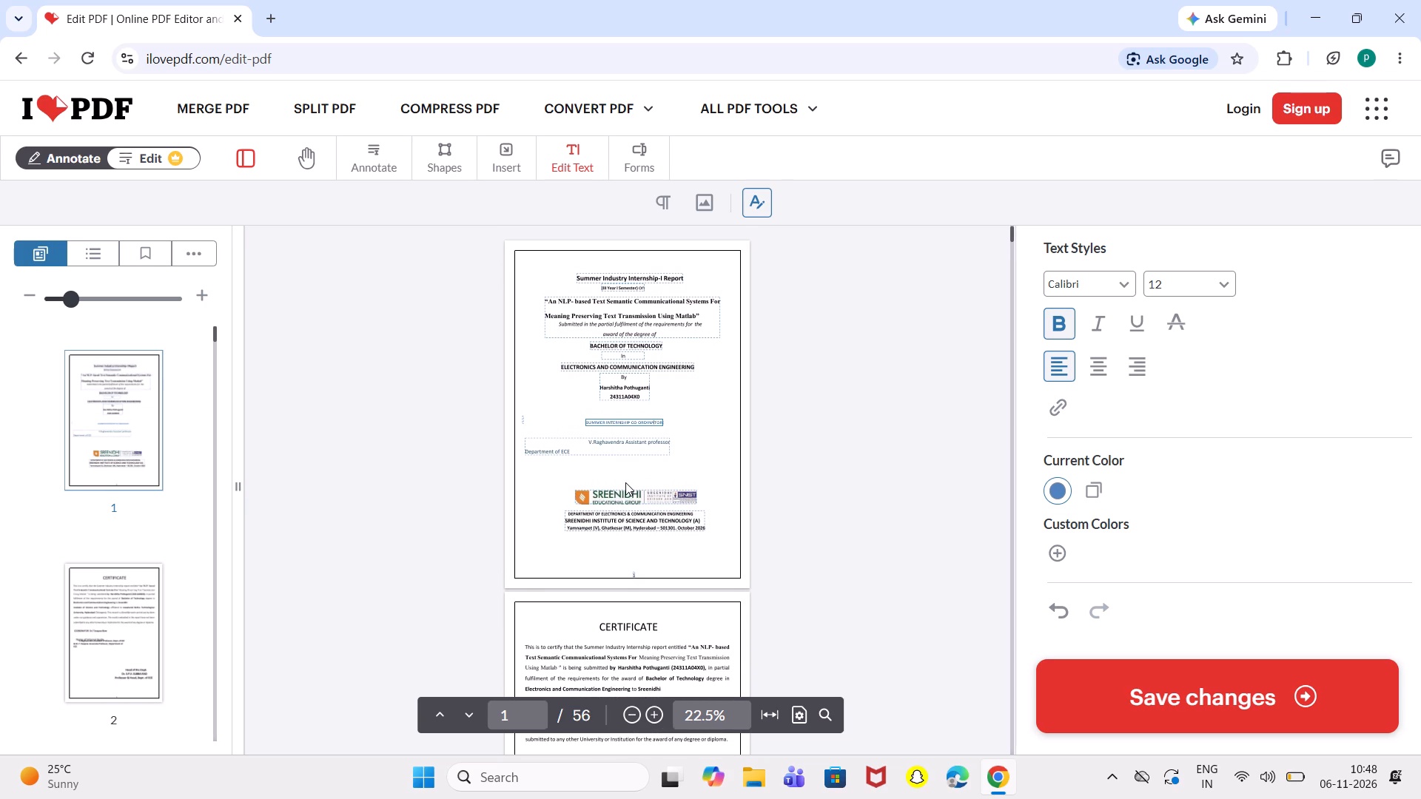
{"action": "scroll", "coordinate": [698, 437], "scroll_direction": "left", "scroll_amount": 1}
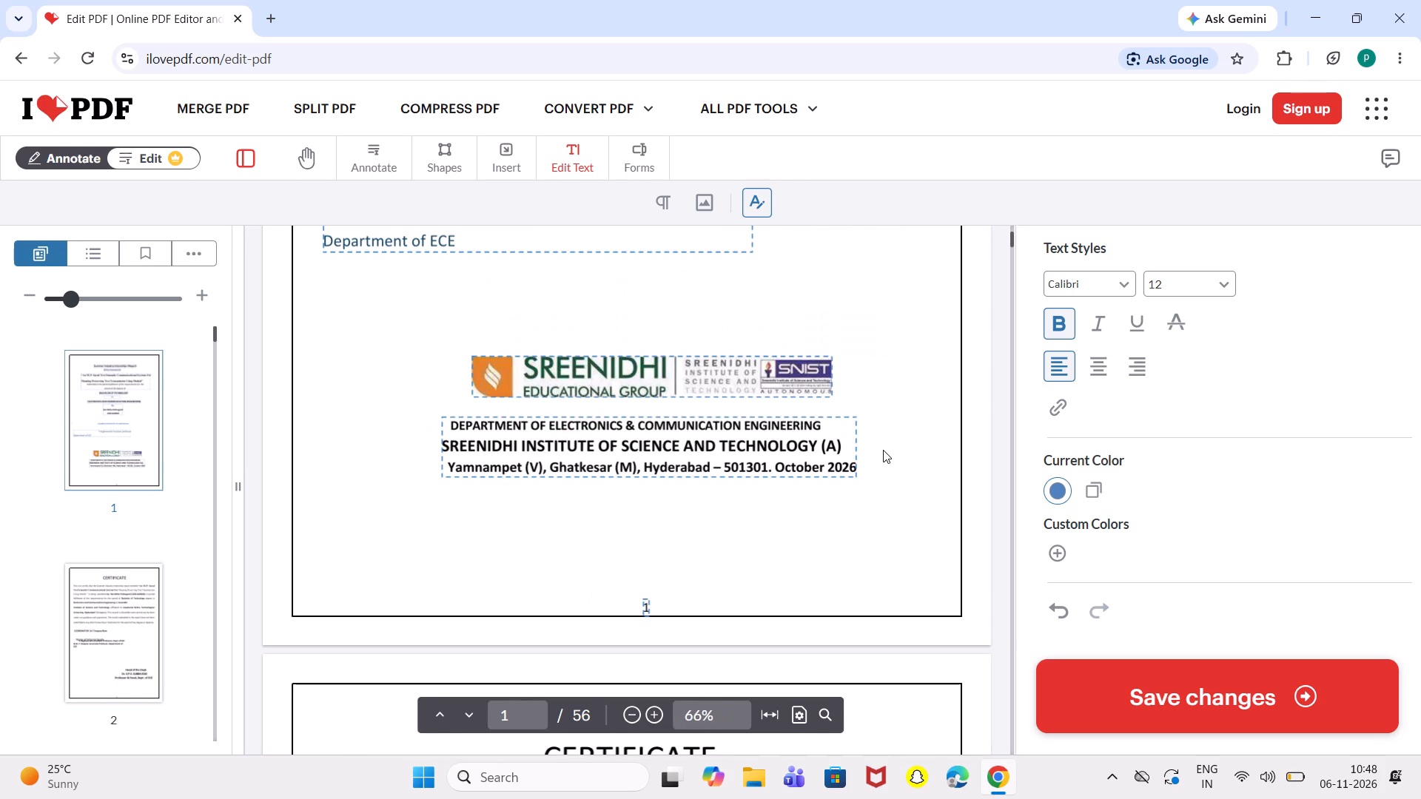
{"action": "scroll", "coordinate": [883, 450], "scroll_direction": "up", "scroll_amount": 1}
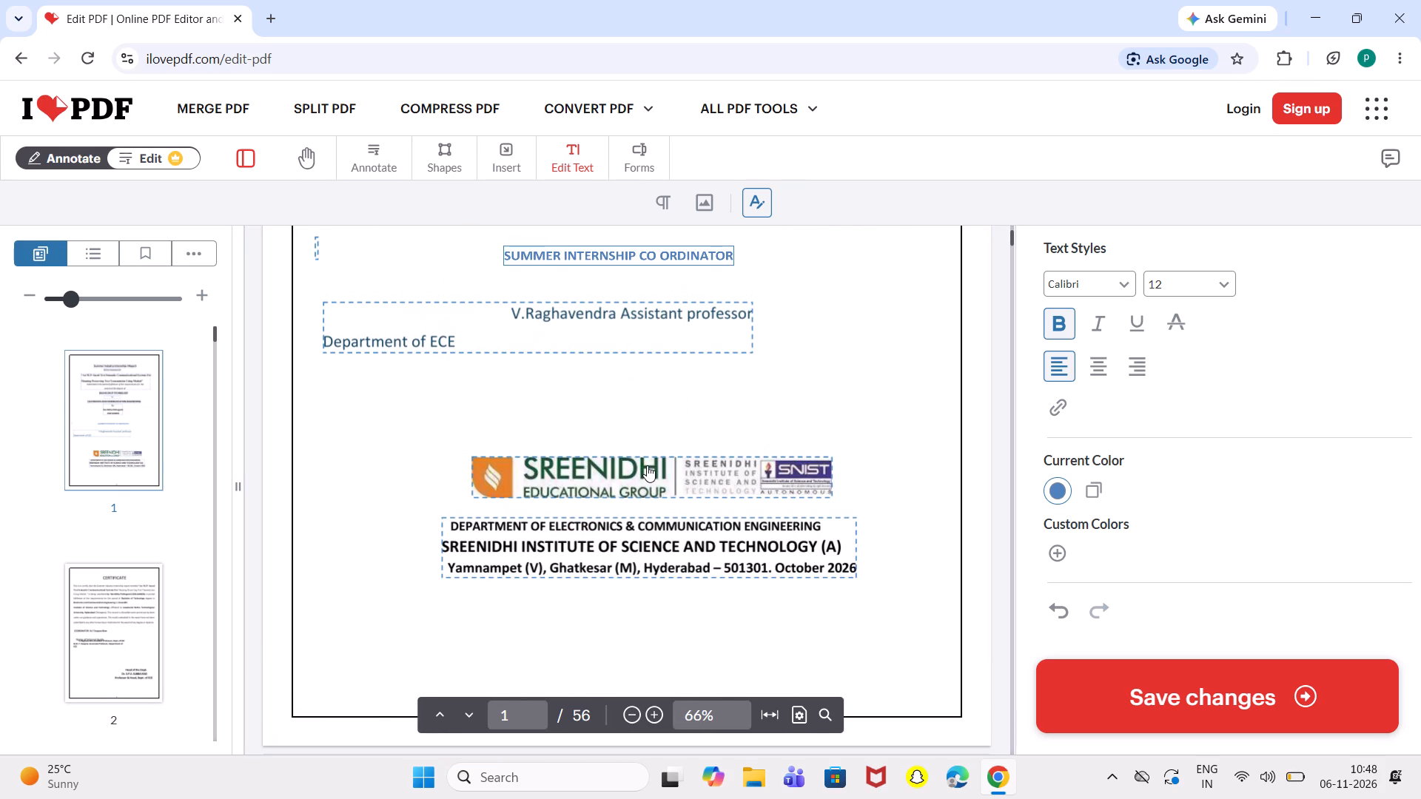
{"action": "double_click", "coordinate": [647, 465]}
{"action": "scroll", "coordinate": [647, 465], "scroll_direction": "down", "scroll_amount": 1}
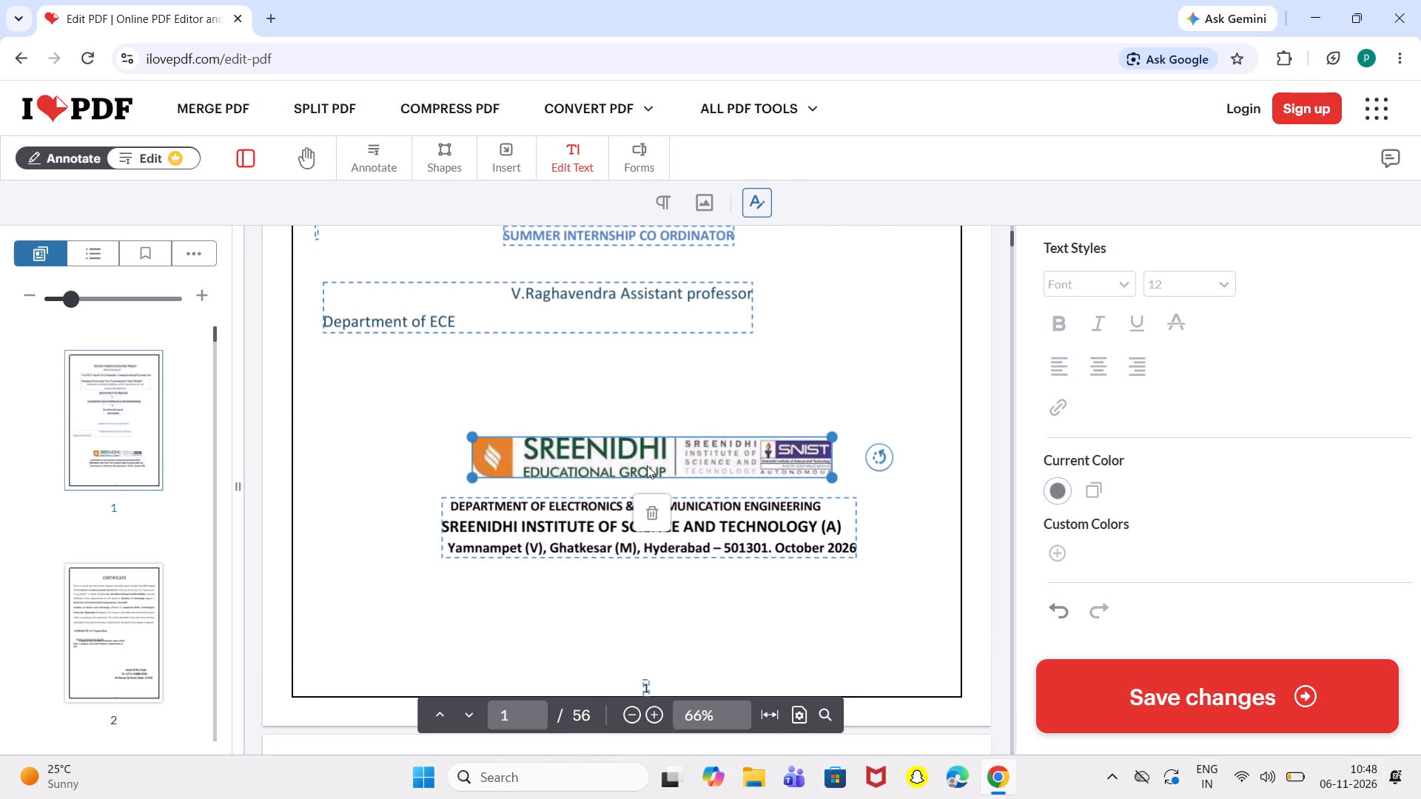
{"action": "scroll", "coordinate": [647, 465], "scroll_direction": "down", "scroll_amount": 2}
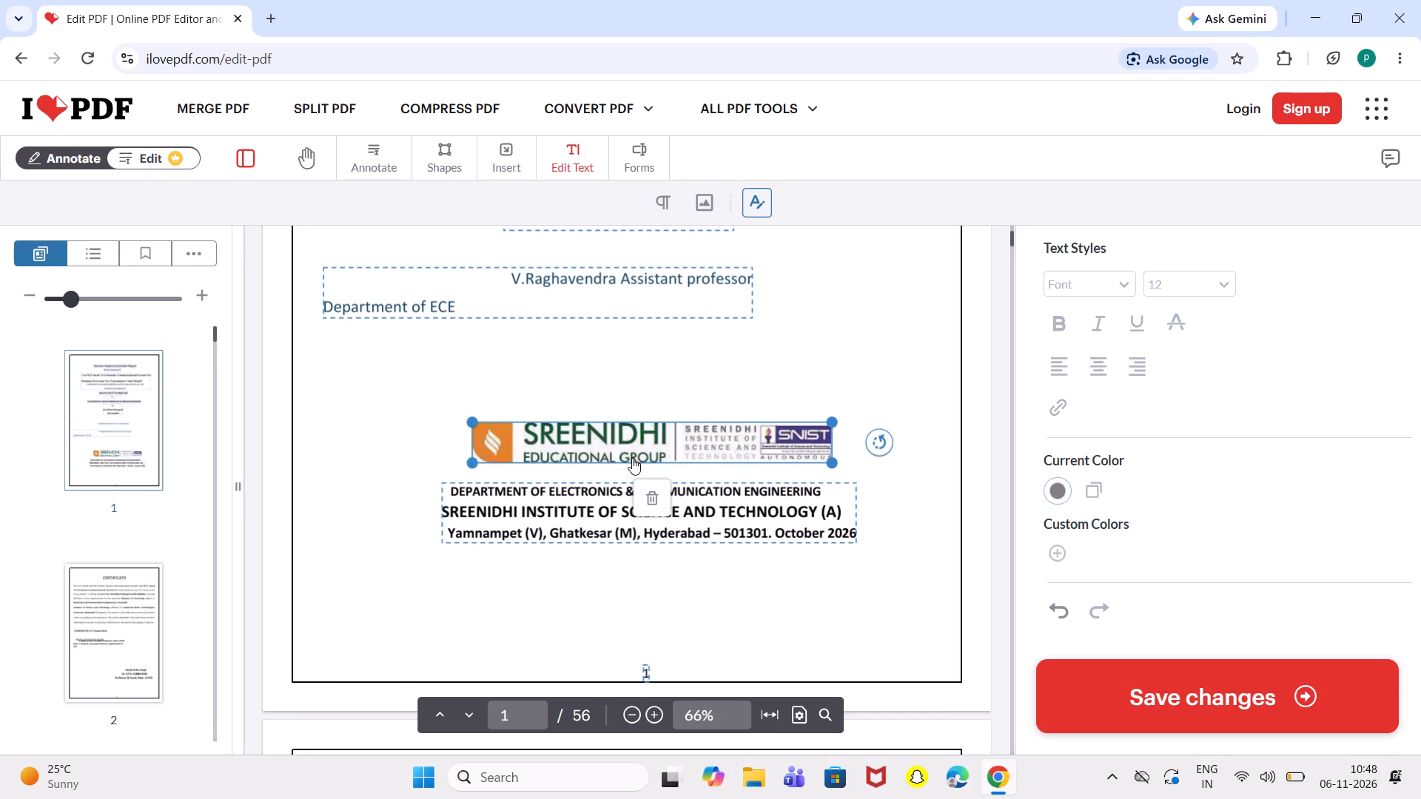
{"action": "left_click_drag", "start_coordinate": [638, 435], "coordinate": [594, 385]}
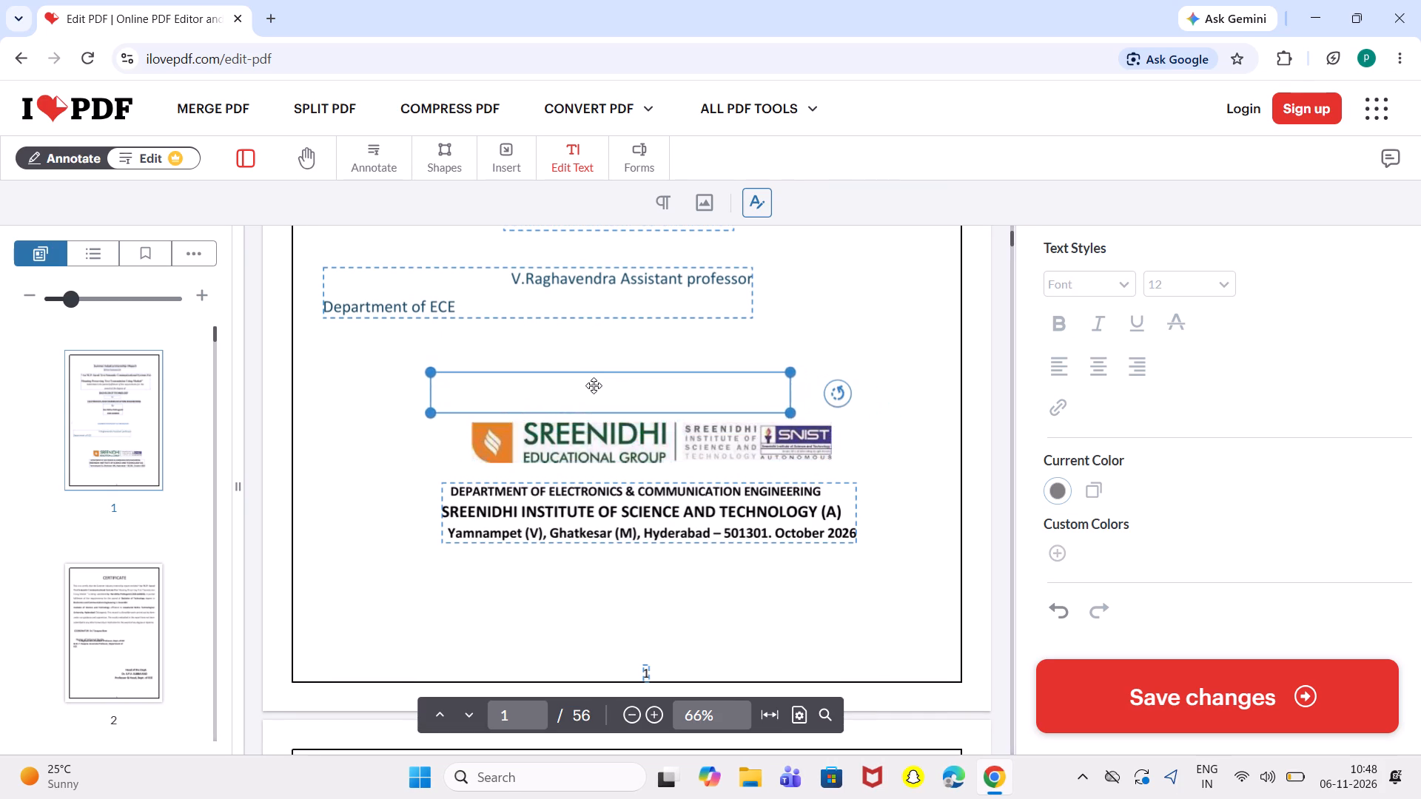
{"action": "left_click_drag", "start_coordinate": [594, 385], "coordinate": [573, 389]}
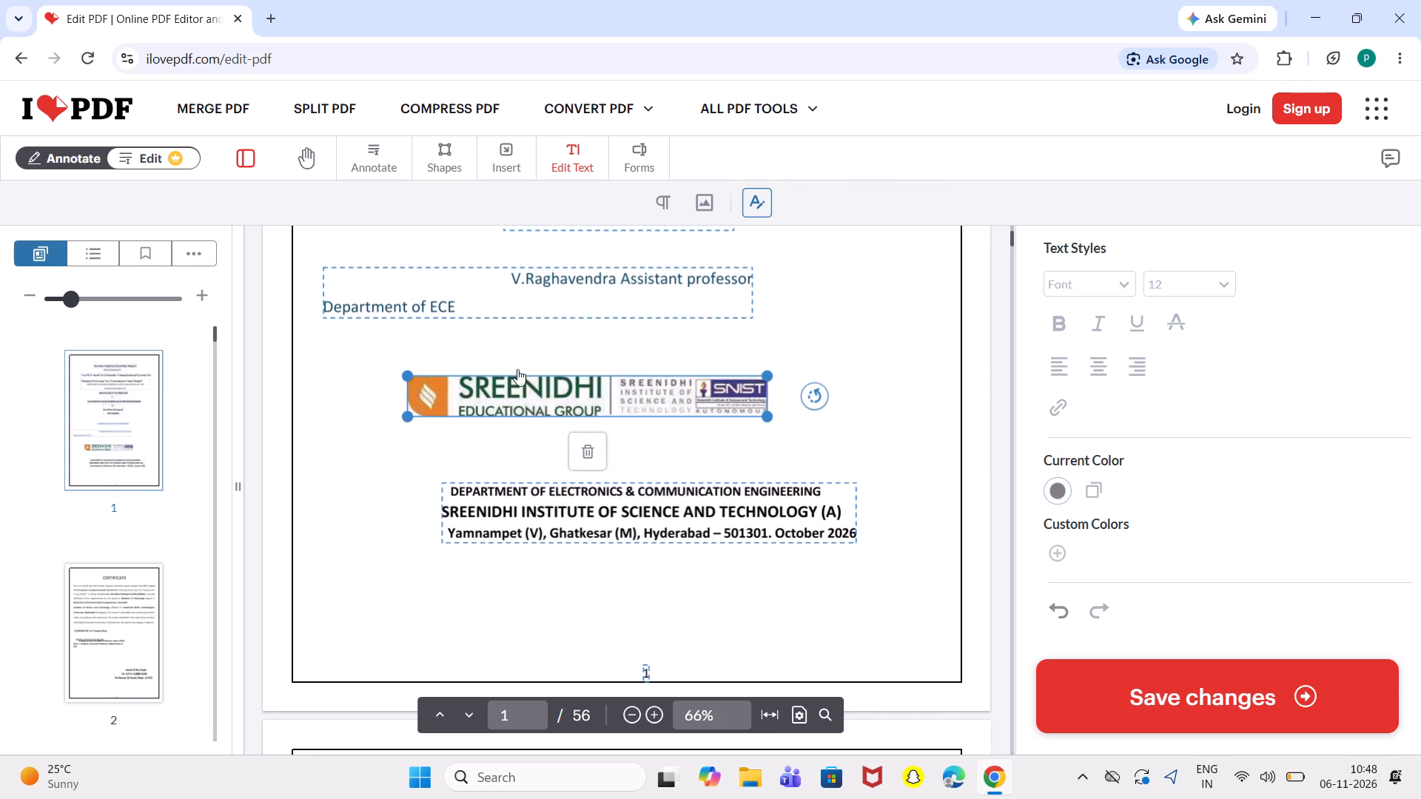
Narrow the coordinator's name and department text block from its left edge so both lines start together beneath the coordinator heading.
{"action": "left_click", "coordinate": [326, 296]}
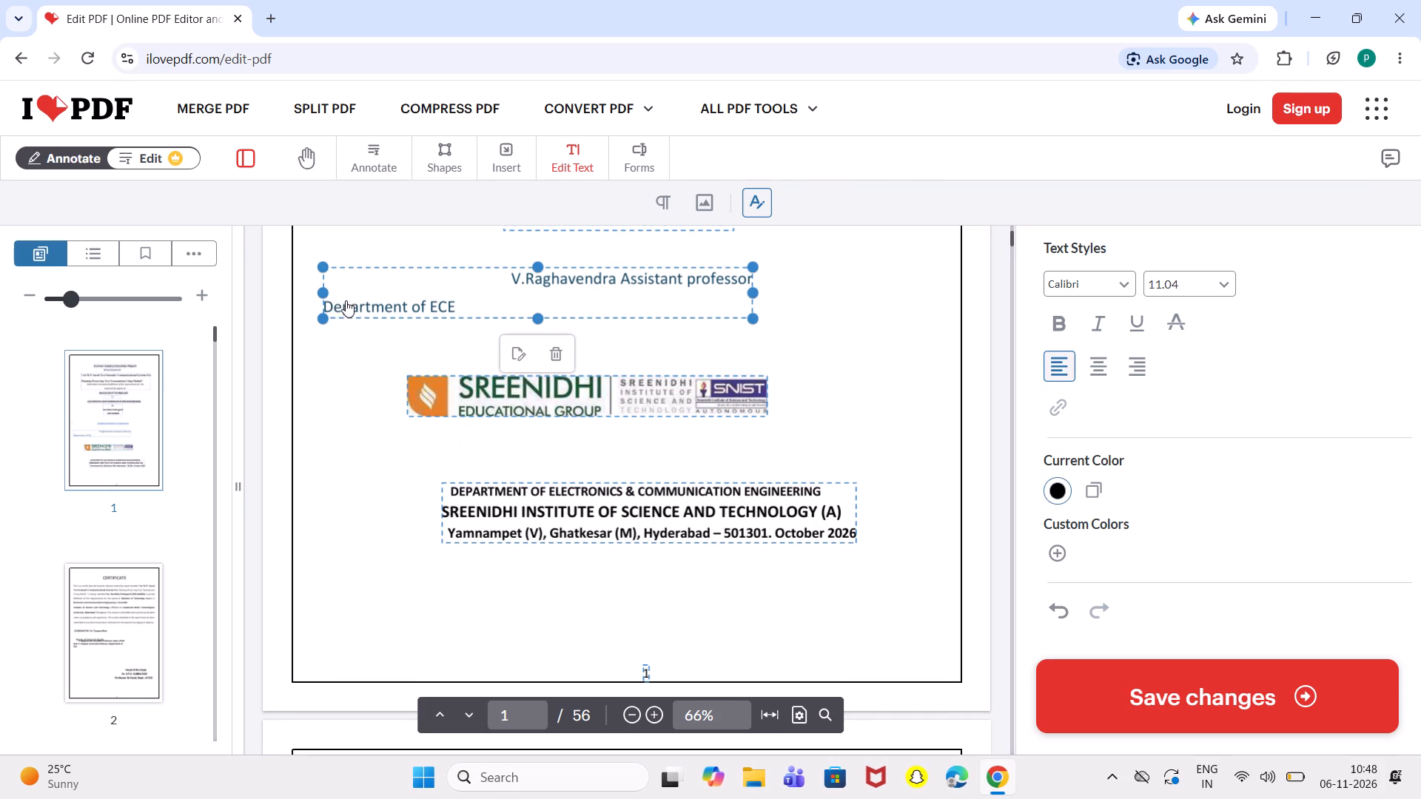
{"action": "left_click", "coordinate": [332, 306]}
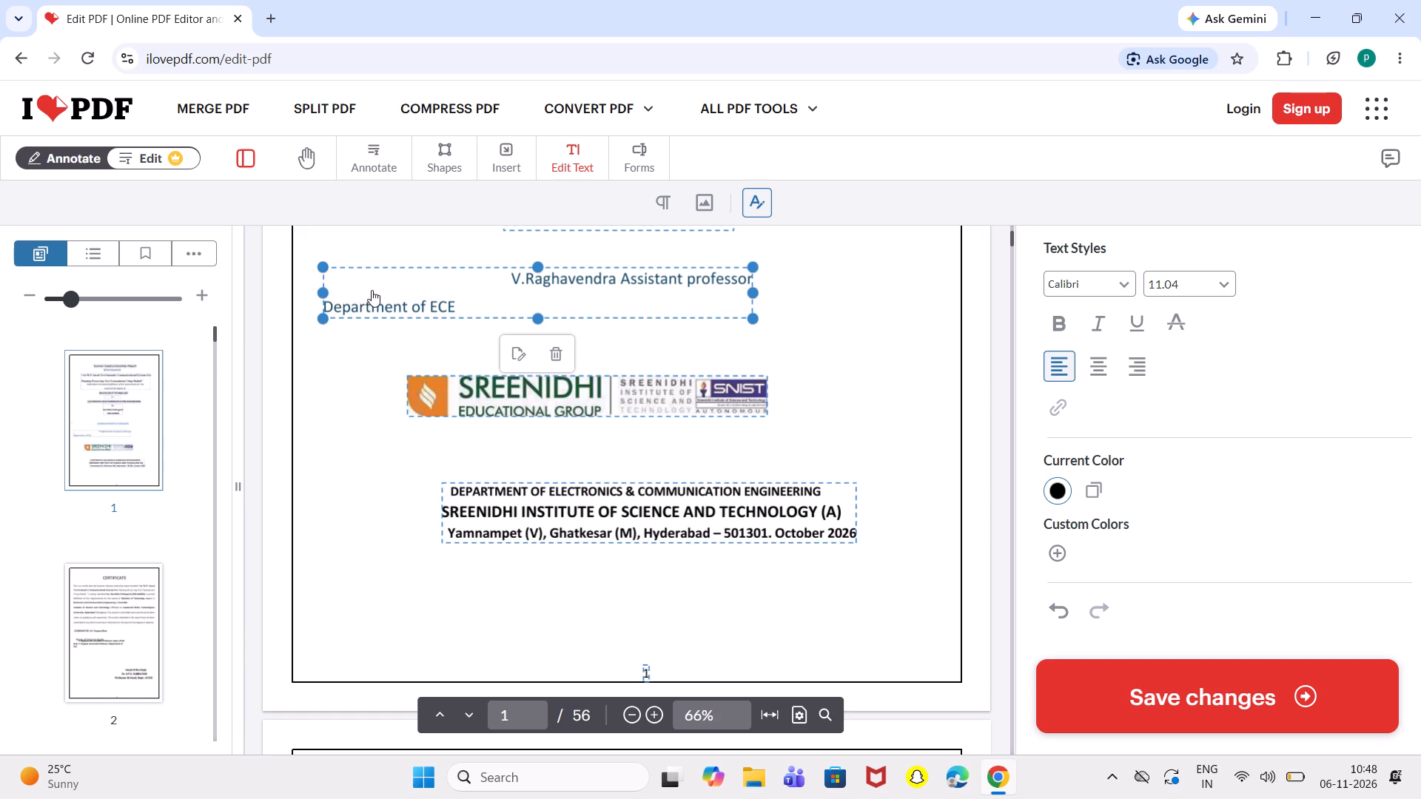
{"action": "double_click", "coordinate": [316, 289]}
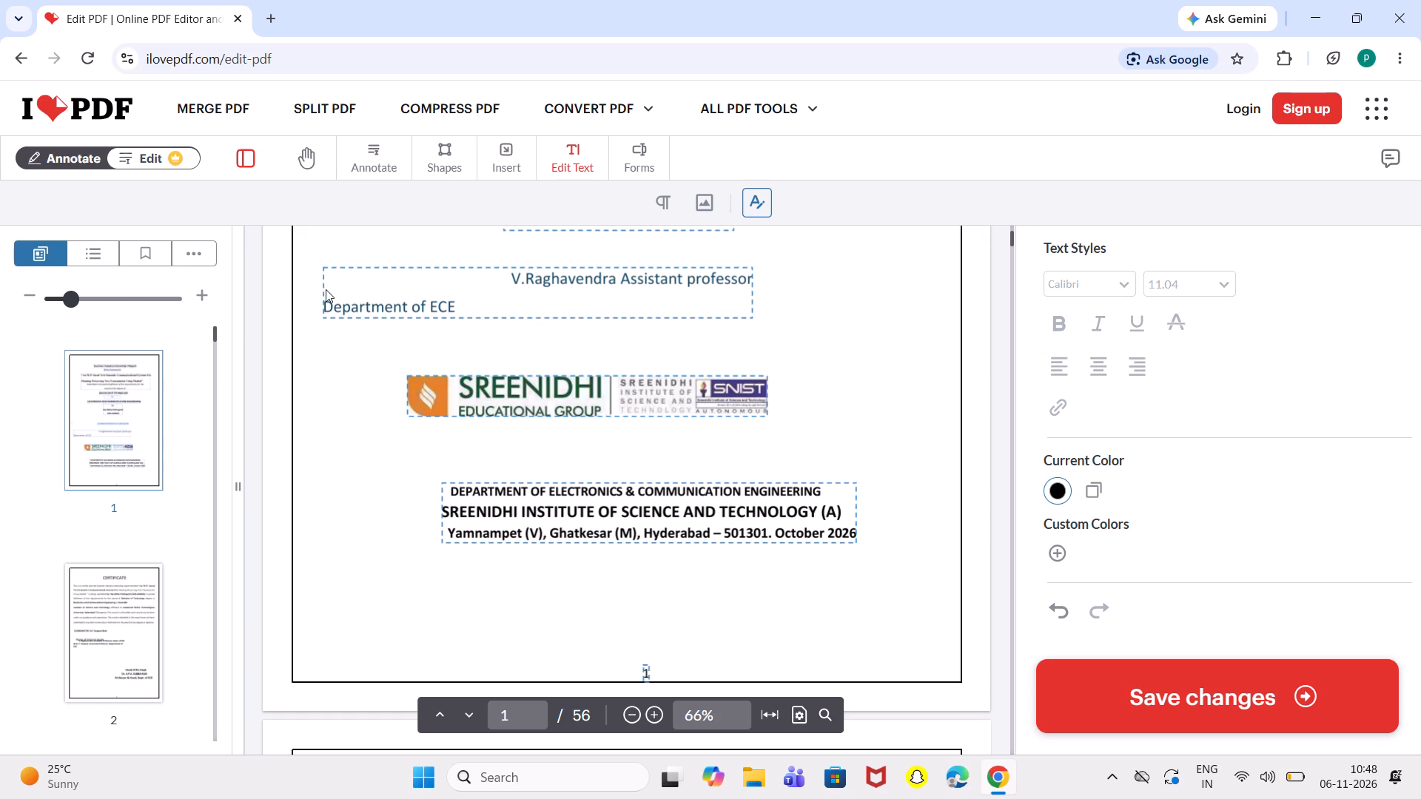
{"action": "triple_click", "coordinate": [318, 289]}
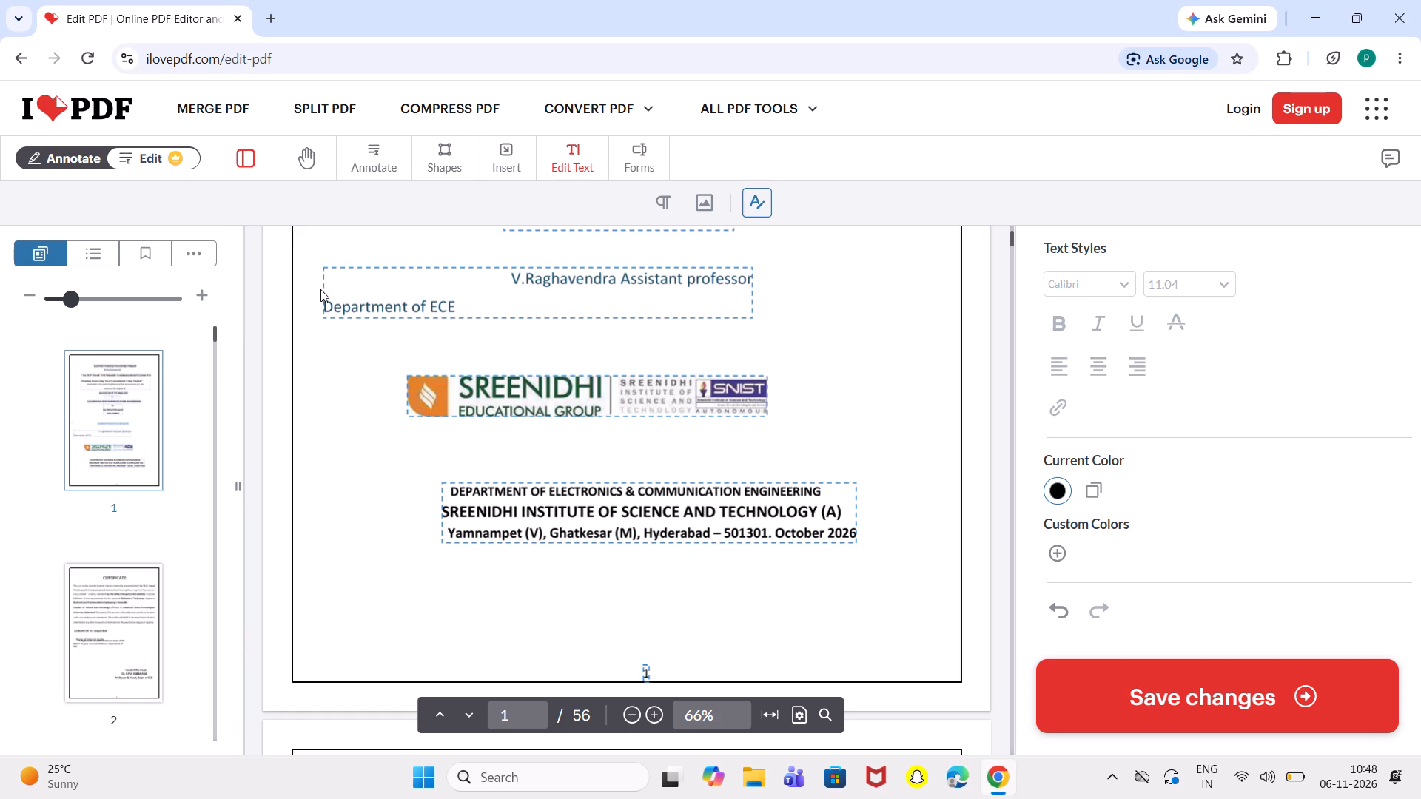
{"action": "left_click", "coordinate": [320, 289]}
{"action": "double_click", "coordinate": [318, 289]}
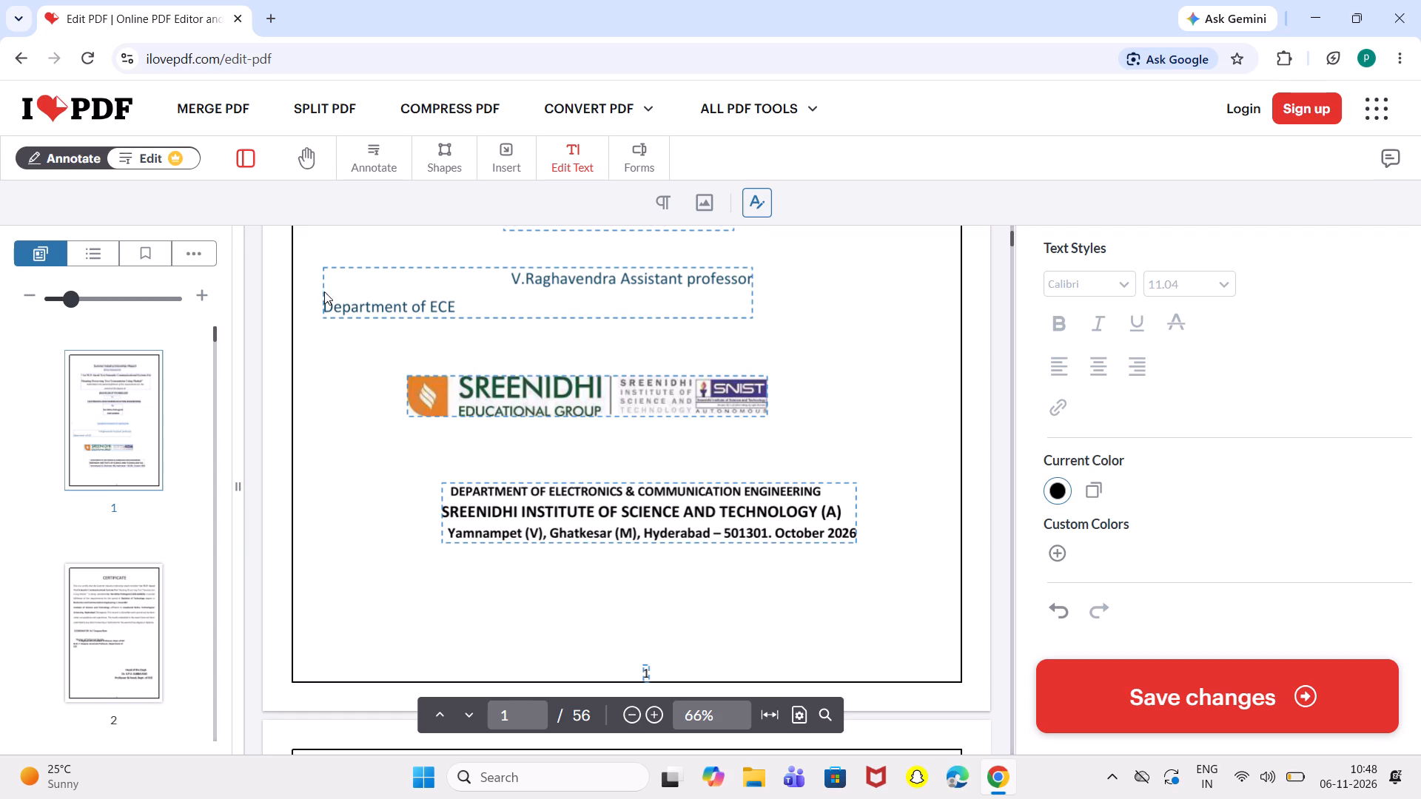
{"action": "left_click", "coordinate": [324, 291]}
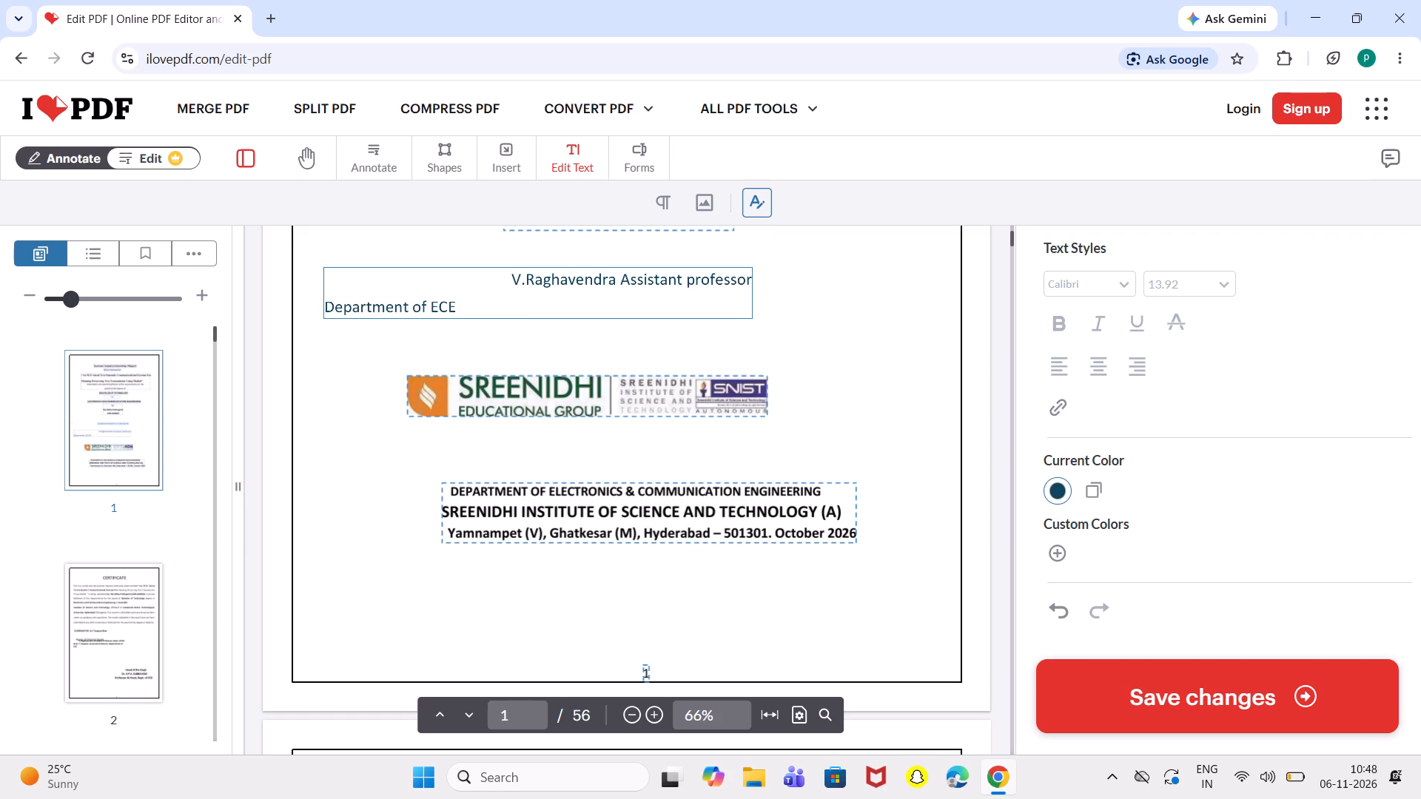
{"action": "left_click", "coordinate": [338, 303]}
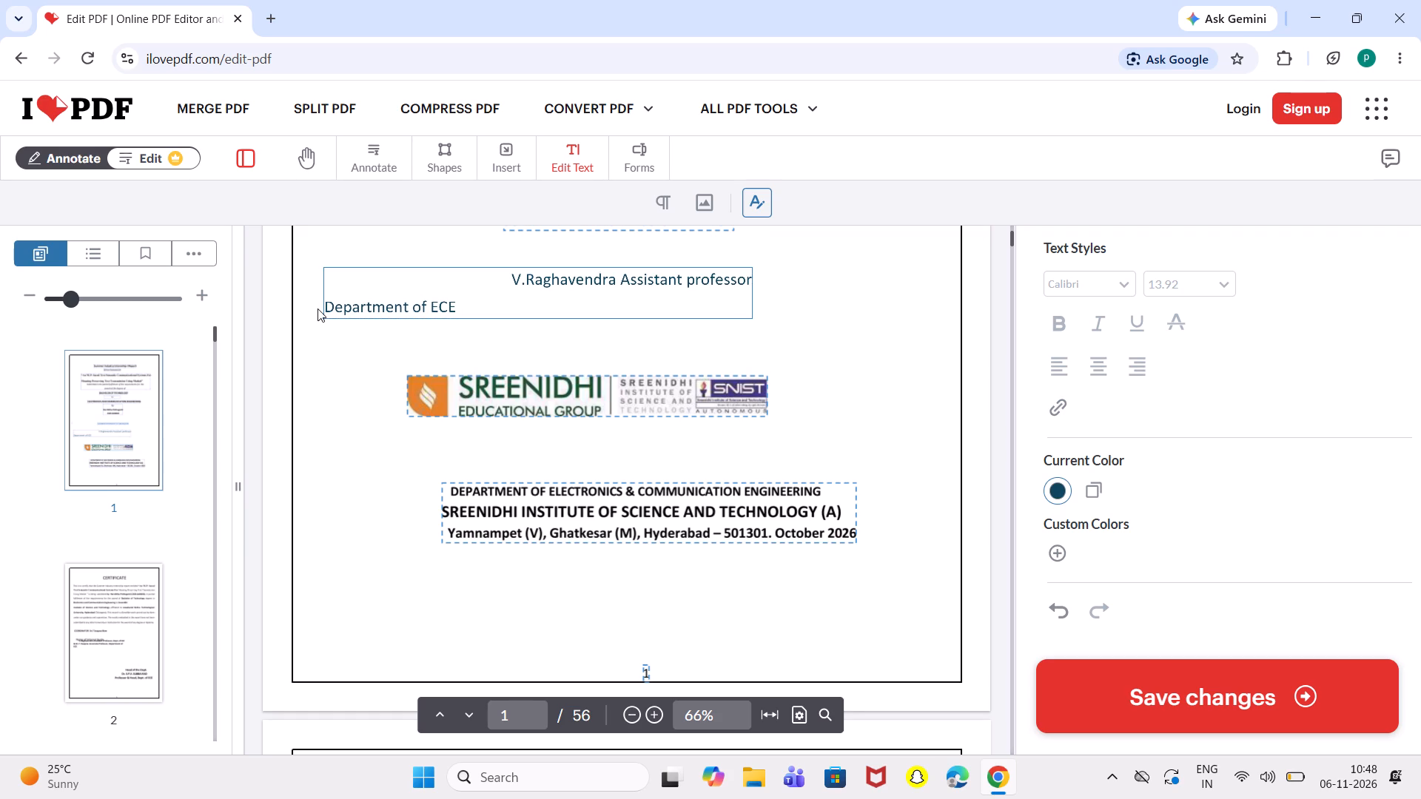
{"action": "left_click", "coordinate": [323, 309]}
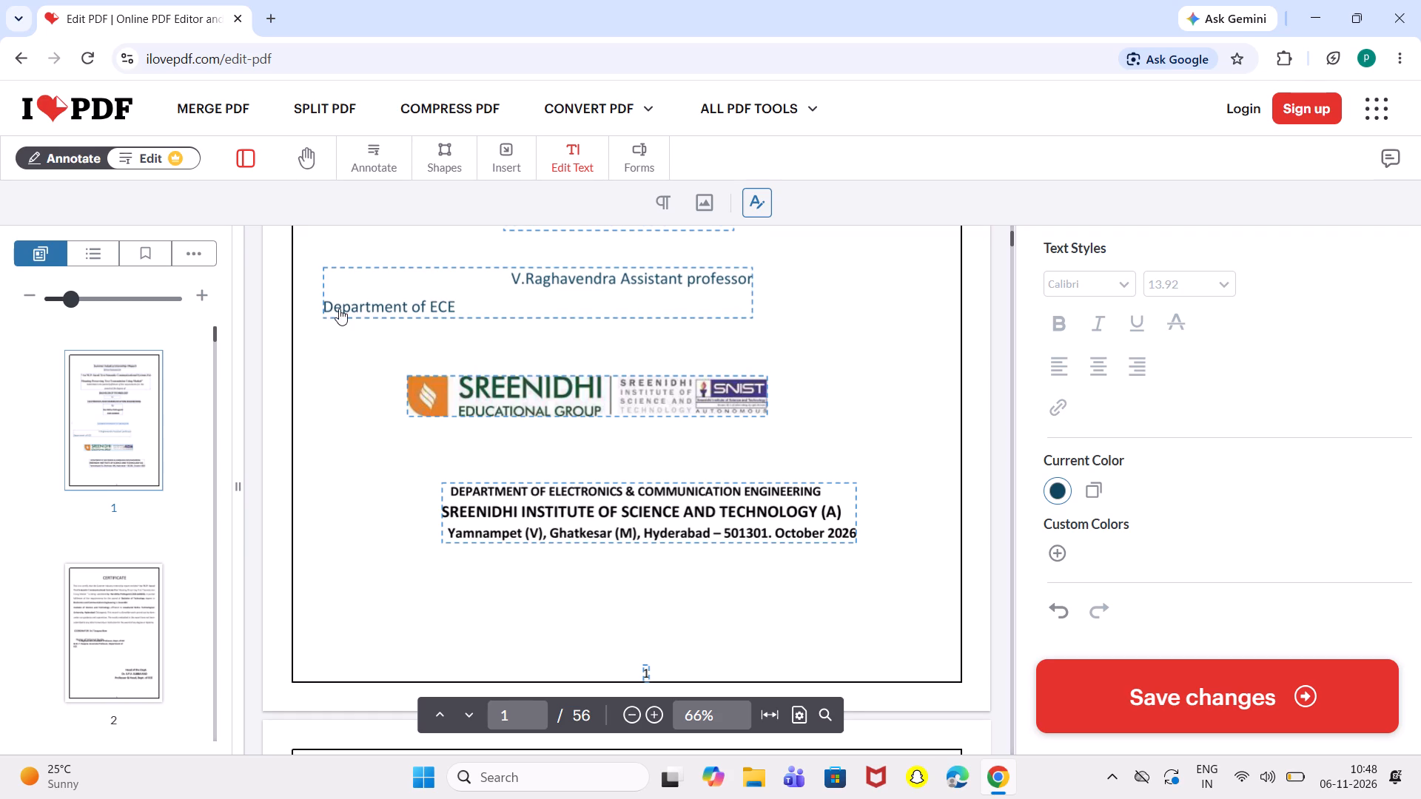
{"action": "left_click", "coordinate": [325, 308]}
{"action": "left_click", "coordinate": [398, 291]}
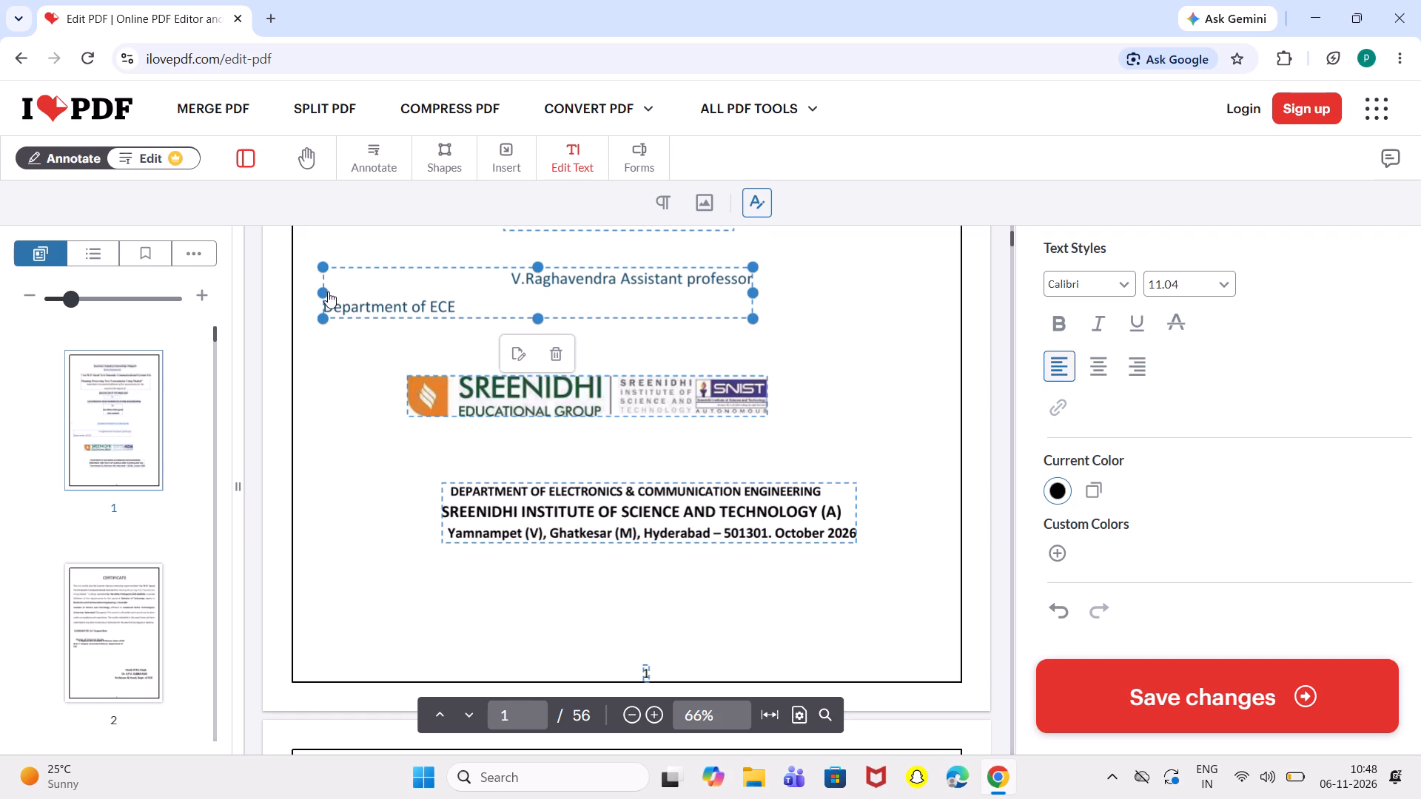
{"action": "left_click_drag", "start_coordinate": [326, 291], "coordinate": [441, 297]}
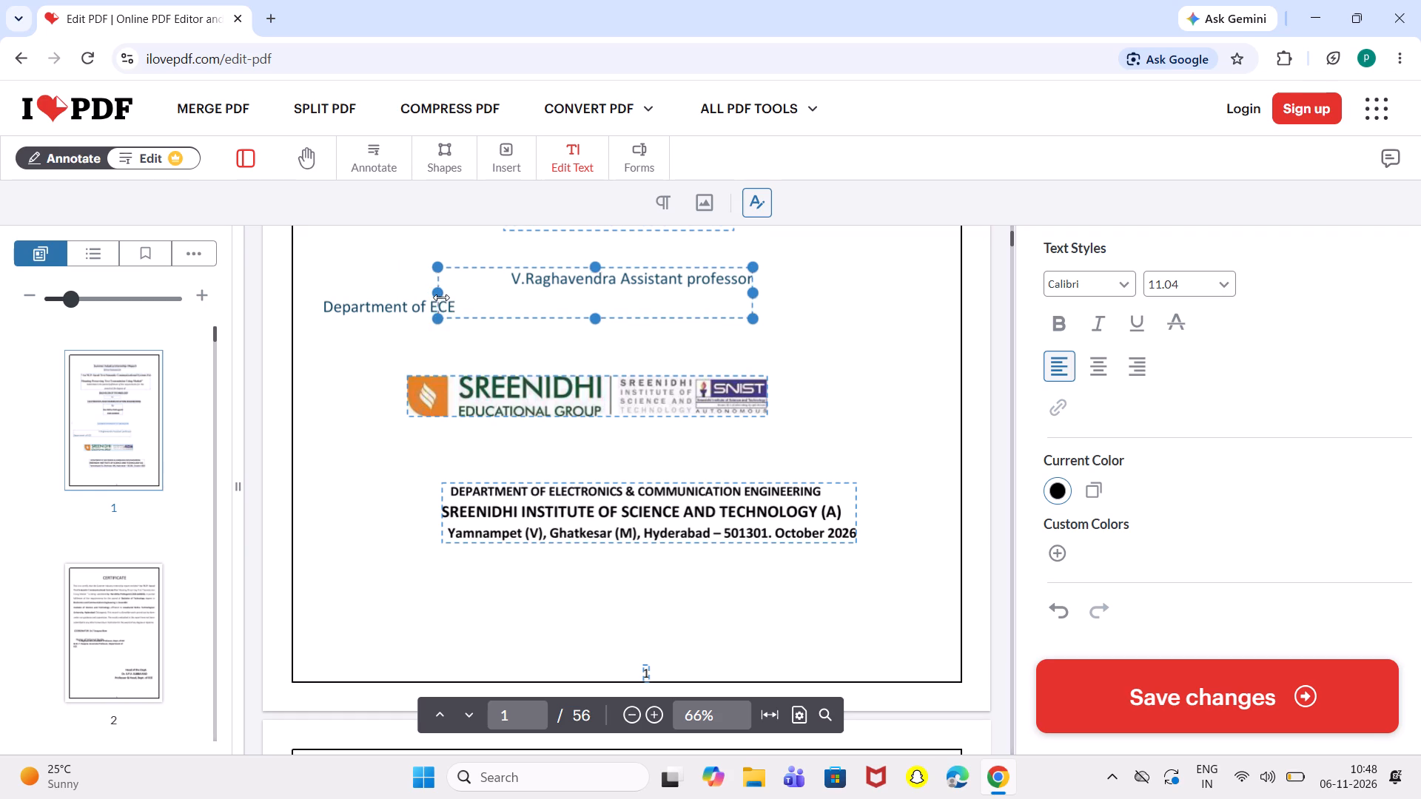
{"action": "left_click_drag", "start_coordinate": [441, 297], "coordinate": [474, 297]}
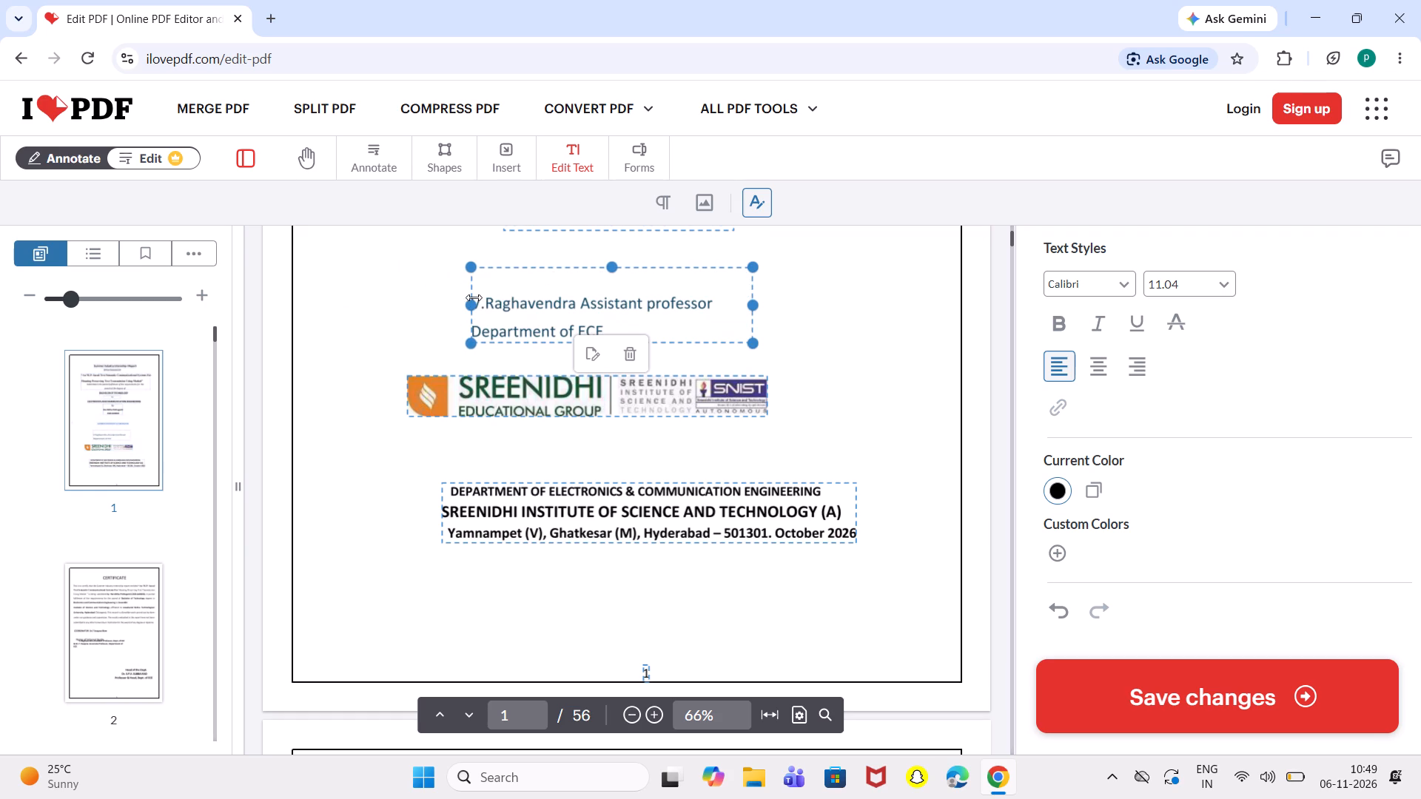
Move the department and institute address block on the cover page up, closer beneath the Sreenidhi logo.
{"action": "scroll", "coordinate": [474, 297], "scroll_direction": "right", "scroll_amount": 1}
{"action": "scroll", "coordinate": [473, 462], "scroll_direction": "up", "scroll_amount": 1}
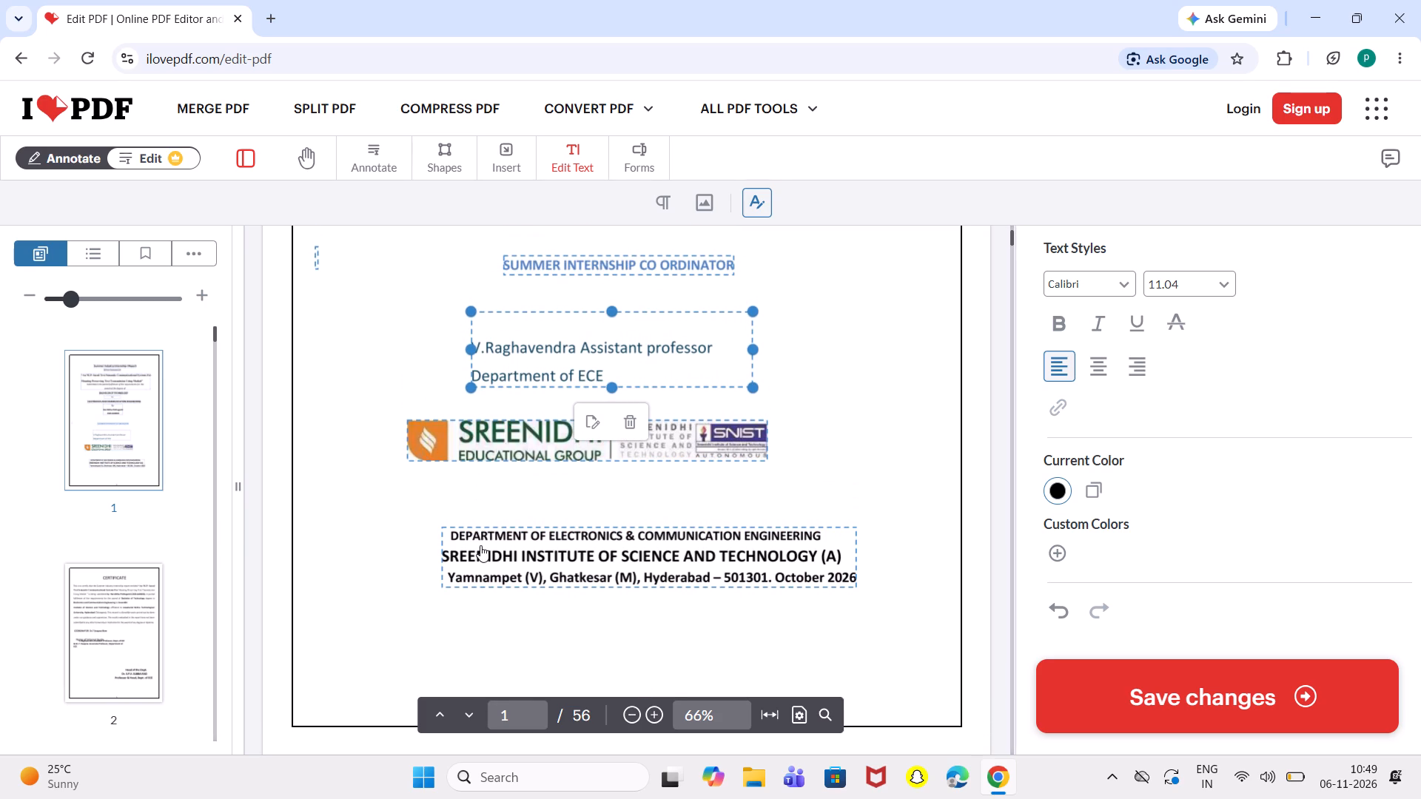
{"action": "left_click", "coordinate": [494, 547]}
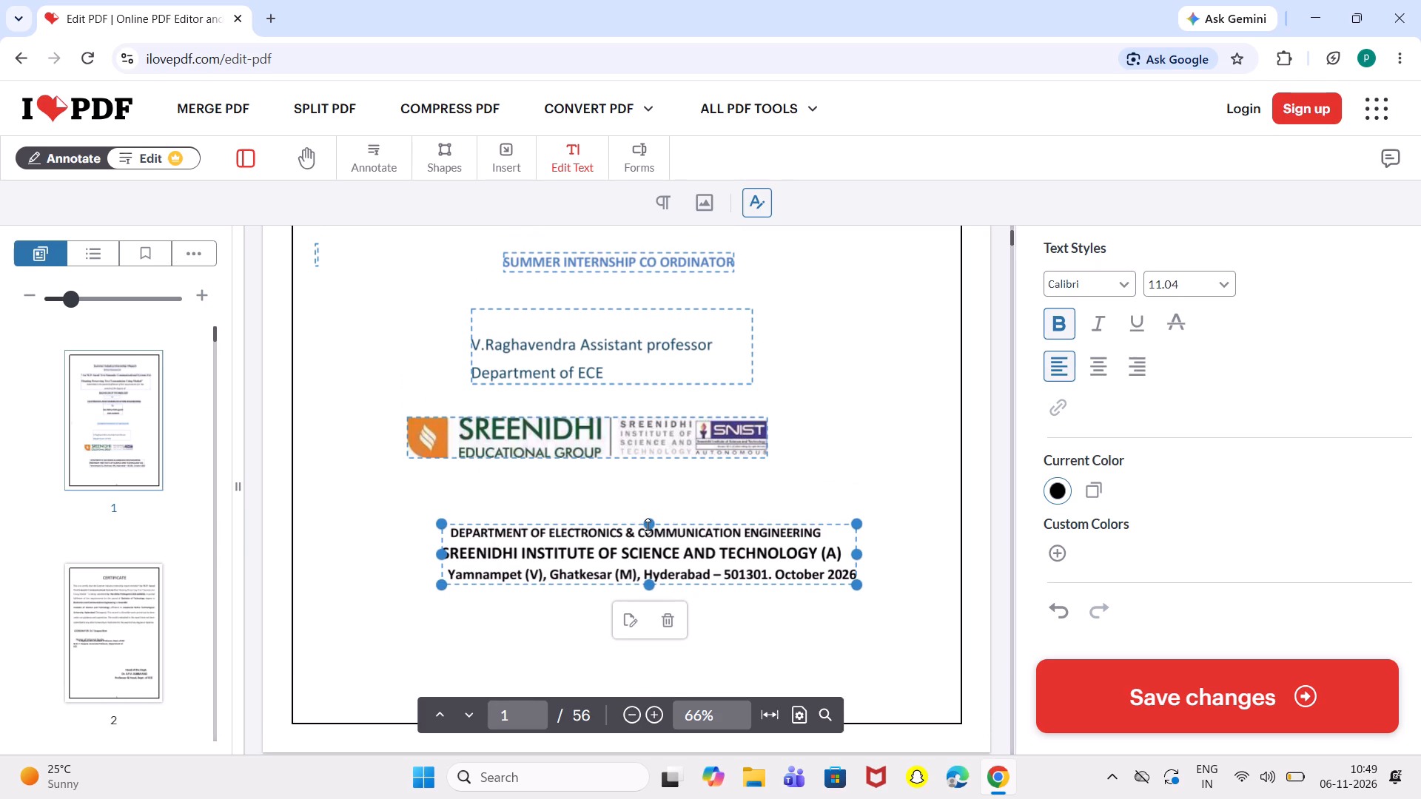
{"action": "left_click_drag", "start_coordinate": [648, 526], "coordinate": [644, 508]}
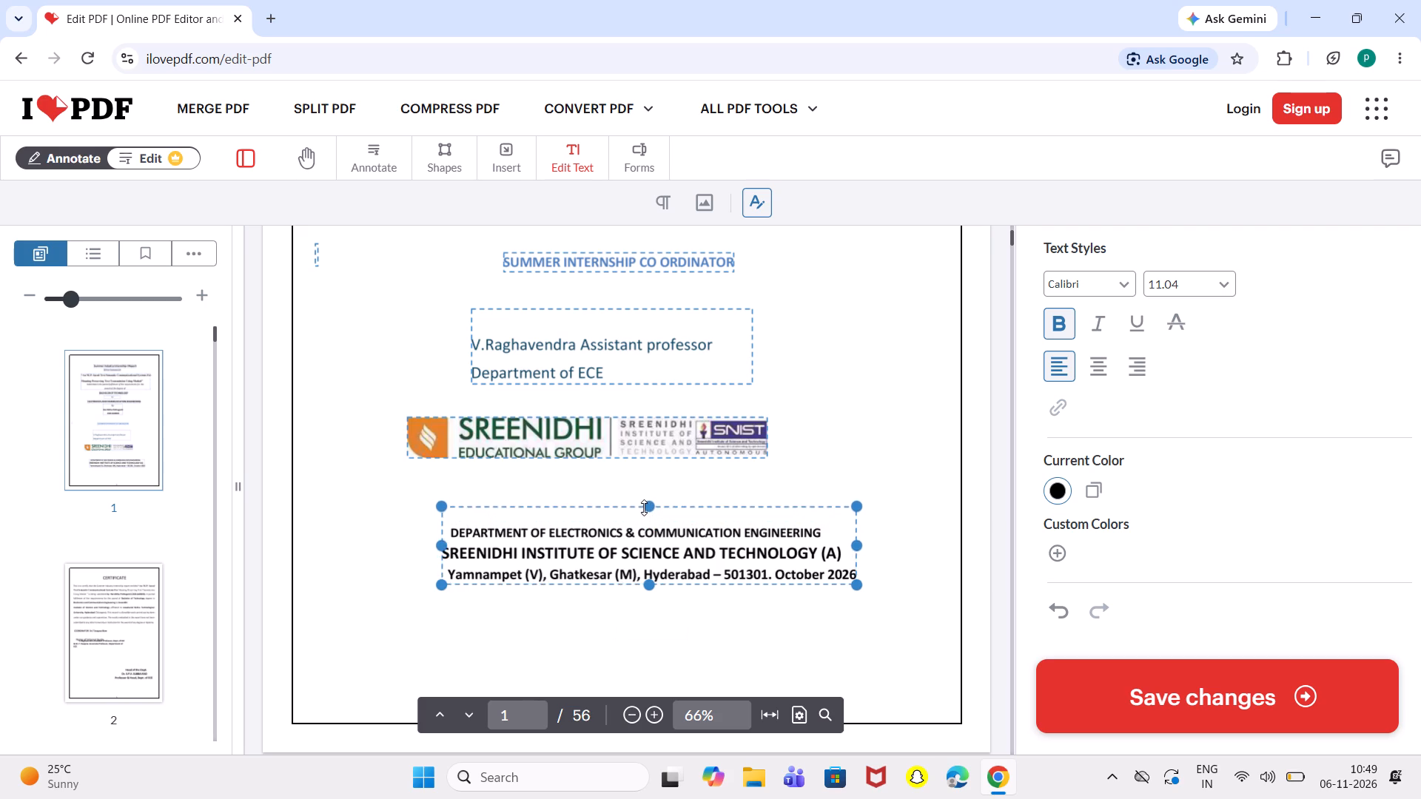
{"action": "left_click_drag", "start_coordinate": [644, 508], "coordinate": [644, 497]}
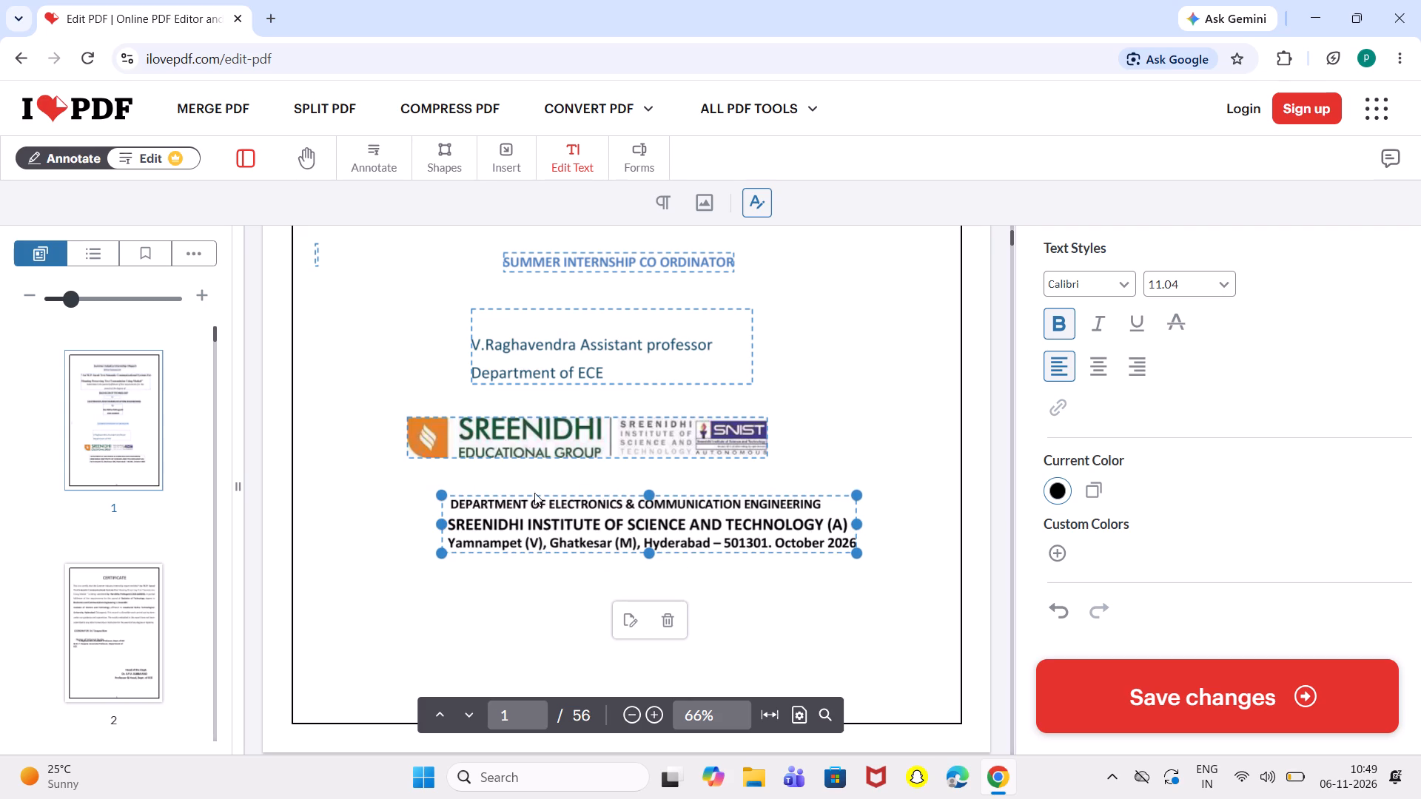
Shift the Sreenidhi logo on the cover page to the right so it sits centred above the institute address block.
{"action": "left_click", "coordinate": [765, 434]}
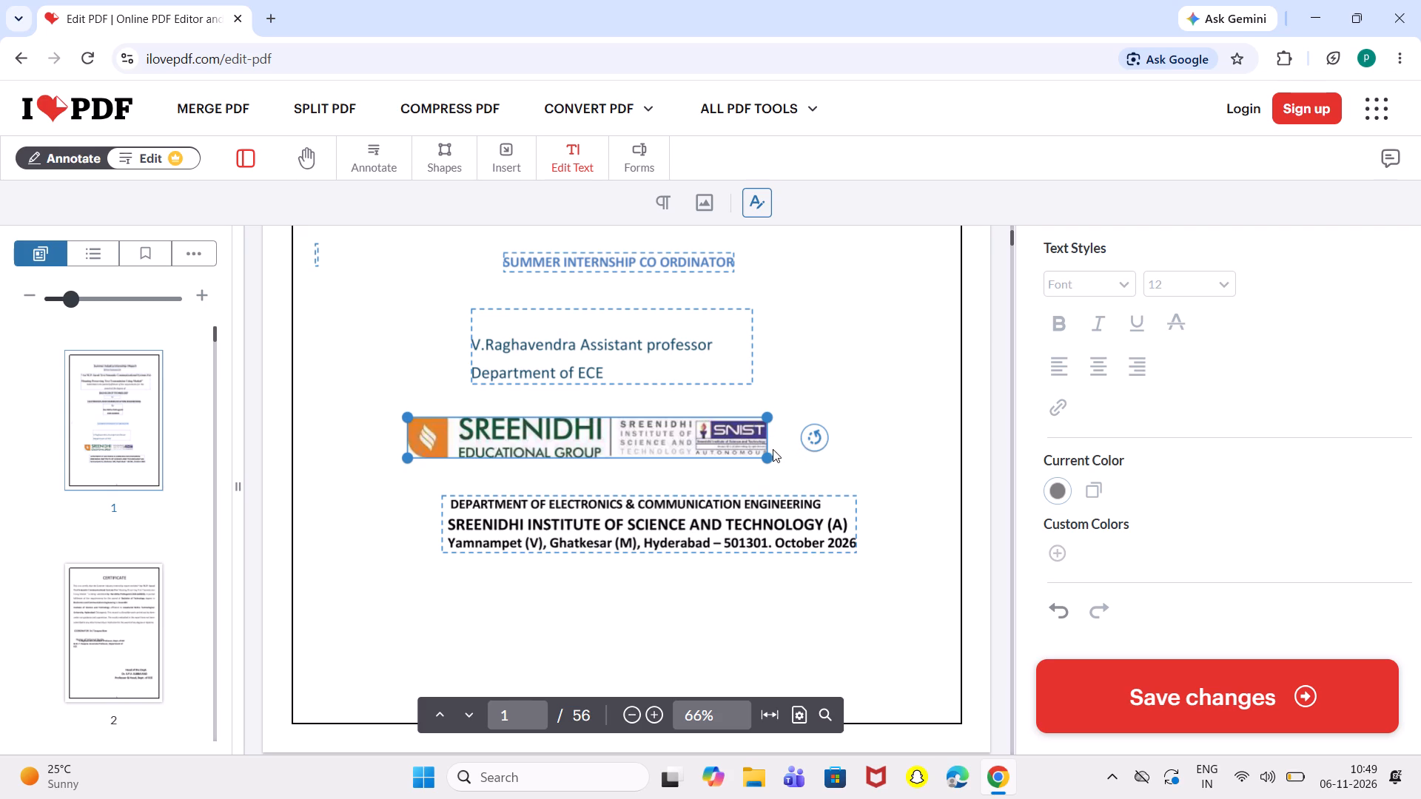
{"action": "left_click_drag", "start_coordinate": [763, 444], "coordinate": [776, 445]}
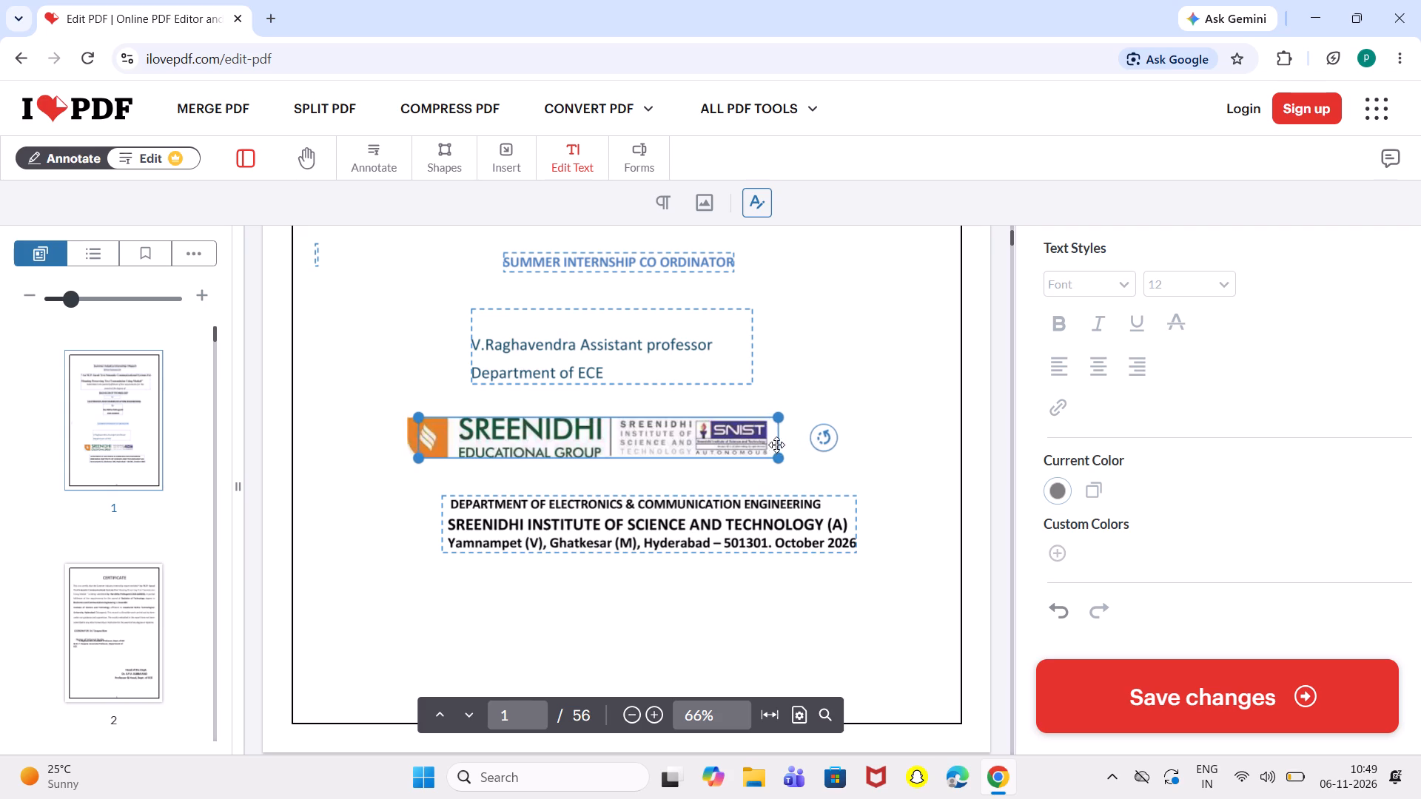
{"action": "left_click_drag", "start_coordinate": [776, 445], "coordinate": [808, 450]}
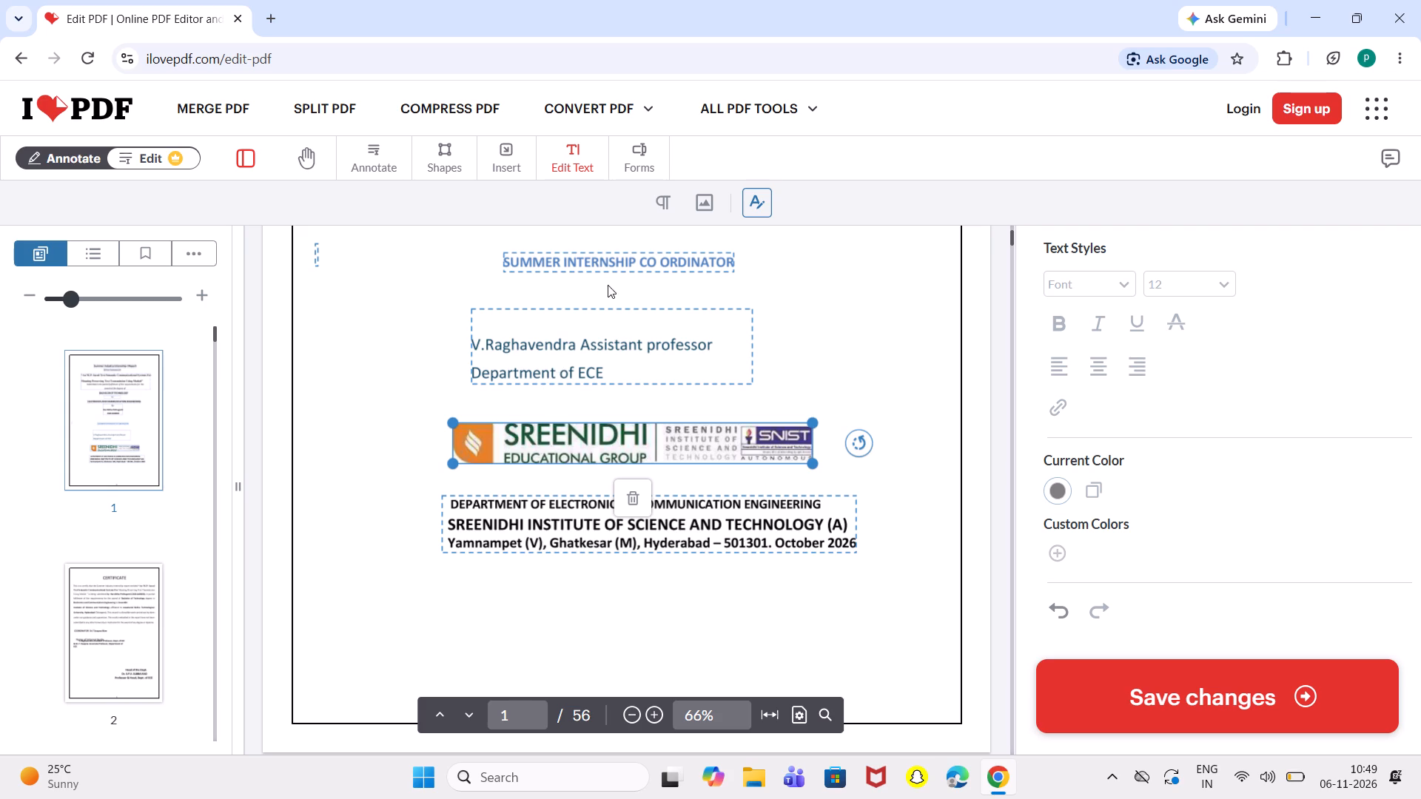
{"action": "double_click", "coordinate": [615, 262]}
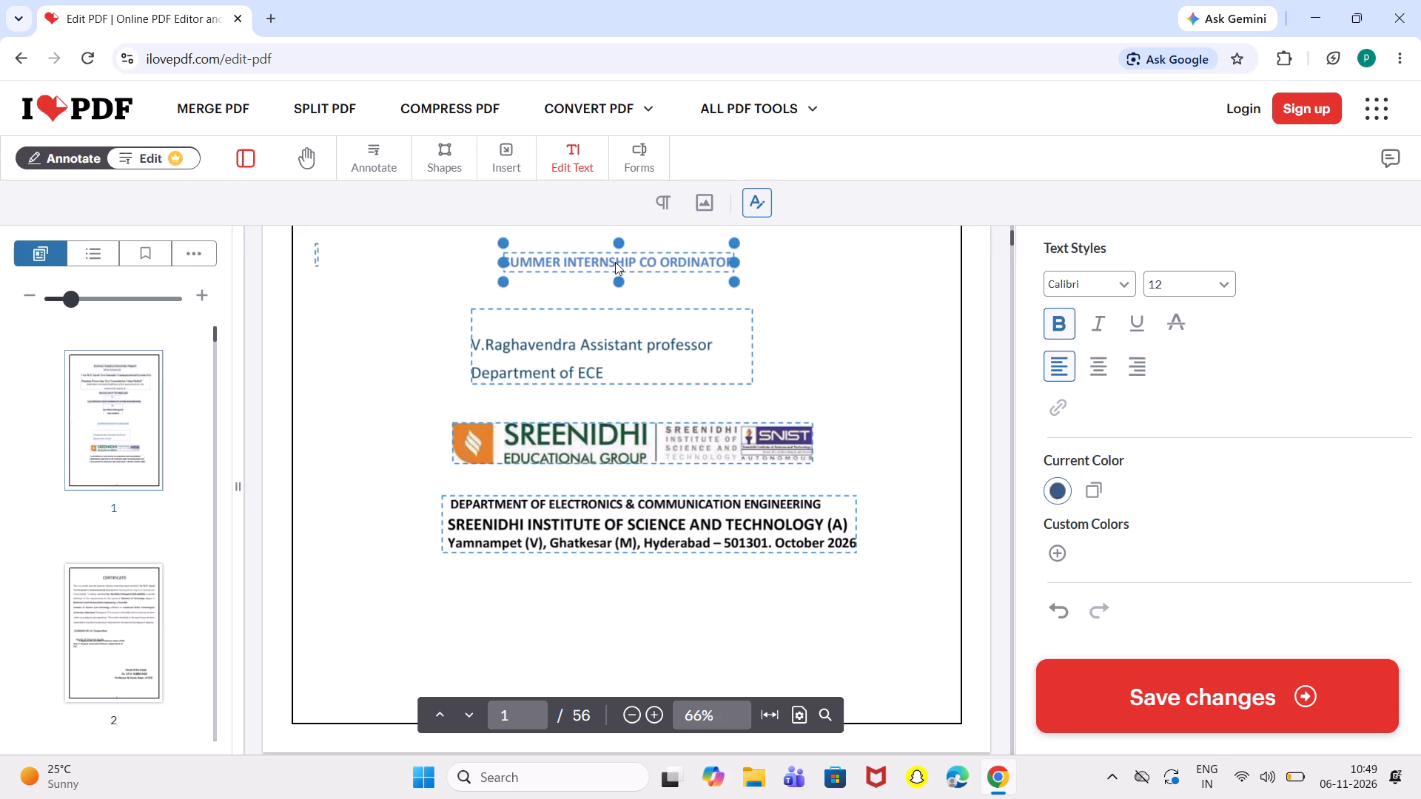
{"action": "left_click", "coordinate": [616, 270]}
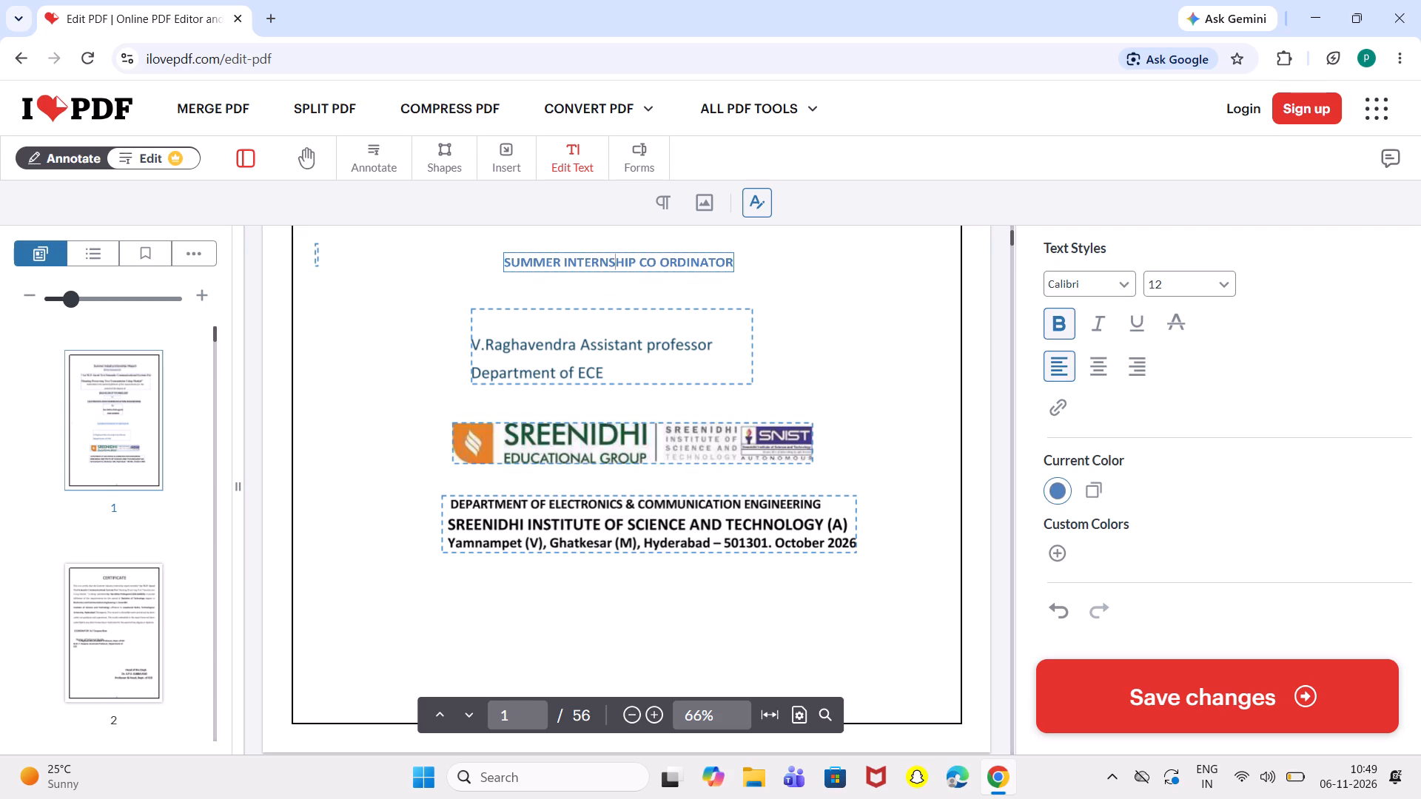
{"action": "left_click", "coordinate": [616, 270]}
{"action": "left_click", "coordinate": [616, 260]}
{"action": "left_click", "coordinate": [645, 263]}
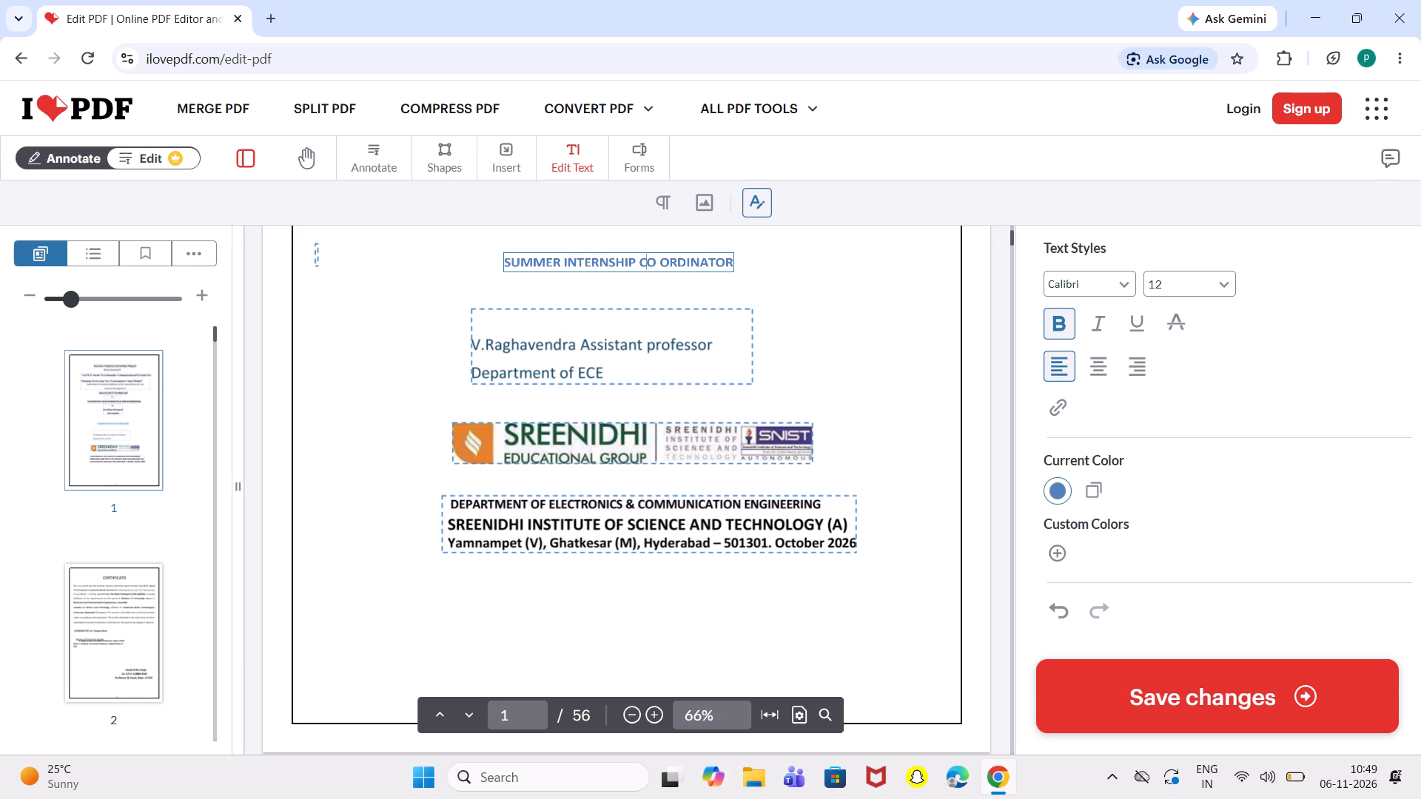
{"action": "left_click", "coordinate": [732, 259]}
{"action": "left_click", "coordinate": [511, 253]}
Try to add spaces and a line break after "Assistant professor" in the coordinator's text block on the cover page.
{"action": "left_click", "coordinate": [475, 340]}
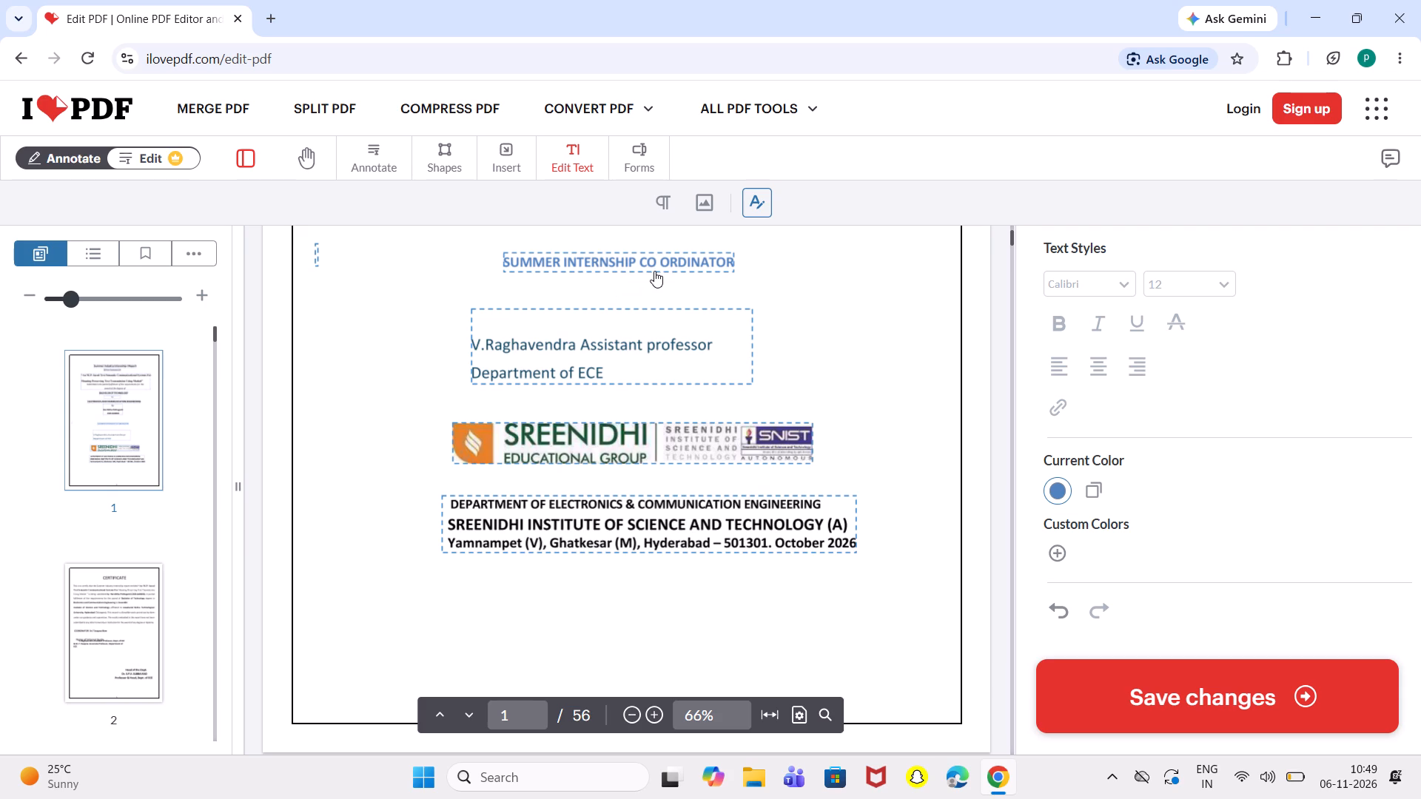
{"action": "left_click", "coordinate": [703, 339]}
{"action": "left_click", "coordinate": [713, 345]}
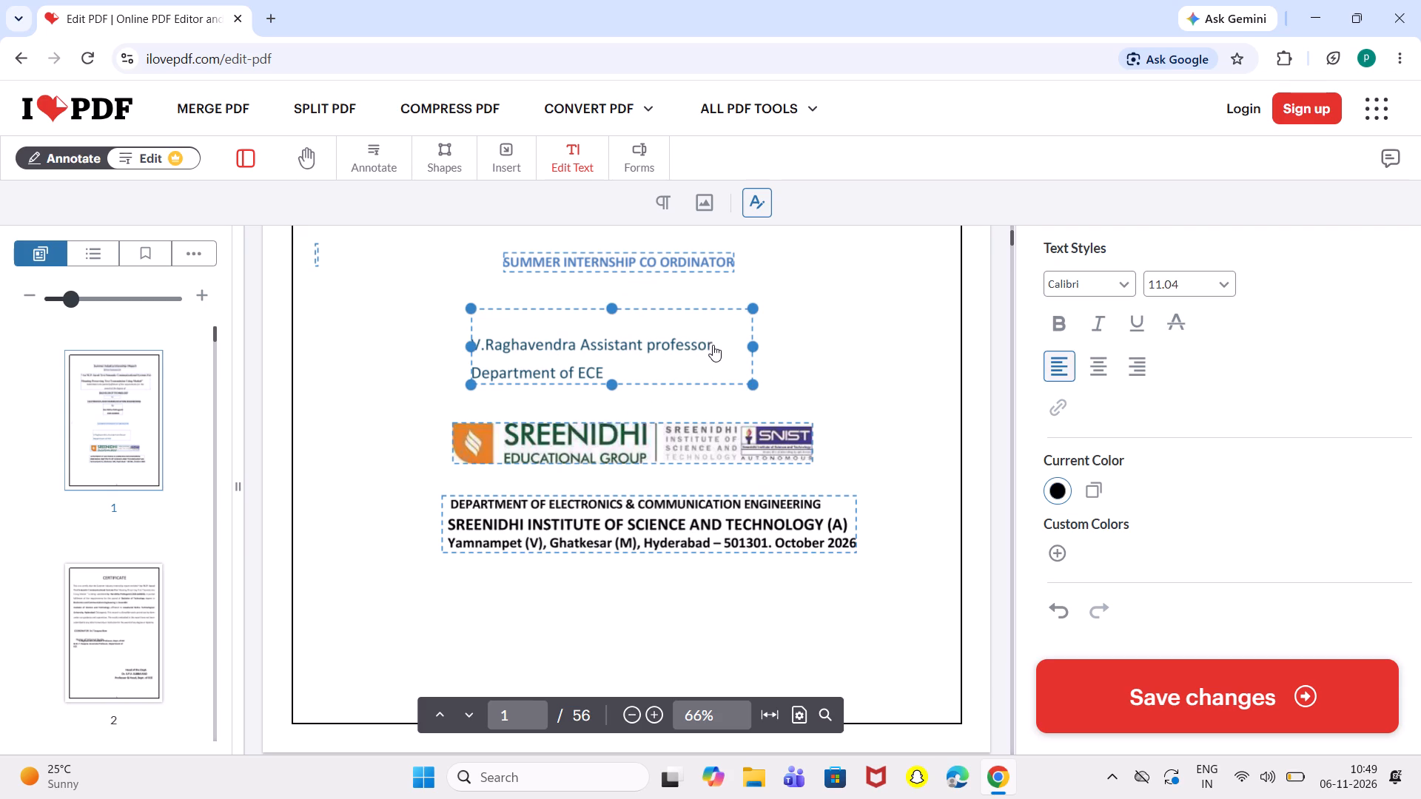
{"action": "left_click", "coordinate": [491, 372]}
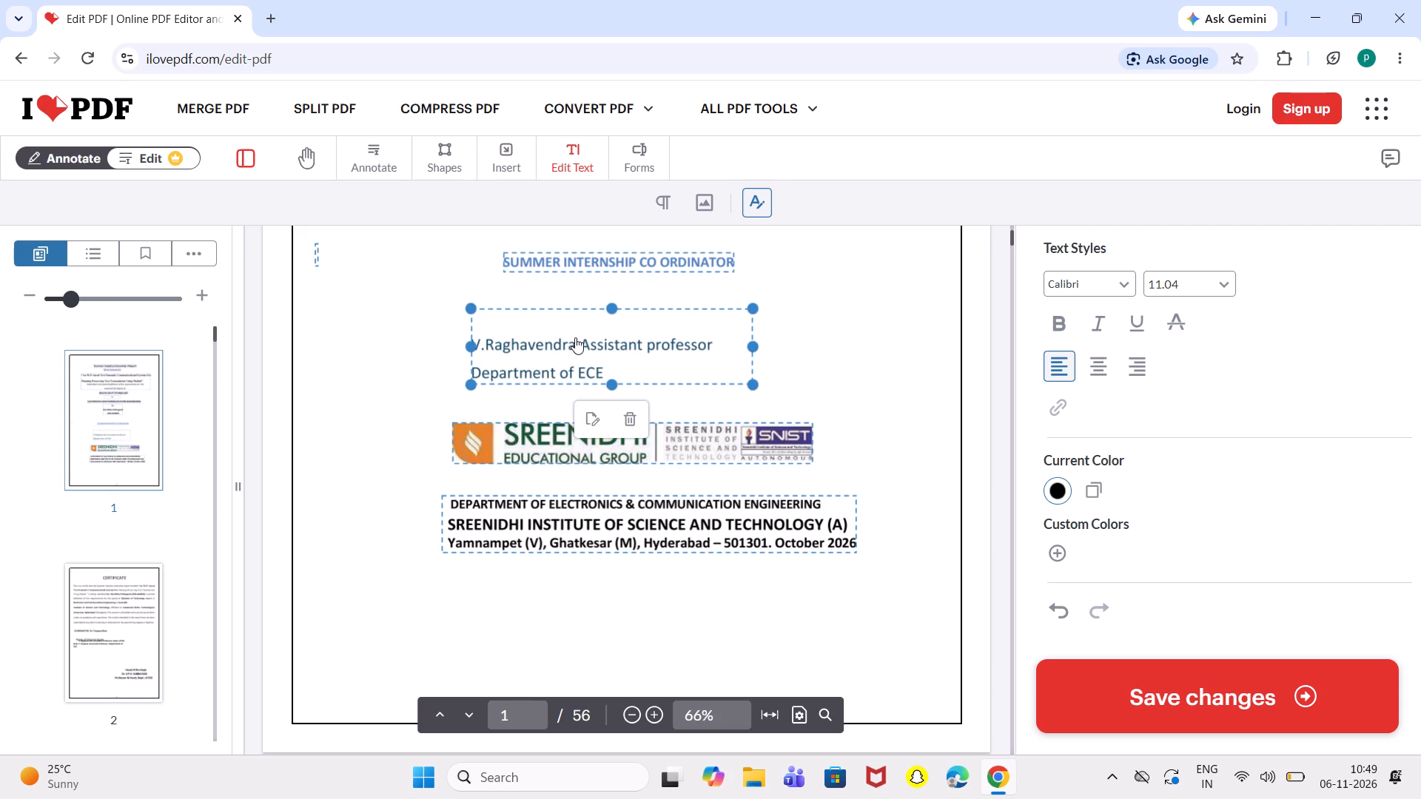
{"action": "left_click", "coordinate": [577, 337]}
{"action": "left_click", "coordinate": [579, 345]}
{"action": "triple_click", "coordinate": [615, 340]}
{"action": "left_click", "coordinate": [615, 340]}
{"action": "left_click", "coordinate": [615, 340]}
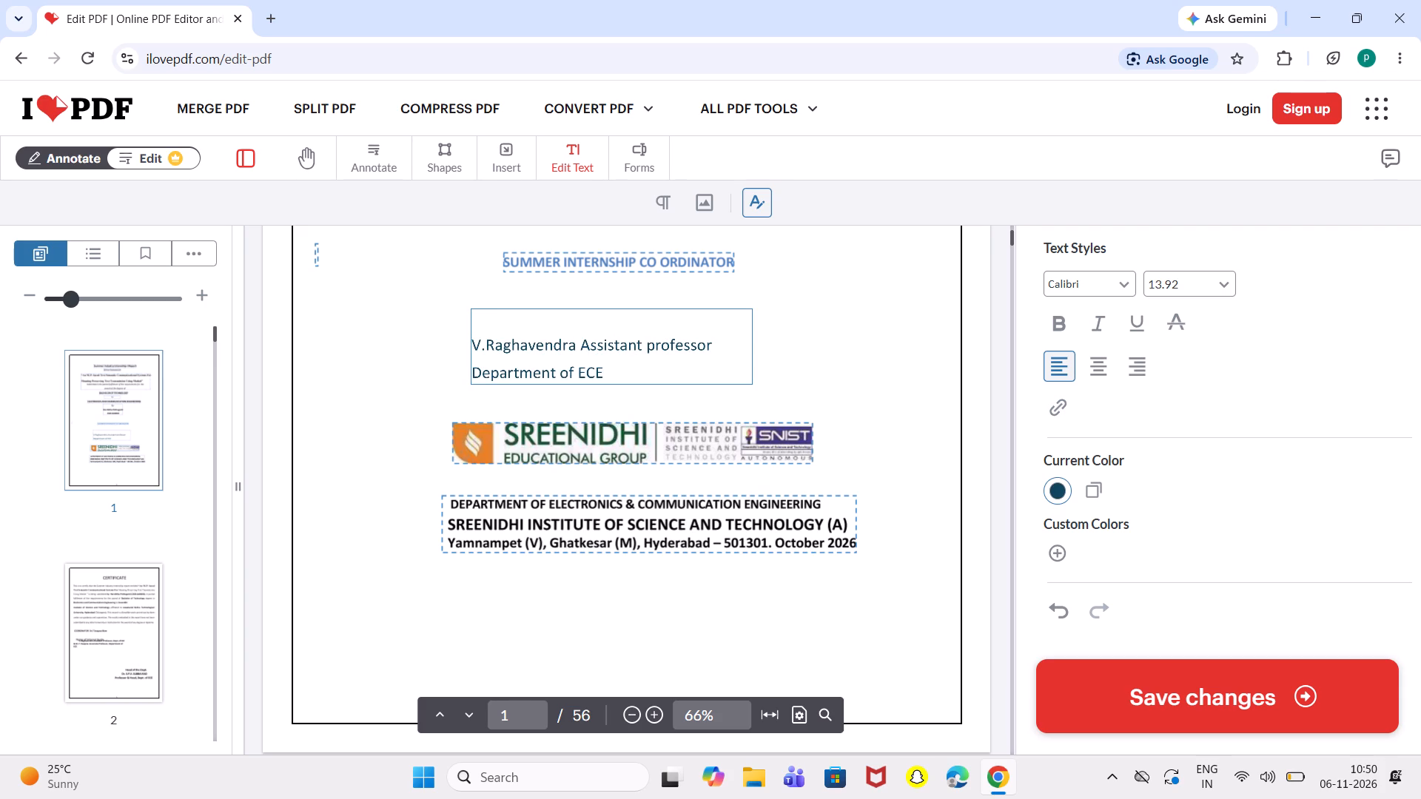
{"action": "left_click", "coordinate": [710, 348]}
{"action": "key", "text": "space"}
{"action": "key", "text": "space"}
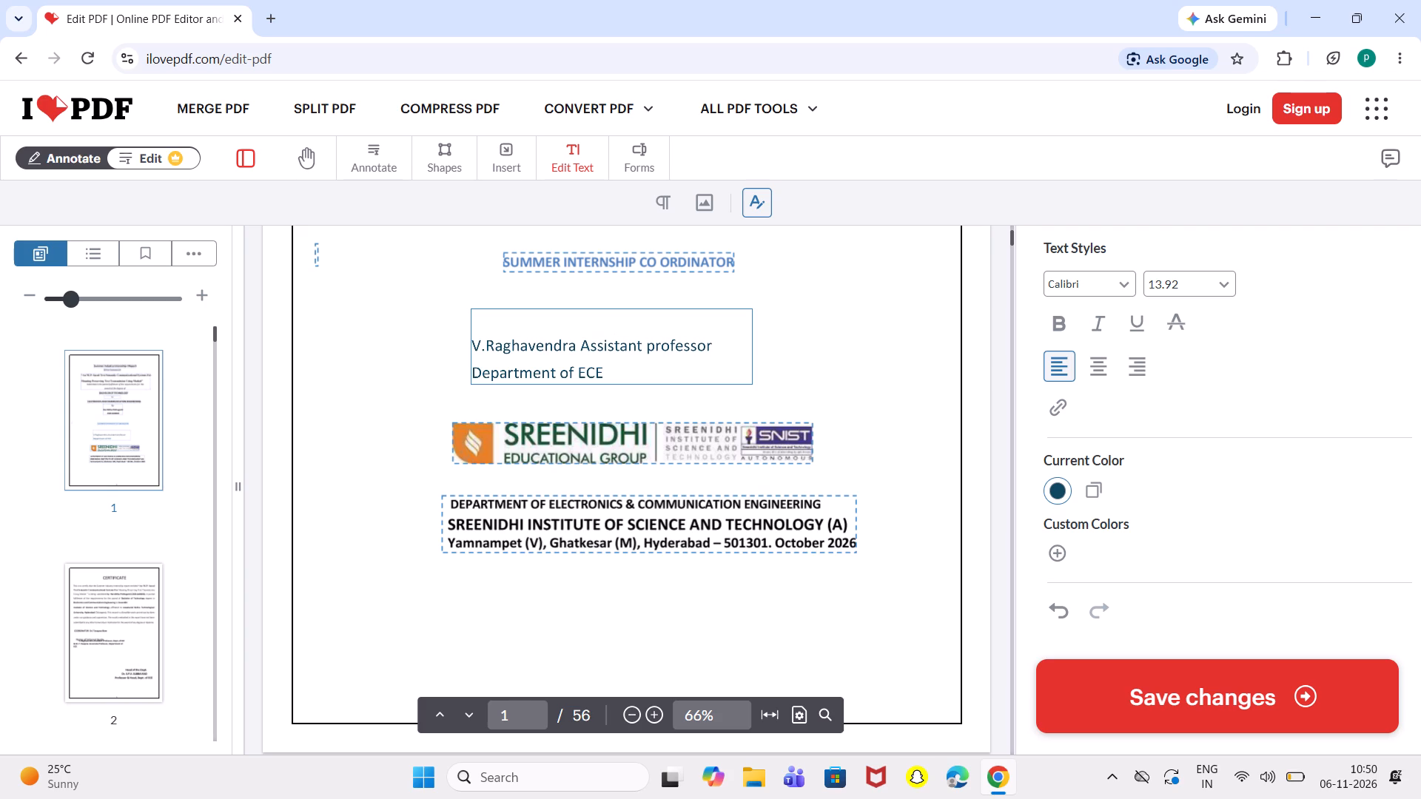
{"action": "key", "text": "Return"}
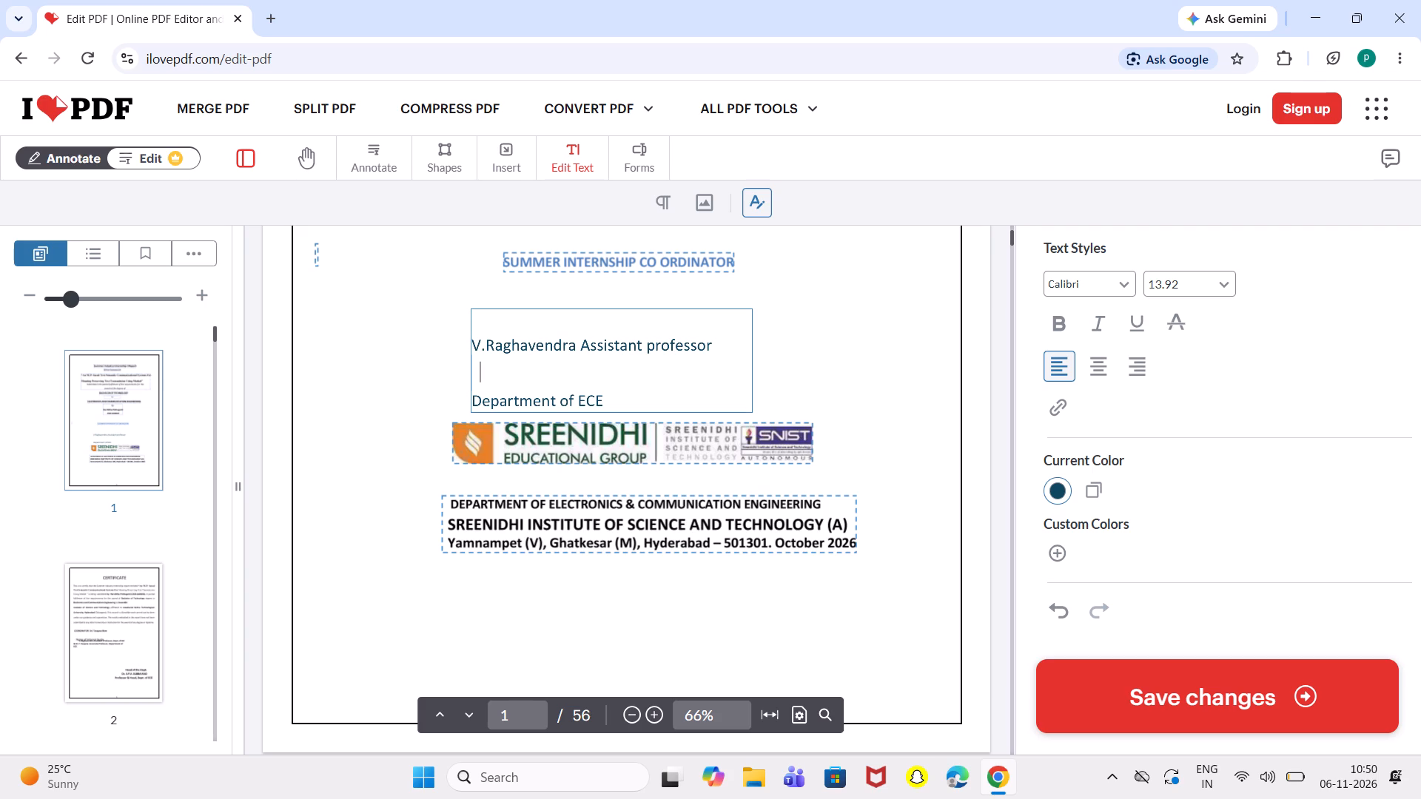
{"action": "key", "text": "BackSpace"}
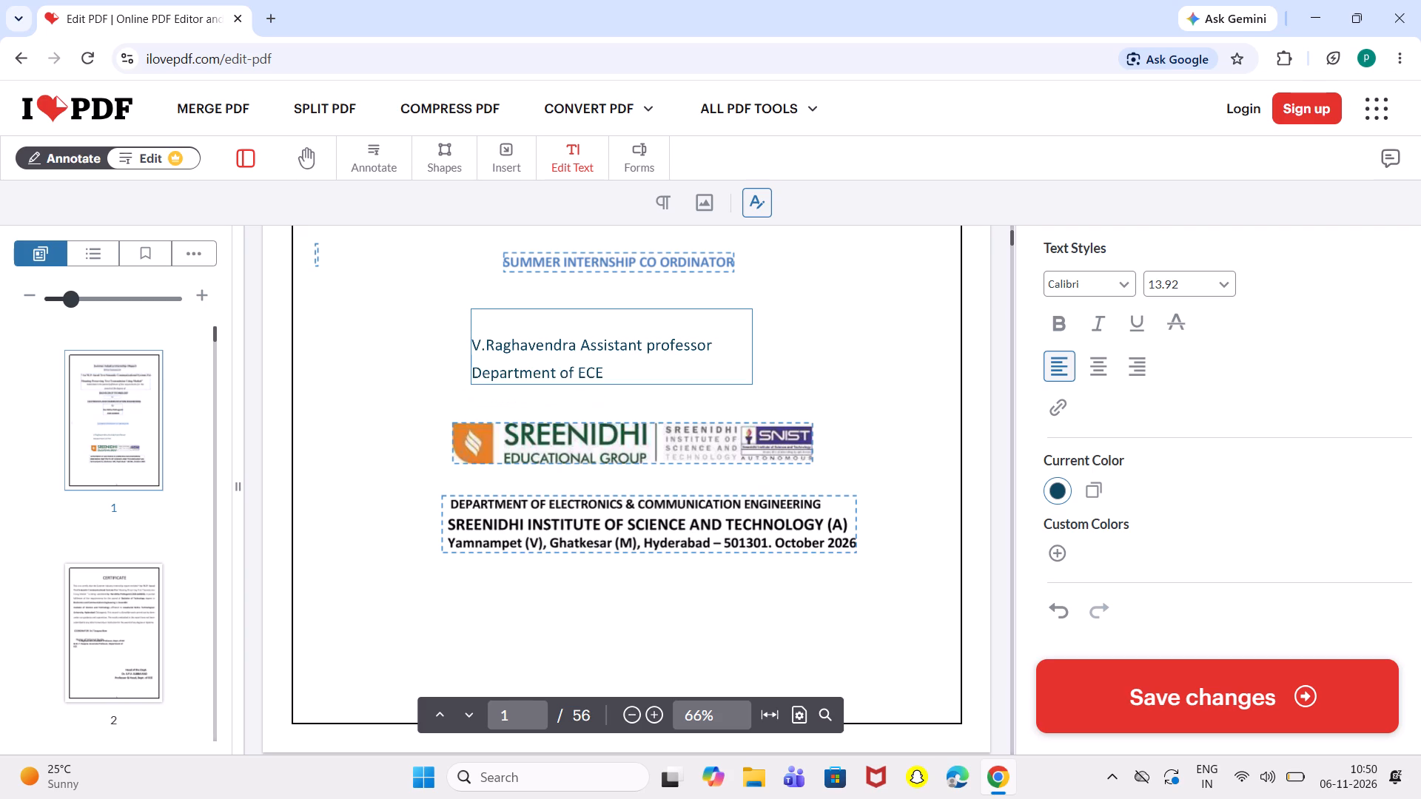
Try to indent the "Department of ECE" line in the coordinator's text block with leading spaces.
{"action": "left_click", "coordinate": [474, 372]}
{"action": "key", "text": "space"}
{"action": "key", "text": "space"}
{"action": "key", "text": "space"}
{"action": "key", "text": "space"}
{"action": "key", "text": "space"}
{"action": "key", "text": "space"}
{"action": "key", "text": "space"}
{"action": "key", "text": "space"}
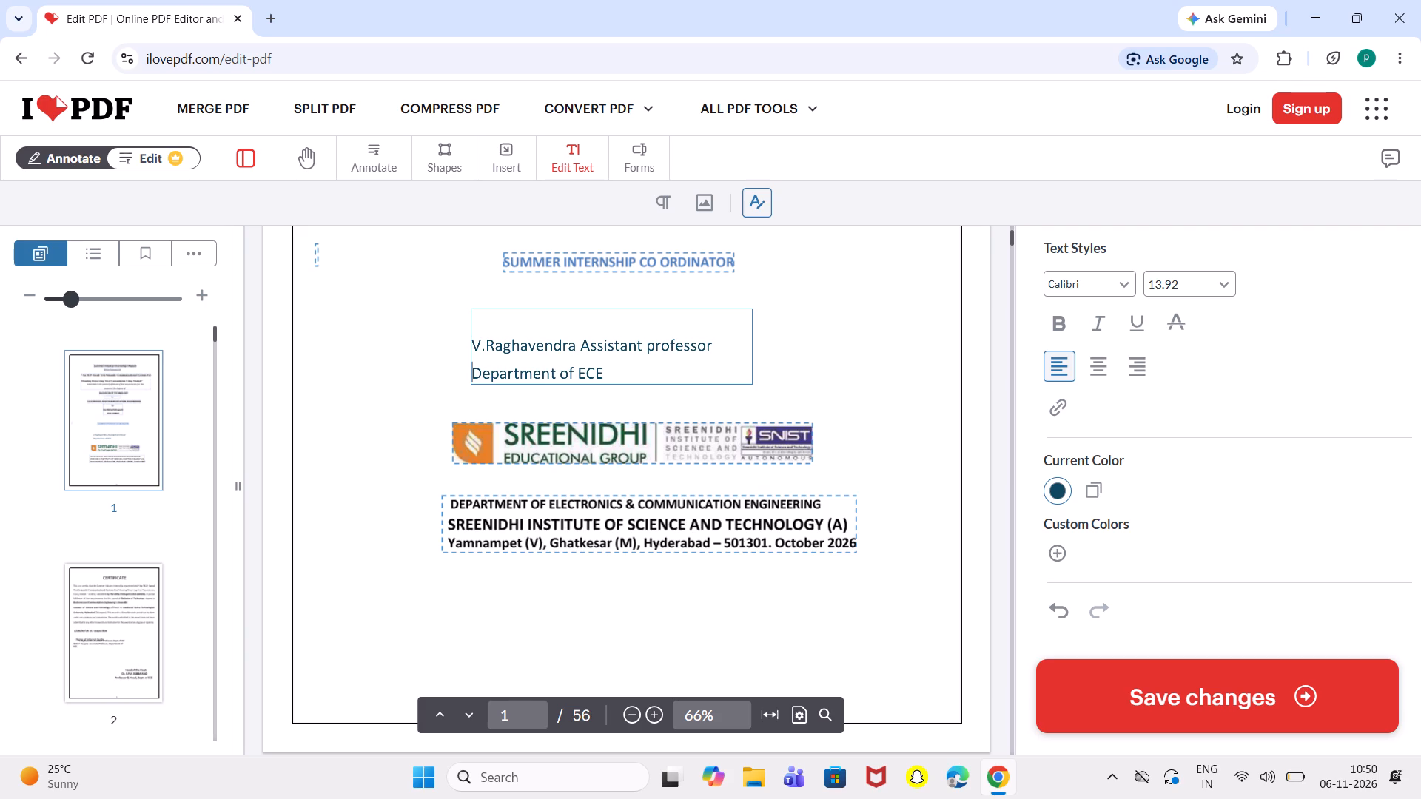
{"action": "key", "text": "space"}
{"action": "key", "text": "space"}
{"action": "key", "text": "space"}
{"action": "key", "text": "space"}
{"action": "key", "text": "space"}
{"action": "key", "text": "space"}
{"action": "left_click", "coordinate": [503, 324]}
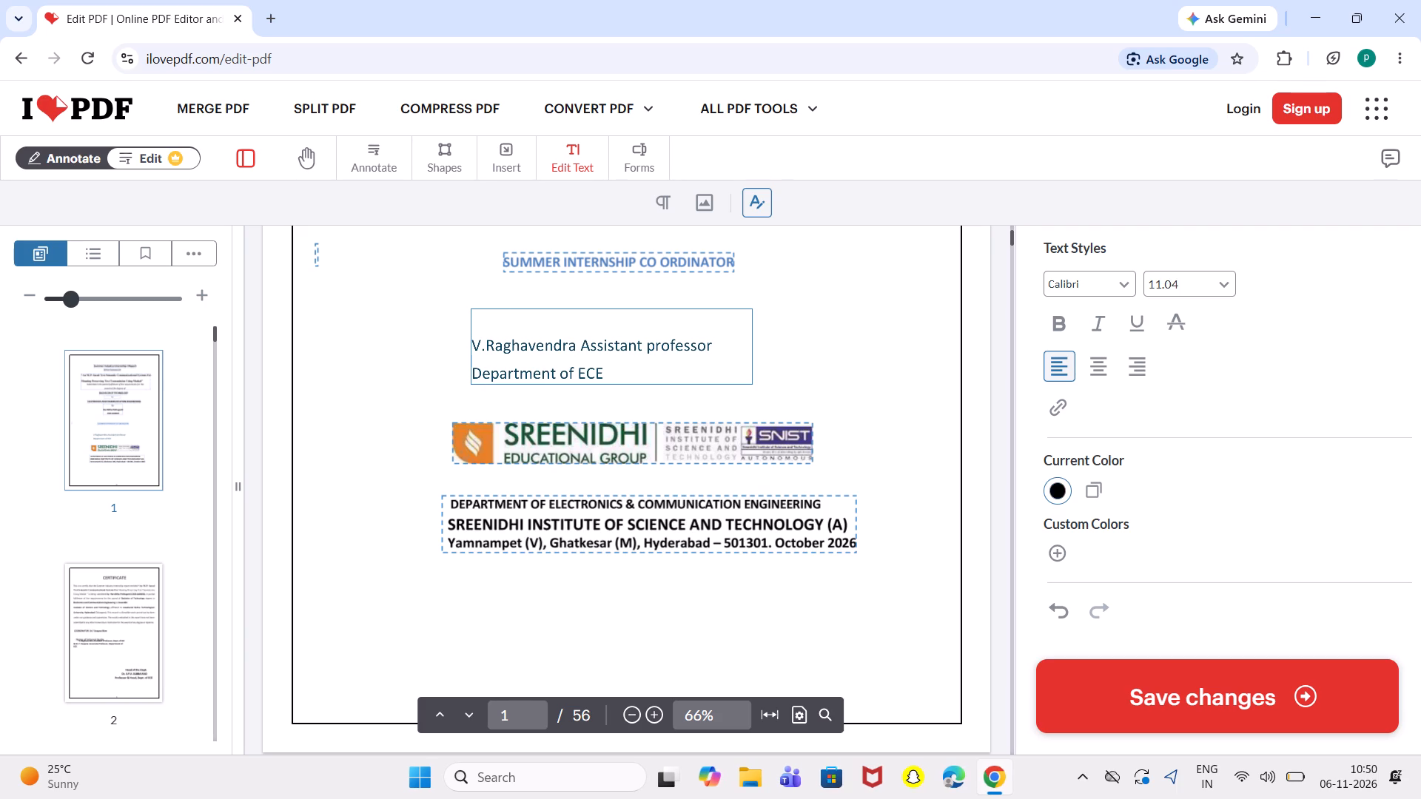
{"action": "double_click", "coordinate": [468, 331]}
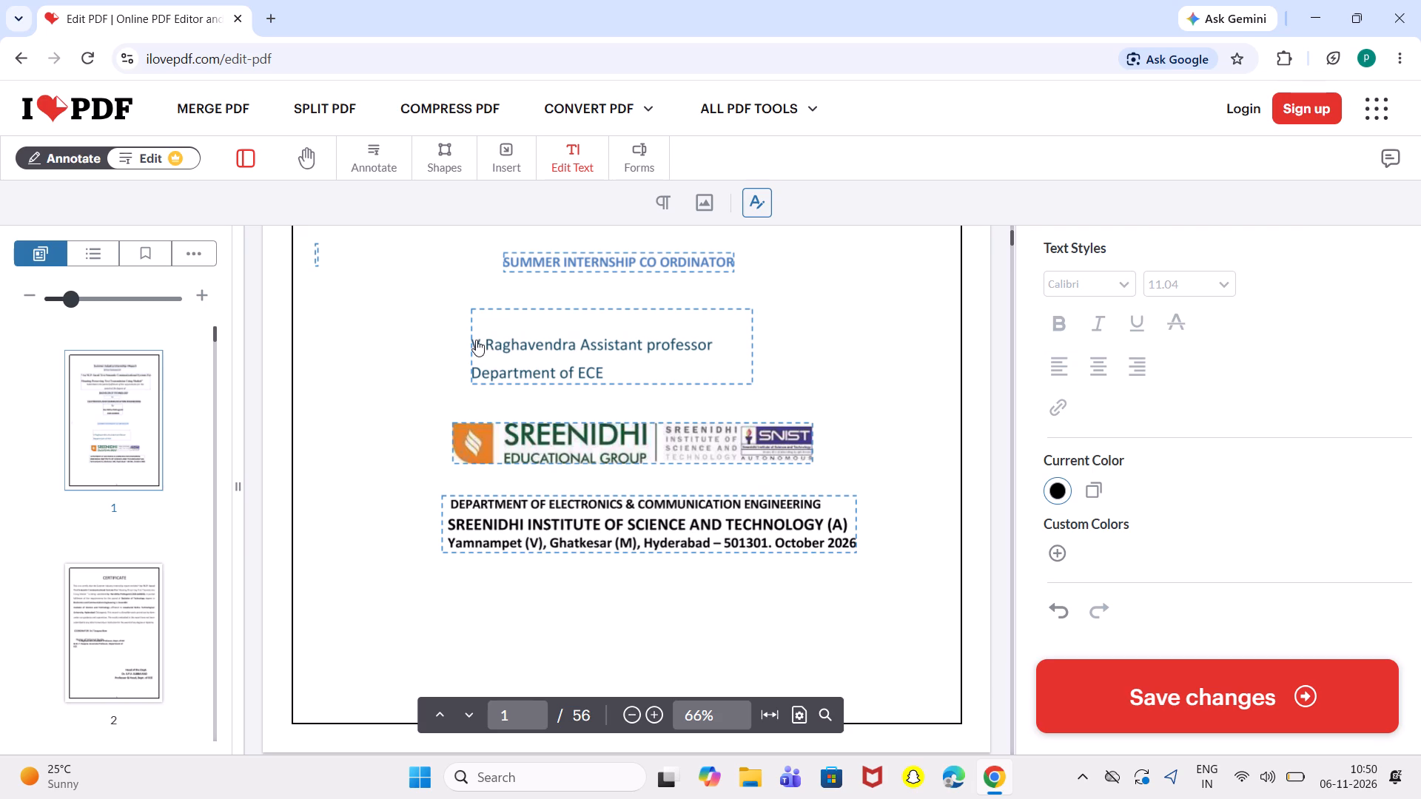
Widen the coordinator's text block leftward to the logo's left edge and raise it closer to the "SUMMER INTERNSHIP CO ORDINATOR" heading.
{"action": "left_click", "coordinate": [472, 338]}
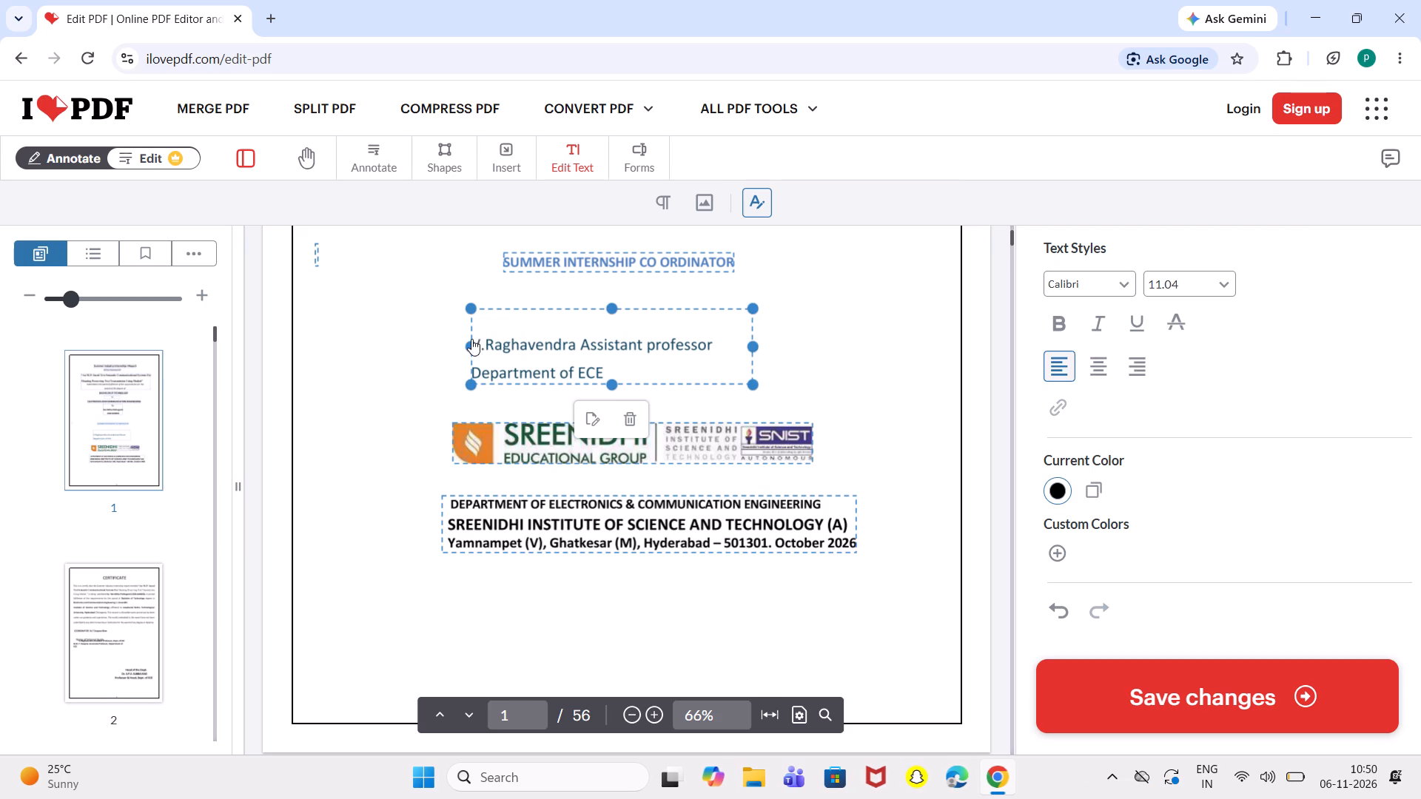
{"action": "left_click_drag", "start_coordinate": [471, 344], "coordinate": [460, 344]}
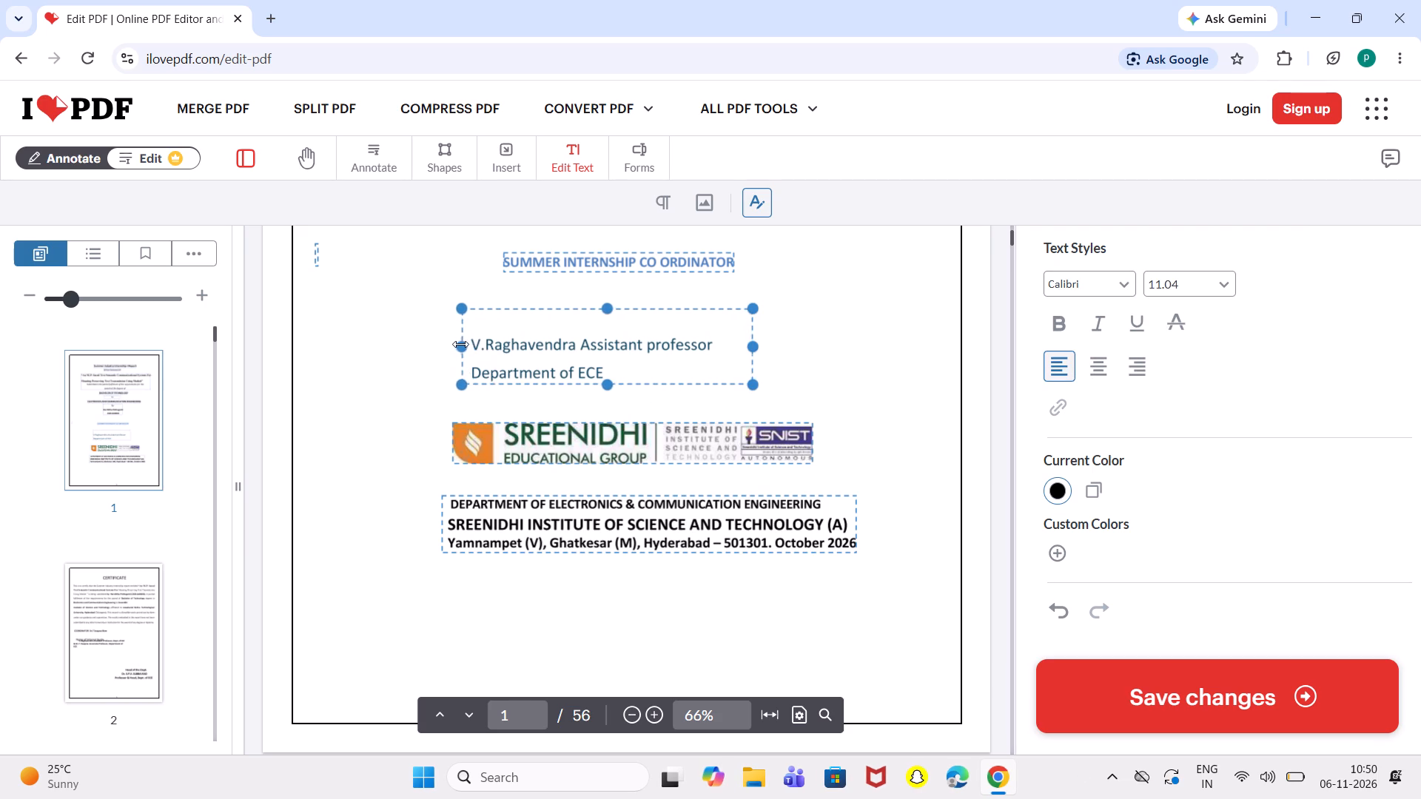
{"action": "left_click_drag", "start_coordinate": [460, 344], "coordinate": [452, 345]}
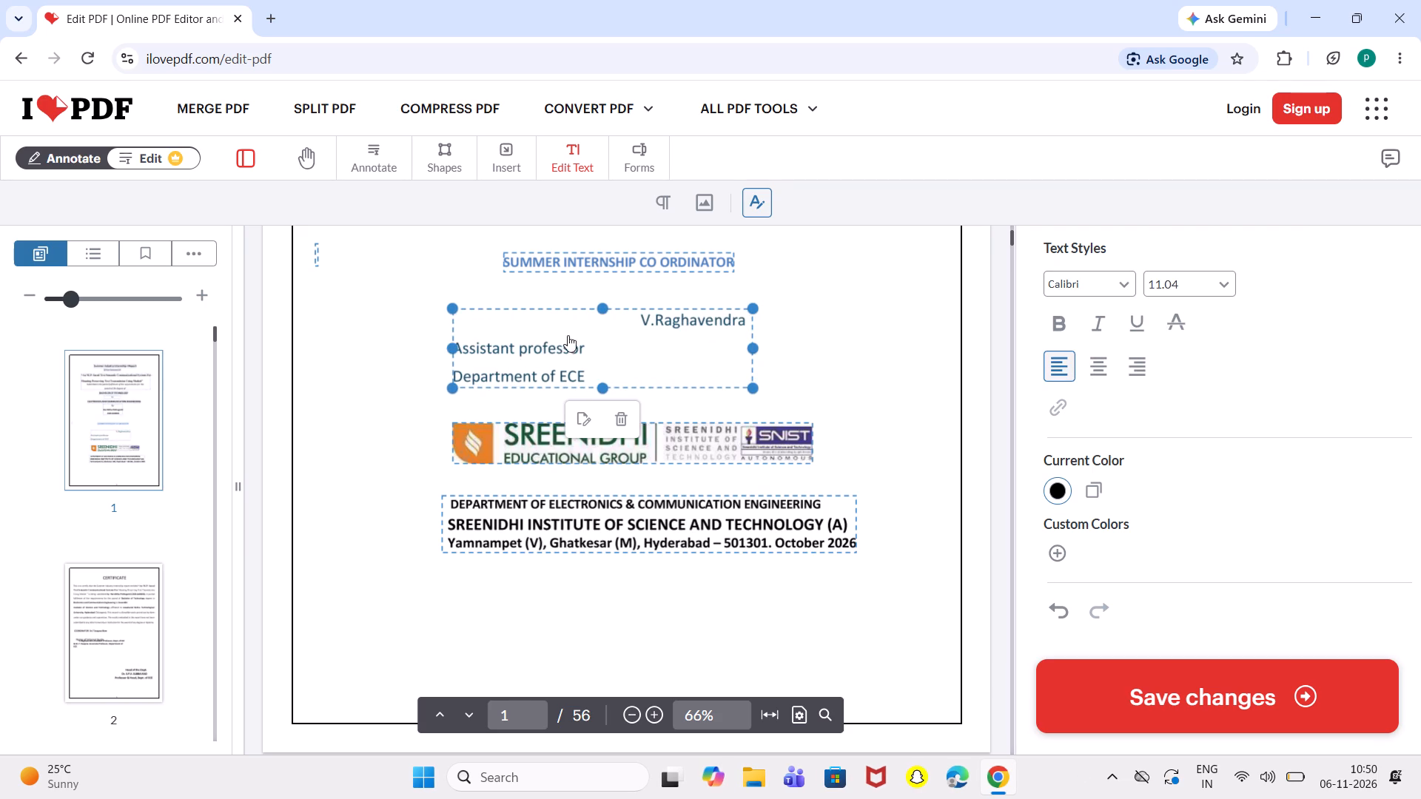
{"action": "left_click_drag", "start_coordinate": [604, 308], "coordinate": [606, 296]}
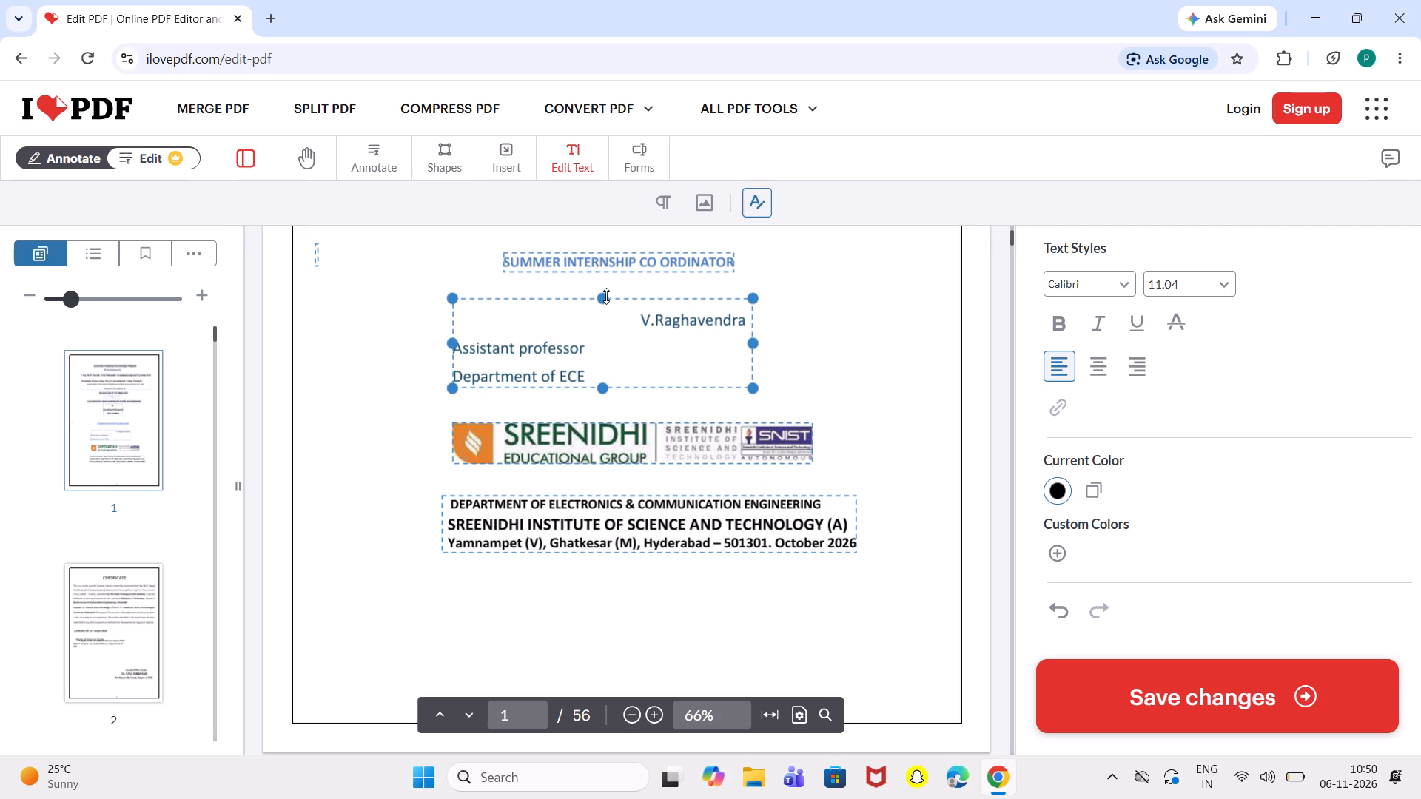
{"action": "left_click_drag", "start_coordinate": [606, 296], "coordinate": [607, 291]}
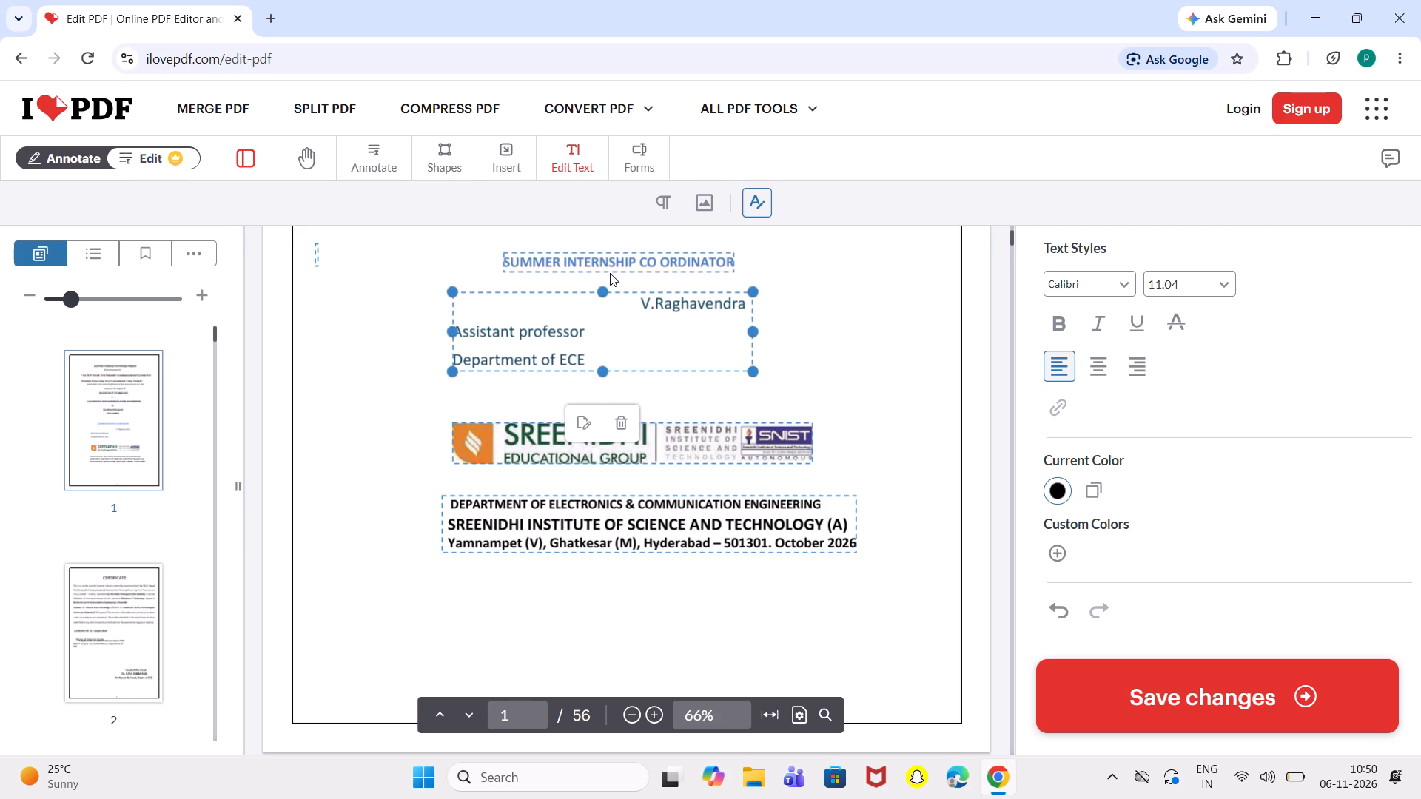
Raise the "SUMMER INTERNSHIP CO ORDINATOR" heading on the cover page closer to the student's roll number.
{"action": "scroll", "coordinate": [610, 273], "scroll_direction": "up", "scroll_amount": 1}
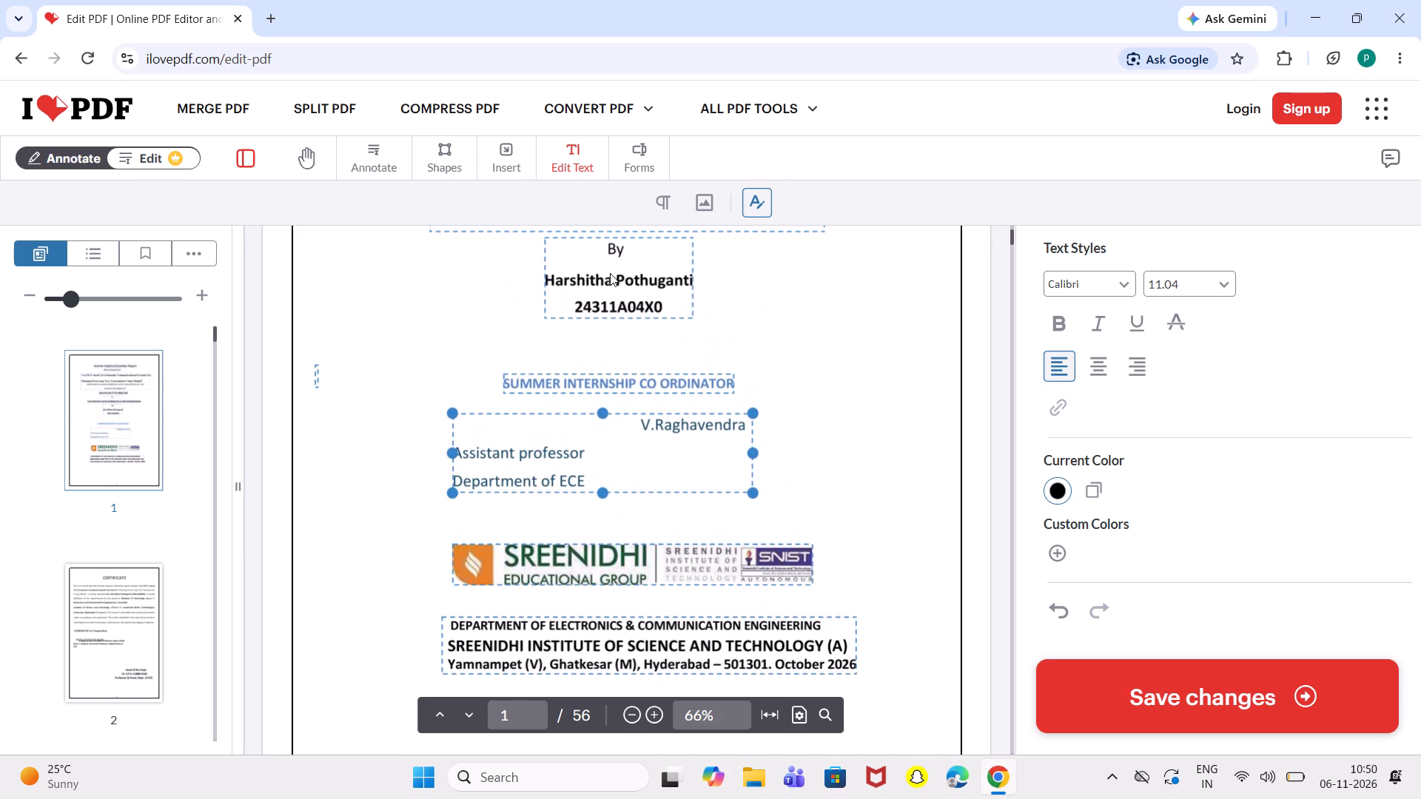
{"action": "left_click", "coordinate": [630, 367]}
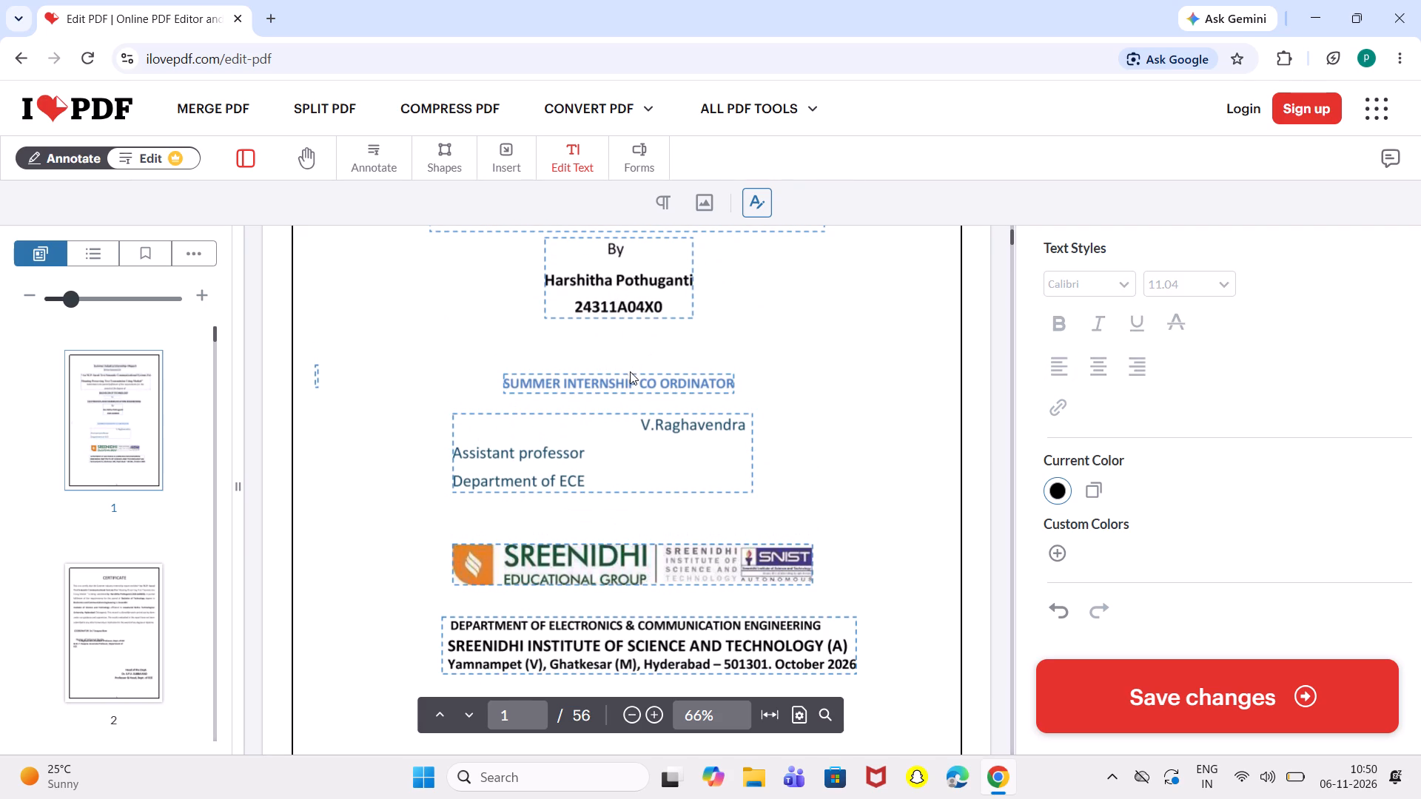
{"action": "left_click", "coordinate": [630, 374]}
{"action": "double_click", "coordinate": [599, 371]}
{"action": "left_click", "coordinate": [520, 377]}
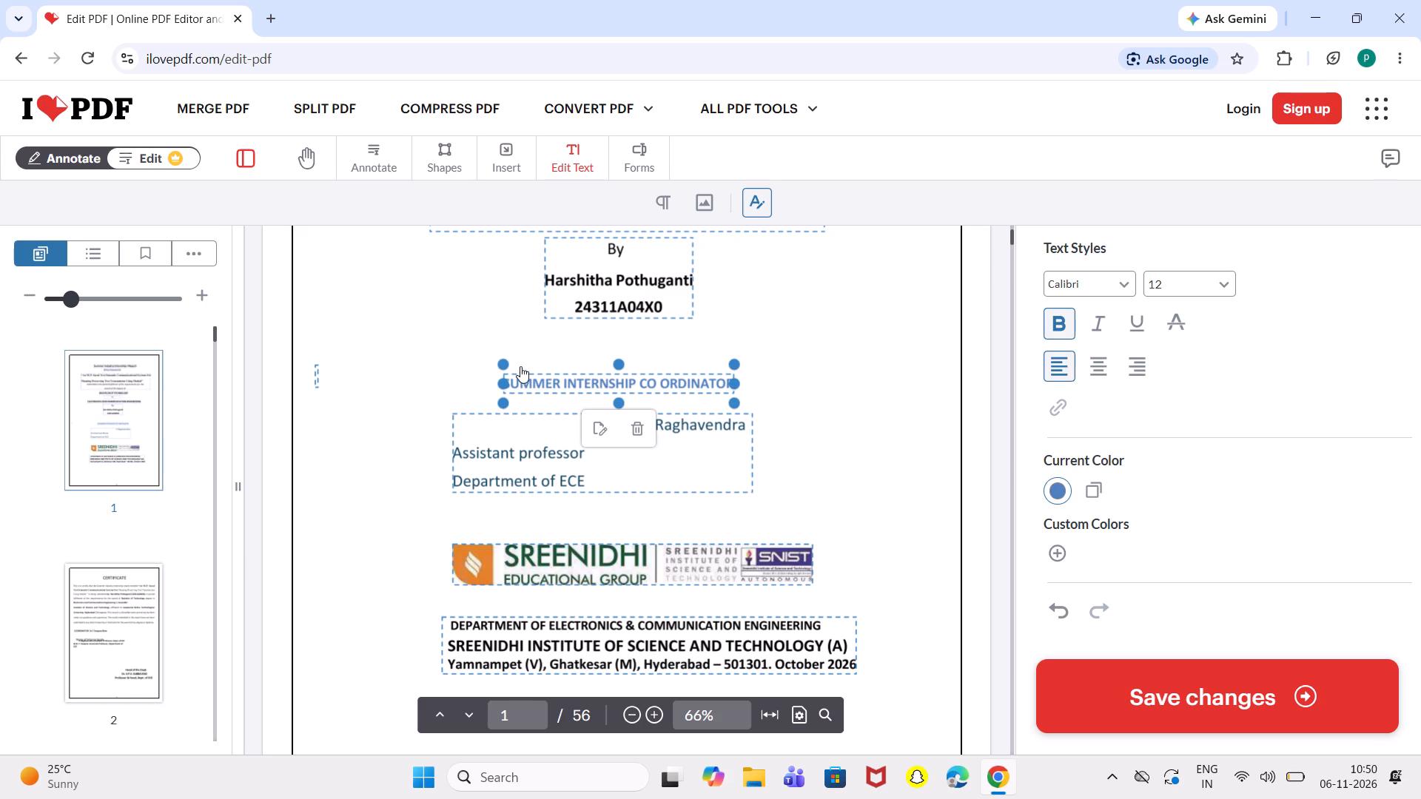
{"action": "left_click_drag", "start_coordinate": [501, 366], "coordinate": [497, 347]}
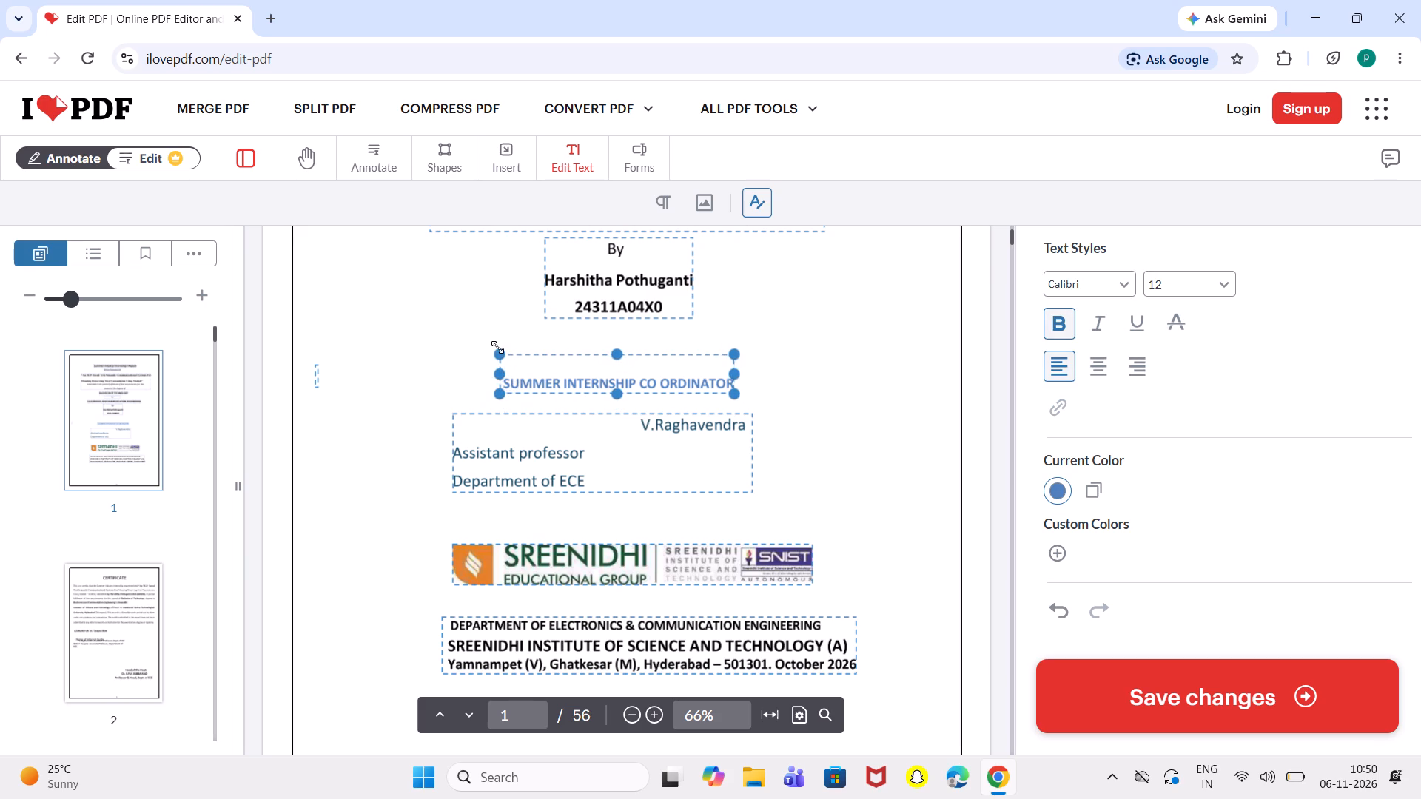
{"action": "left_click_drag", "start_coordinate": [497, 347], "coordinate": [497, 334]}
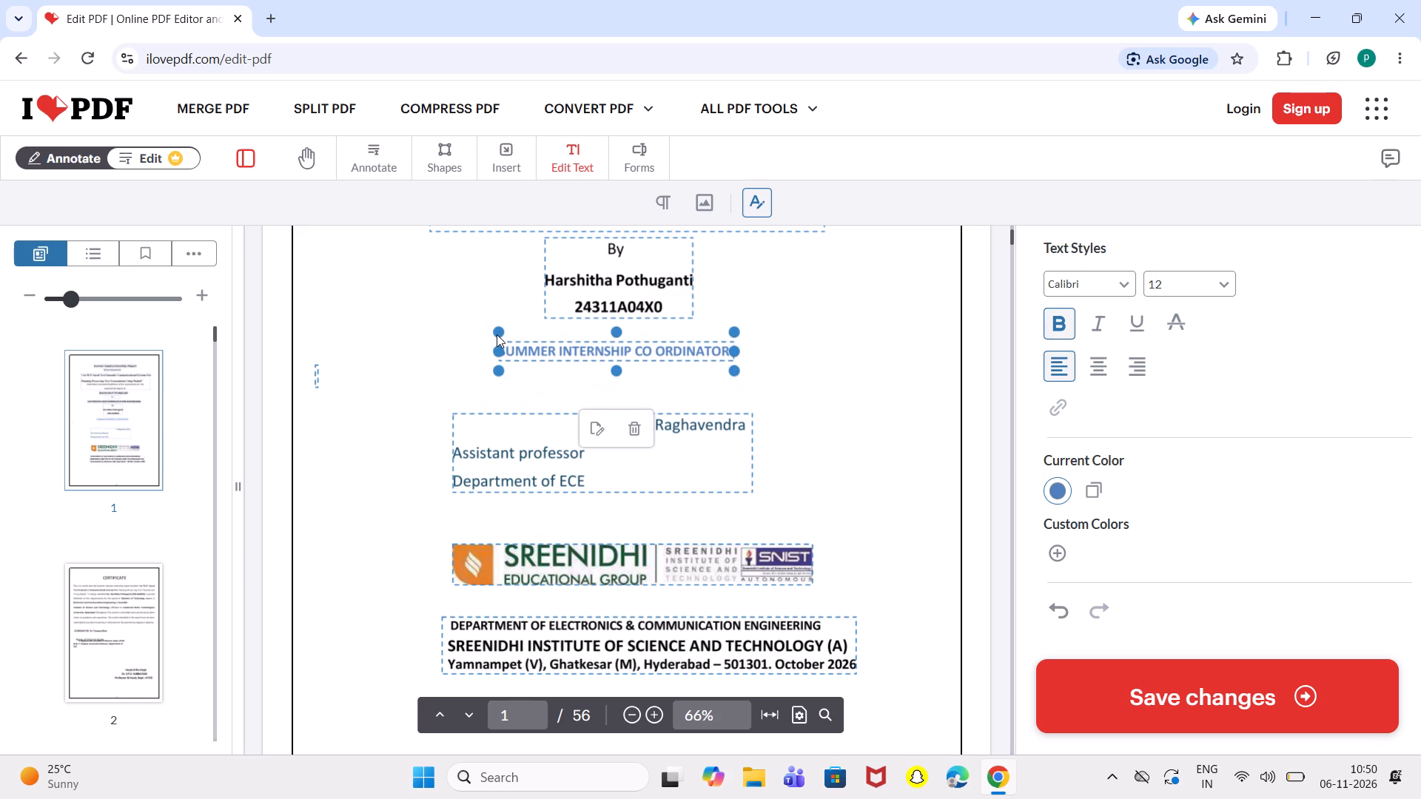
Delete the "Department of ECE" line from the coordinator's text block on the cover page.
{"action": "double_click", "coordinate": [483, 411]}
{"action": "double_click", "coordinate": [483, 411]}
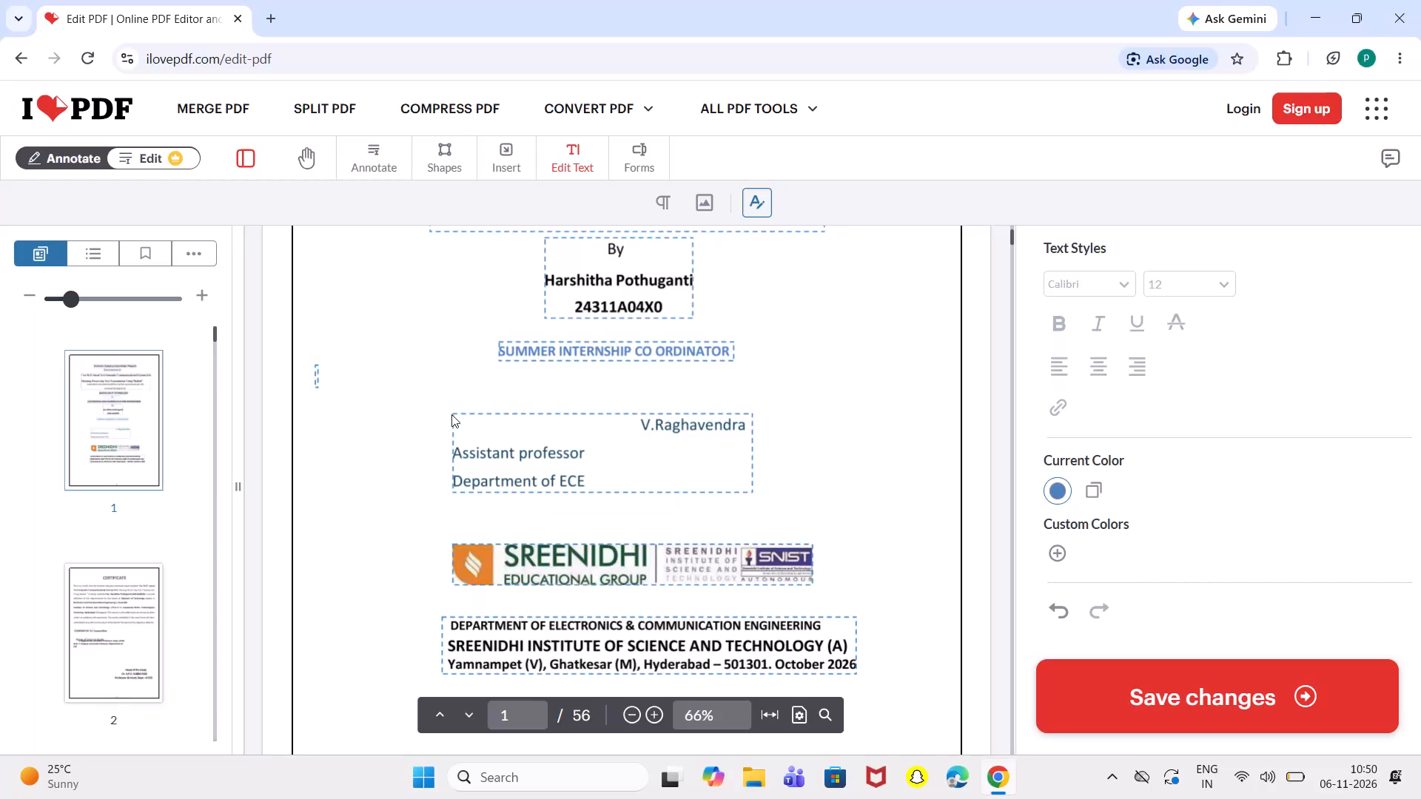
{"action": "left_click", "coordinate": [451, 414]}
{"action": "left_click_drag", "start_coordinate": [451, 414], "coordinate": [459, 411]}
{"action": "left_click", "coordinate": [459, 411]}
{"action": "left_click_drag", "start_coordinate": [459, 411], "coordinate": [481, 411]}
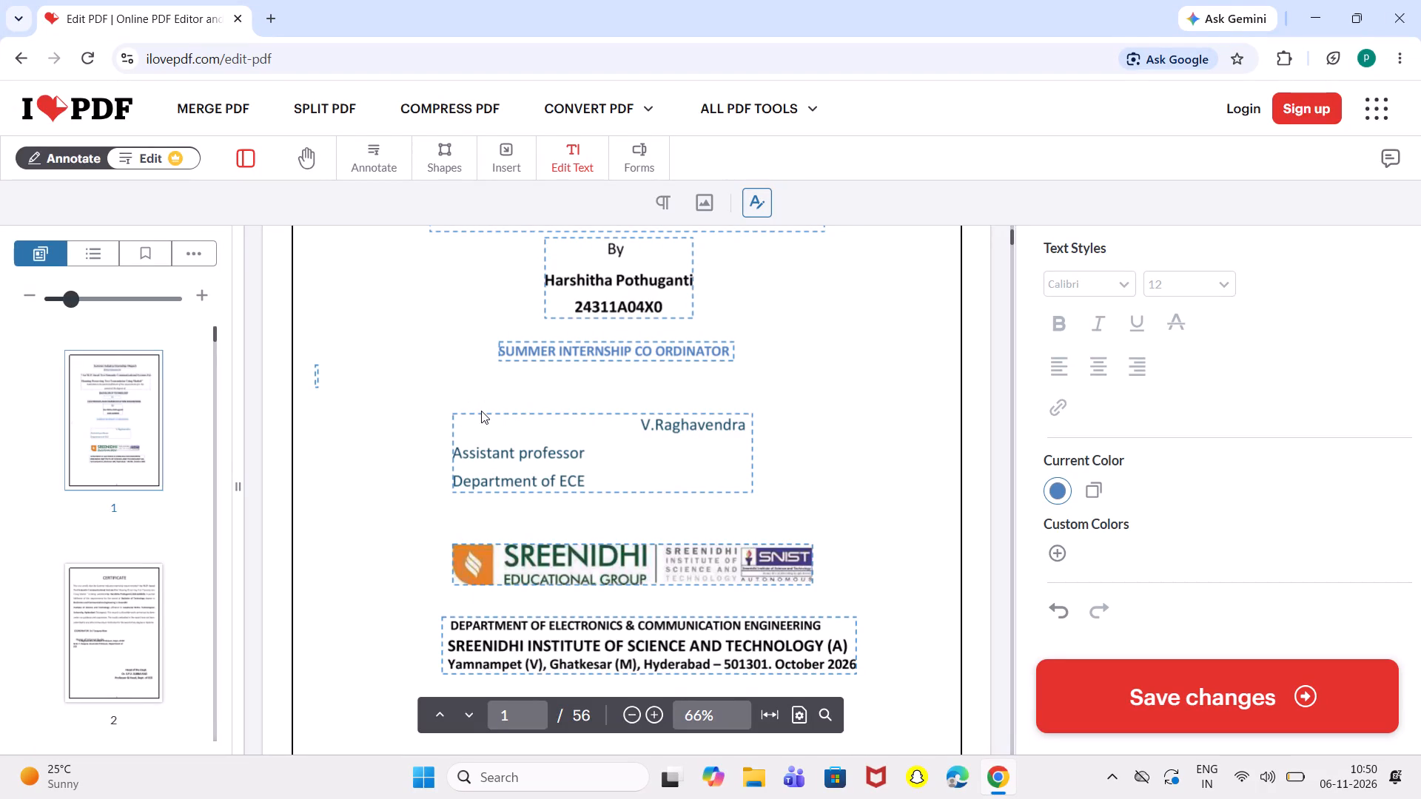
{"action": "double_click", "coordinate": [481, 411]}
{"action": "left_click_drag", "start_coordinate": [481, 411], "coordinate": [719, 411]}
{"action": "left_click_drag", "start_coordinate": [719, 411], "coordinate": [738, 422]}
{"action": "left_click", "coordinate": [738, 422]}
{"action": "left_click", "coordinate": [738, 422]}
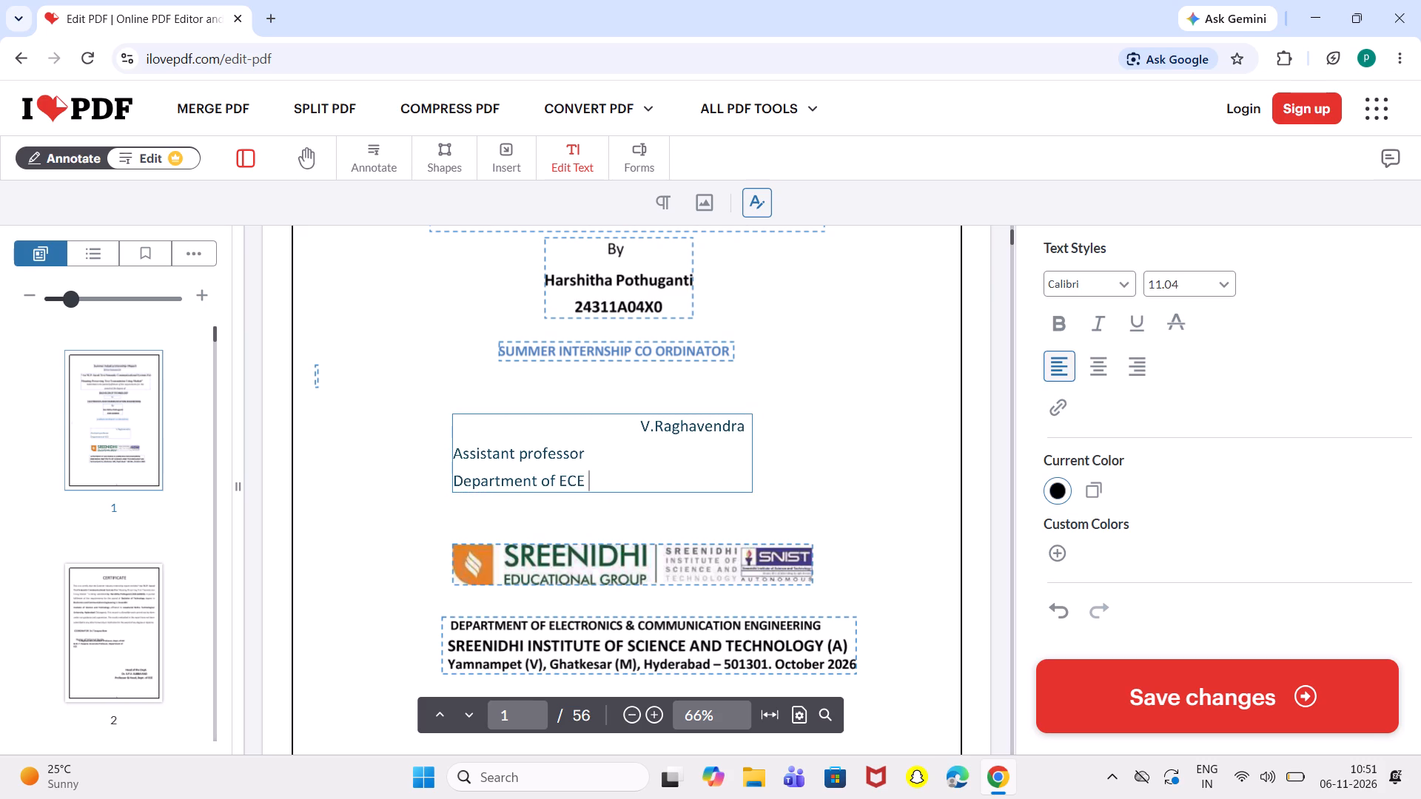
{"action": "key", "text": "BackSpace"}
{"action": "key", "text": "BackSpace"}
{"action": "key", "text": "BackSpace"}
{"action": "key", "text": "BackSpace"}
{"action": "key", "text": "BackSpace"}
{"action": "key", "text": "BackSpace"}
{"action": "key", "text": "BackSpace"}
{"action": "key", "text": "BackSpace"}
{"action": "key", "text": "BackSpace"}
{"action": "key", "text": "BackSpace"}
{"action": "key", "text": "BackSpace"}
{"action": "key", "text": "BackSpace"}
{"action": "key", "text": "BackSpace"}
{"action": "key", "text": "BackSpace"}
{"action": "key", "text": "BackSpace"}
{"action": "key", "text": "BackSpace"}
{"action": "key", "text": "BackSpace"}
{"action": "key", "text": "BackSpace"}
{"action": "key", "text": "BackSpace"}
{"action": "key", "text": "BackSpace"}
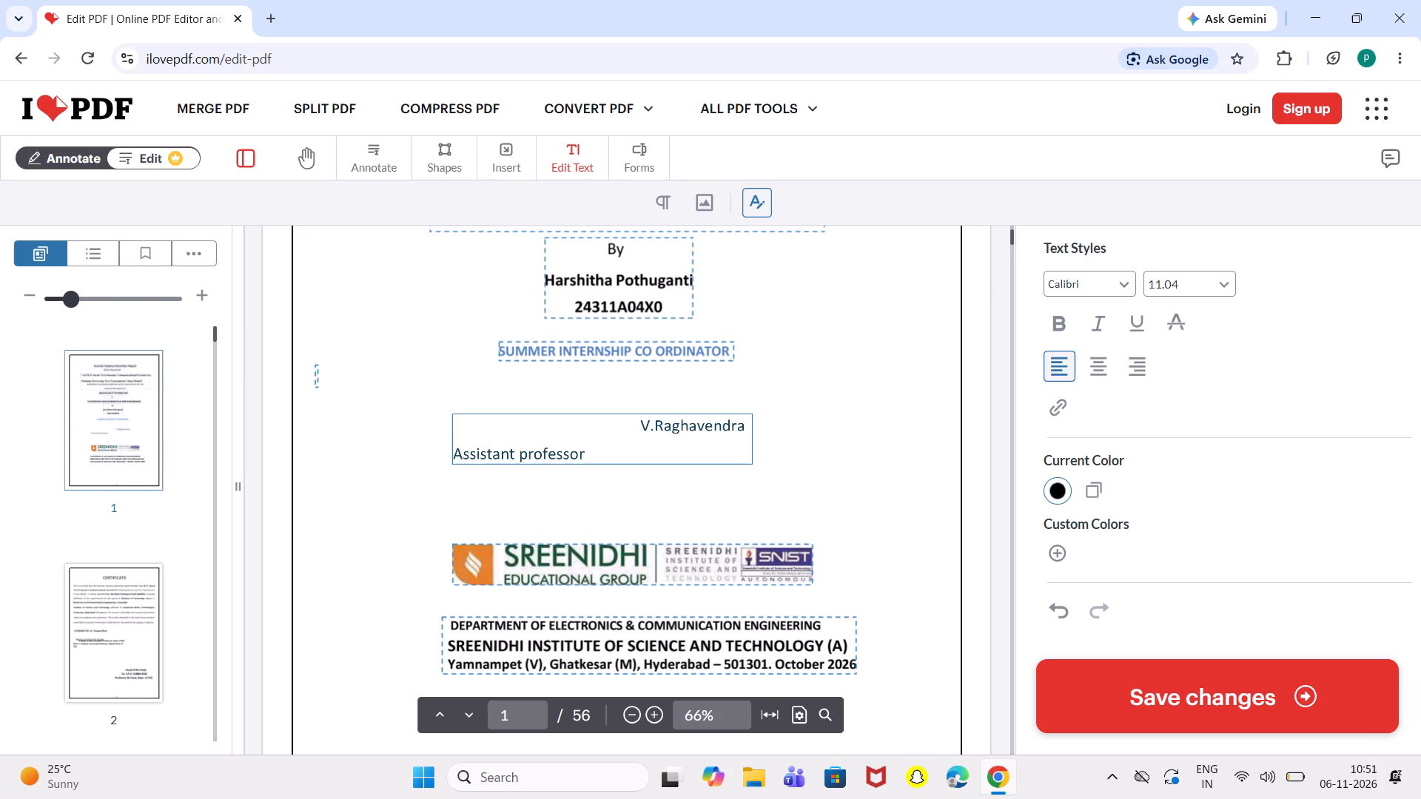
Delete "Assistant professor" and the coordinator's name from the text block, keeping only the leading initial.
{"action": "left_click", "coordinate": [589, 456]}
{"action": "key", "text": "BackSpace"}
{"action": "key", "text": "BackSpace"}
{"action": "key", "text": "BackSpace"}
{"action": "key", "text": "BackSpace"}
{"action": "key", "text": "BackSpace"}
{"action": "key", "text": "BackSpace"}
{"action": "key", "text": "BackSpace"}
{"action": "key", "text": "BackSpace"}
{"action": "key", "text": "BackSpace"}
{"action": "key", "text": "BackSpace"}
{"action": "key", "text": "BackSpace"}
{"action": "key", "text": "BackSpace"}
{"action": "key", "text": "BackSpace"}
{"action": "key", "text": "BackSpace"}
{"action": "key", "text": "BackSpace"}
{"action": "key", "text": "BackSpace"}
{"action": "key", "text": "BackSpace"}
{"action": "key", "text": "BackSpace"}
{"action": "key", "text": "BackSpace"}
{"action": "key", "text": "BackSpace"}
{"action": "key", "text": "BackSpace"}
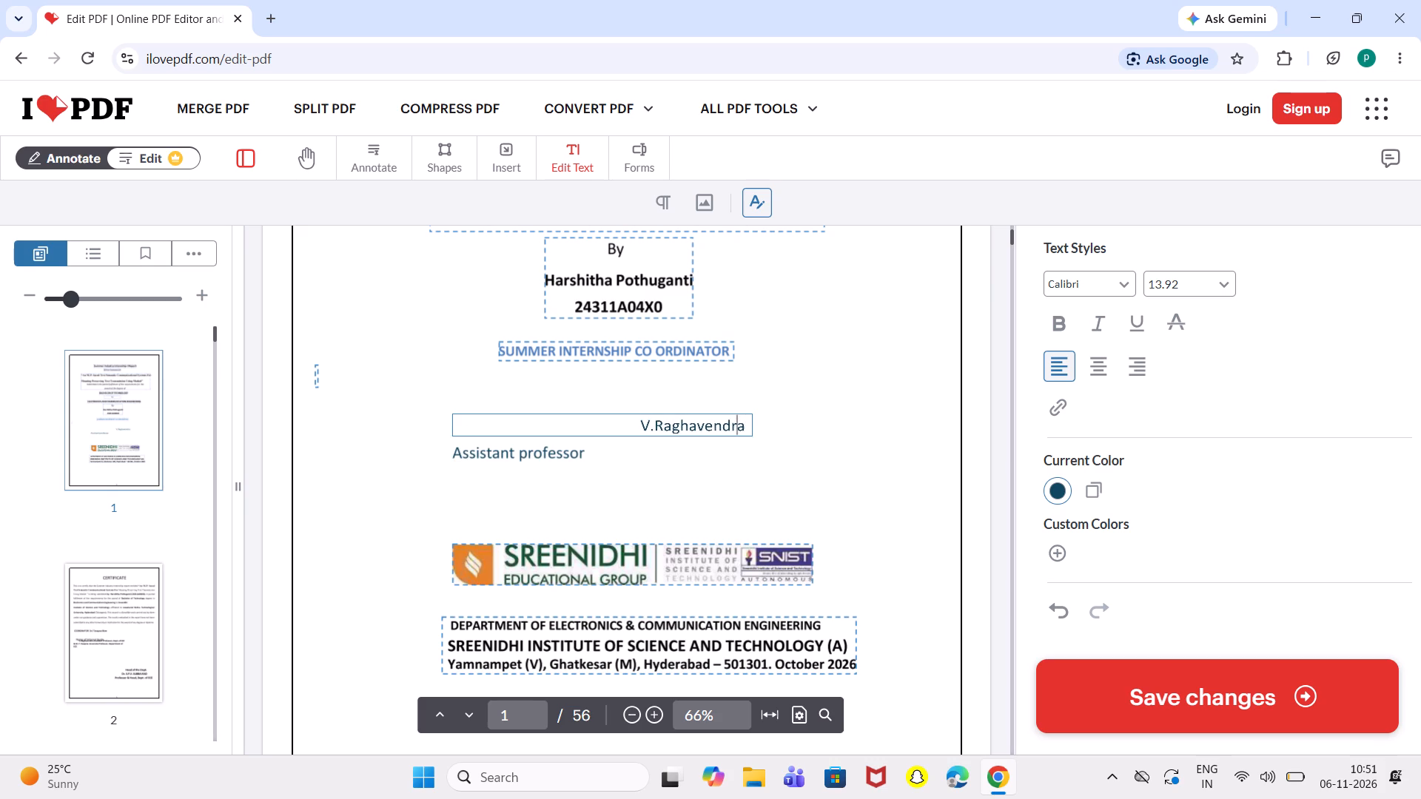
{"action": "key", "text": "BackSpace"}
{"action": "key", "text": "BackSpace"}
{"action": "key", "text": "BackSpace"}
{"action": "key", "text": "BackSpace"}
{"action": "key", "text": "BackSpace"}
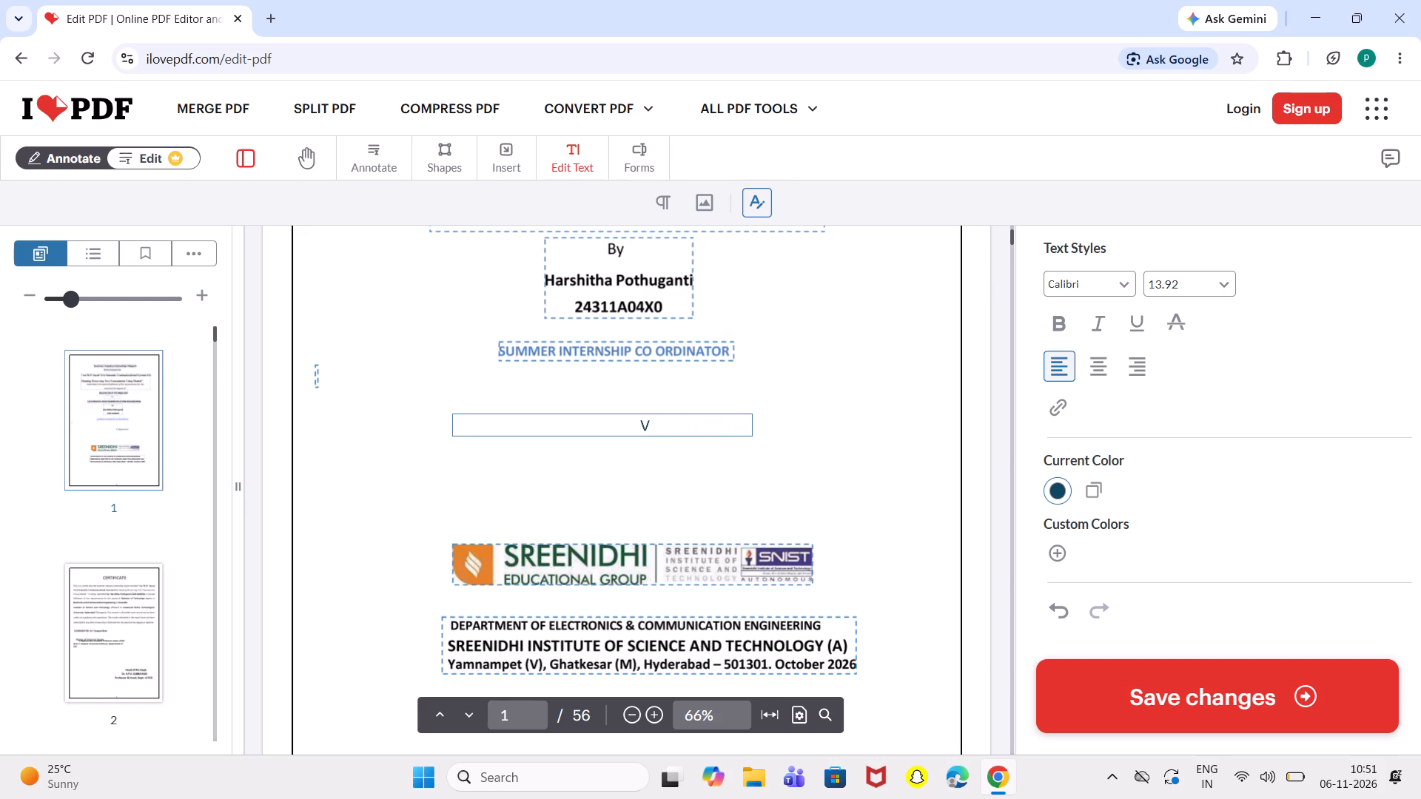
Retype the coordinator's name in capitals after the initial, separated by a period.
{"action": "key", "text": "period"}
{"action": "key", "text": "BackSpace"}
{"action": "key", "text": "period"}
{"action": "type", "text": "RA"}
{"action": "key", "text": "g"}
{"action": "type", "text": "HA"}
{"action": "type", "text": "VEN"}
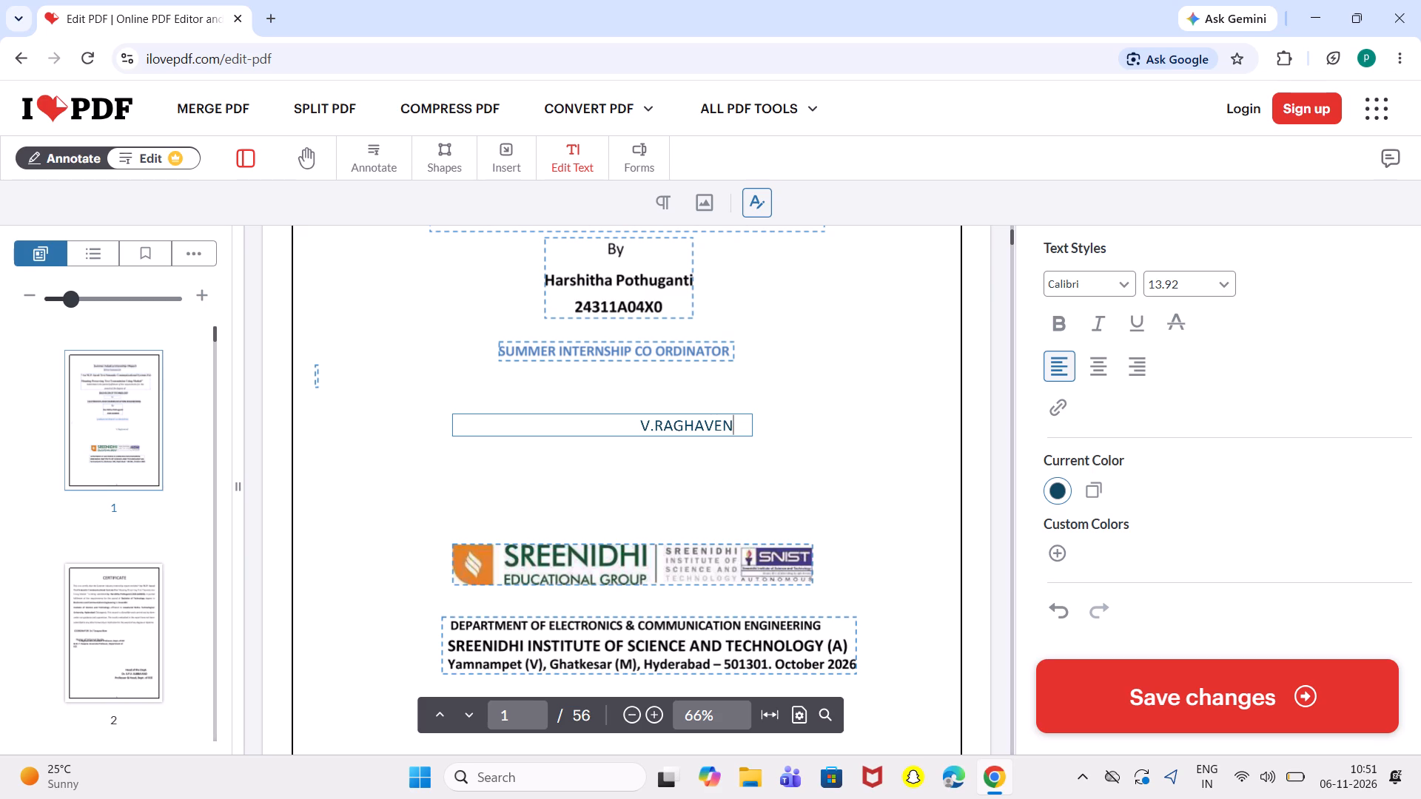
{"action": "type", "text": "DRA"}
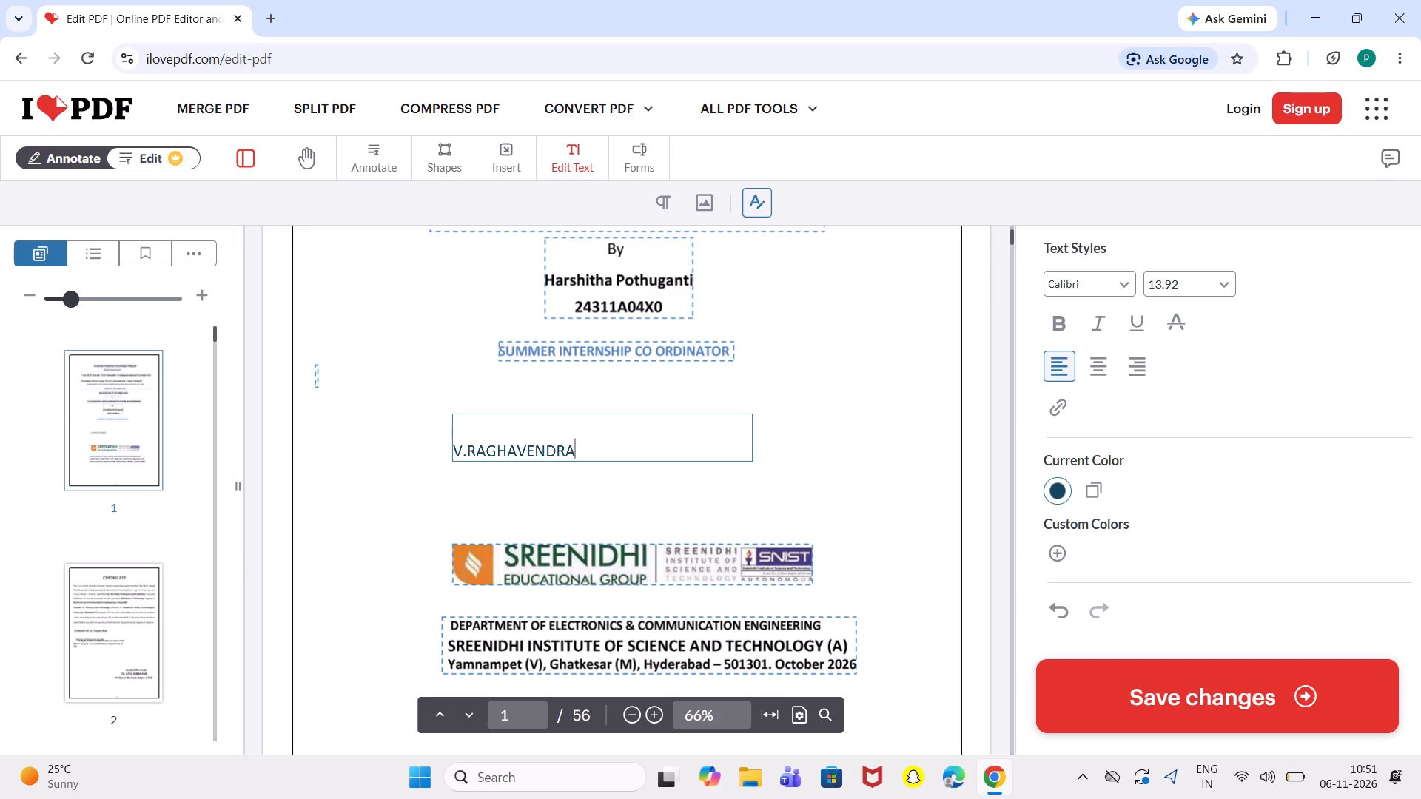
Add "ASSISTANT PROFESSOR" after the coordinator's name on the same line.
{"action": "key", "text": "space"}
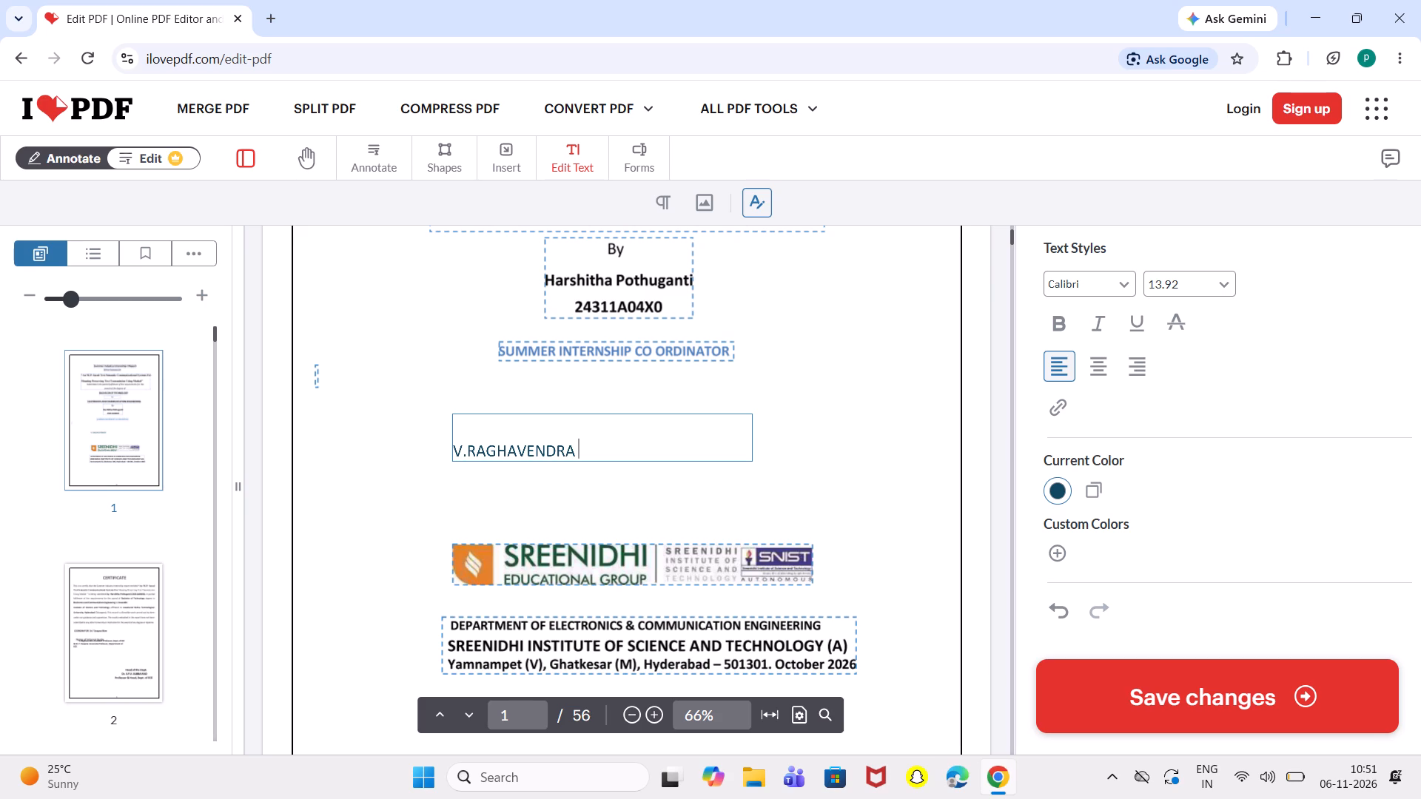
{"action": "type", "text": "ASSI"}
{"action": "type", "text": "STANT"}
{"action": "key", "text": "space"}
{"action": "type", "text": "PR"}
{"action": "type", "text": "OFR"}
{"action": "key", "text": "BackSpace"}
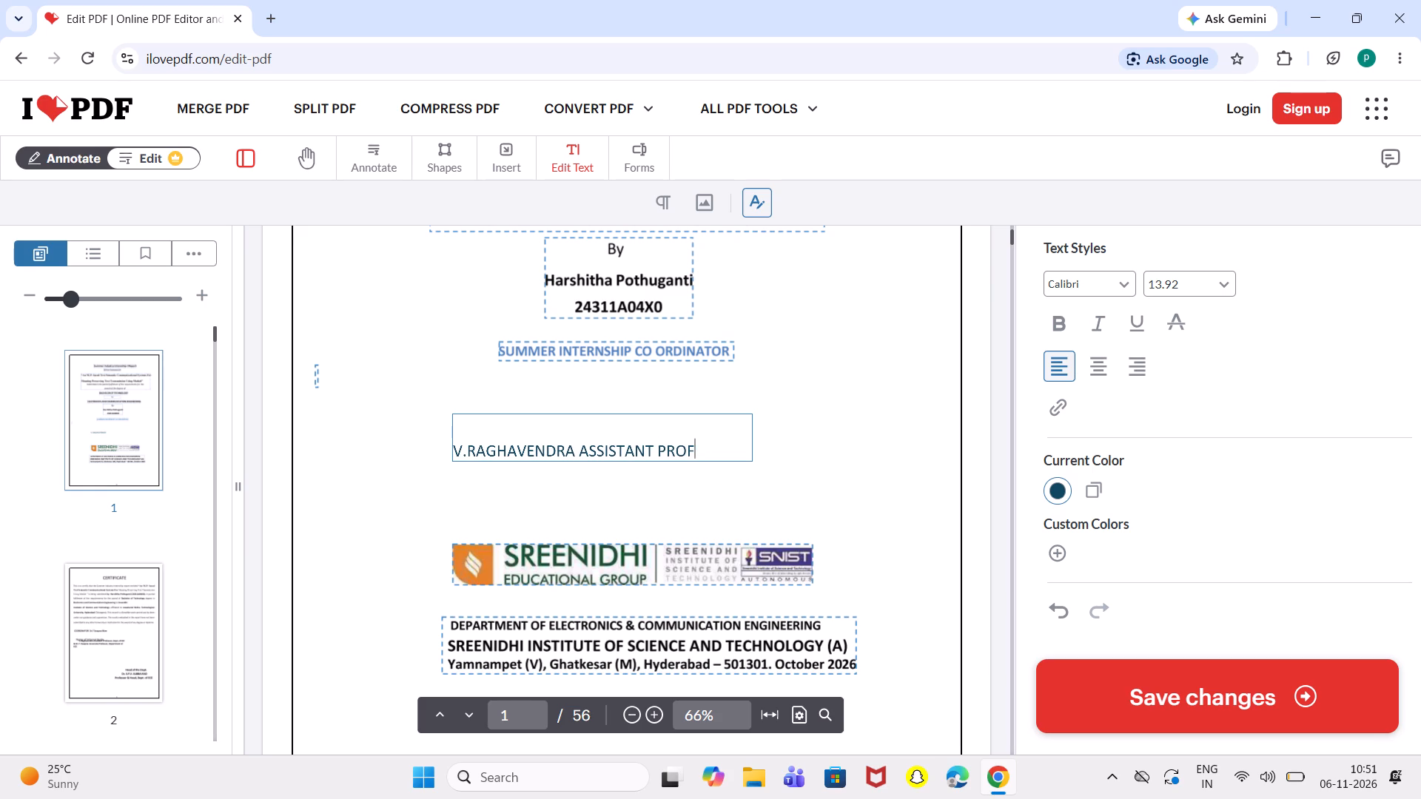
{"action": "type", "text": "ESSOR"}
Add a second line reading "DEPARTMENT OF ECE" to the coordinator's text block.
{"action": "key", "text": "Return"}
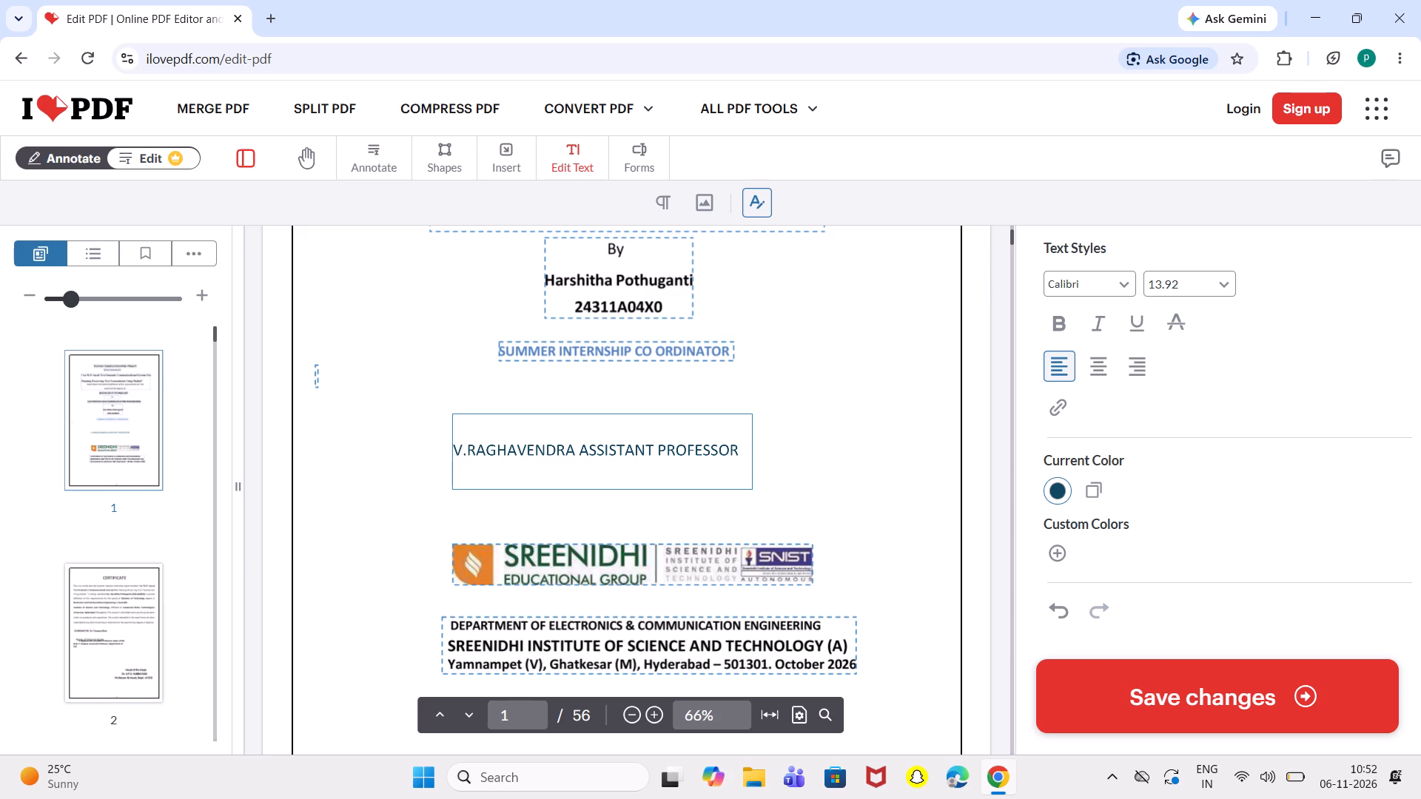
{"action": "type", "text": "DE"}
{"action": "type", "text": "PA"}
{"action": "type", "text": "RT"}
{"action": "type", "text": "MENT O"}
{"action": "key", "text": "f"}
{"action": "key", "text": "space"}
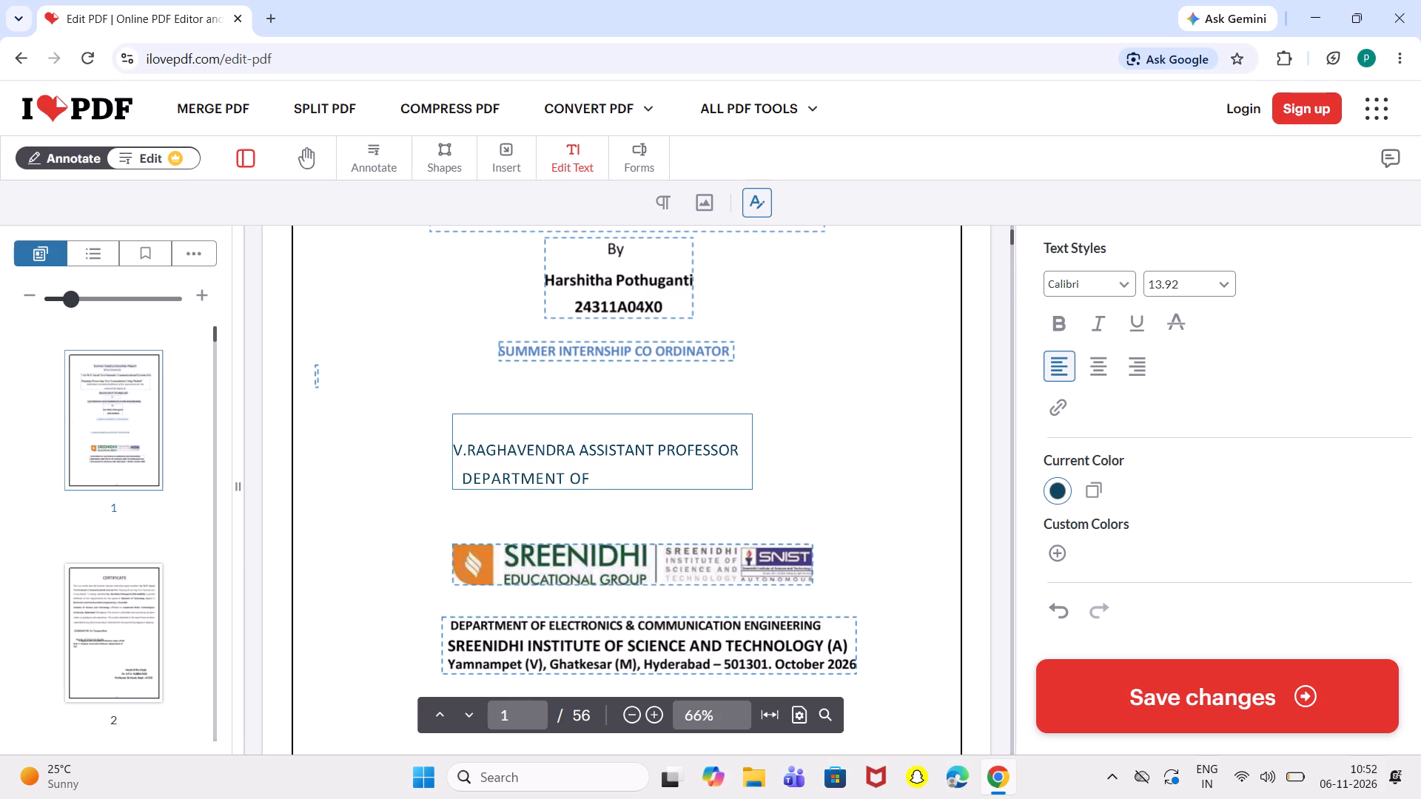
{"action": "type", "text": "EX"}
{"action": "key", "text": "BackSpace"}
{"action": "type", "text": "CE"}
Indent the "DEPARTMENT OF ECE" line with eight leading spaces to bring it nearer the centre of the line above.
{"action": "left_click", "coordinate": [455, 476]}
{"action": "key", "text": "space"}
{"action": "key", "text": "space"}
{"action": "key", "text": "space"}
{"action": "key", "text": "space"}
{"action": "key", "text": "space"}
{"action": "key", "text": "space"}
{"action": "key", "text": "space"}
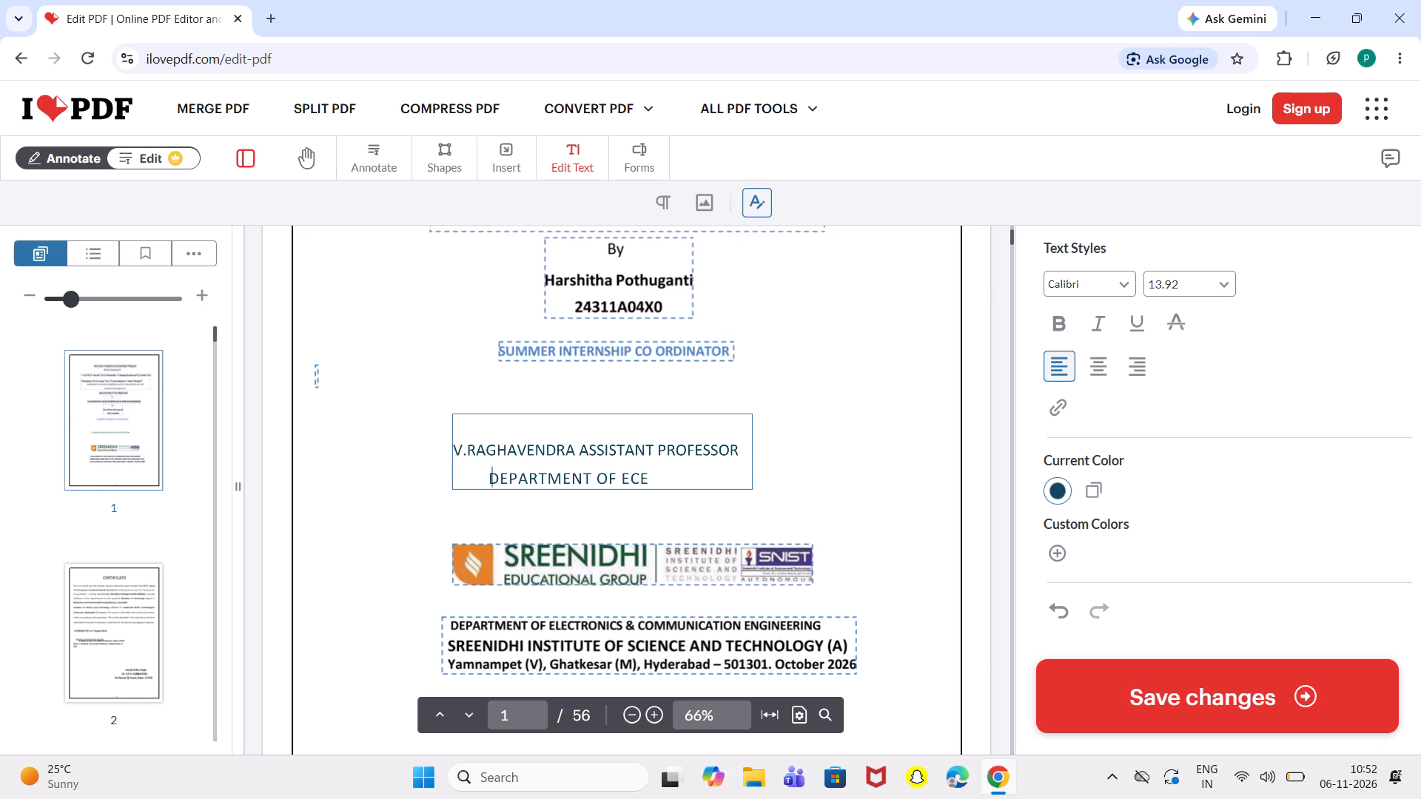
{"action": "key", "text": "space"}
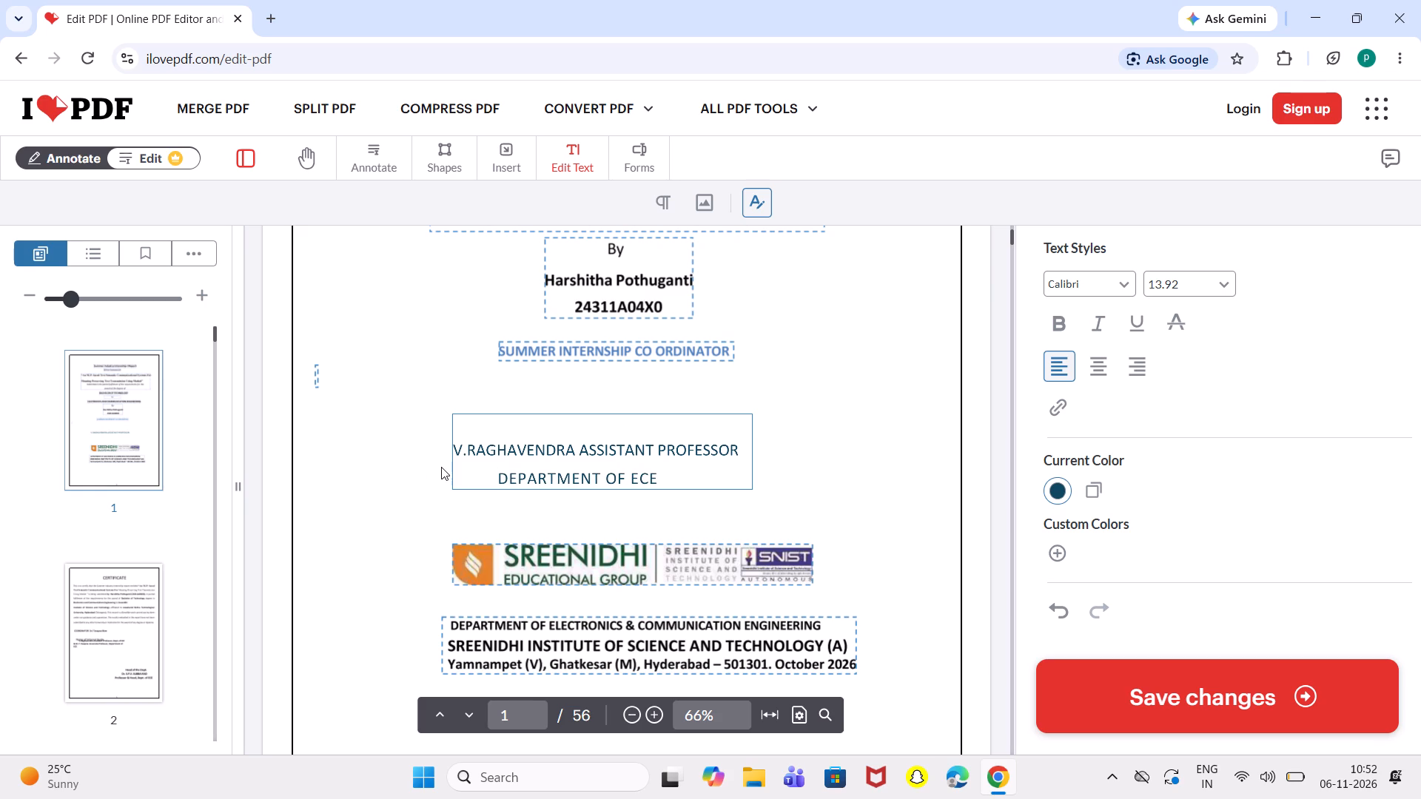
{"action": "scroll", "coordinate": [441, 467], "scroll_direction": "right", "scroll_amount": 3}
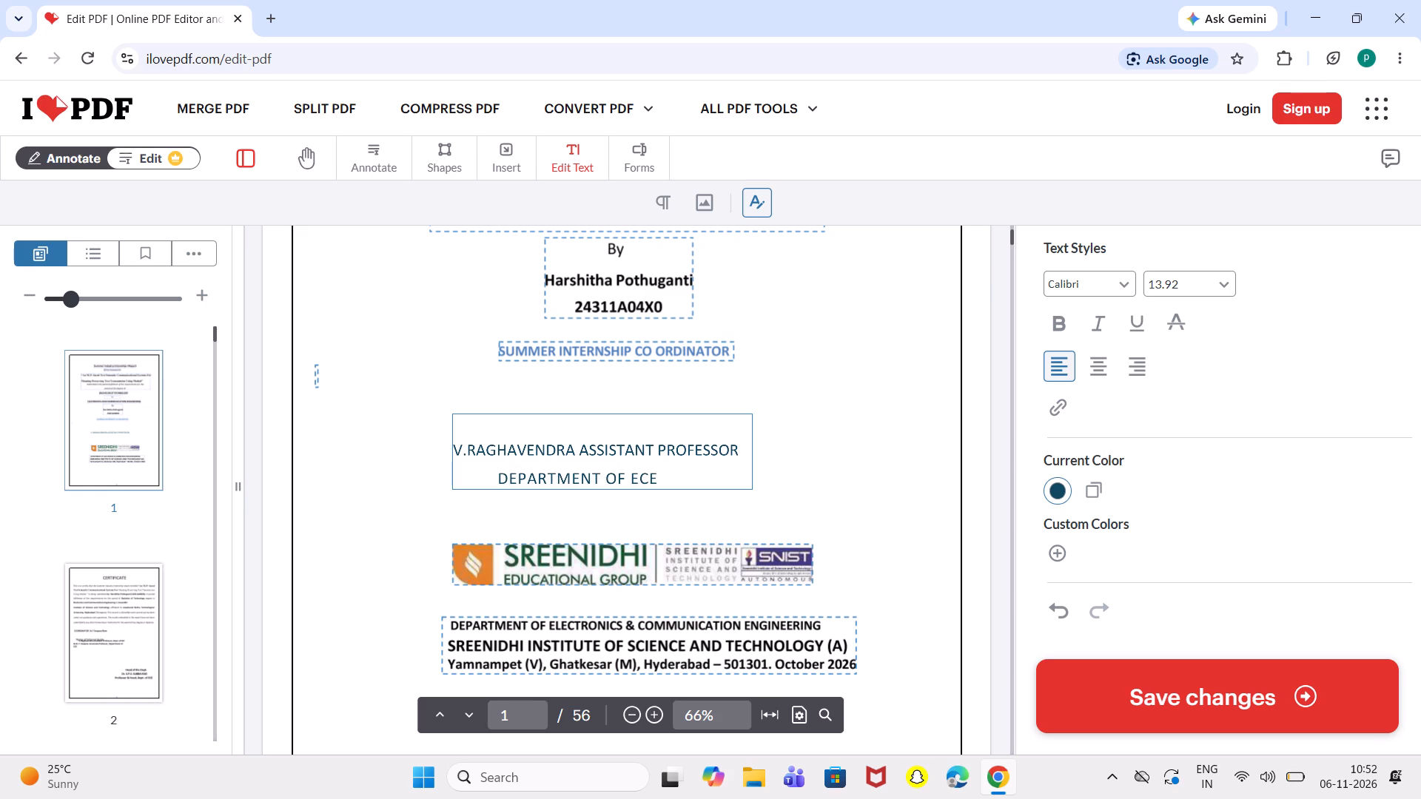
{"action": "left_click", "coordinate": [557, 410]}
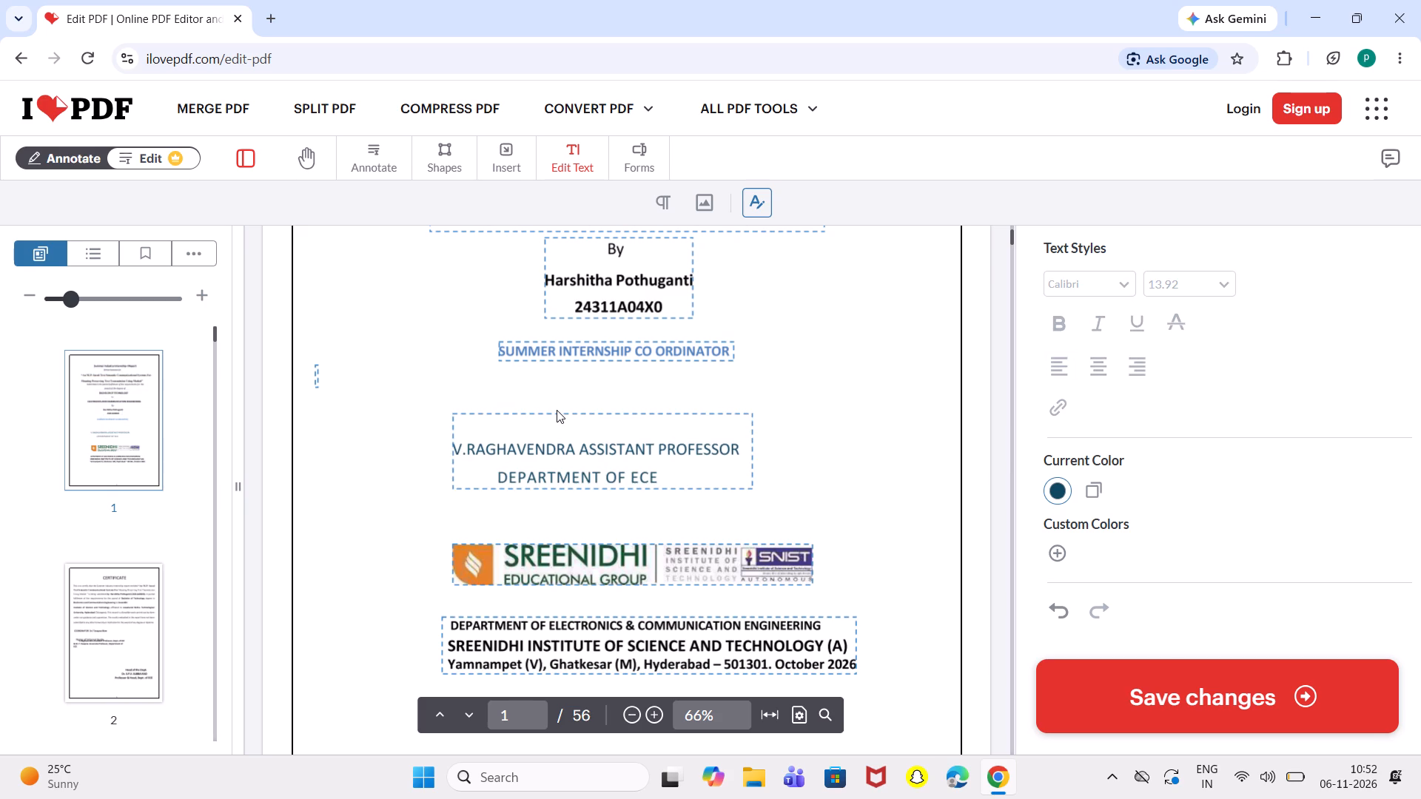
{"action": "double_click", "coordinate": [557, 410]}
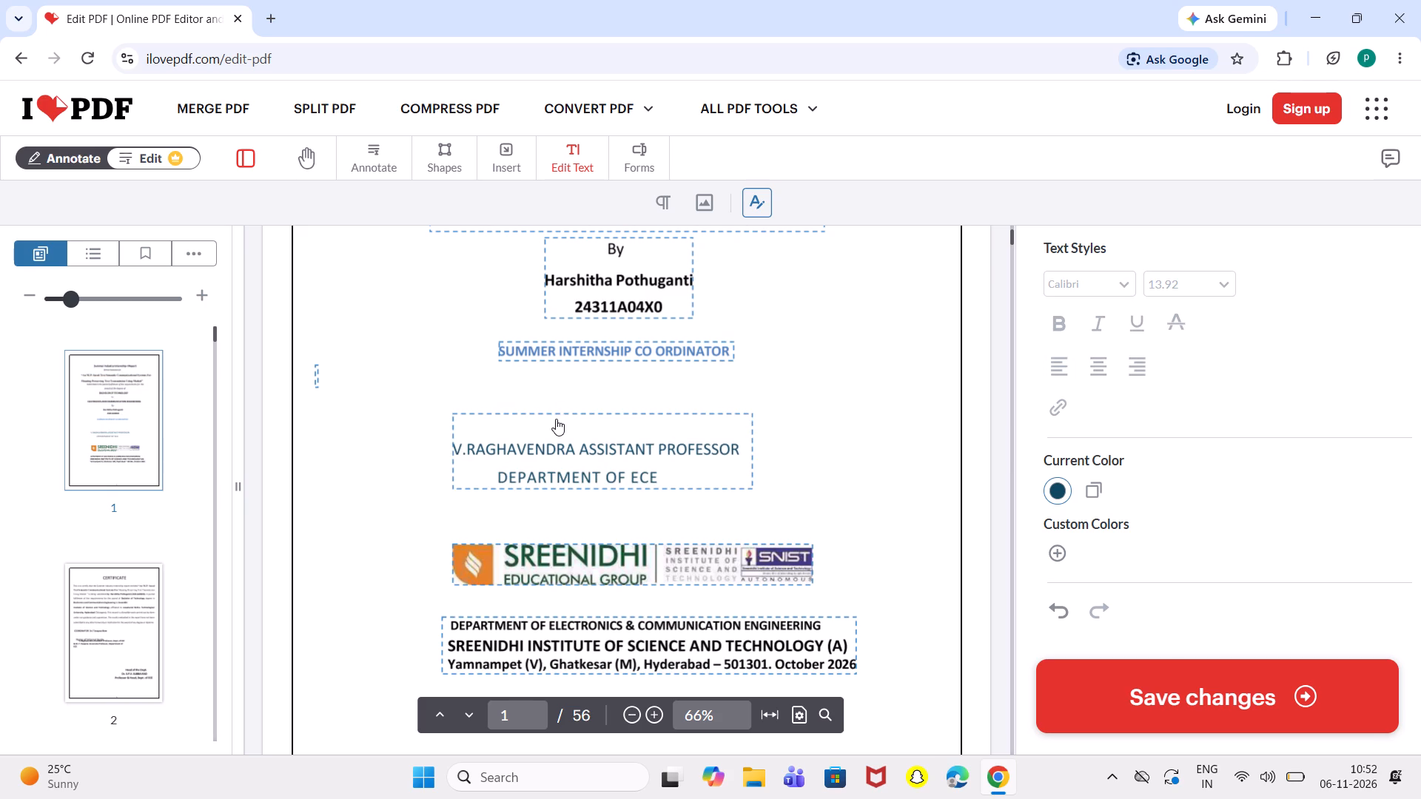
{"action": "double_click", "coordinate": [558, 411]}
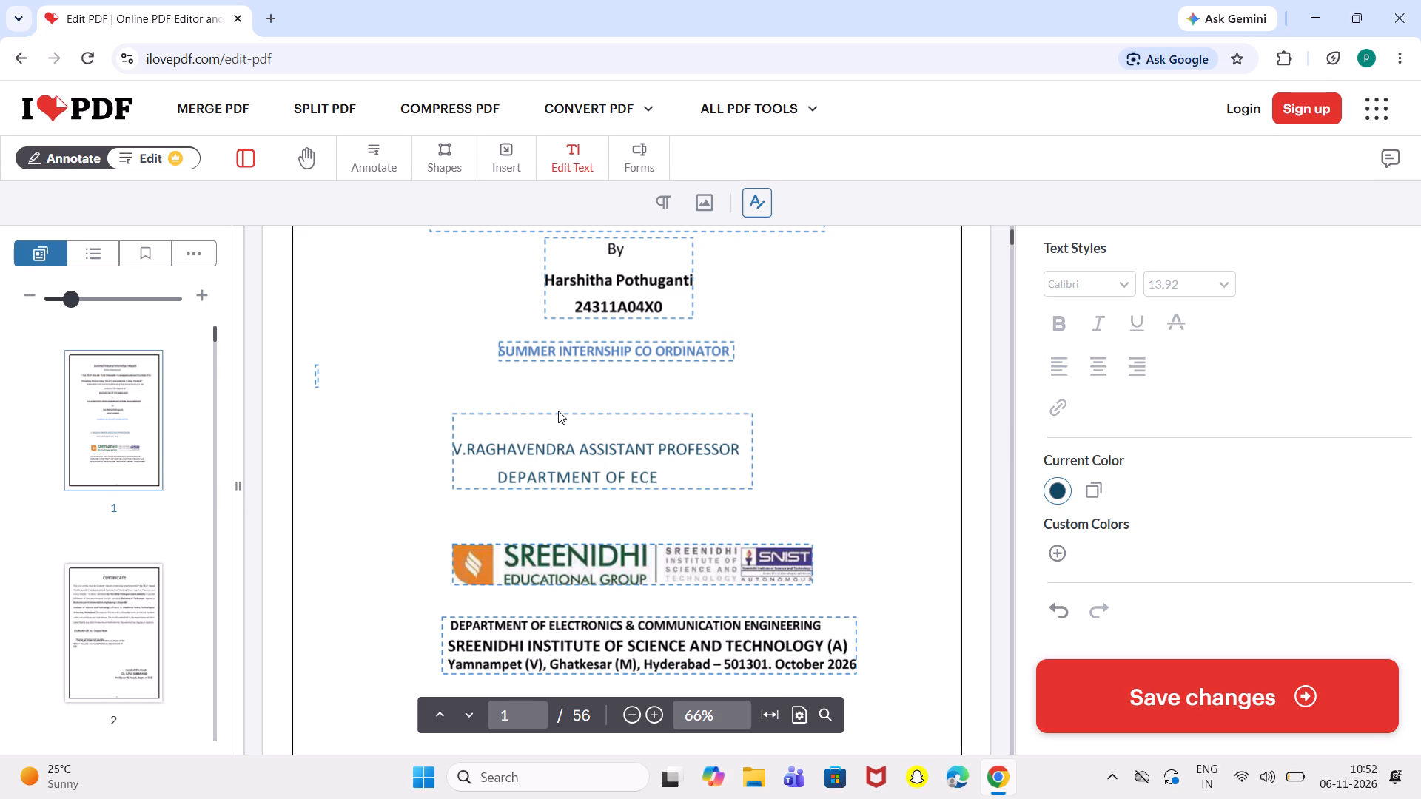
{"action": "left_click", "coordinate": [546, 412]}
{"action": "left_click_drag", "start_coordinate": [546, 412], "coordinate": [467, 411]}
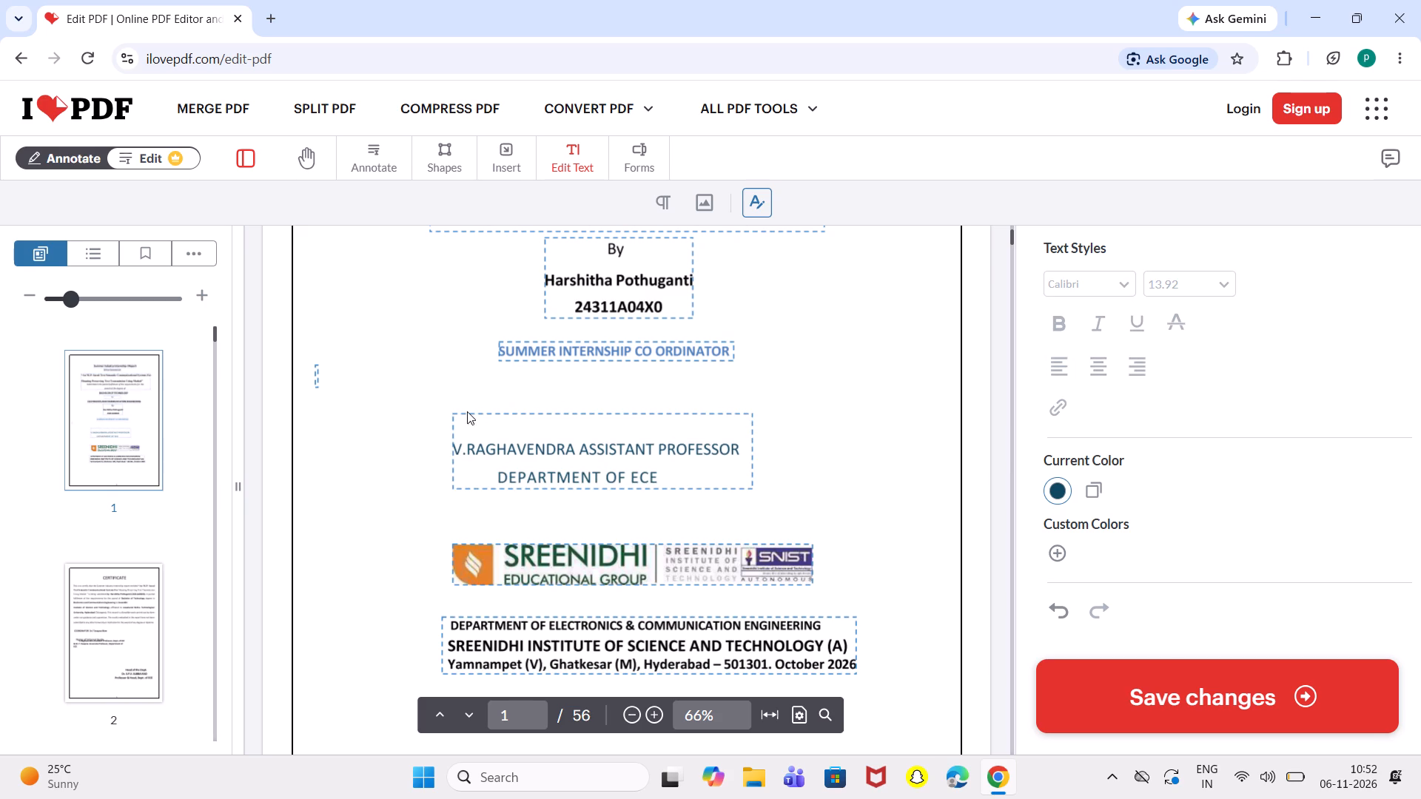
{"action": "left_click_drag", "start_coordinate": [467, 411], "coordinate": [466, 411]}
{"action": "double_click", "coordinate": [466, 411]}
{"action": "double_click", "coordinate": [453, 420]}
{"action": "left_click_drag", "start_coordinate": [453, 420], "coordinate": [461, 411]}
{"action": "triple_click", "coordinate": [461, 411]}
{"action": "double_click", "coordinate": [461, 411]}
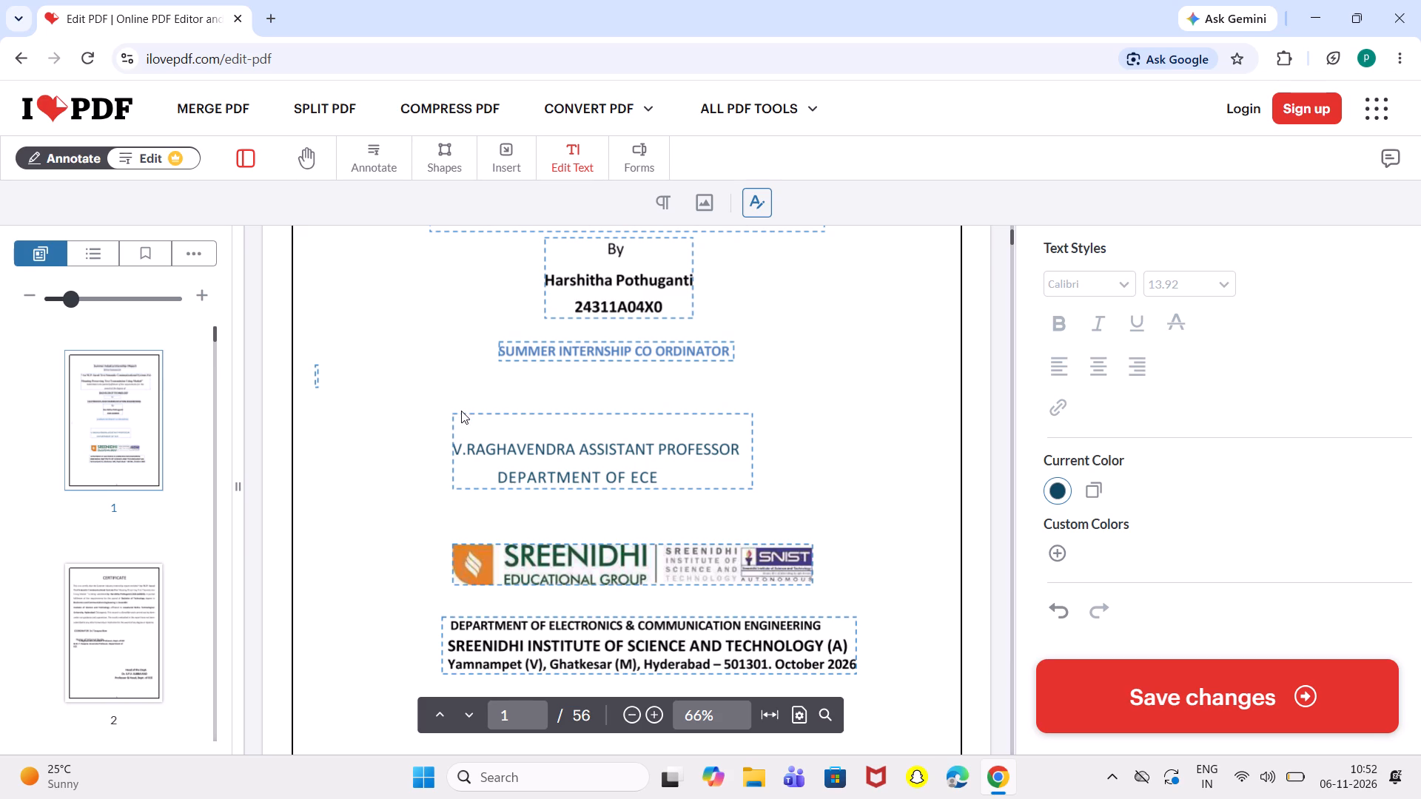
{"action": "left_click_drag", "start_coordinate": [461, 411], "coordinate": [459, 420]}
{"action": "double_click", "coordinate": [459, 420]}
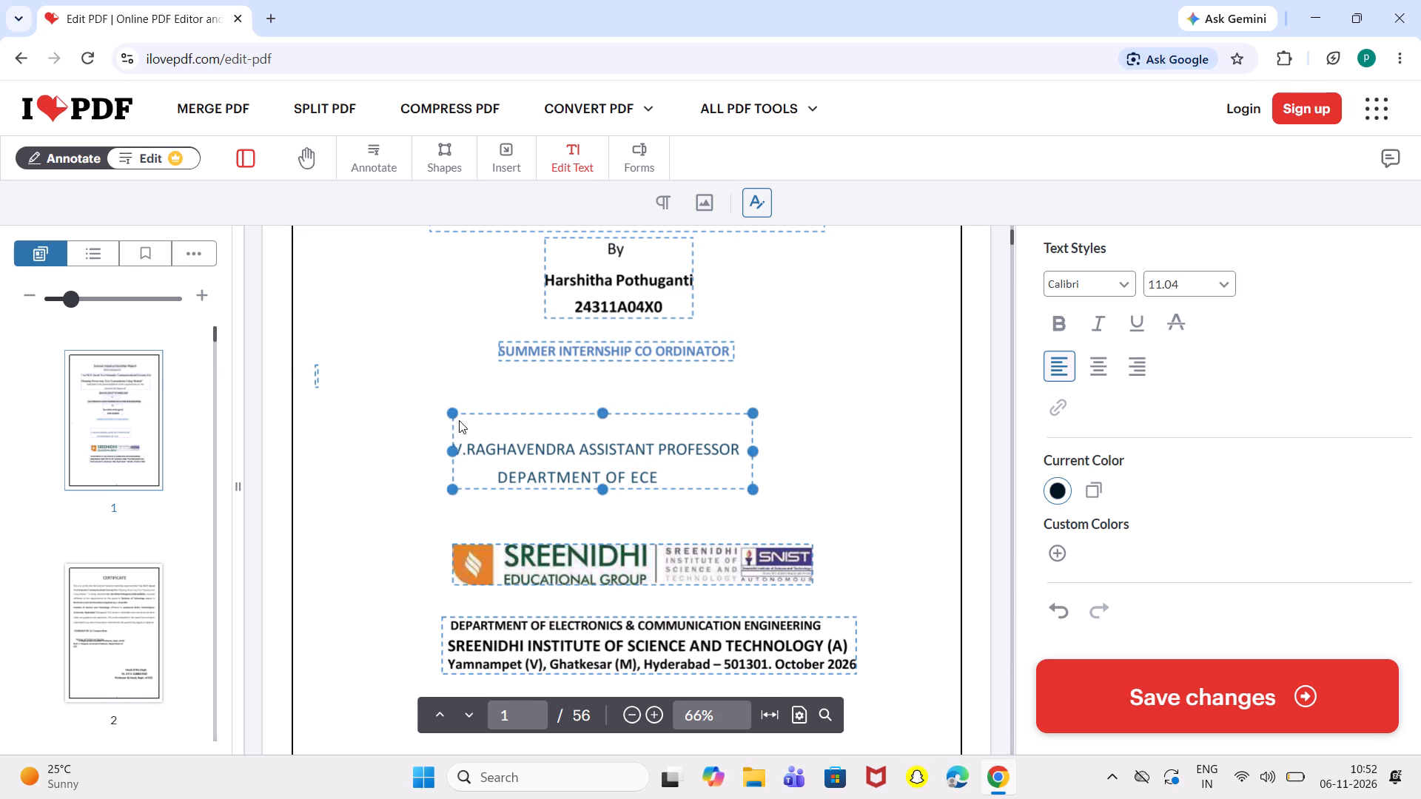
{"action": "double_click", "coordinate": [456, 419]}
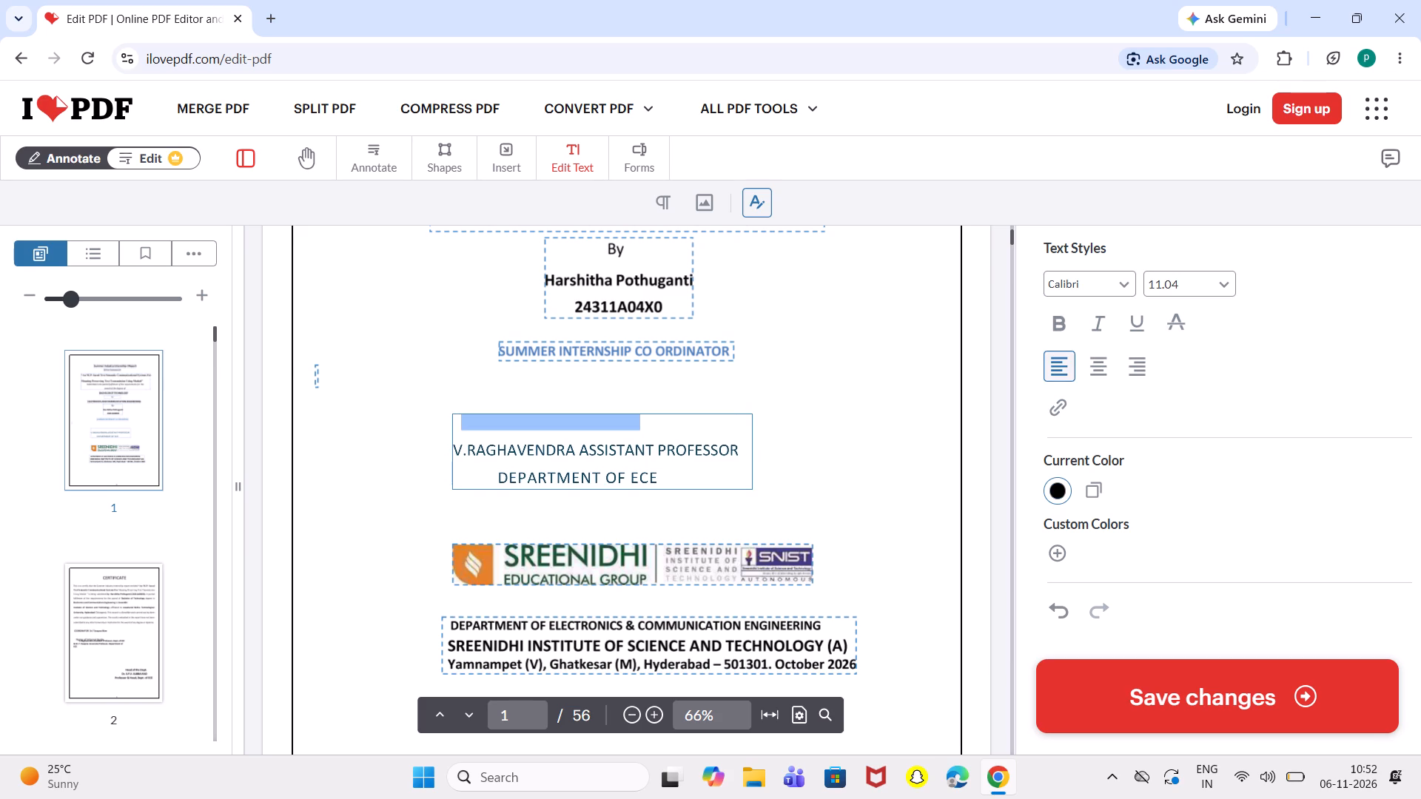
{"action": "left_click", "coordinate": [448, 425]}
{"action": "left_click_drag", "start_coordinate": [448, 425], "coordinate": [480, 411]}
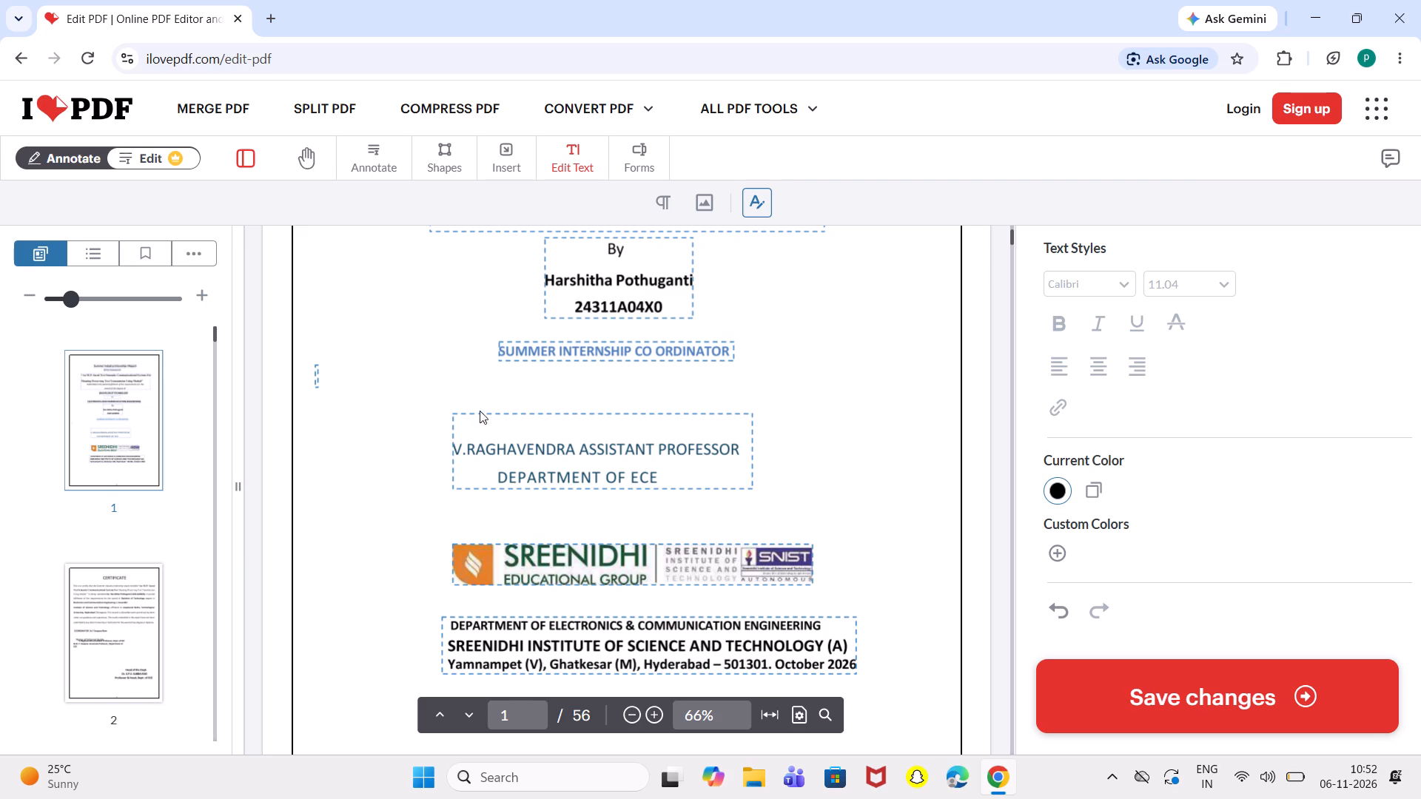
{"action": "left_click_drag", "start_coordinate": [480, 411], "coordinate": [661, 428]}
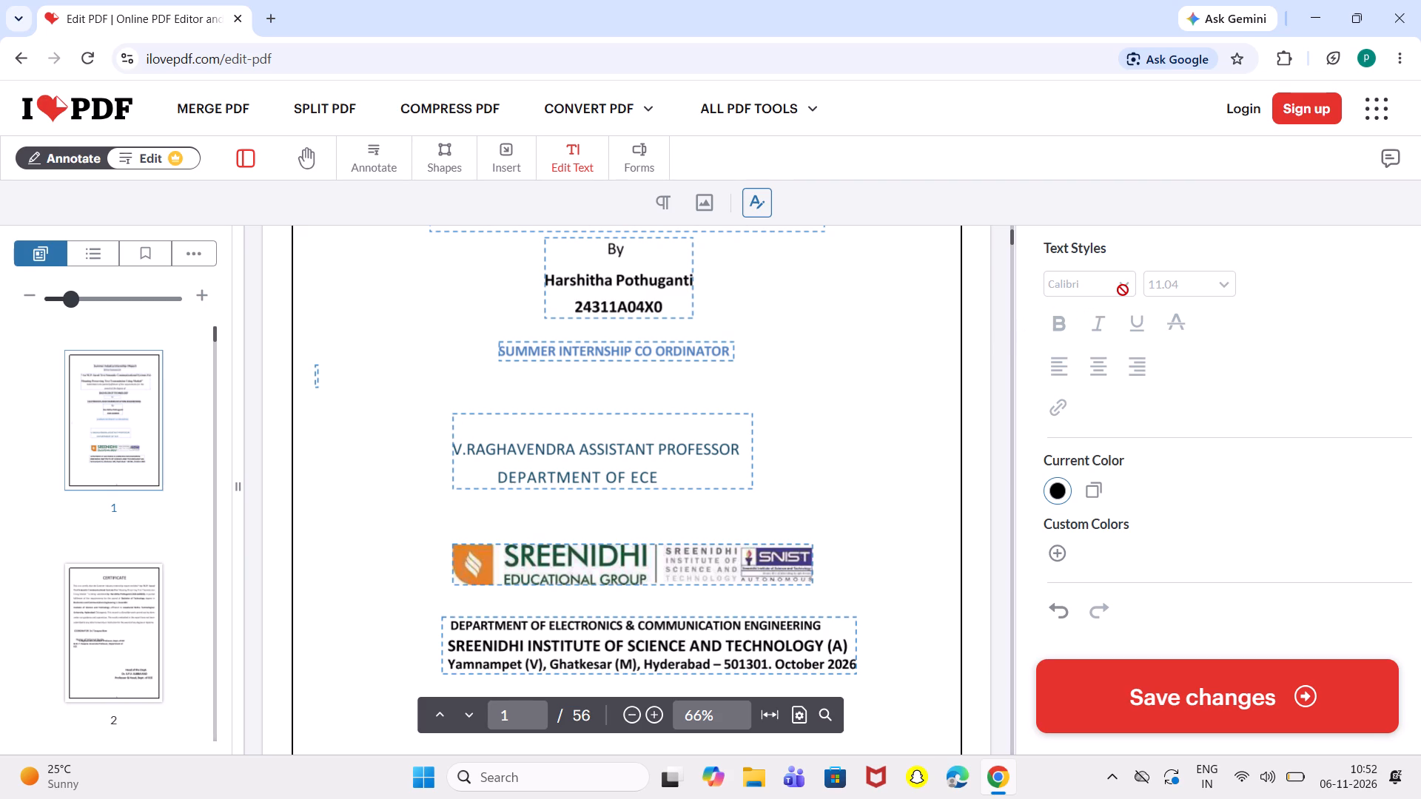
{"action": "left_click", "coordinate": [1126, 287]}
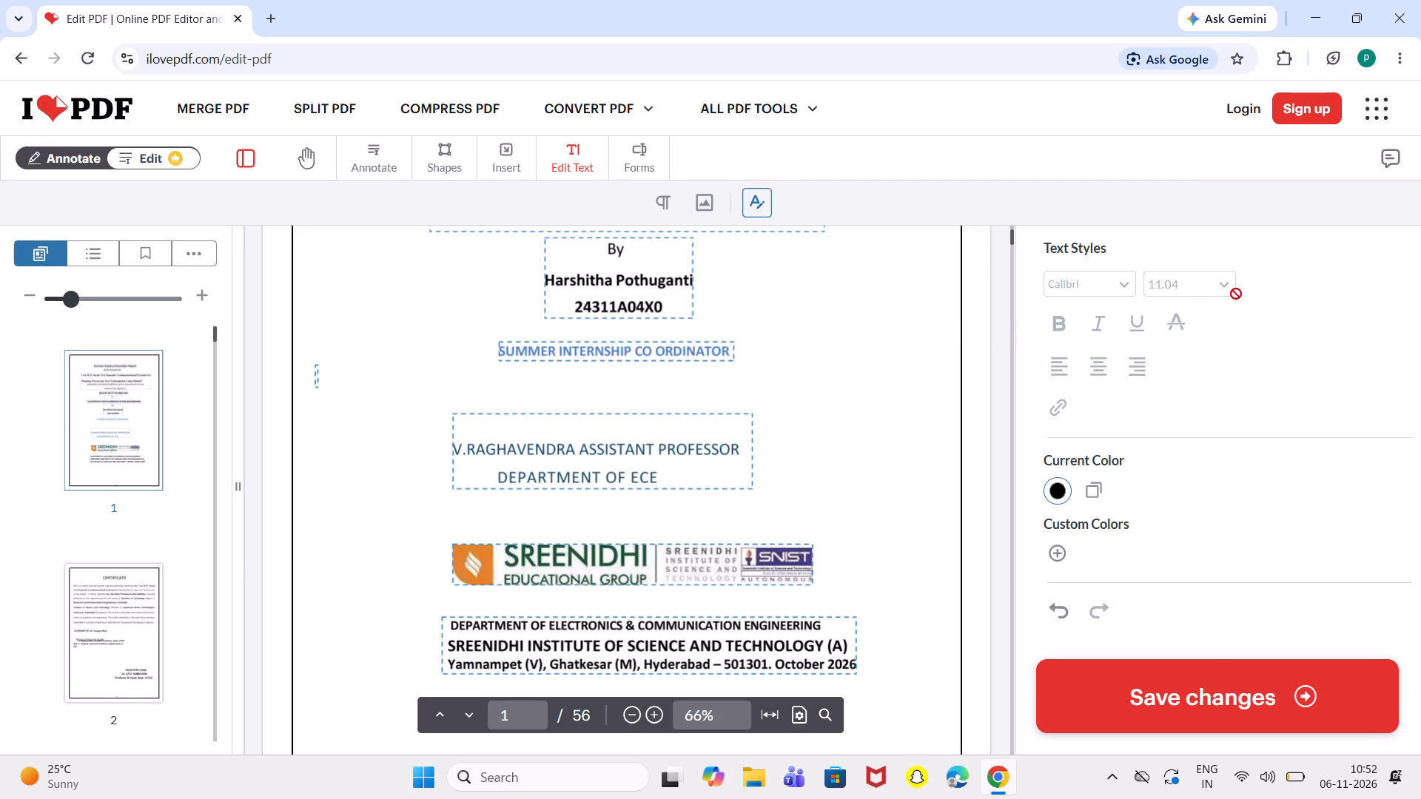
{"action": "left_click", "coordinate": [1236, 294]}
Add the current black colour to the custom colours.
{"action": "left_click", "coordinate": [1092, 478]}
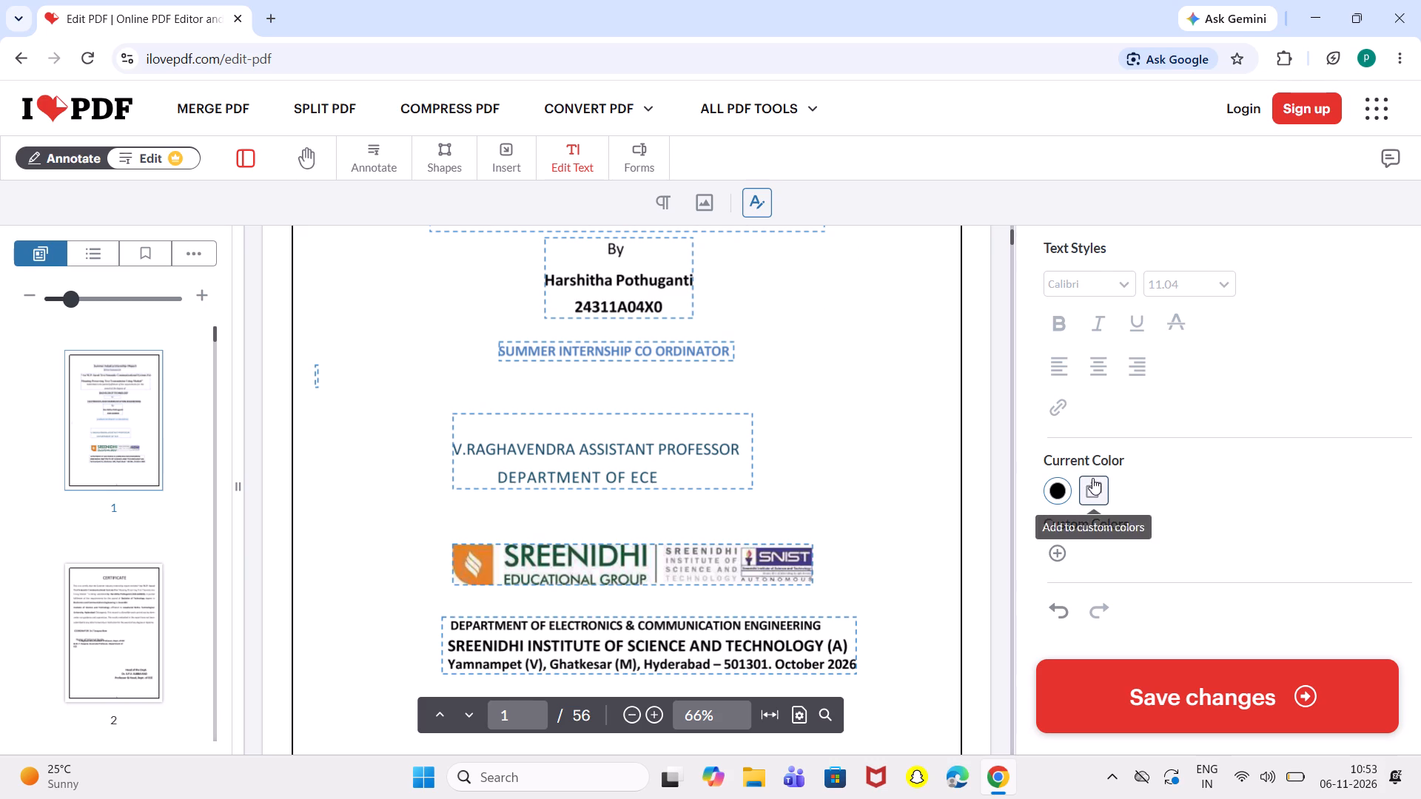
{"action": "left_click", "coordinate": [1055, 486]}
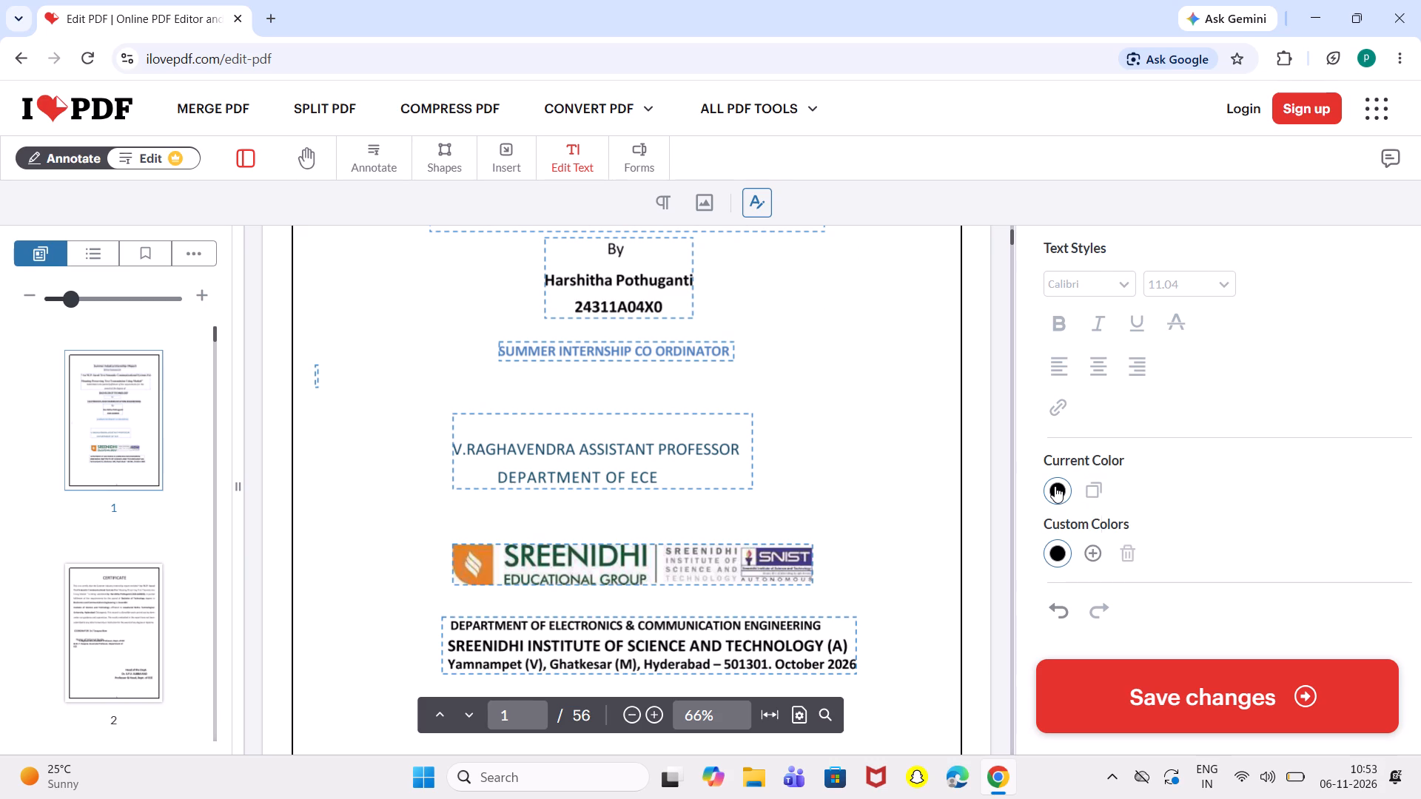
{"action": "left_click", "coordinate": [1094, 556]}
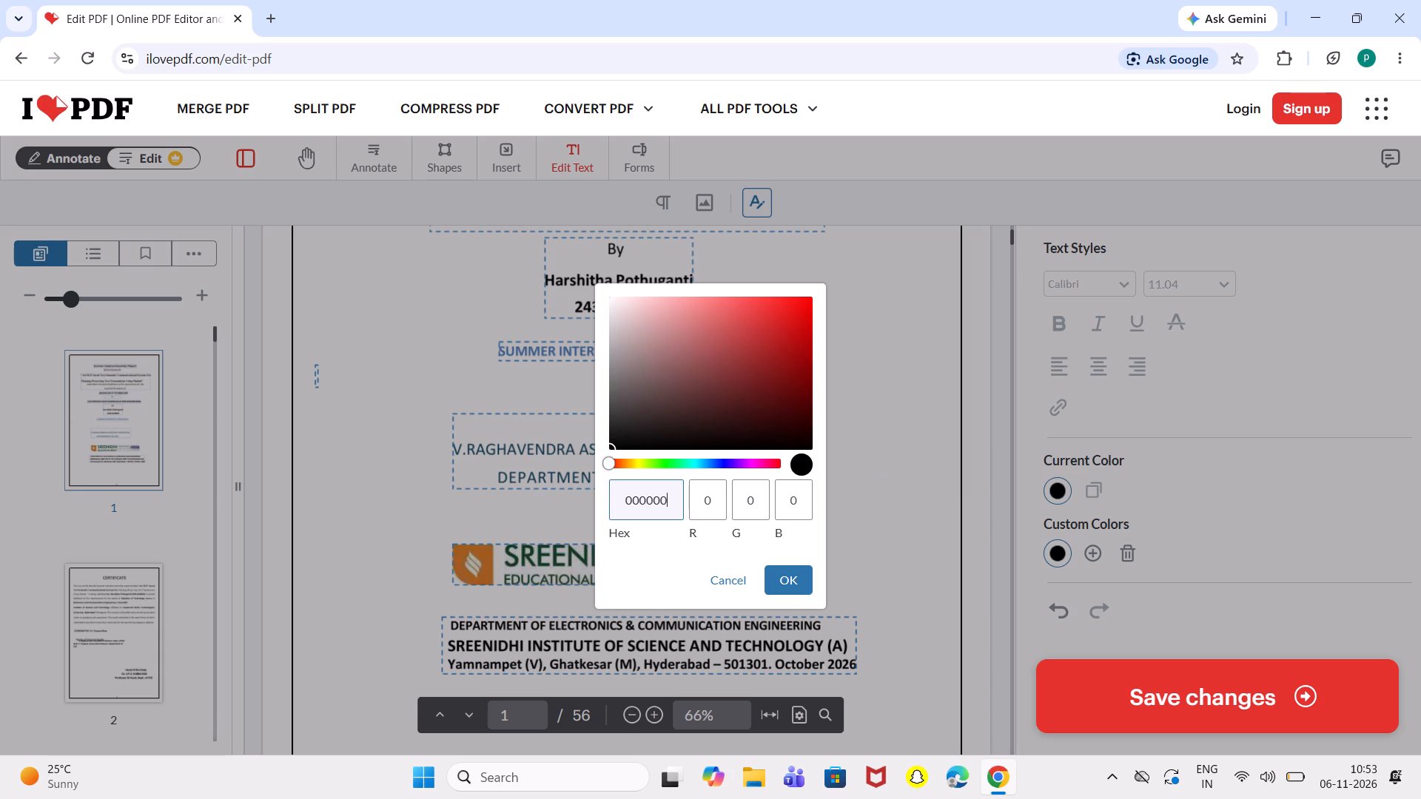
{"action": "left_click", "coordinate": [918, 397]}
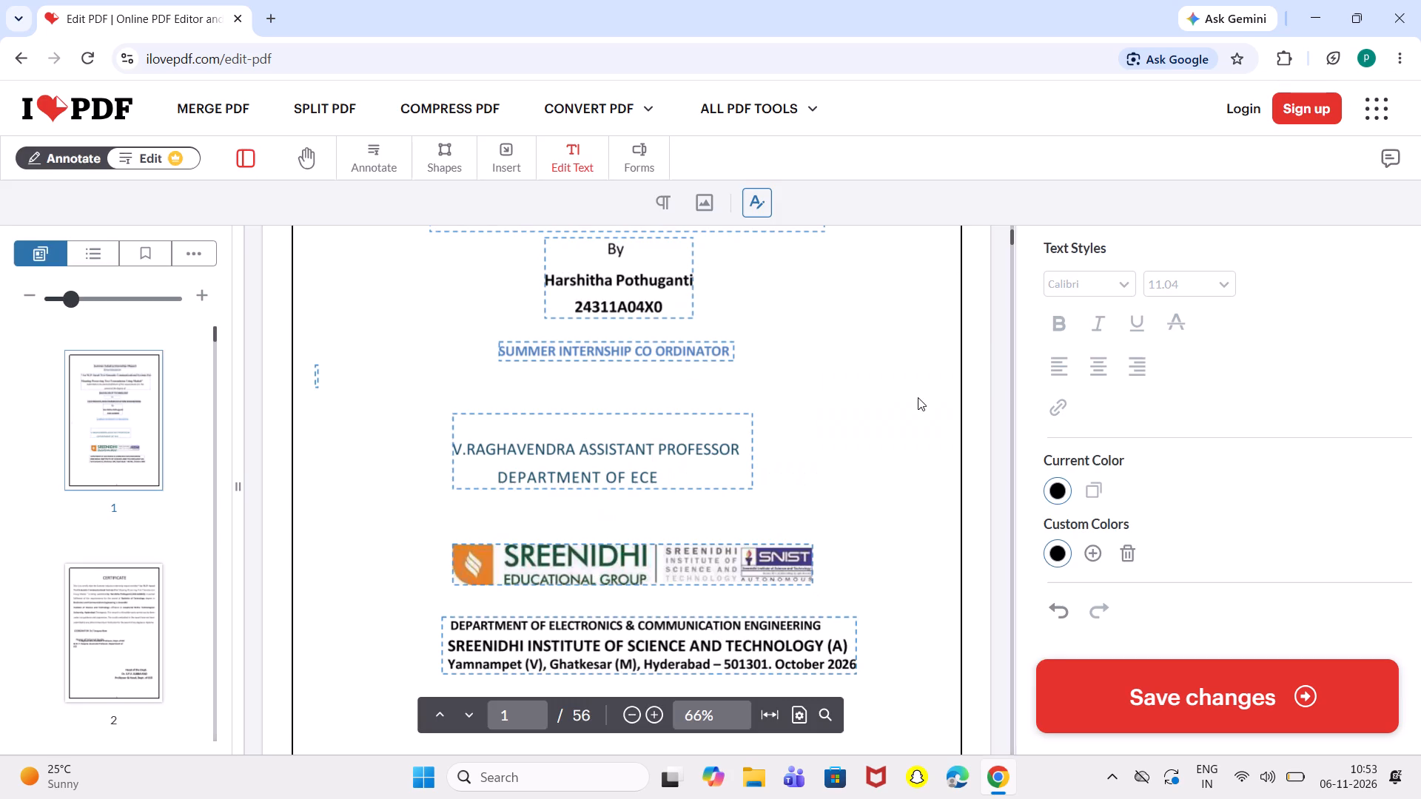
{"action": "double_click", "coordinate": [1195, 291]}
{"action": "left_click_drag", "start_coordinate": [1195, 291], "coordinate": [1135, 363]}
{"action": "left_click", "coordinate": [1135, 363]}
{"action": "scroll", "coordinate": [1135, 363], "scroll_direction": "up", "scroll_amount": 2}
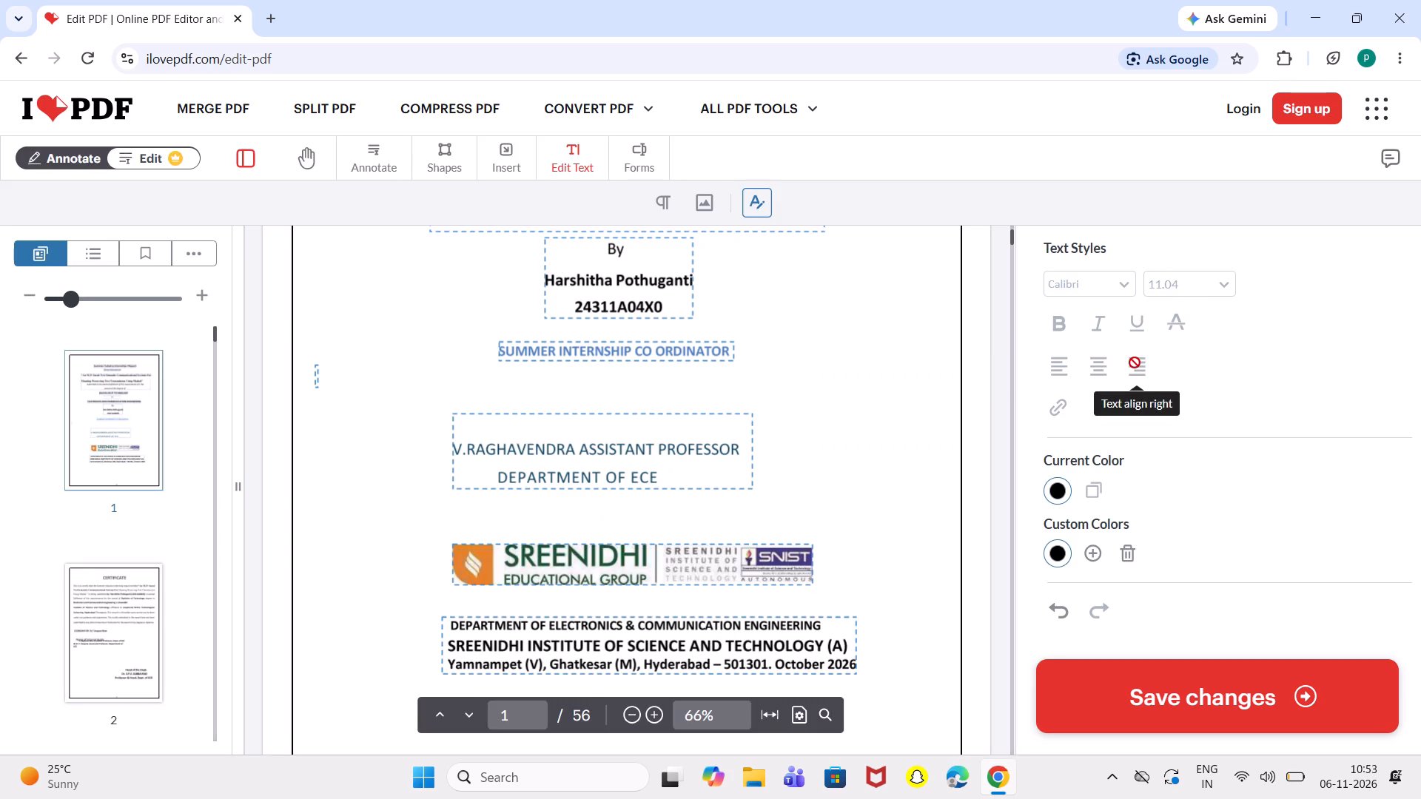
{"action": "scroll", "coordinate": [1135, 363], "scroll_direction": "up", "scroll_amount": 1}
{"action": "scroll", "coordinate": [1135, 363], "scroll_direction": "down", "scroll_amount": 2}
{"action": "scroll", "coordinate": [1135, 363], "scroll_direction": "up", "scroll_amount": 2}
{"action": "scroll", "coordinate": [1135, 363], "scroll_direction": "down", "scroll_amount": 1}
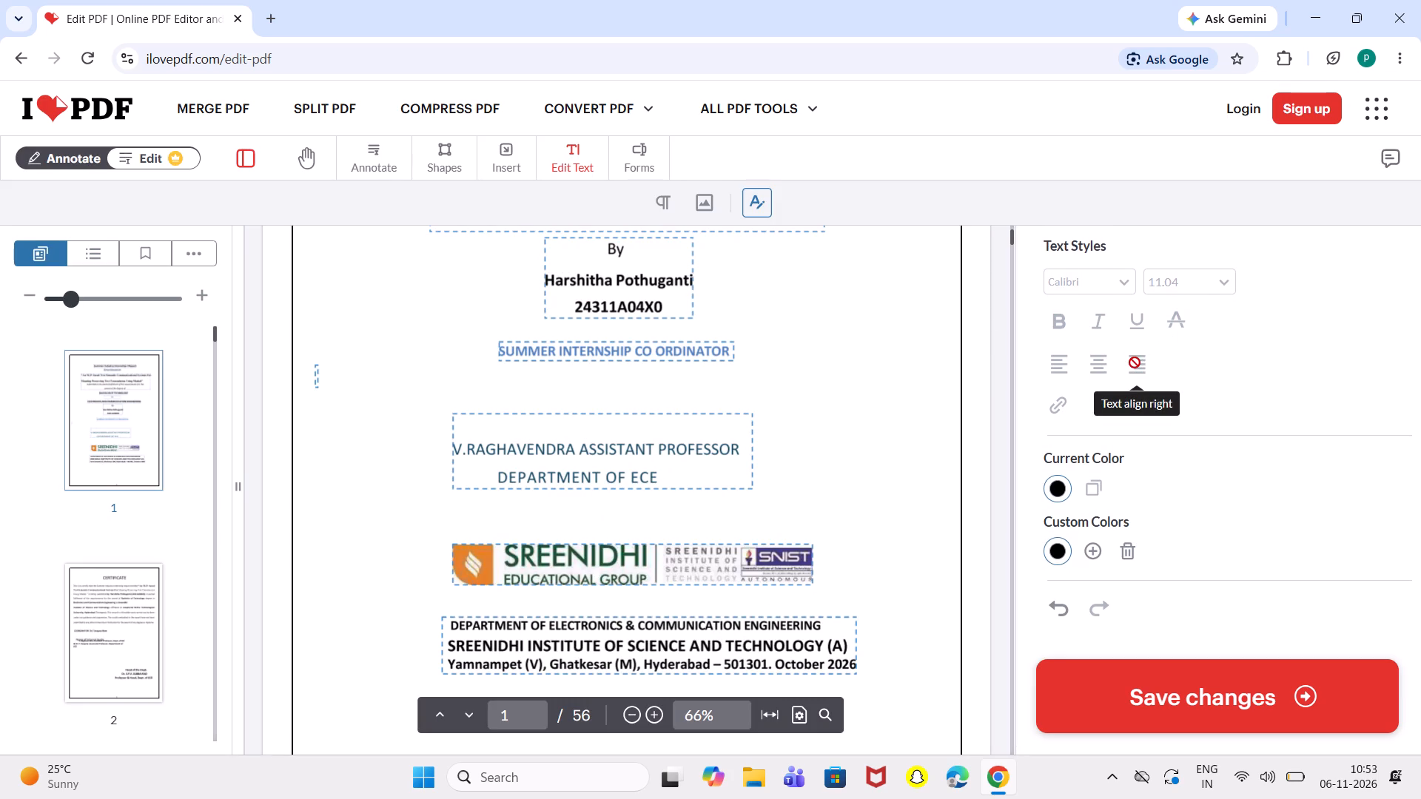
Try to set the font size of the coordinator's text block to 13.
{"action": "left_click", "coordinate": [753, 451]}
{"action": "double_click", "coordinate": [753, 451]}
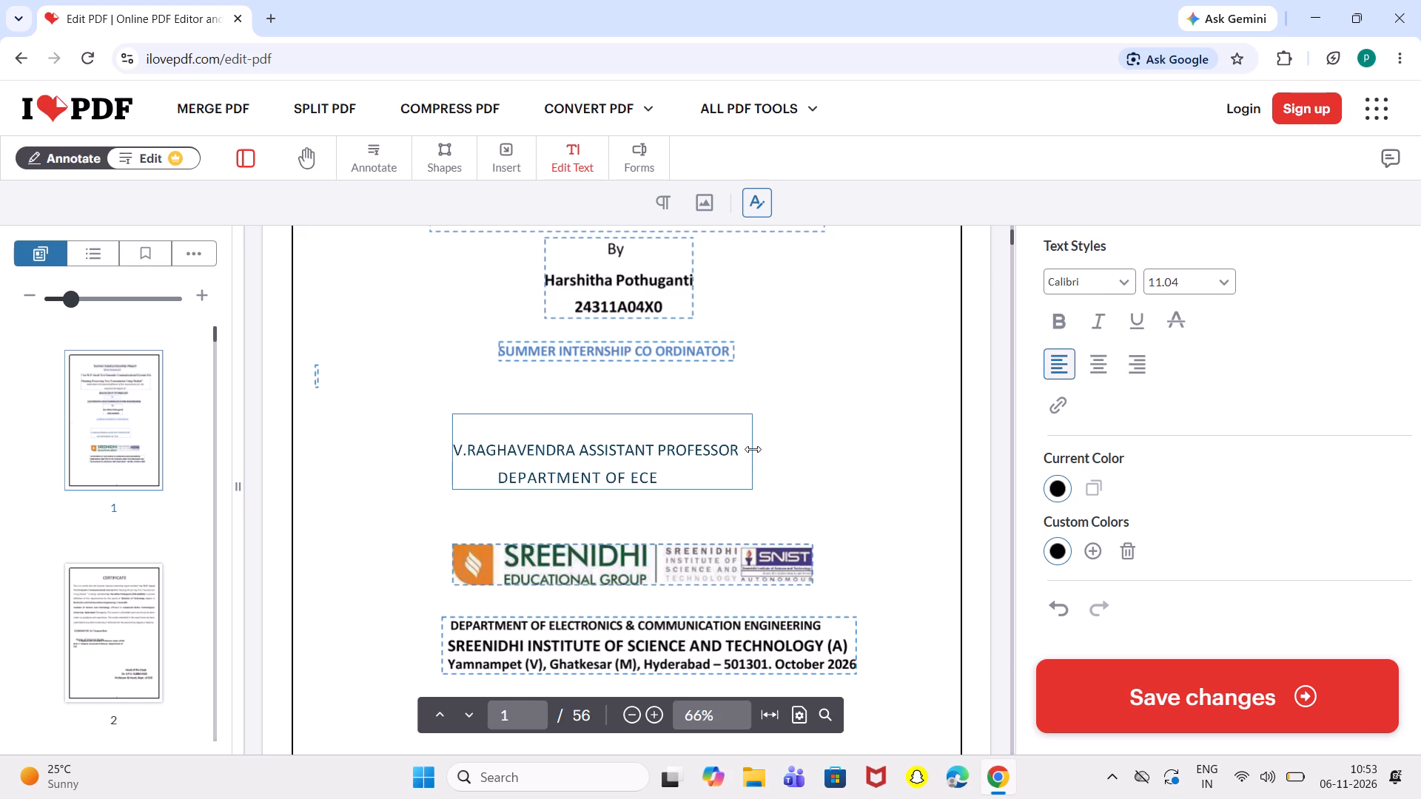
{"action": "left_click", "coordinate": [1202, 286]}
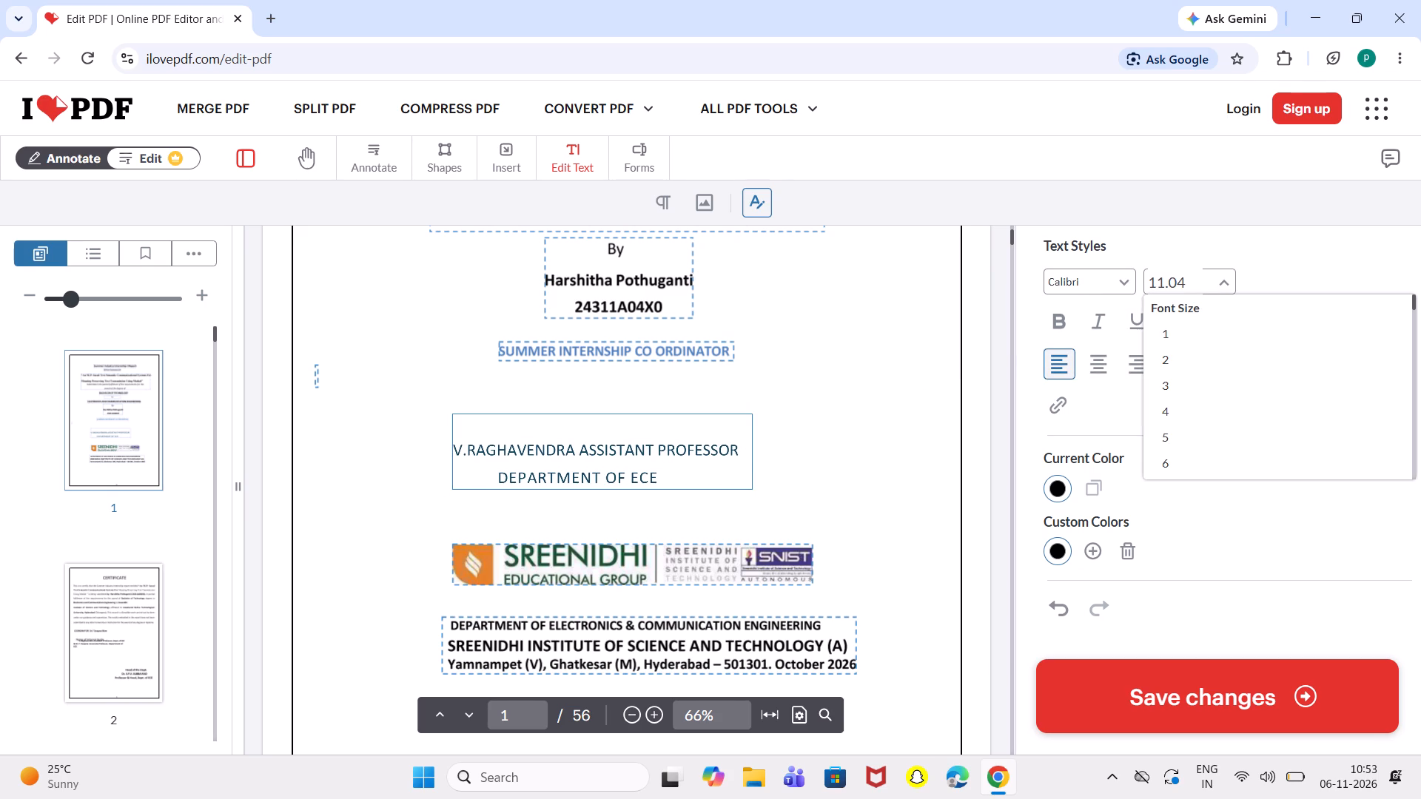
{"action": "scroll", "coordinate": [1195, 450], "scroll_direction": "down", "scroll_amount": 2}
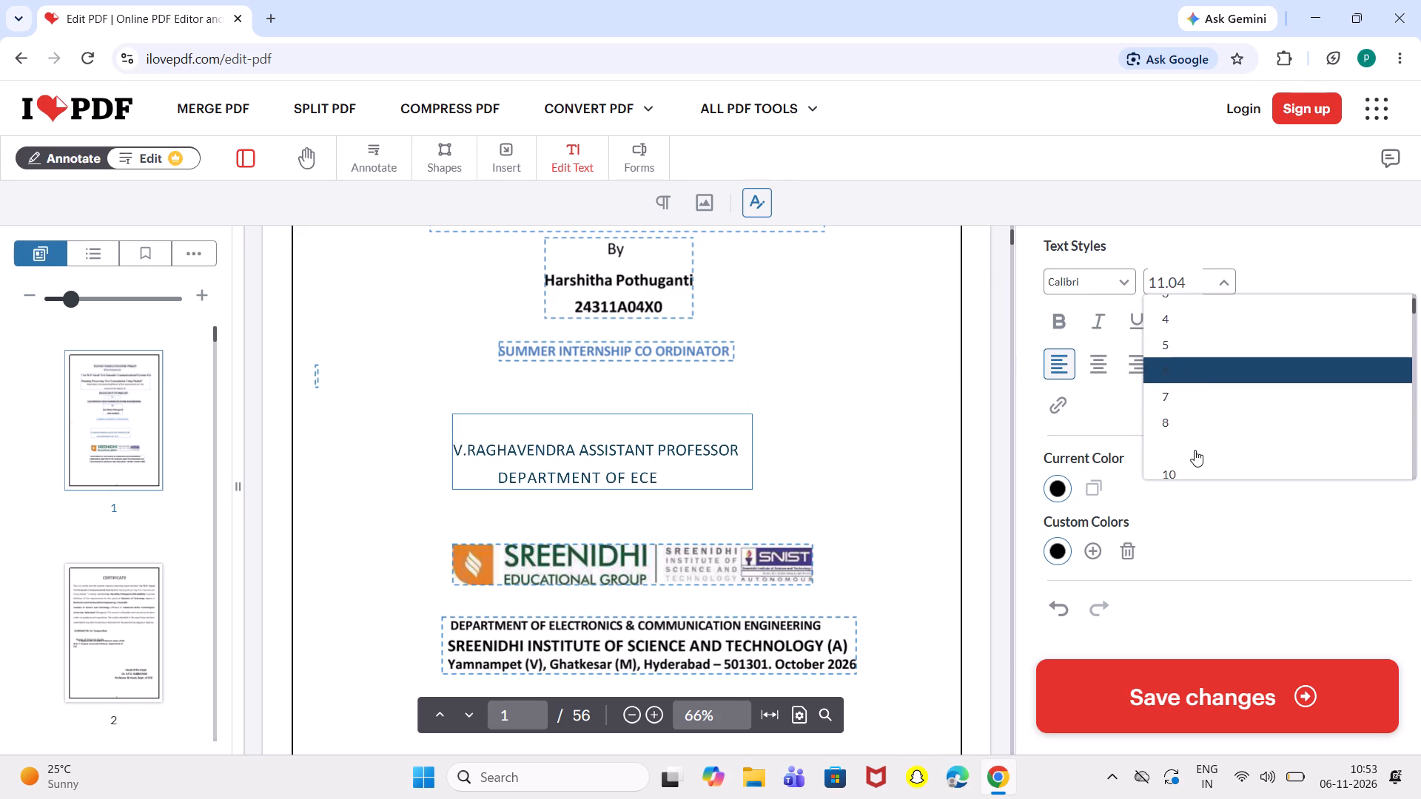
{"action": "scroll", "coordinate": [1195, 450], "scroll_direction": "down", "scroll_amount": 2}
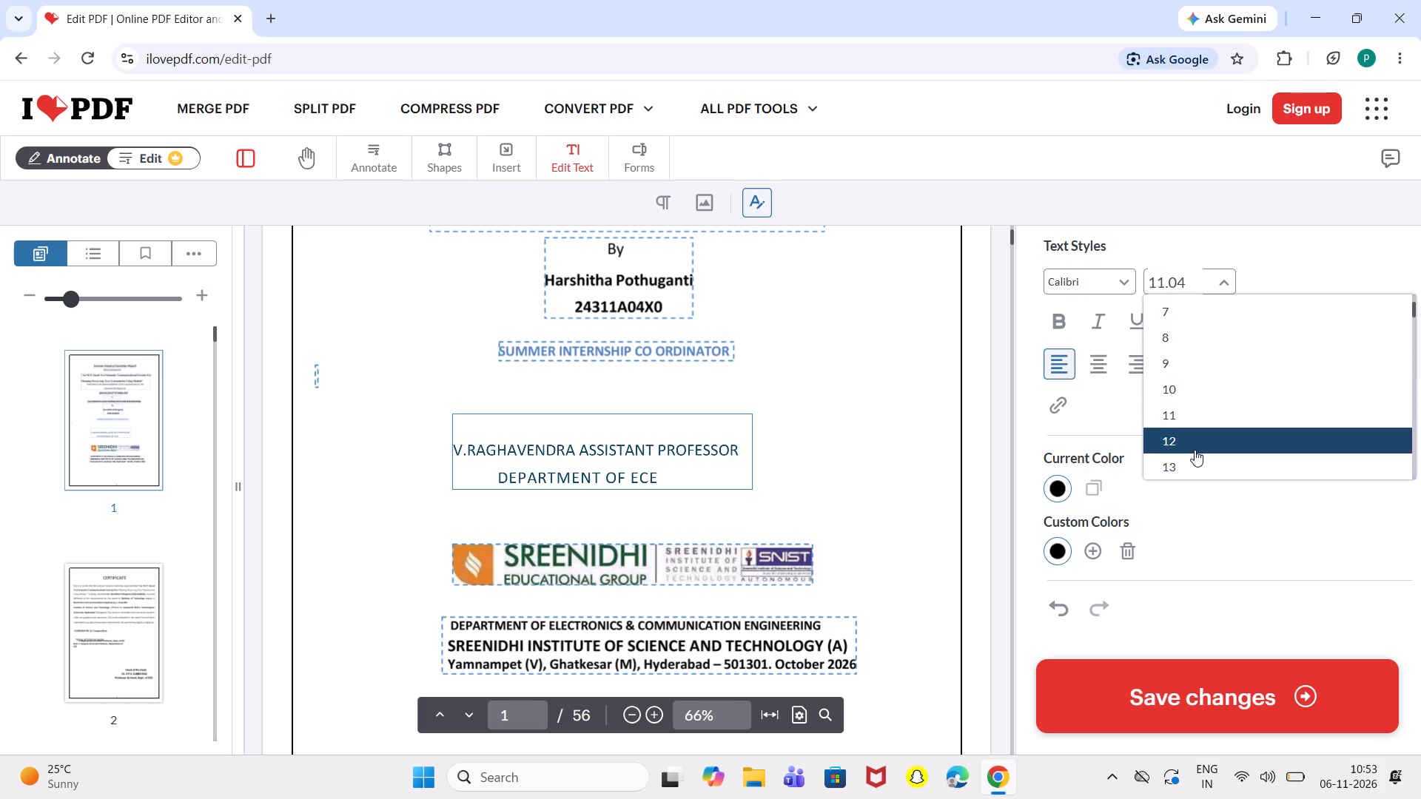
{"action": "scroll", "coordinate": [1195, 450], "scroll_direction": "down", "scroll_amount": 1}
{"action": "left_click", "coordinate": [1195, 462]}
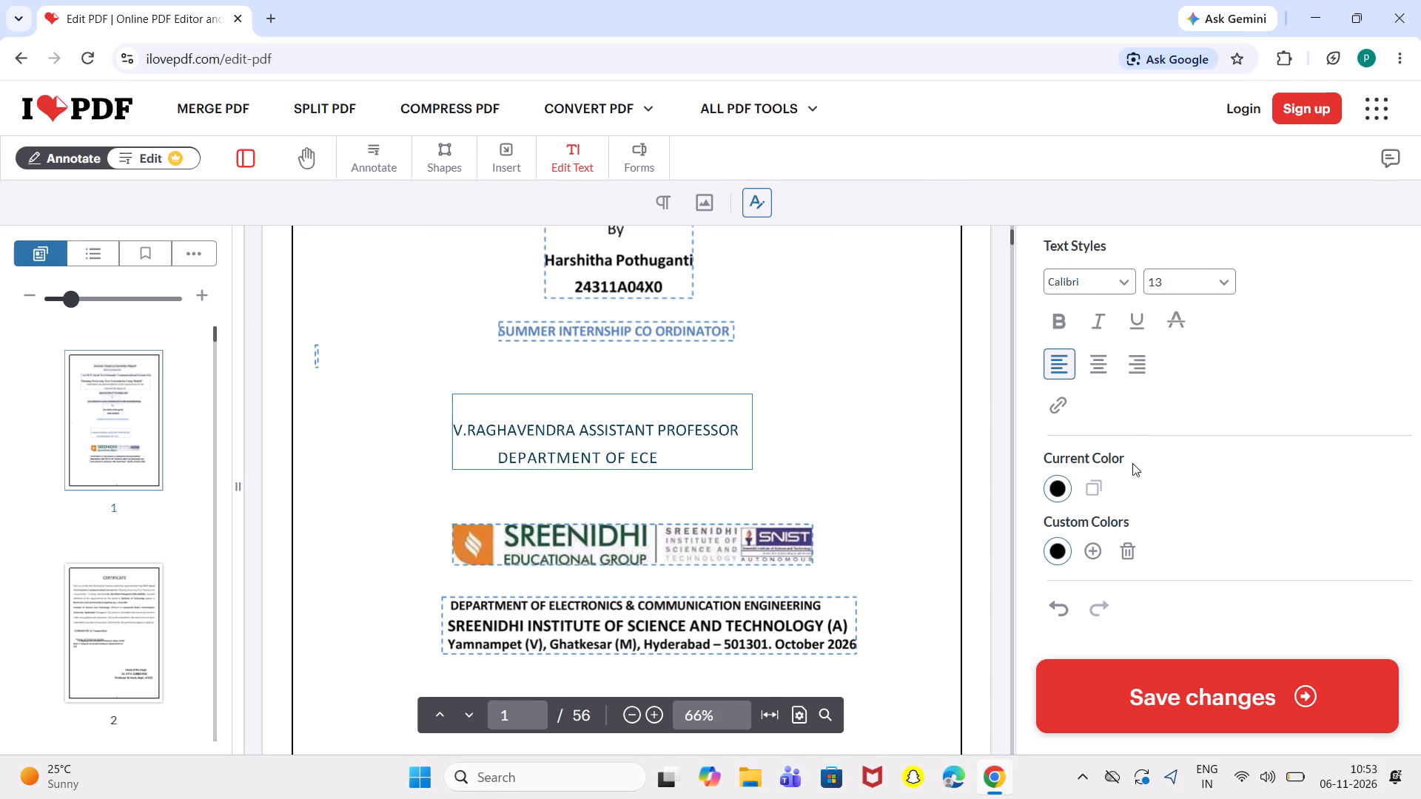
Delete the coordinator's name and "ASSISTANT PROFESSOR" from the line above "DEPARTMENT OF ECE".
{"action": "left_click", "coordinate": [746, 432]}
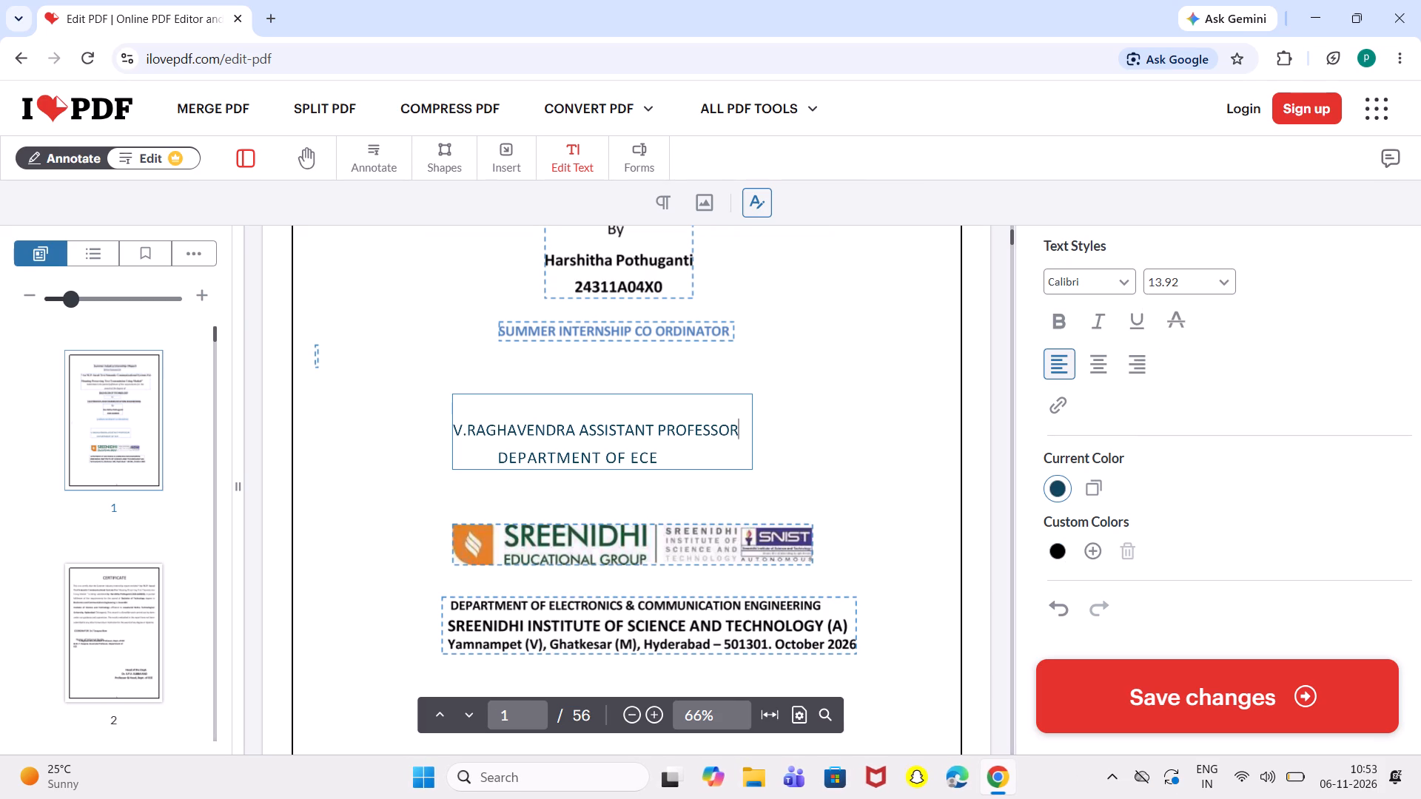
{"action": "key", "text": "BackSpace"}
{"action": "key", "text": "BackSpace"}
{"action": "key", "text": "BackSpace"}
{"action": "key", "text": "BackSpace"}
{"action": "key", "text": "BackSpace"}
{"action": "key", "text": "BackSpace"}
{"action": "key", "text": "BackSpace"}
{"action": "key", "text": "BackSpace"}
{"action": "key", "text": "BackSpace"}
{"action": "key", "text": "BackSpace"}
{"action": "key", "text": "BackSpace"}
{"action": "key", "text": "BackSpace"}
{"action": "key", "text": "BackSpace"}
{"action": "key", "text": "BackSpace"}
{"action": "key", "text": "BackSpace"}
{"action": "key", "text": "BackSpace"}
{"action": "key", "text": "BackSpace"}
{"action": "key", "text": "BackSpace"}
{"action": "key", "text": "BackSpace"}
{"action": "key", "text": "BackSpace"}
{"action": "key", "text": "BackSpace"}
{"action": "key", "text": "BackSpace"}
{"action": "key", "text": "BackSpace"}
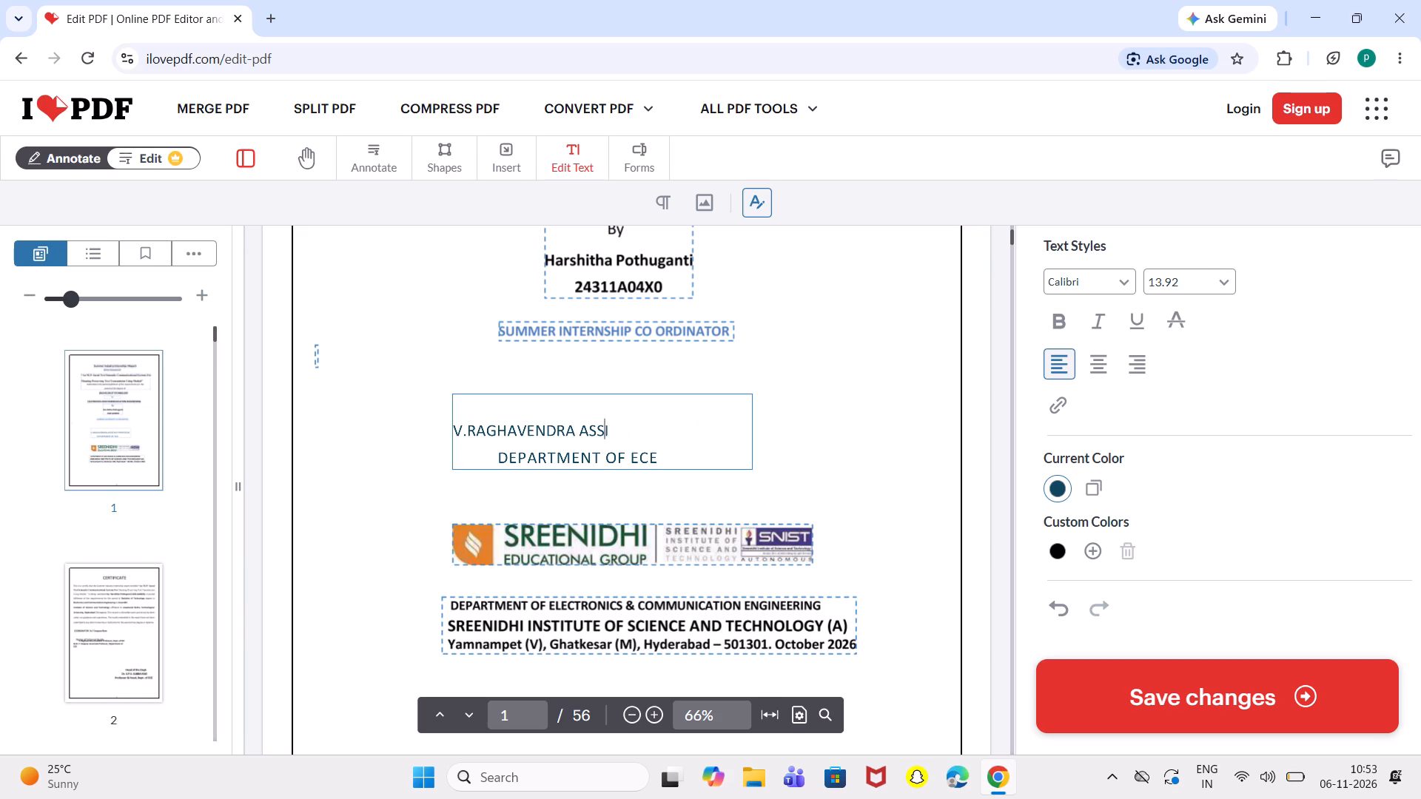
{"action": "key", "text": "BackSpace"}
{"action": "key", "text": "BackSpace"}
{"action": "key", "text": "BackSpace"}
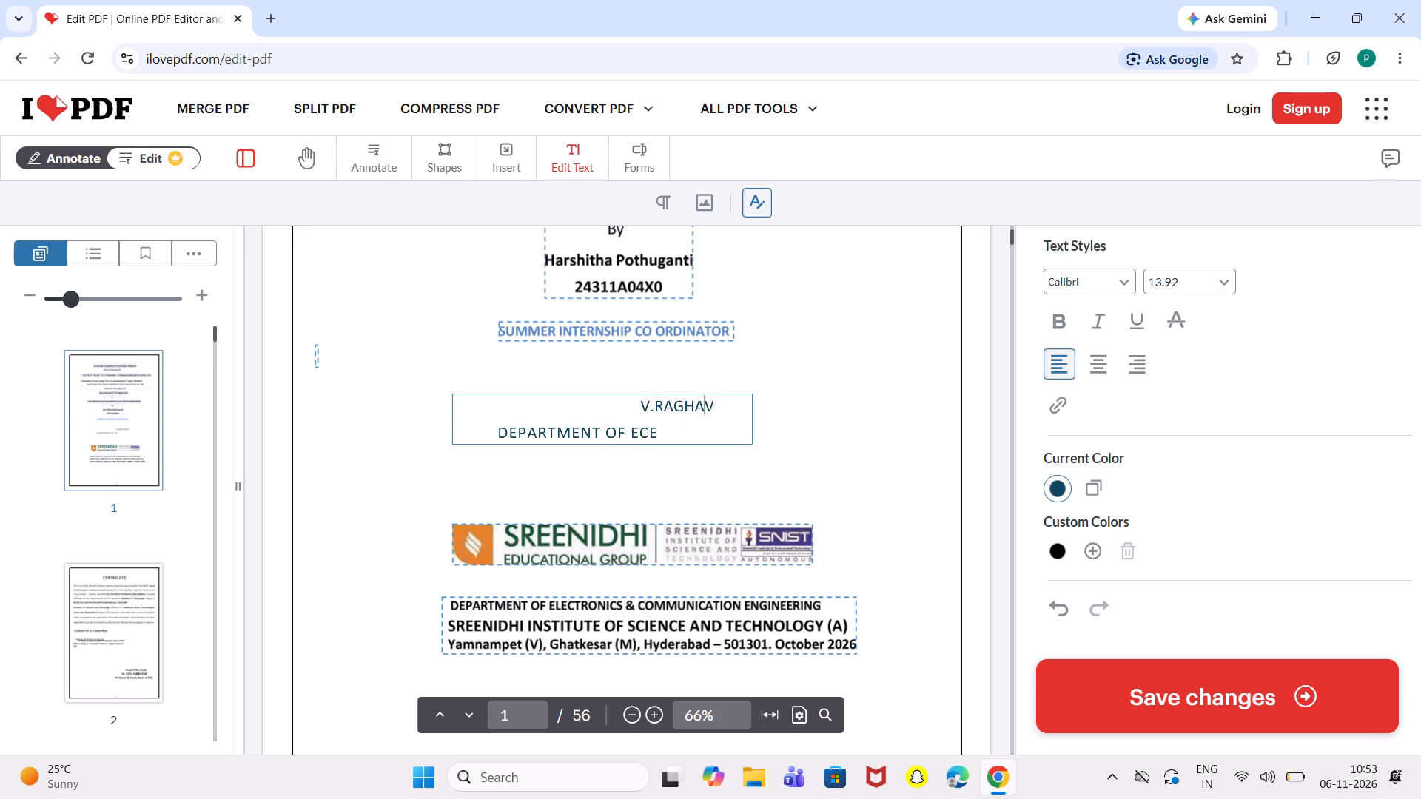
{"action": "key", "text": "BackSpace"}
{"action": "key", "text": "BackSpace"}
{"action": "key", "text": "BackSpace"}
{"action": "key", "text": "BackSpace"}
{"action": "key", "text": "BackSpace"}
{"action": "key", "text": "BackSpace"}
{"action": "key", "text": "BackSpace"}
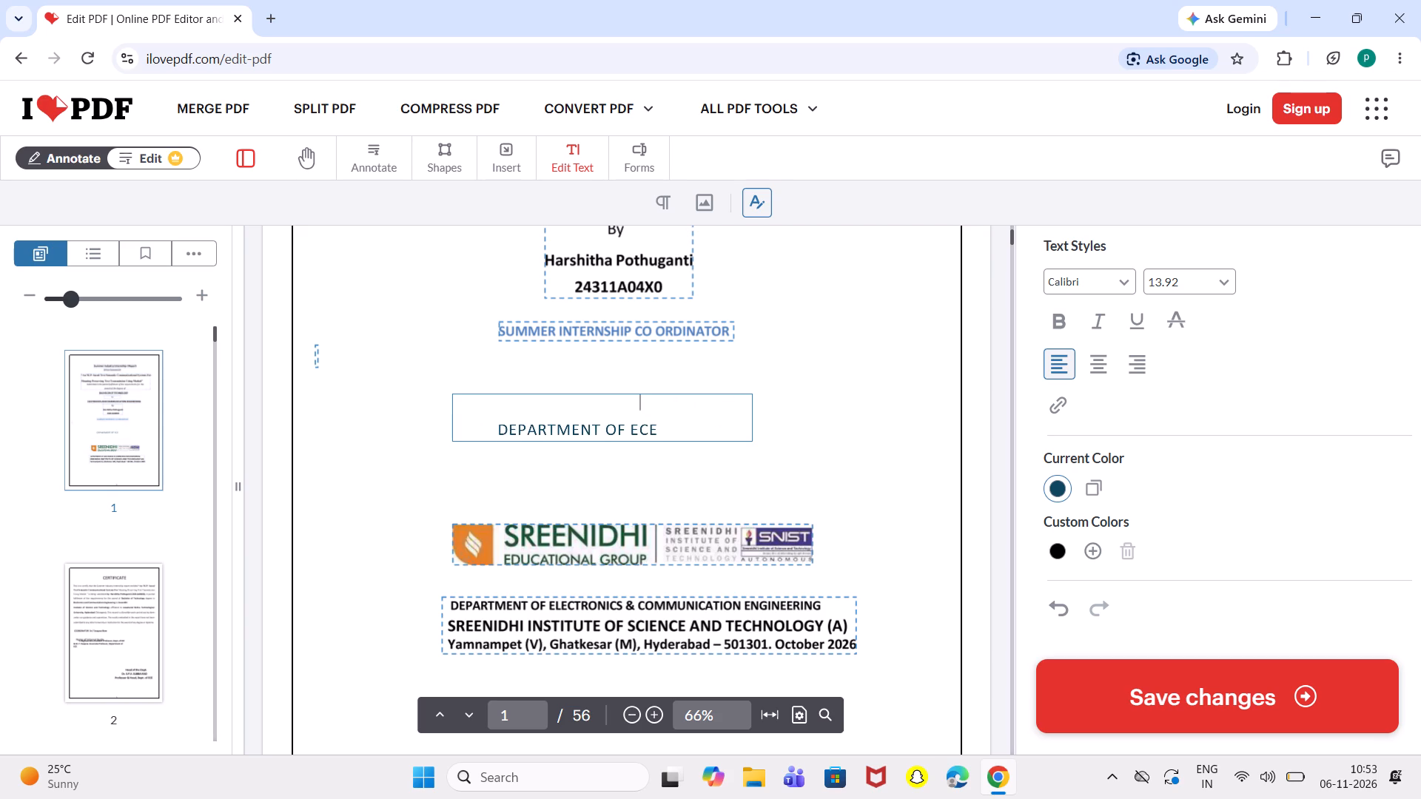
Retype the coordinator's initial, a period and the name in capitals above "DEPARTMENT OF ECE", followed by a space.
{"action": "key", "text": "v"}
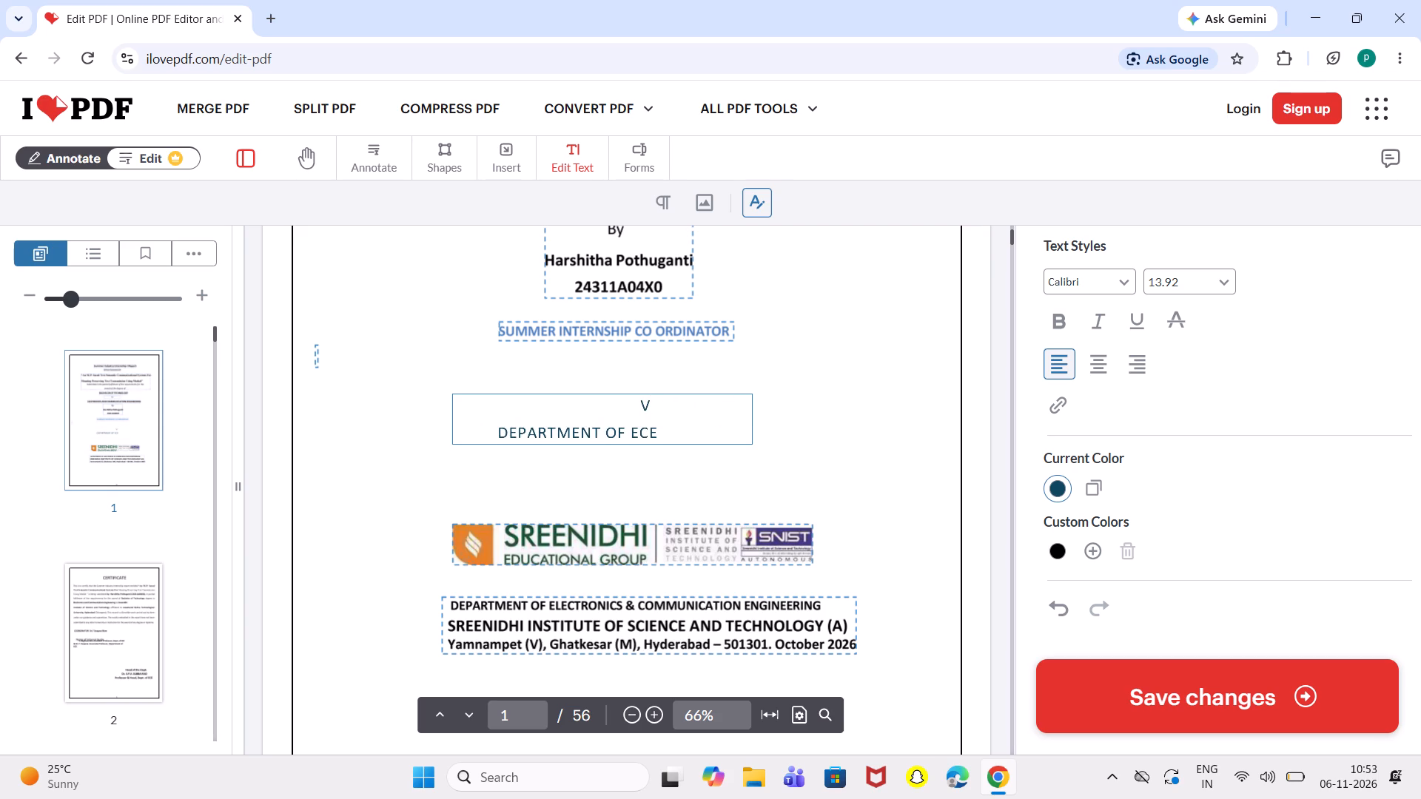
{"action": "key", "text": "period"}
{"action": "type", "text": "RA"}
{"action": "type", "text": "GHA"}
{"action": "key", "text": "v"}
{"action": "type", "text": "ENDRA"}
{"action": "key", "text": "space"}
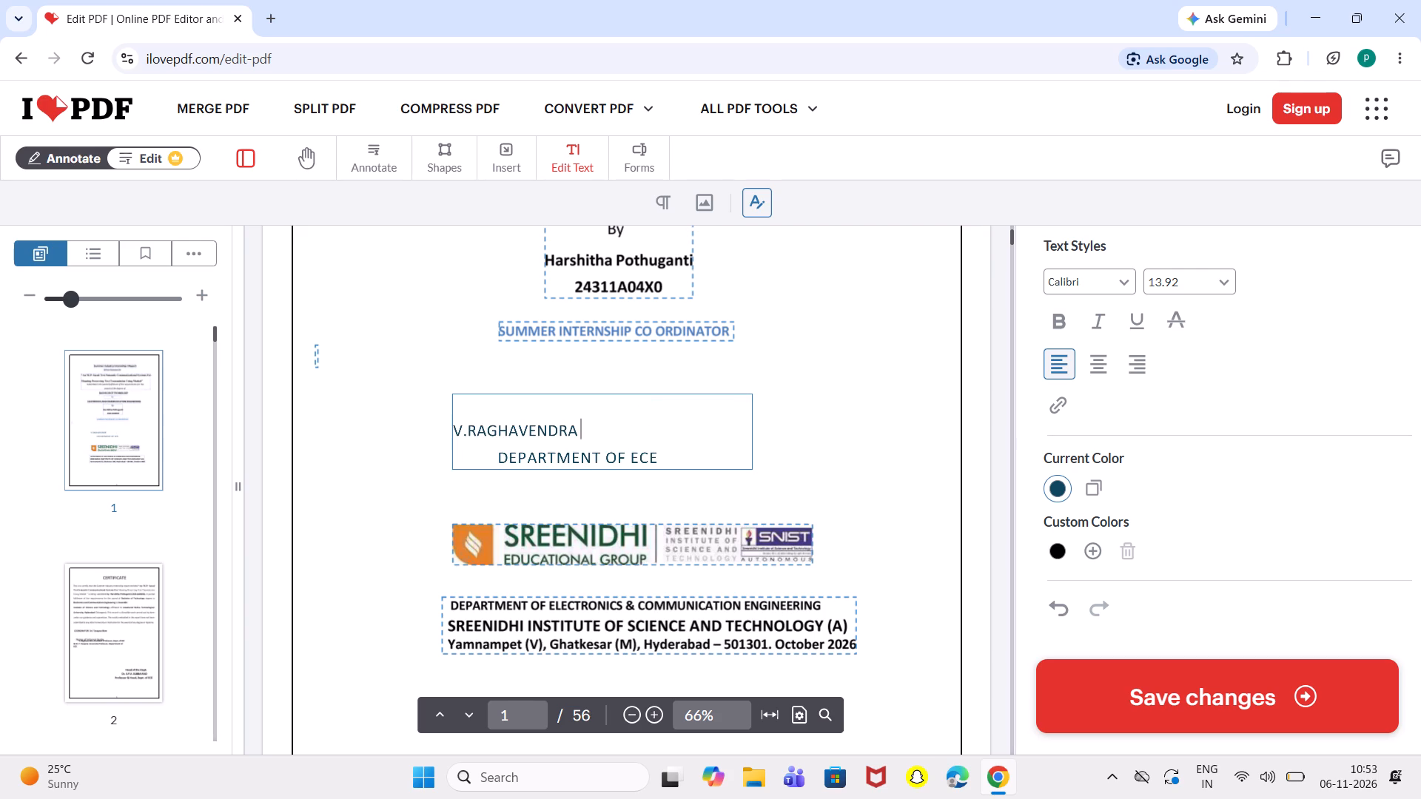
Add "ASSISTANT PROFESSOR" after the coordinator's name on the line above "DEPARTMENT OF ECE".
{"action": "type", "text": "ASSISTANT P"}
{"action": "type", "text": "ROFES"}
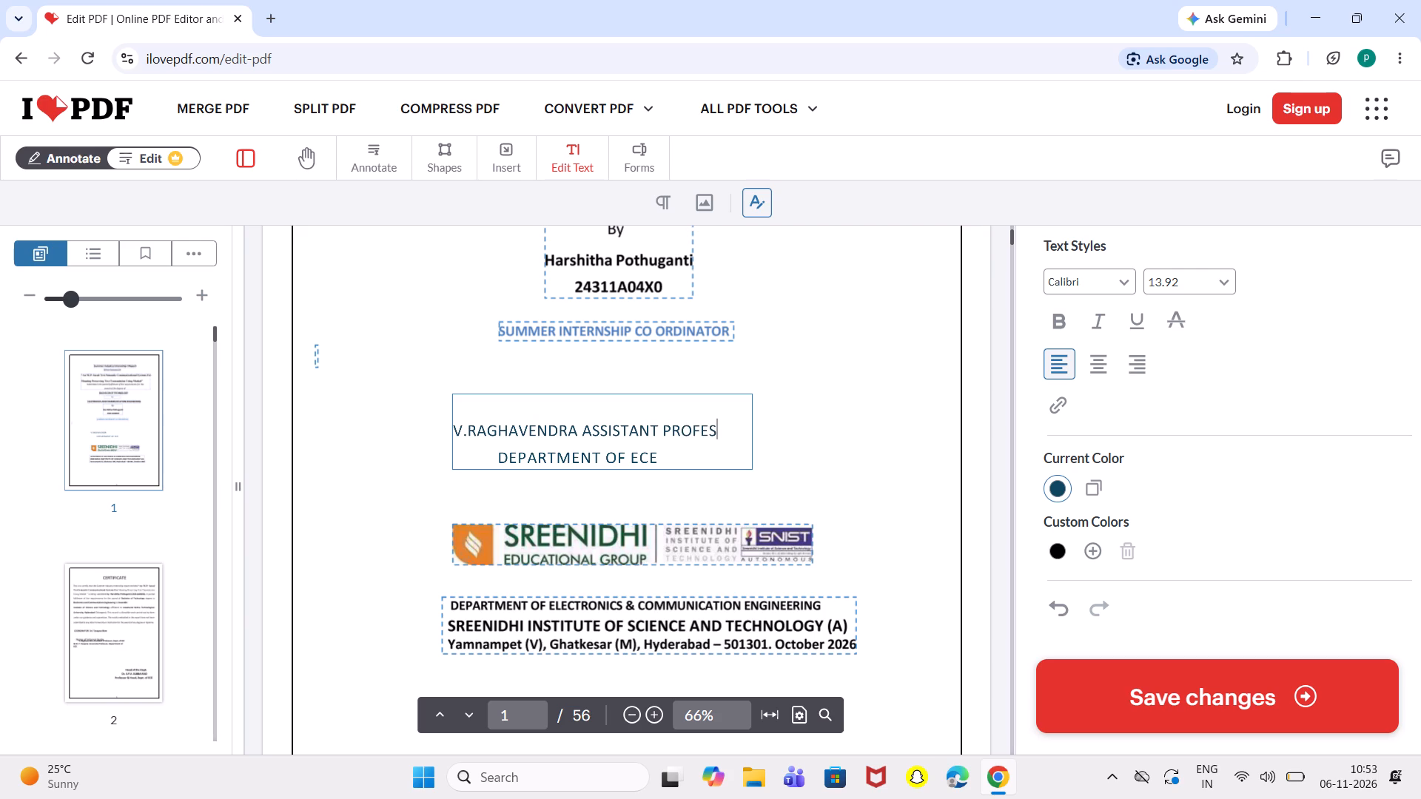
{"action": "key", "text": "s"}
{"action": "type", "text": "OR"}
Raise the coordinator's text block so it sits closer beneath the "SUMMER INTERNSHIP CO ORDINATOR" heading.
{"action": "left_click", "coordinate": [671, 394]}
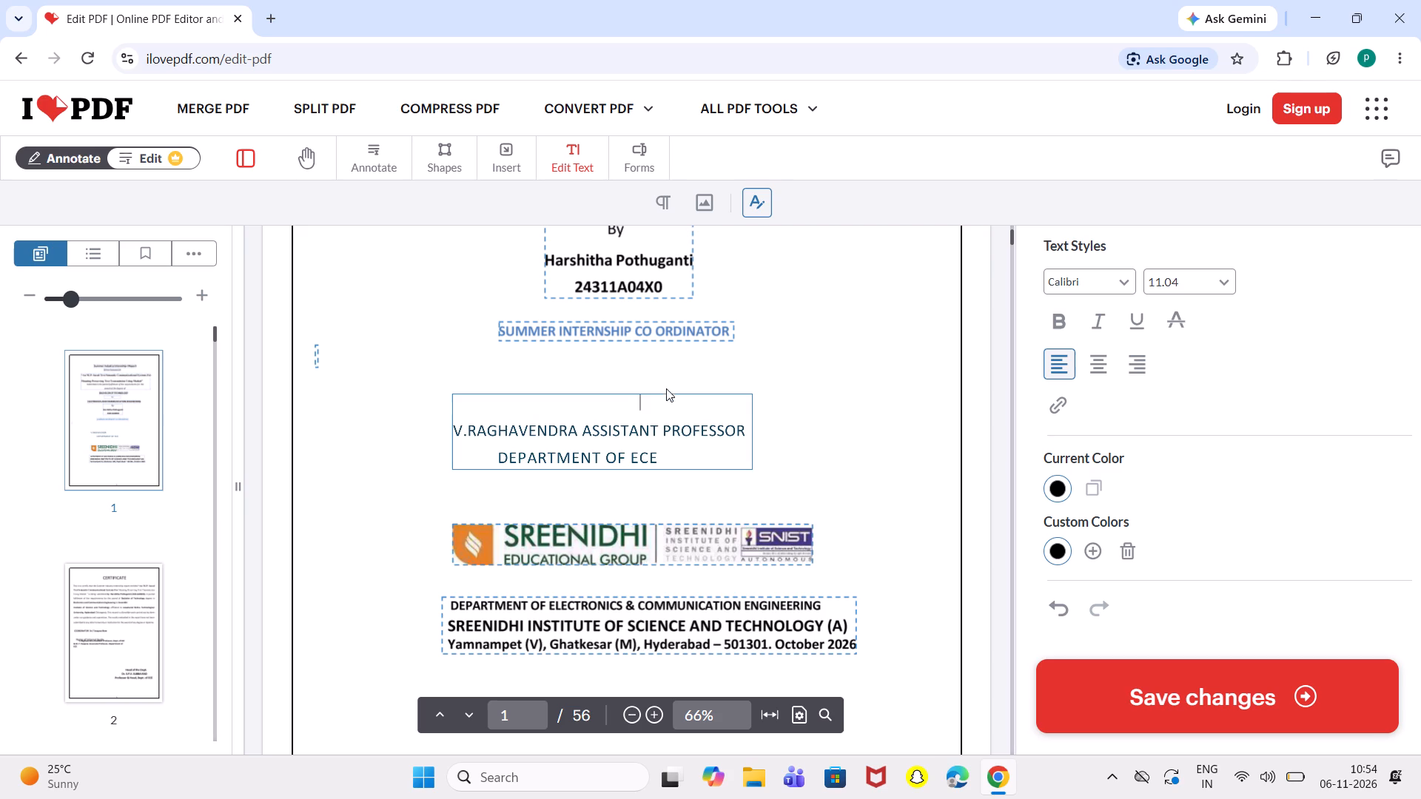
{"action": "left_click", "coordinate": [662, 394]}
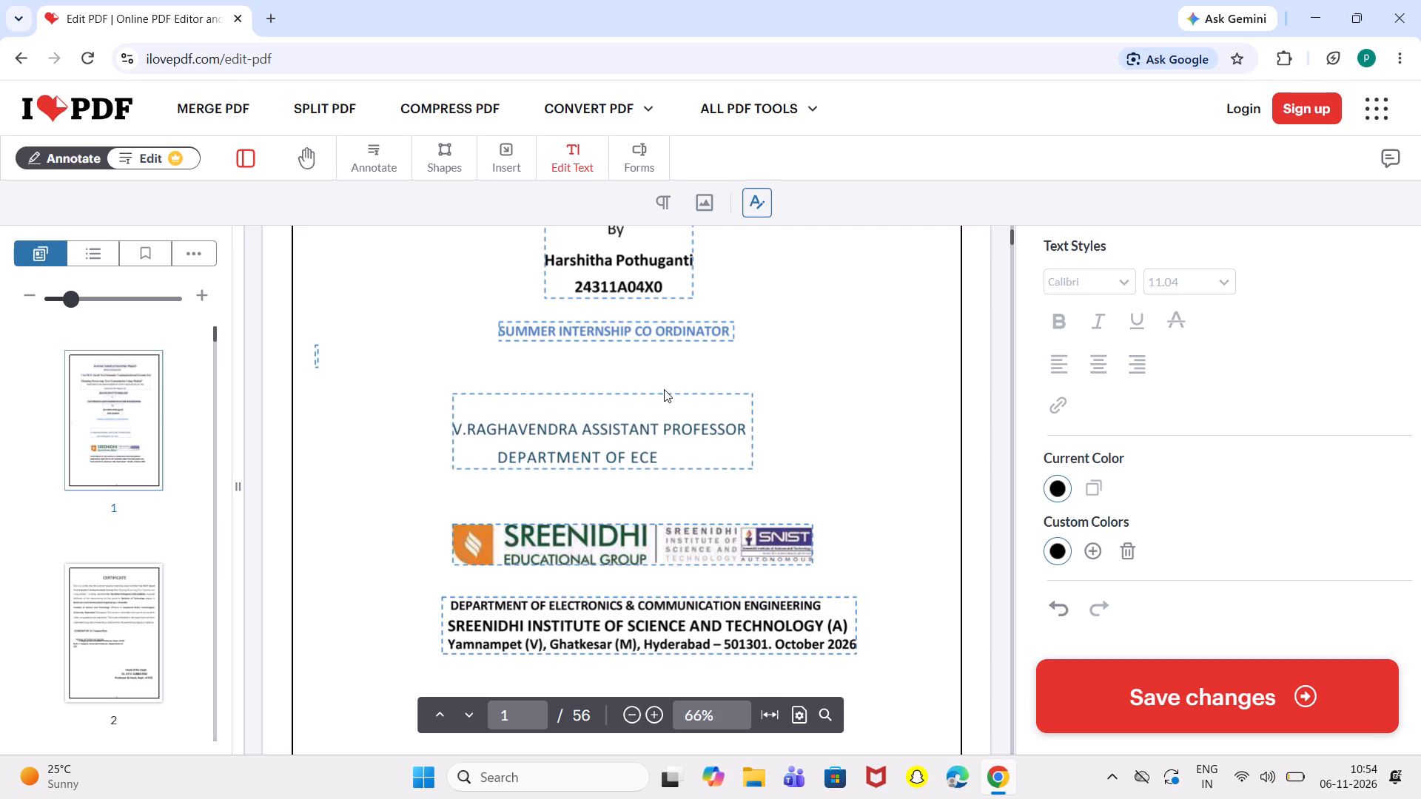
{"action": "left_click", "coordinate": [664, 389]}
{"action": "left_click_drag", "start_coordinate": [664, 389], "coordinate": [666, 397]}
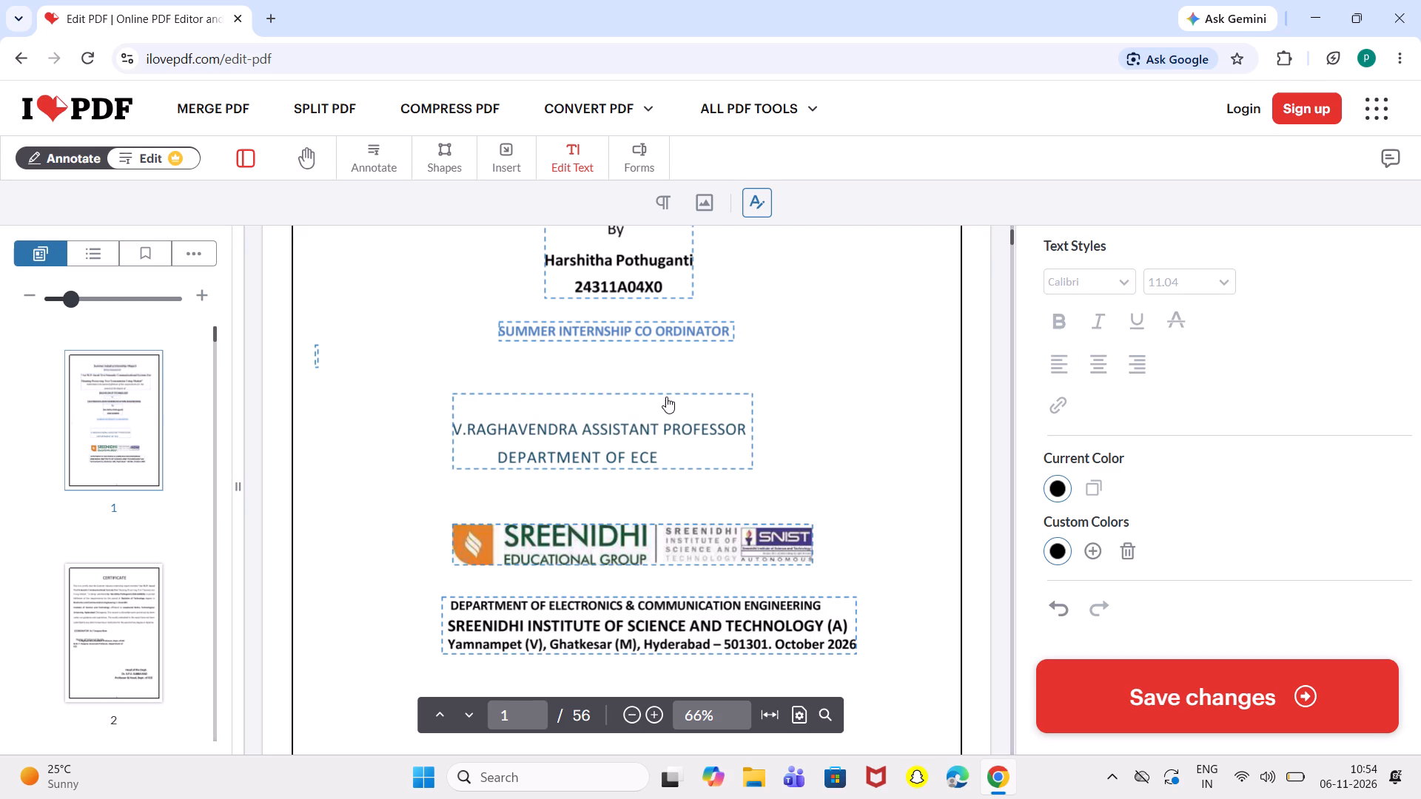
{"action": "double_click", "coordinate": [669, 394]}
{"action": "triple_click", "coordinate": [671, 388]}
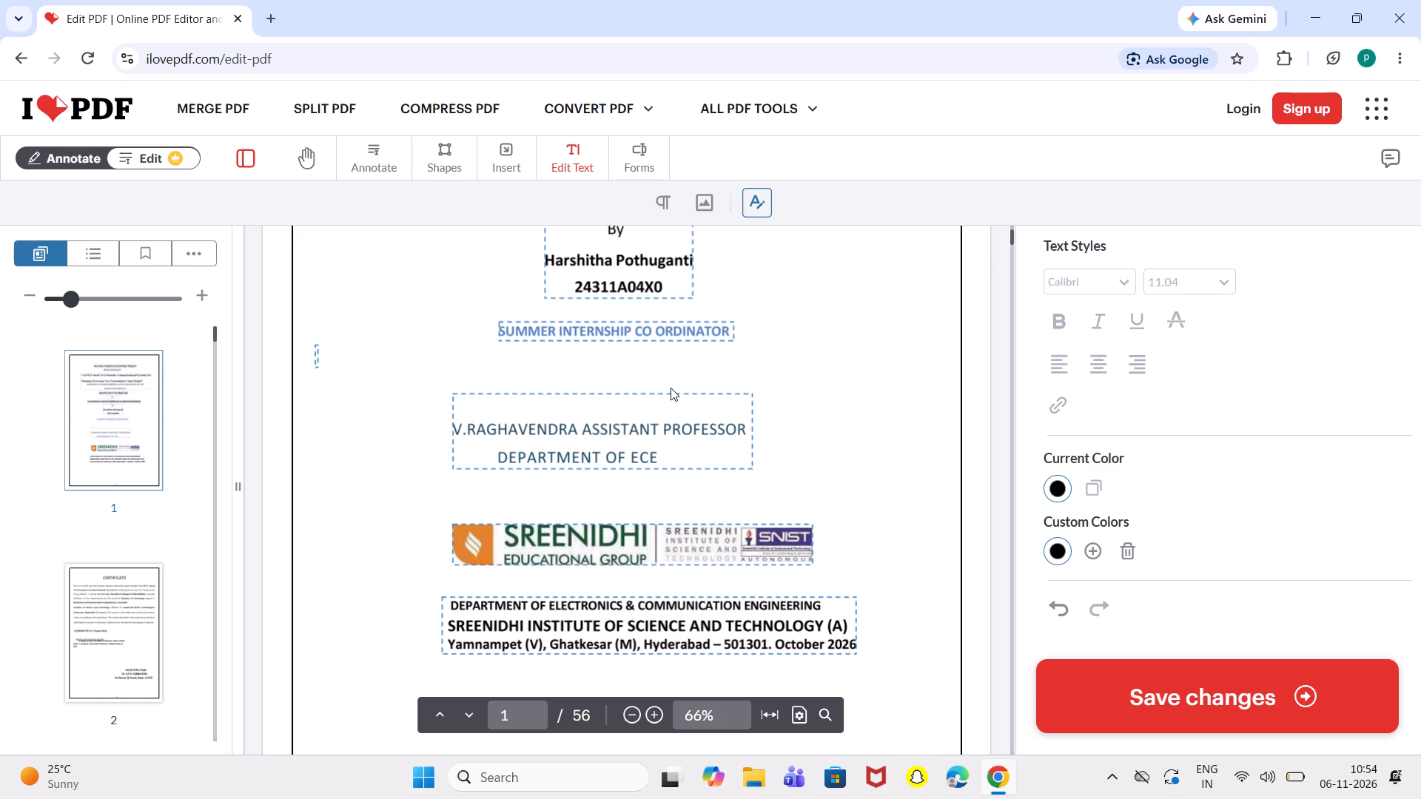
{"action": "left_click", "coordinate": [669, 391]}
{"action": "left_click_drag", "start_coordinate": [669, 391], "coordinate": [660, 394]}
{"action": "double_click", "coordinate": [660, 394]}
{"action": "double_click", "coordinate": [660, 394]}
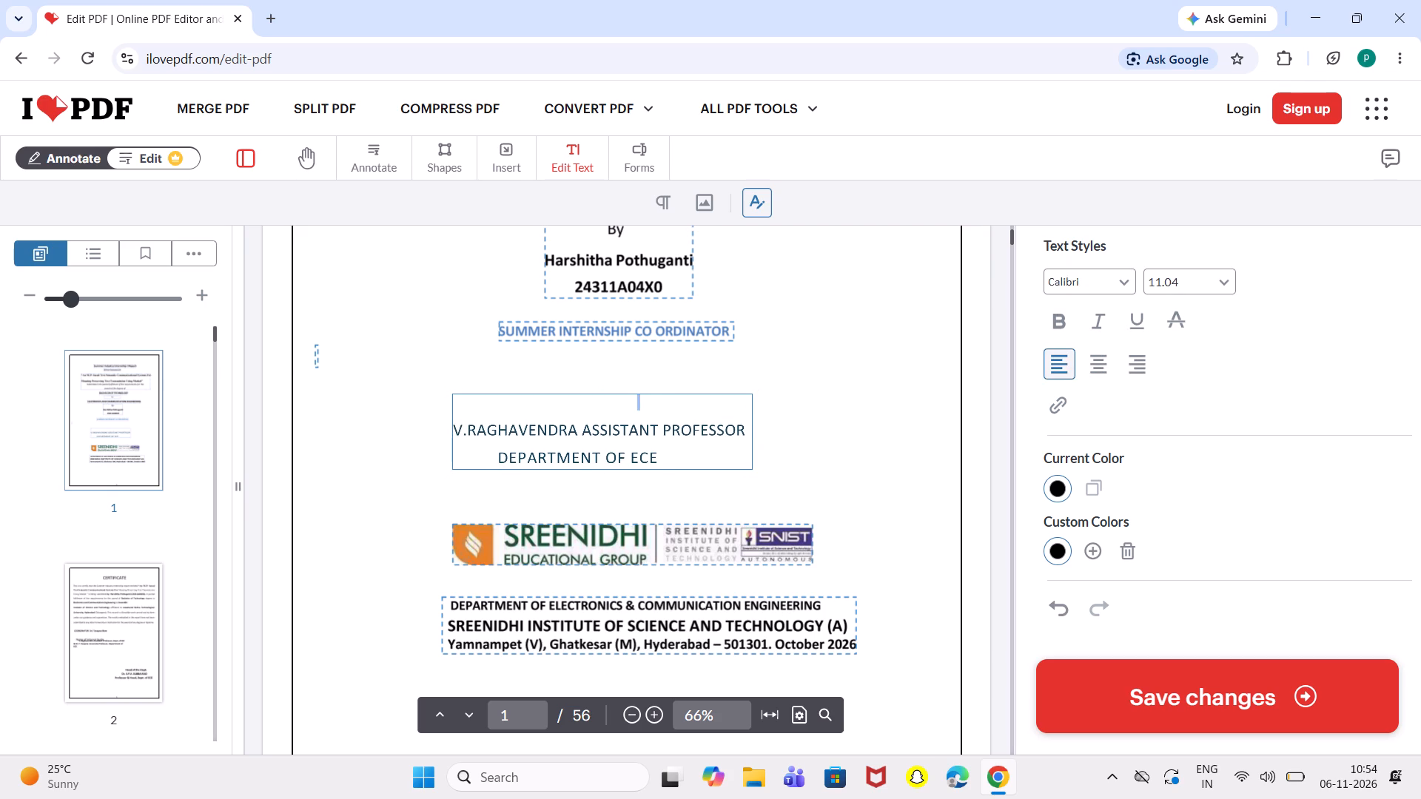
{"action": "left_click", "coordinate": [661, 391]}
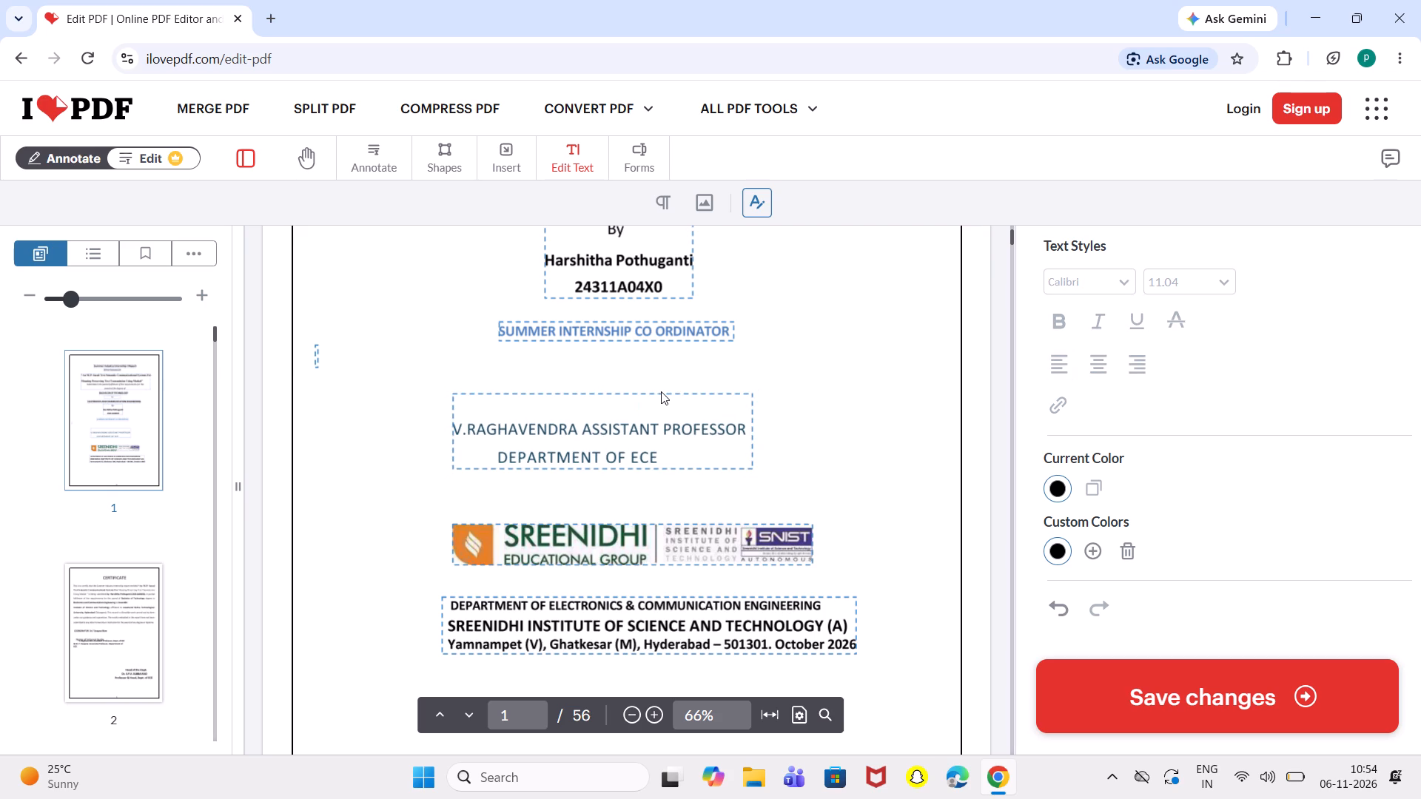
{"action": "left_click", "coordinate": [664, 390]}
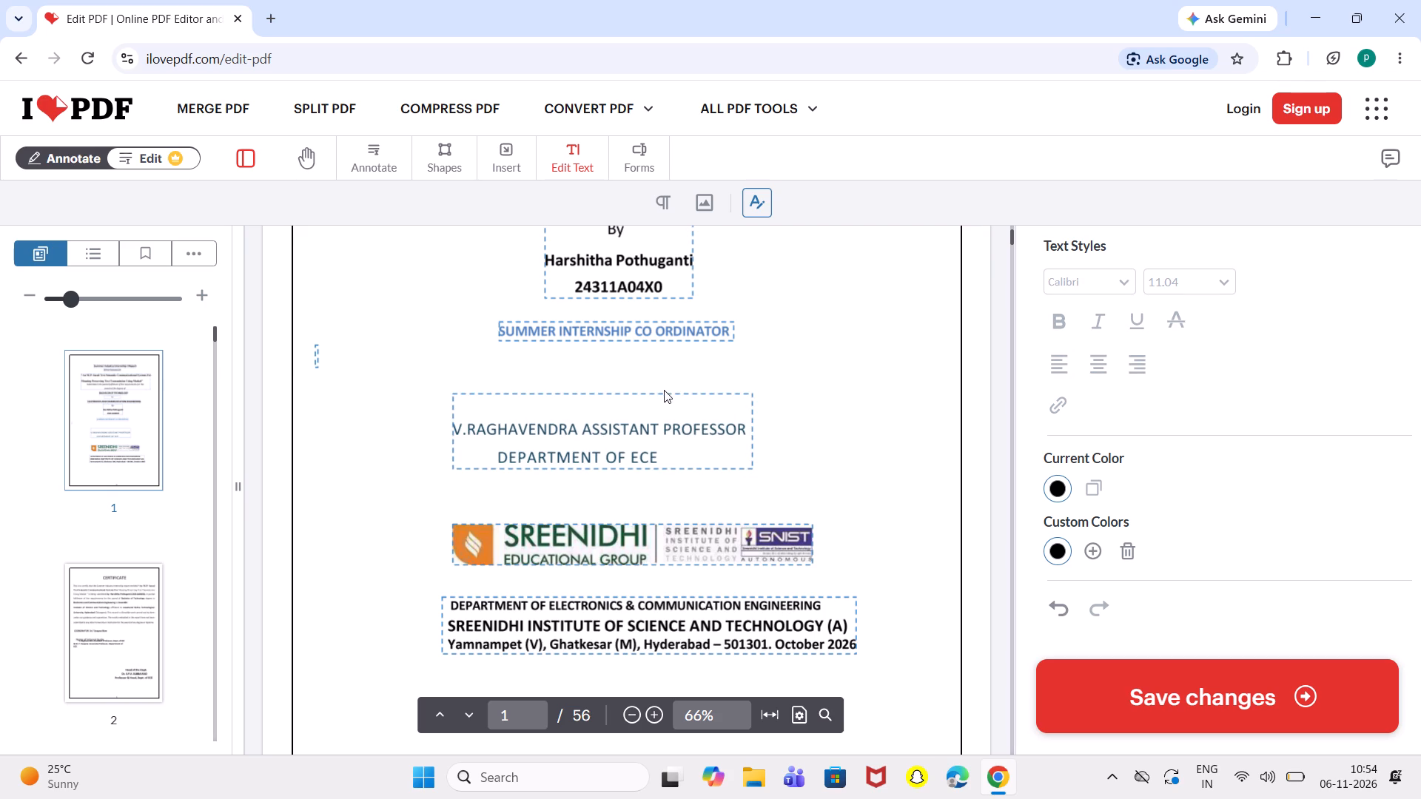
{"action": "left_click", "coordinate": [664, 394]}
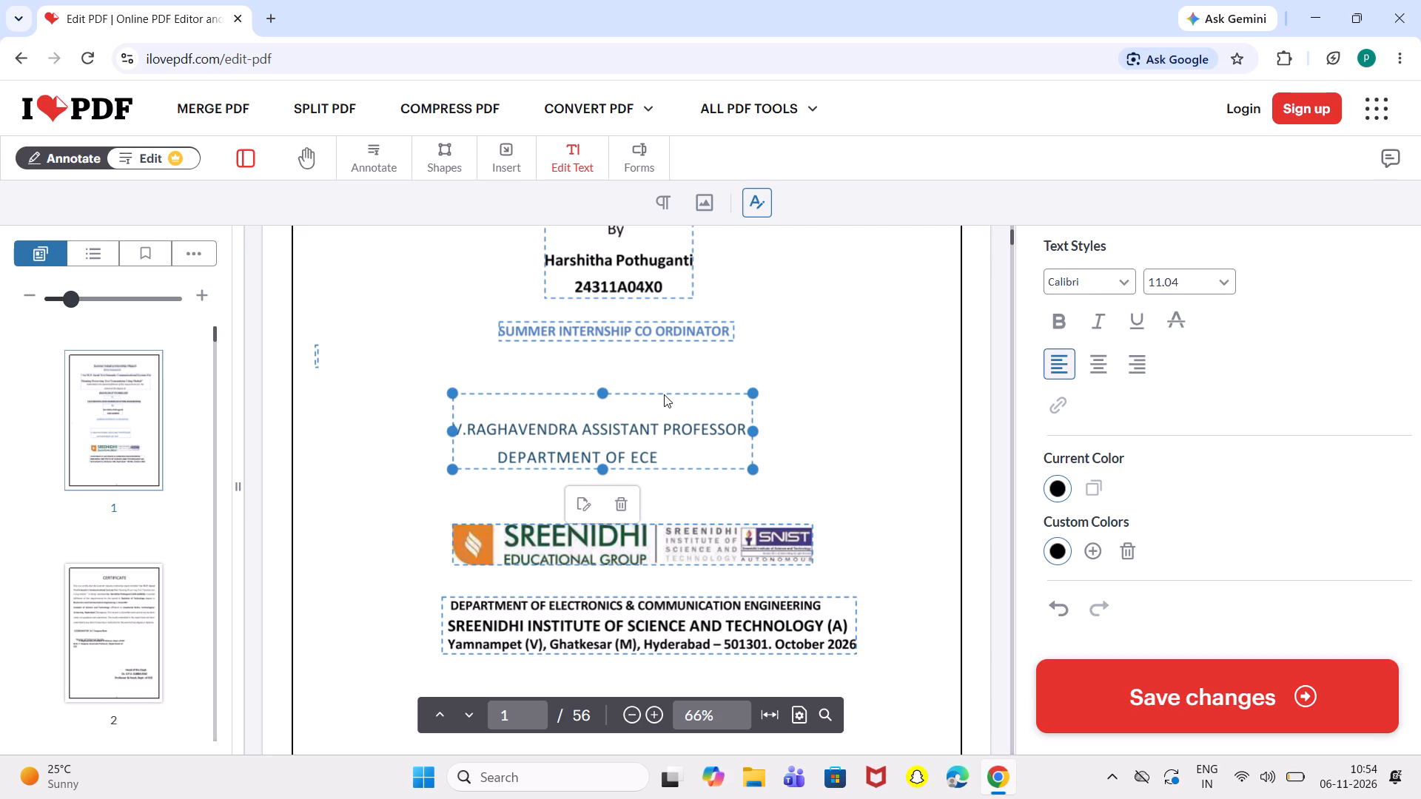
{"action": "left_click", "coordinate": [599, 393]}
{"action": "left_click", "coordinate": [599, 393]}
{"action": "left_click_drag", "start_coordinate": [599, 393], "coordinate": [606, 367]}
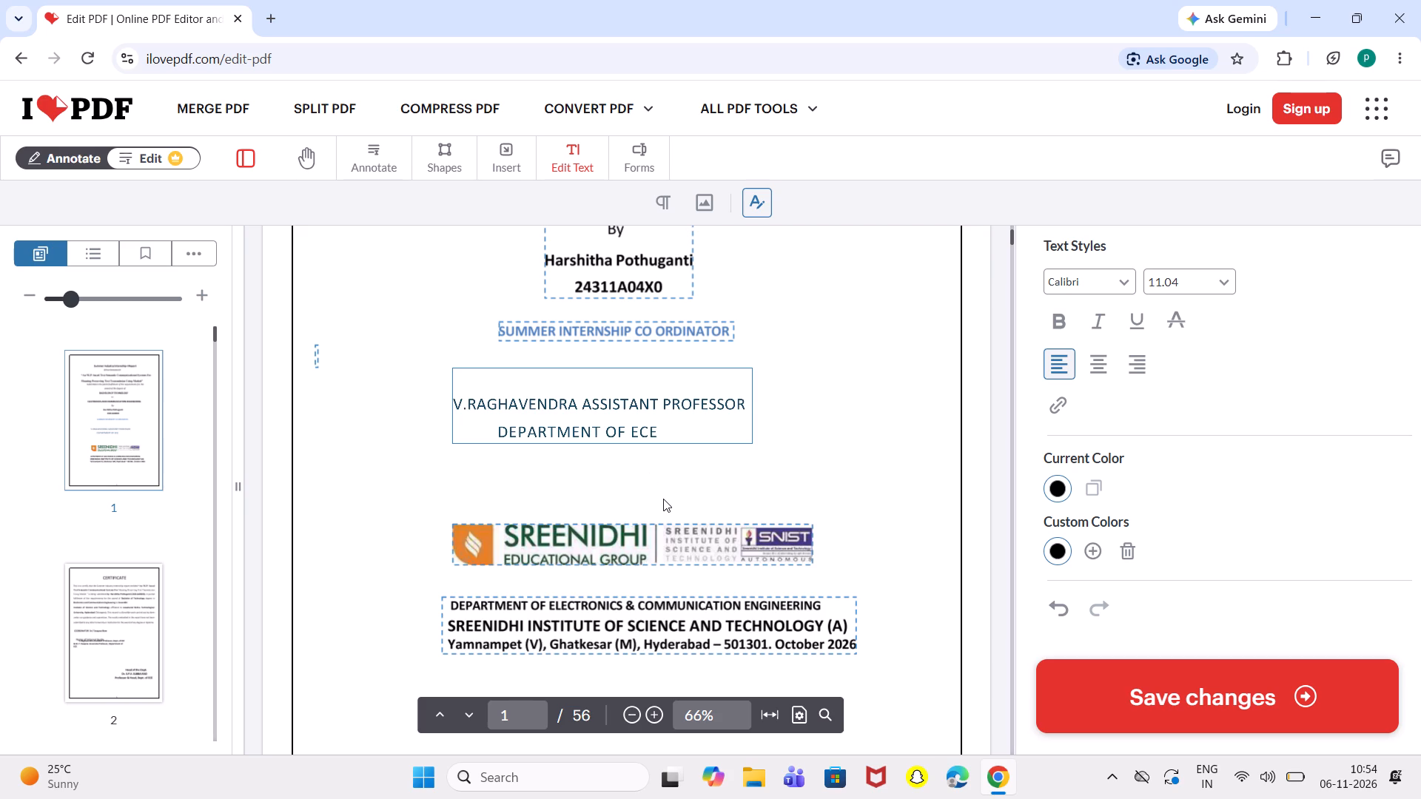
Set the font size to 16 at the end of the bold "SUMMER INTERNSHIP CO ORDINATOR" heading.
{"action": "left_click", "coordinate": [648, 330]}
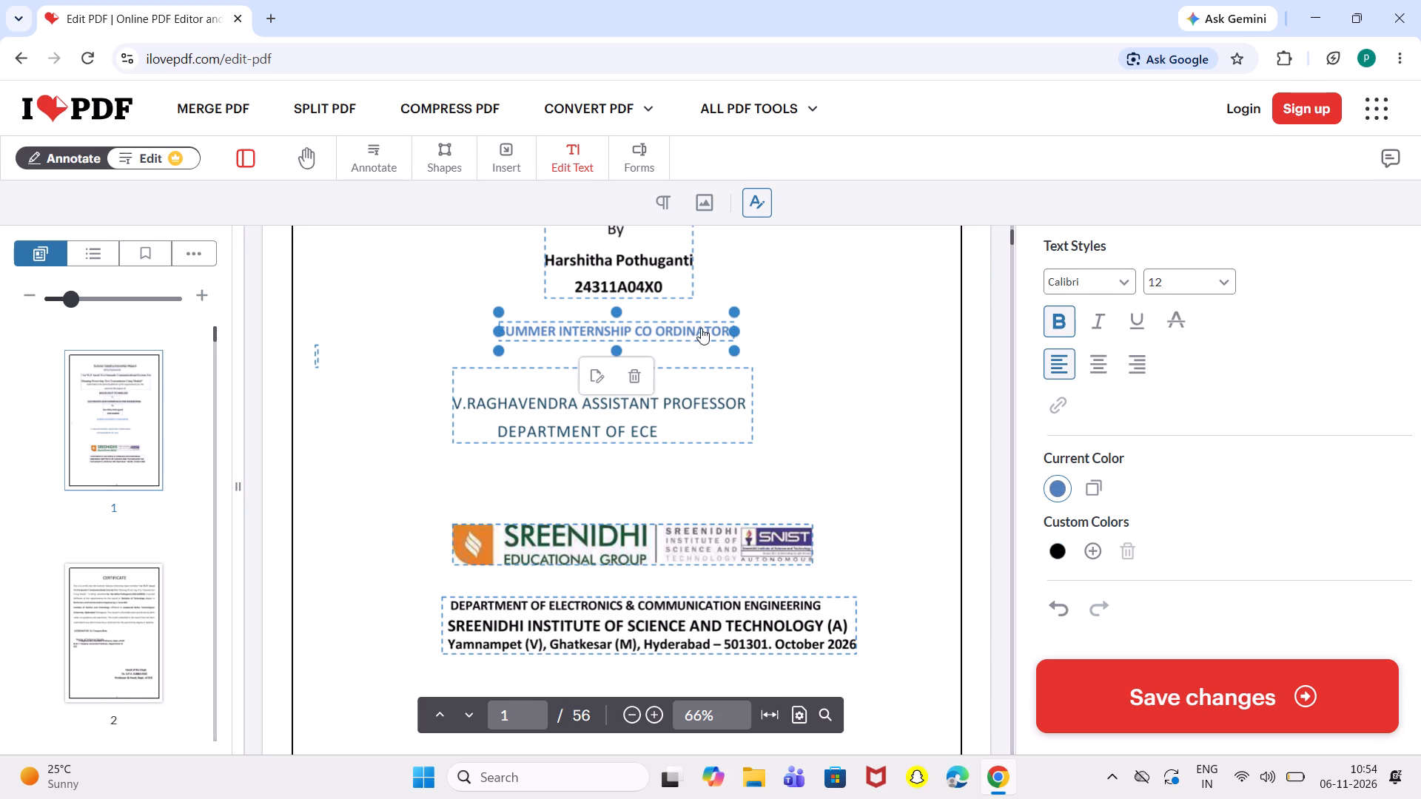
{"action": "double_click", "coordinate": [716, 329]}
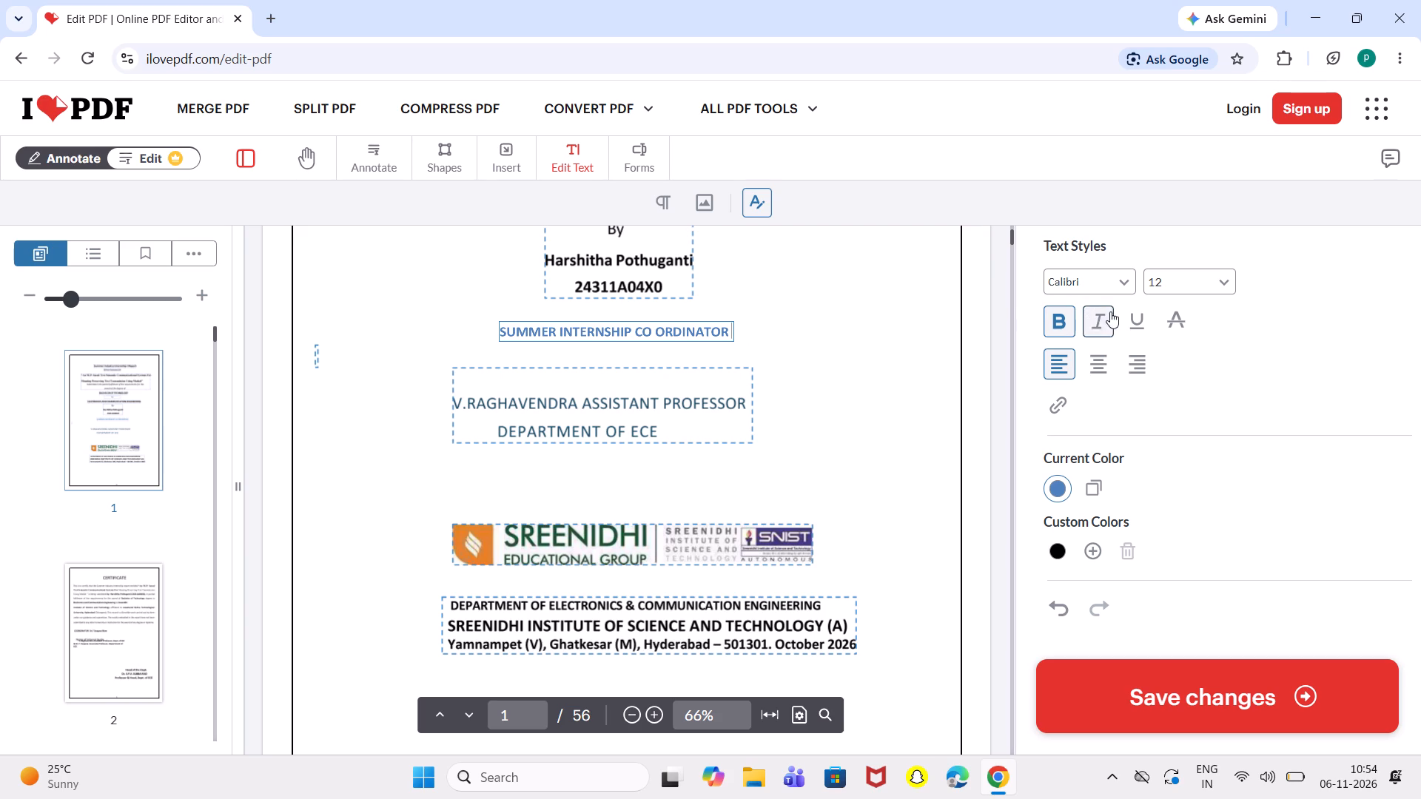
{"action": "left_click", "coordinate": [1058, 322]}
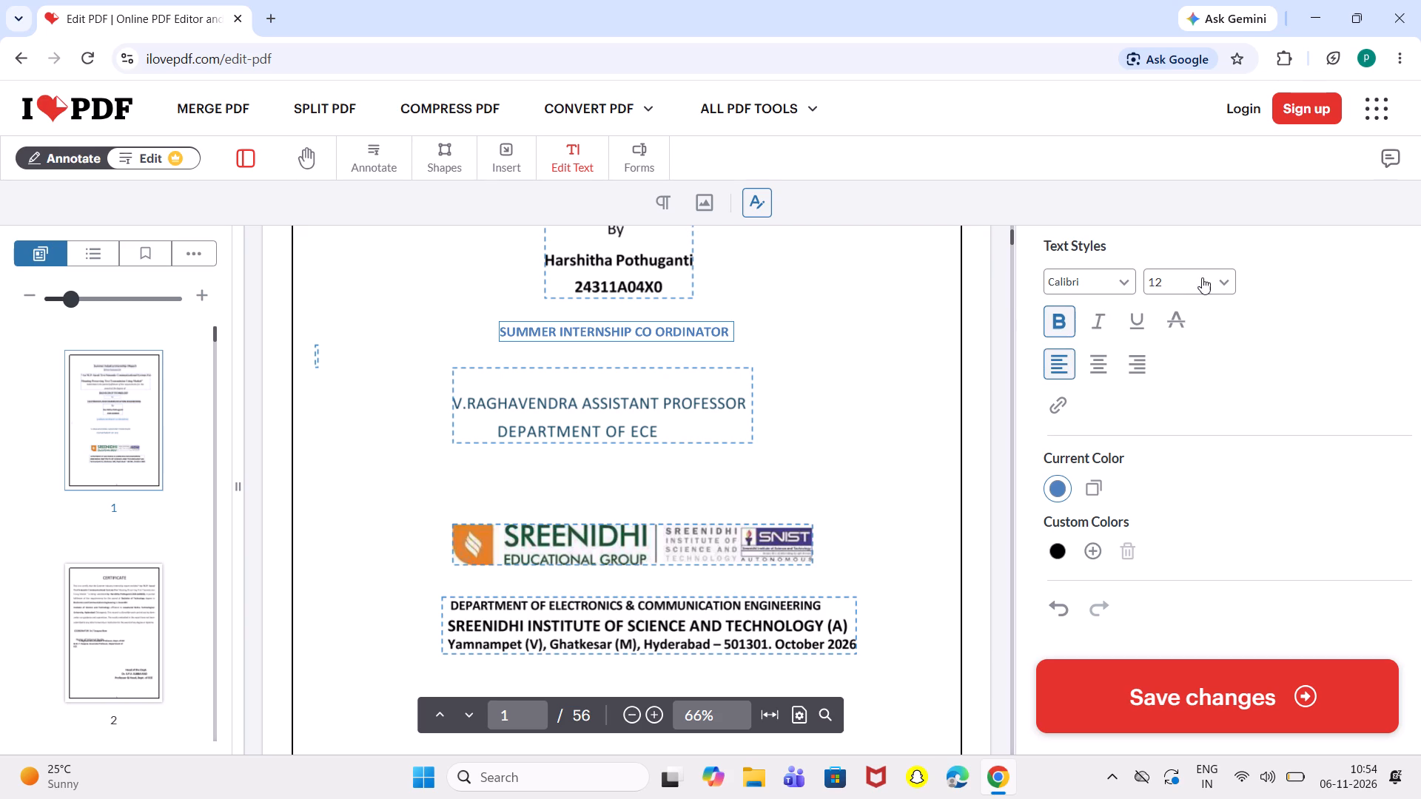
{"action": "left_click", "coordinate": [1203, 277]}
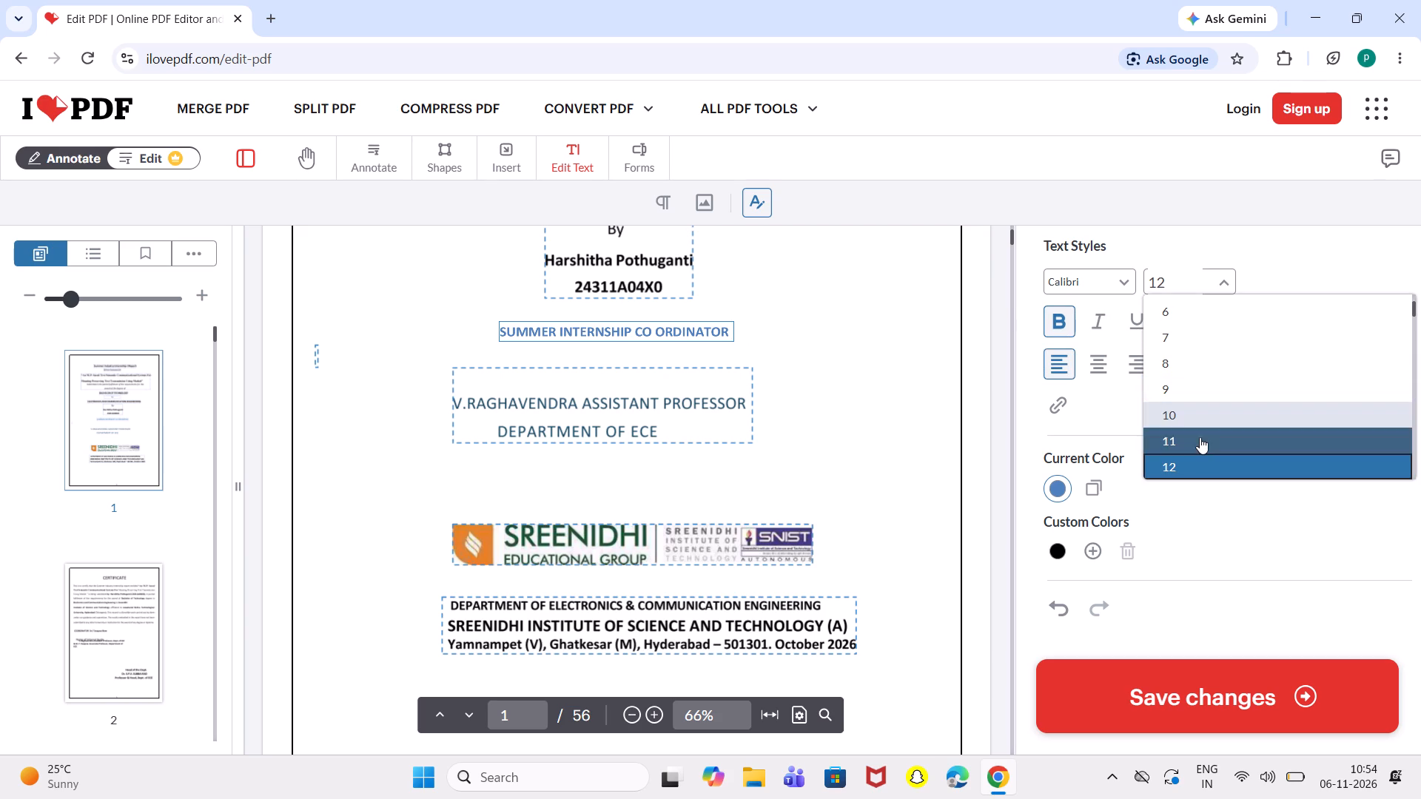
{"action": "scroll", "coordinate": [1198, 435], "scroll_direction": "down", "scroll_amount": 2}
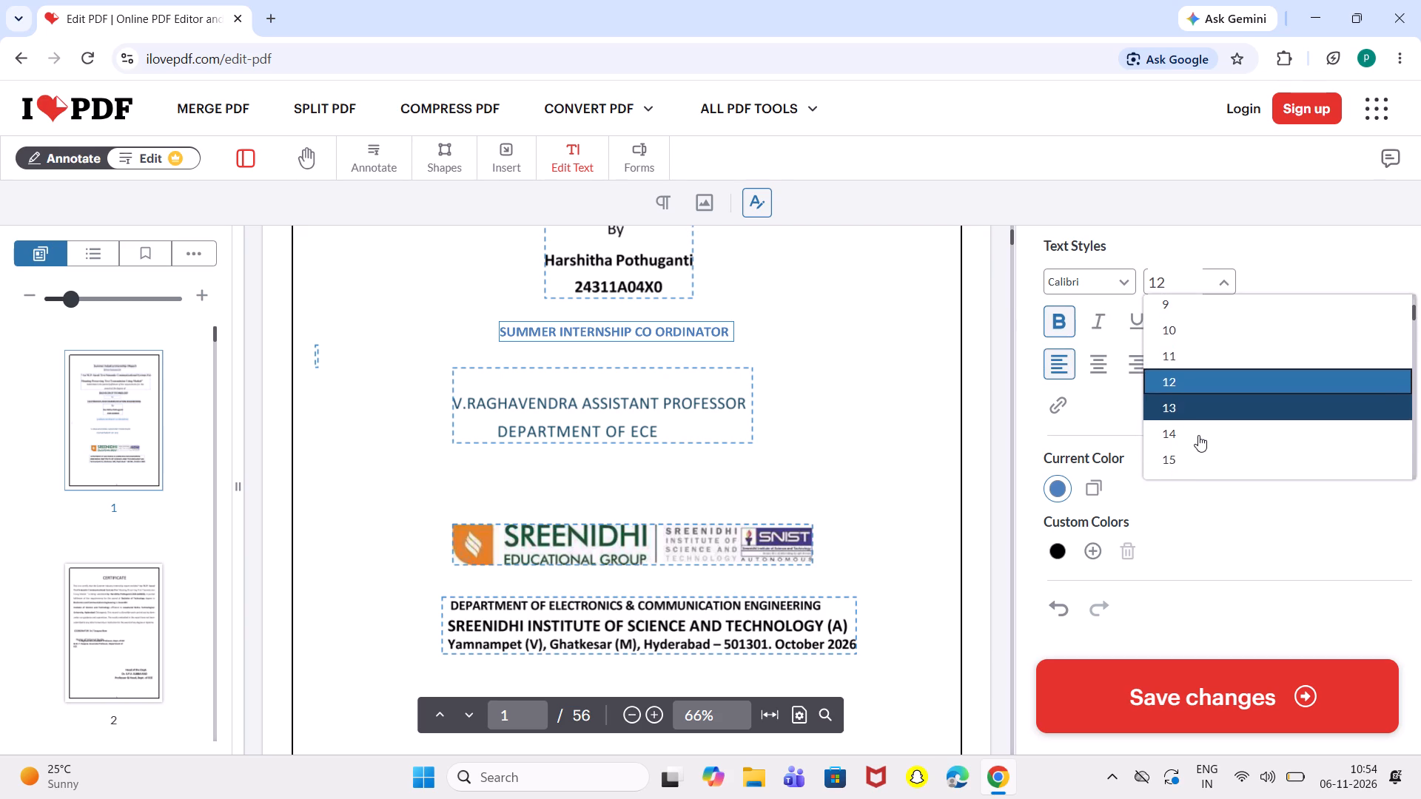
{"action": "scroll", "coordinate": [1198, 435], "scroll_direction": "down", "scroll_amount": 1}
{"action": "left_click", "coordinate": [1200, 464]}
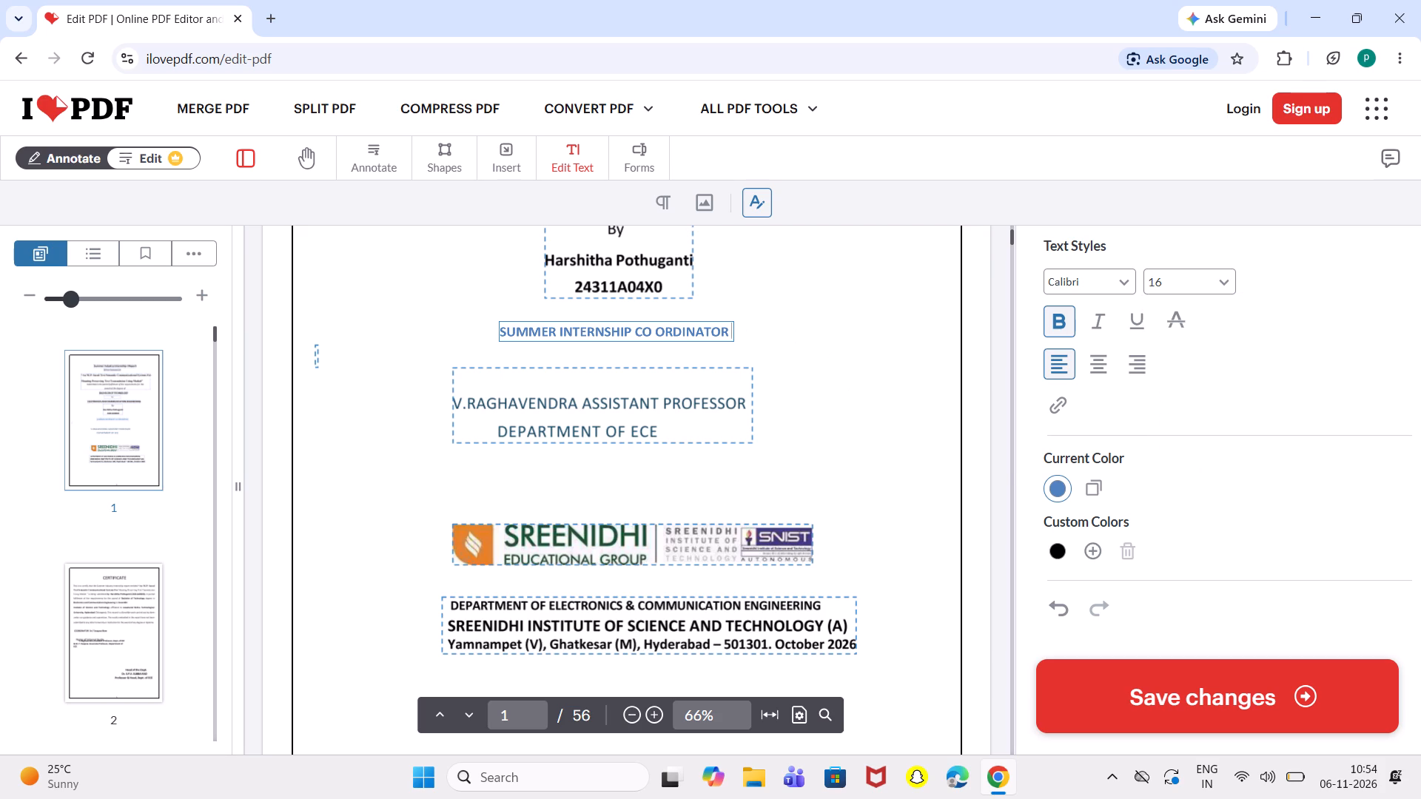
Delete the whole "SUMMER INTERNSHIP CO ORDINATOR" heading text, keeping its text box open for editing.
{"action": "key", "text": "BackSpace"}
{"action": "key", "text": "BackSpace"}
{"action": "key", "text": "BackSpace"}
{"action": "key", "text": "BackSpace"}
{"action": "key", "text": "BackSpace"}
{"action": "key", "text": "BackSpace"}
{"action": "key", "text": "BackSpace"}
{"action": "key", "text": "BackSpace"}
{"action": "key", "text": "BackSpace"}
{"action": "key", "text": "BackSpace"}
{"action": "key", "text": "BackSpace"}
{"action": "key", "text": "BackSpace"}
{"action": "key", "text": "BackSpace"}
{"action": "key", "text": "BackSpace"}
{"action": "key", "text": "BackSpace"}
{"action": "key", "text": "BackSpace"}
{"action": "key", "text": "BackSpace"}
{"action": "key", "text": "BackSpace"}
{"action": "key", "text": "BackSpace"}
{"action": "key", "text": "BackSpace"}
{"action": "key", "text": "BackSpace"}
{"action": "key", "text": "BackSpace"}
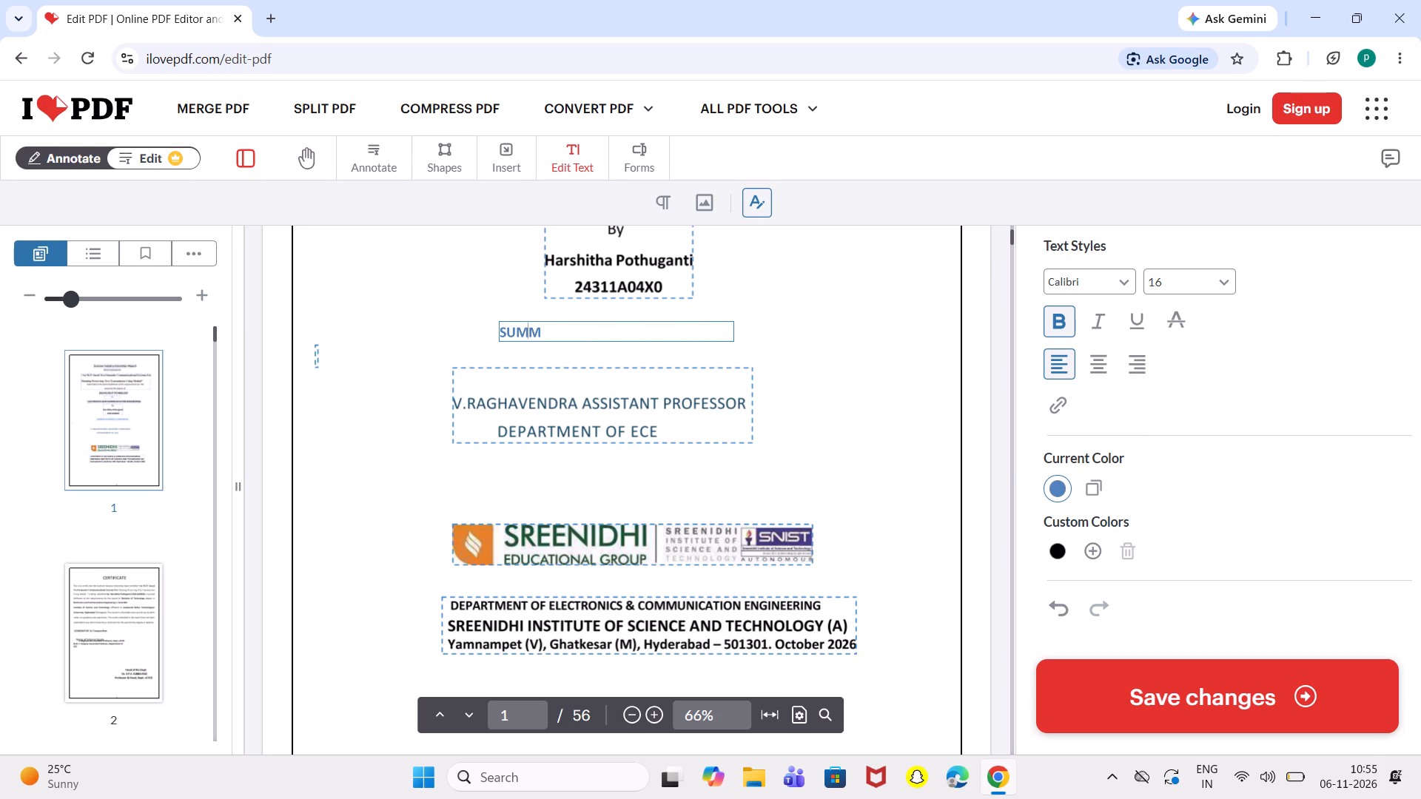
{"action": "key", "text": "BackSpace"}
{"action": "key", "text": "BackSpace"}
{"action": "key", "text": "BackSpace"}
Retype the emptied heading as "SUMMER INTERNSHIP CO-ORDINATOR" in bold blue at size 16.
{"action": "key", "text": "s"}
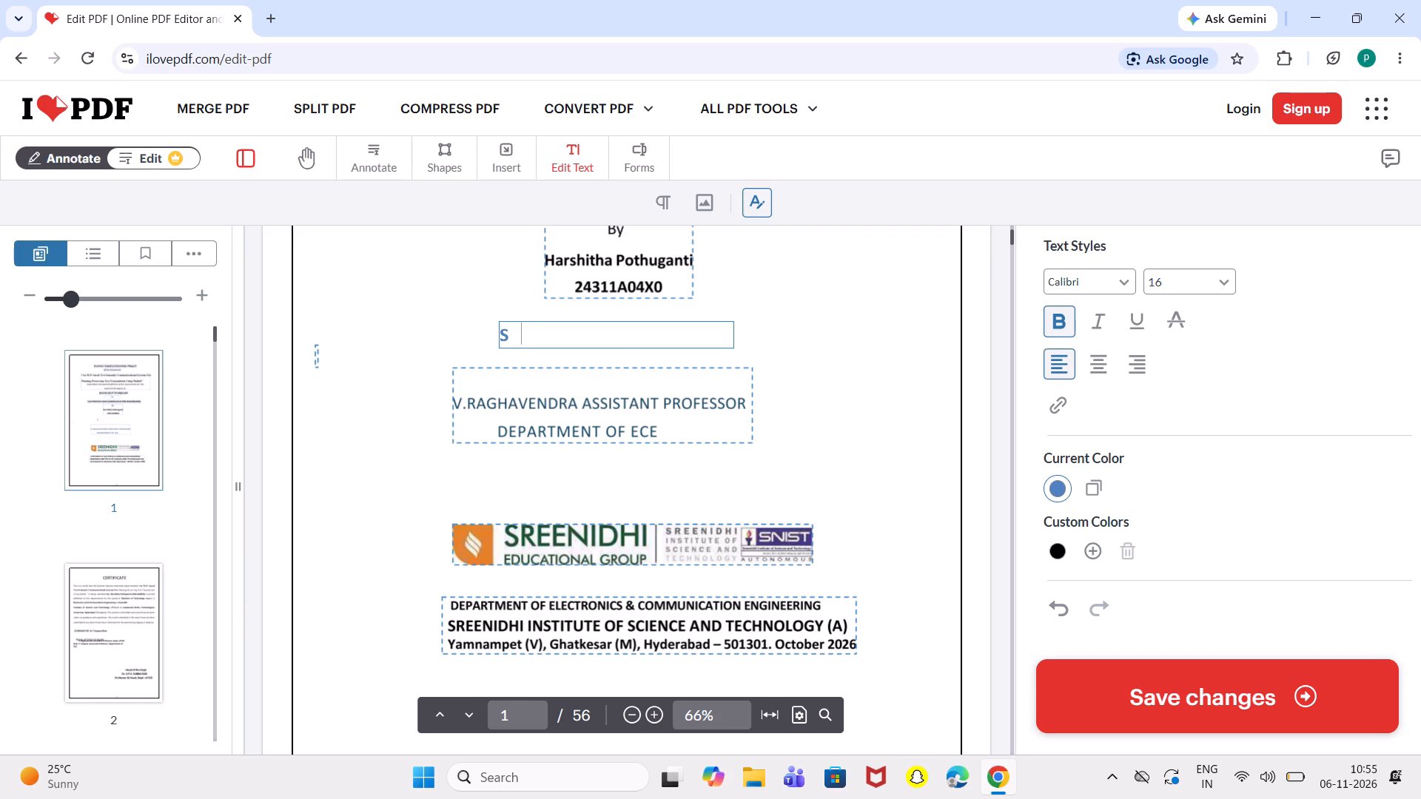
{"action": "key", "text": "u"}
{"action": "type", "text": "MMER"}
{"action": "key", "text": "space"}
{"action": "type", "text": "INTERN"}
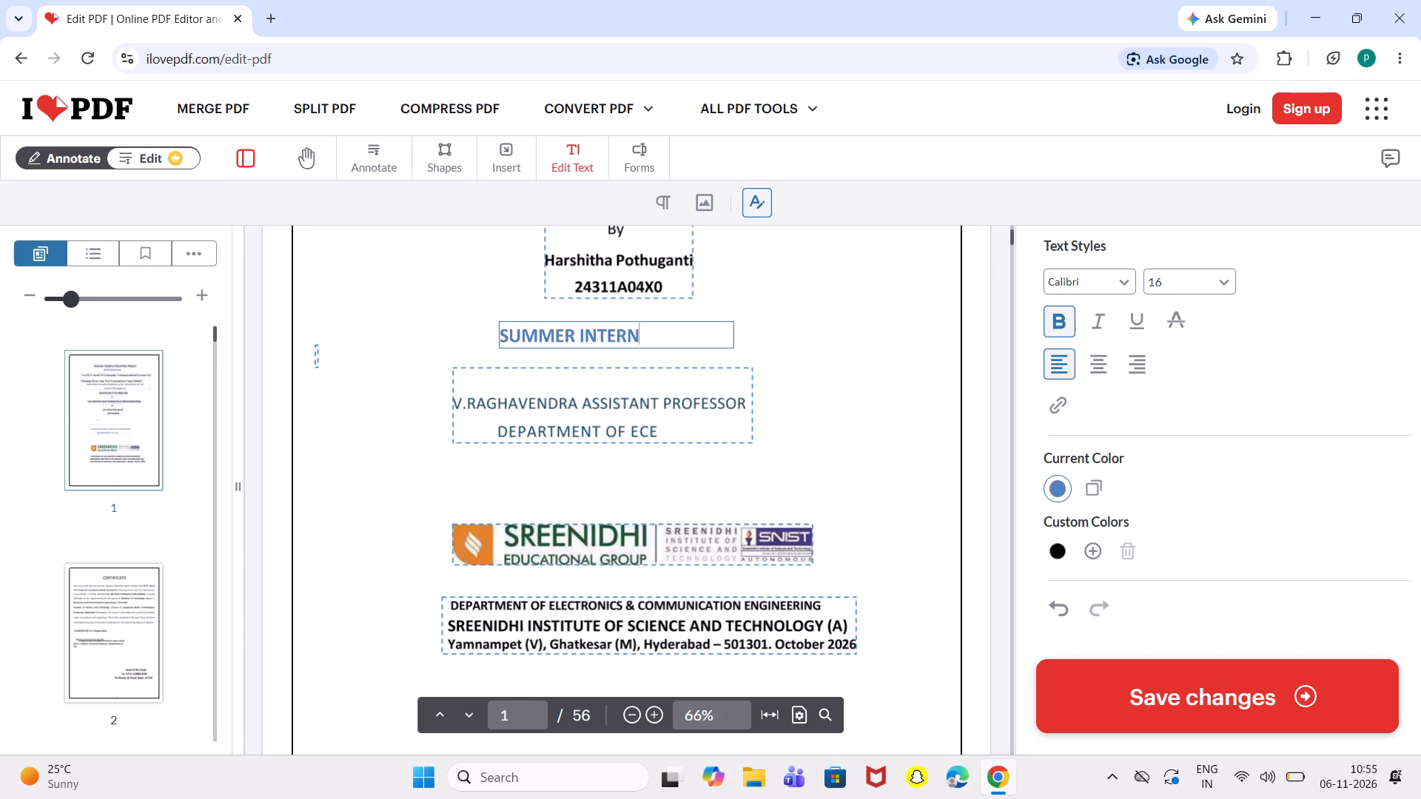
{"action": "type", "text": "SHIP"}
{"action": "key", "text": "space"}
{"action": "type", "text": "CO"}
{"action": "key", "text": "minus"}
{"action": "key", "text": "o"}
{"action": "type", "text": "RDINATOR"}
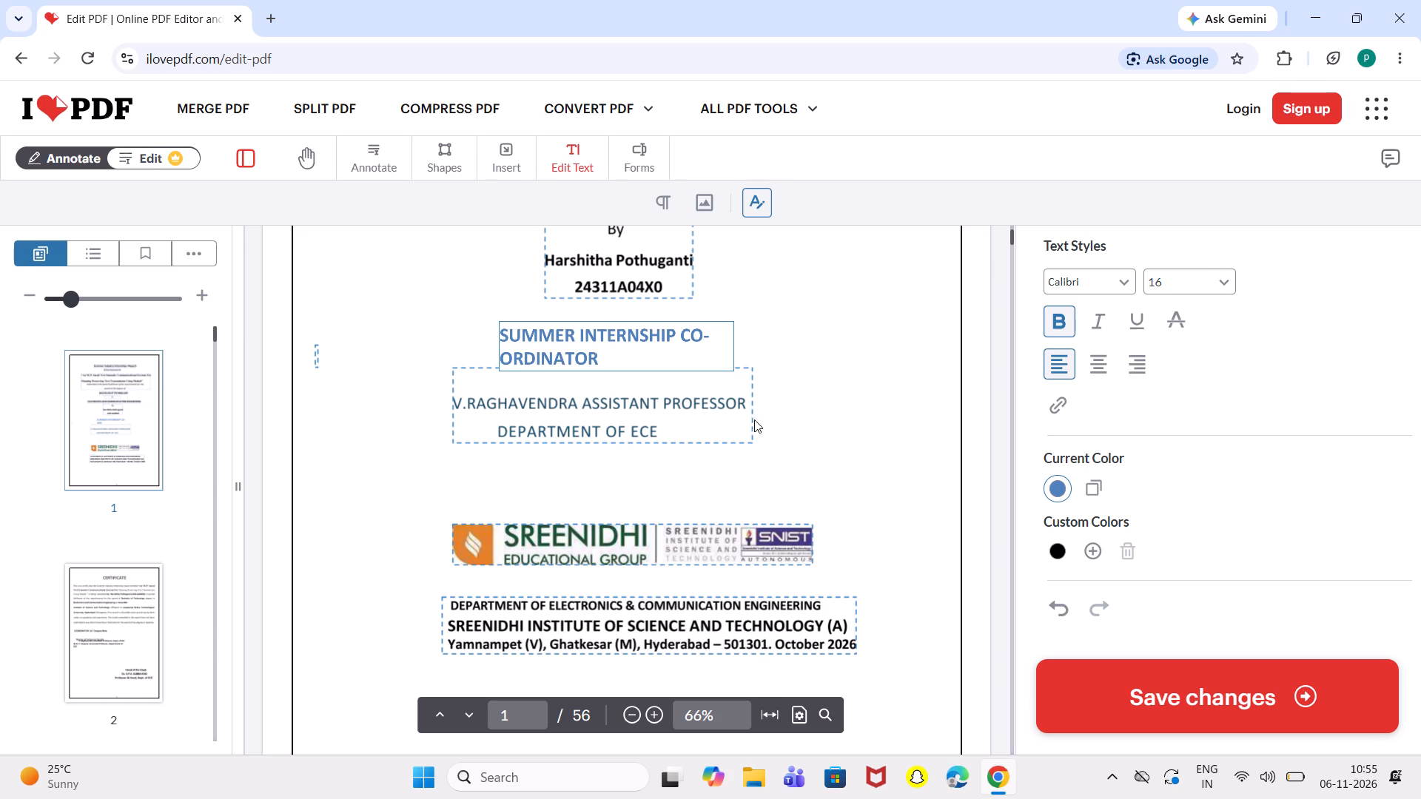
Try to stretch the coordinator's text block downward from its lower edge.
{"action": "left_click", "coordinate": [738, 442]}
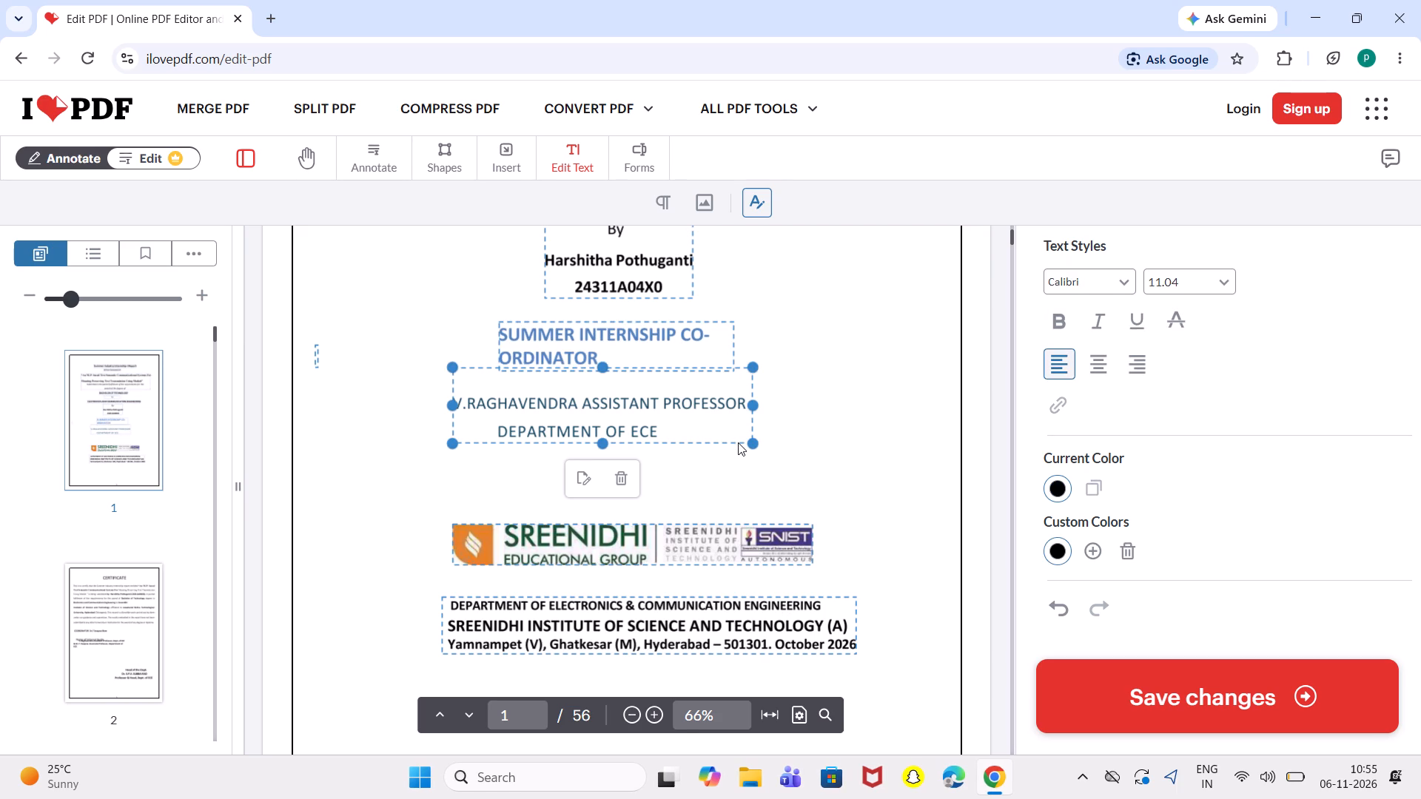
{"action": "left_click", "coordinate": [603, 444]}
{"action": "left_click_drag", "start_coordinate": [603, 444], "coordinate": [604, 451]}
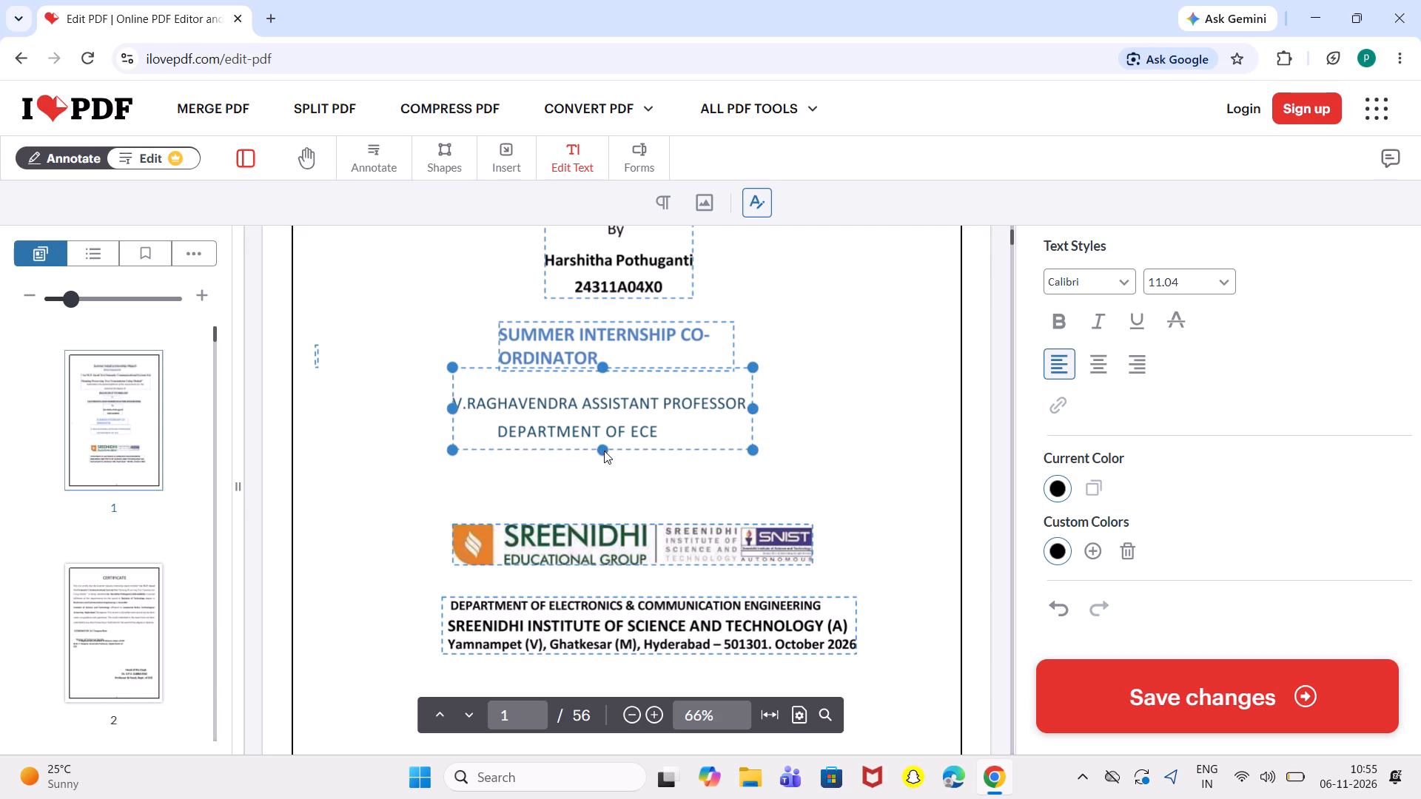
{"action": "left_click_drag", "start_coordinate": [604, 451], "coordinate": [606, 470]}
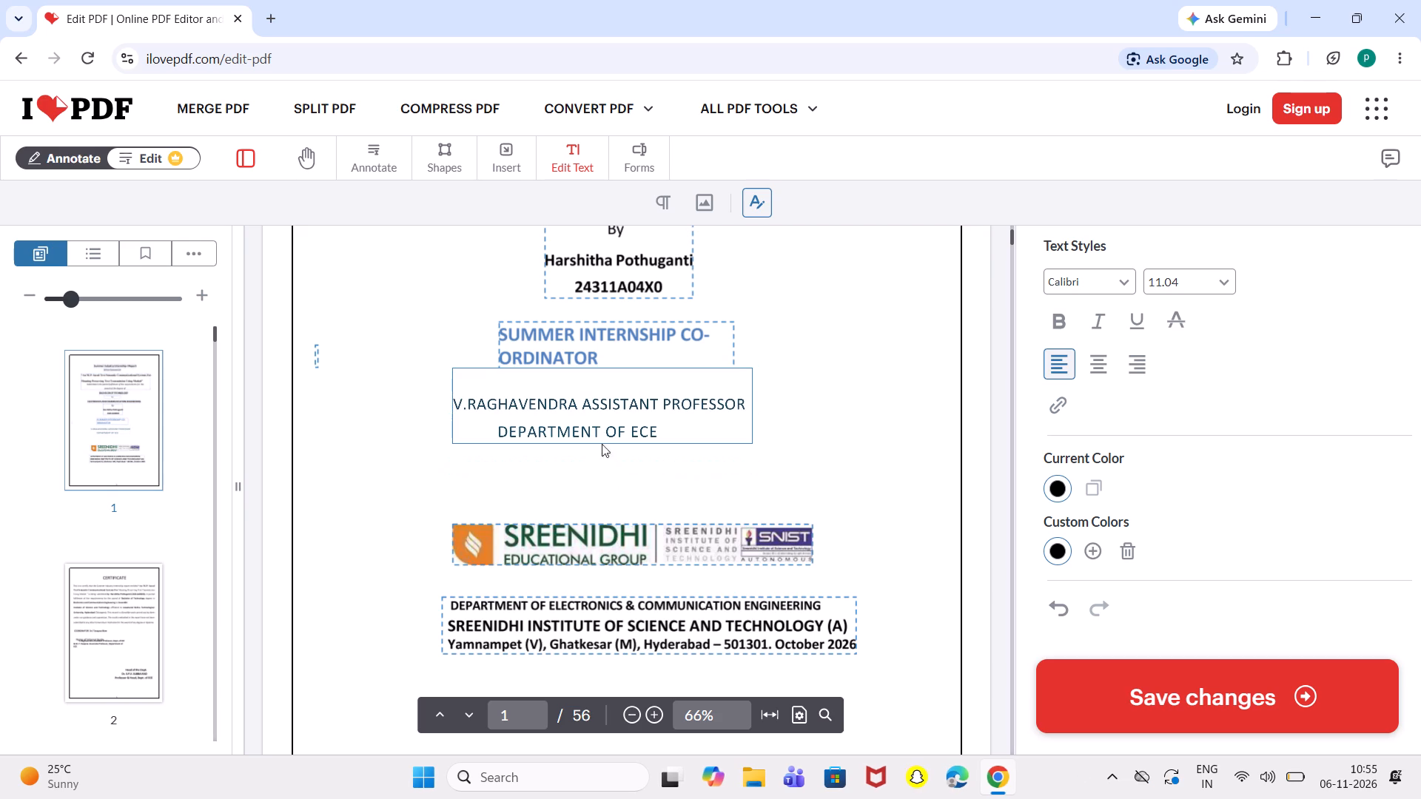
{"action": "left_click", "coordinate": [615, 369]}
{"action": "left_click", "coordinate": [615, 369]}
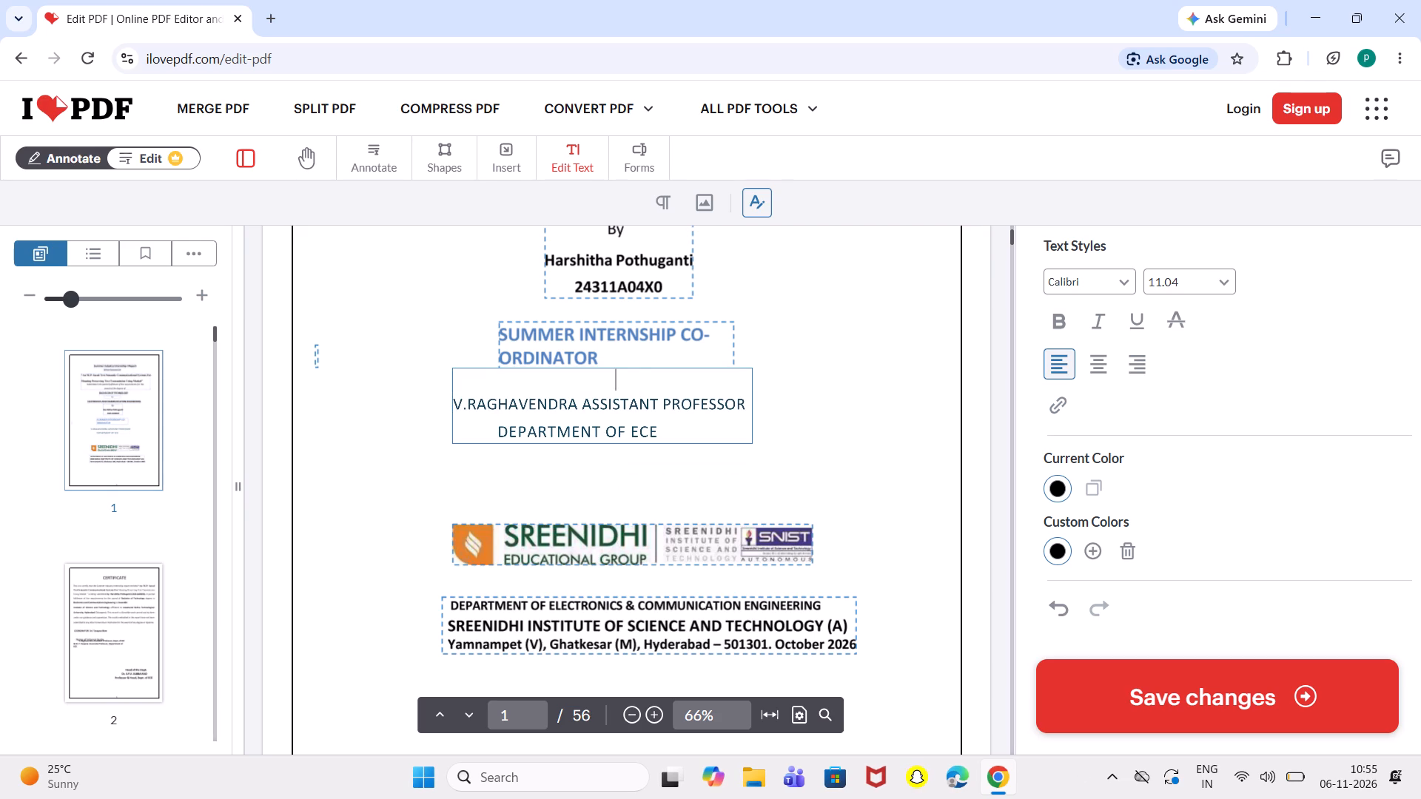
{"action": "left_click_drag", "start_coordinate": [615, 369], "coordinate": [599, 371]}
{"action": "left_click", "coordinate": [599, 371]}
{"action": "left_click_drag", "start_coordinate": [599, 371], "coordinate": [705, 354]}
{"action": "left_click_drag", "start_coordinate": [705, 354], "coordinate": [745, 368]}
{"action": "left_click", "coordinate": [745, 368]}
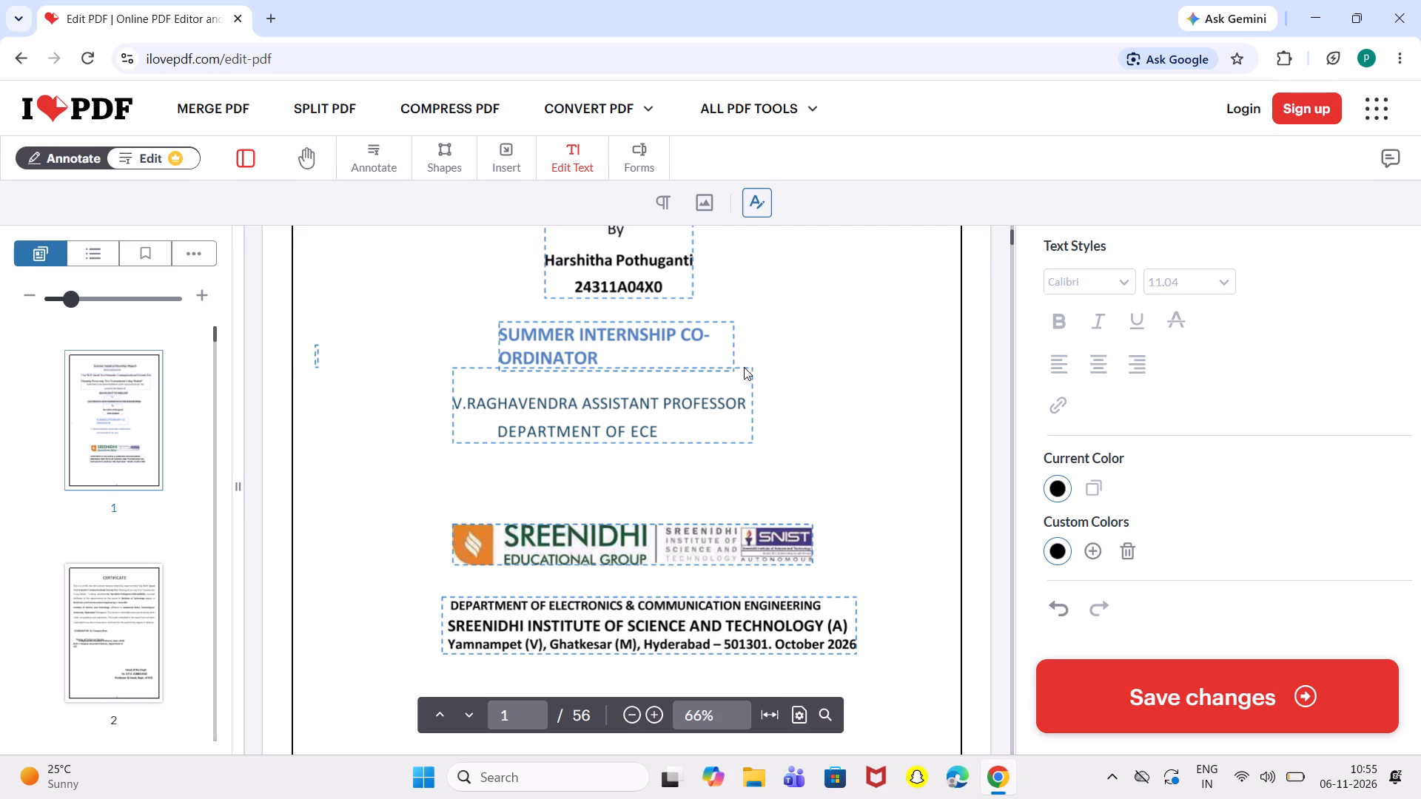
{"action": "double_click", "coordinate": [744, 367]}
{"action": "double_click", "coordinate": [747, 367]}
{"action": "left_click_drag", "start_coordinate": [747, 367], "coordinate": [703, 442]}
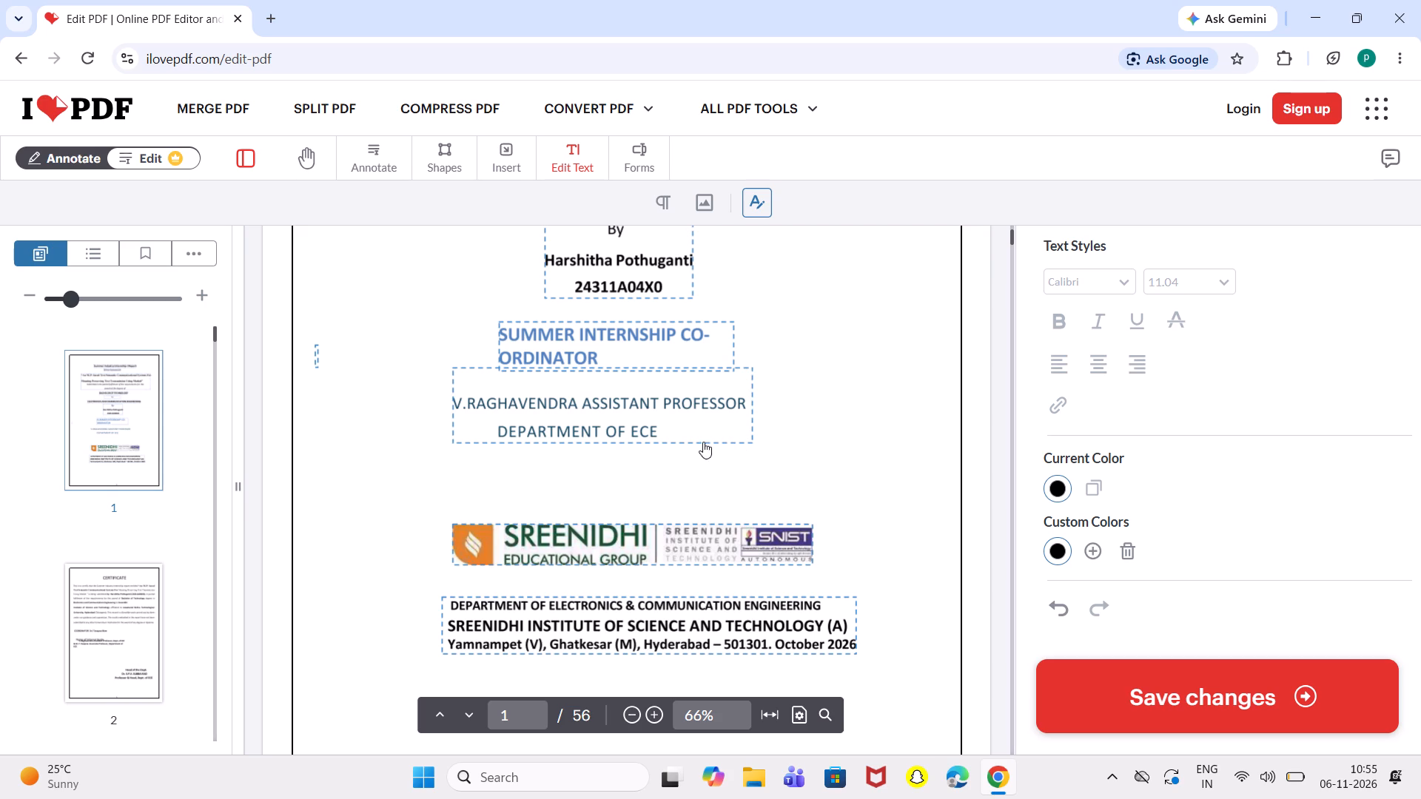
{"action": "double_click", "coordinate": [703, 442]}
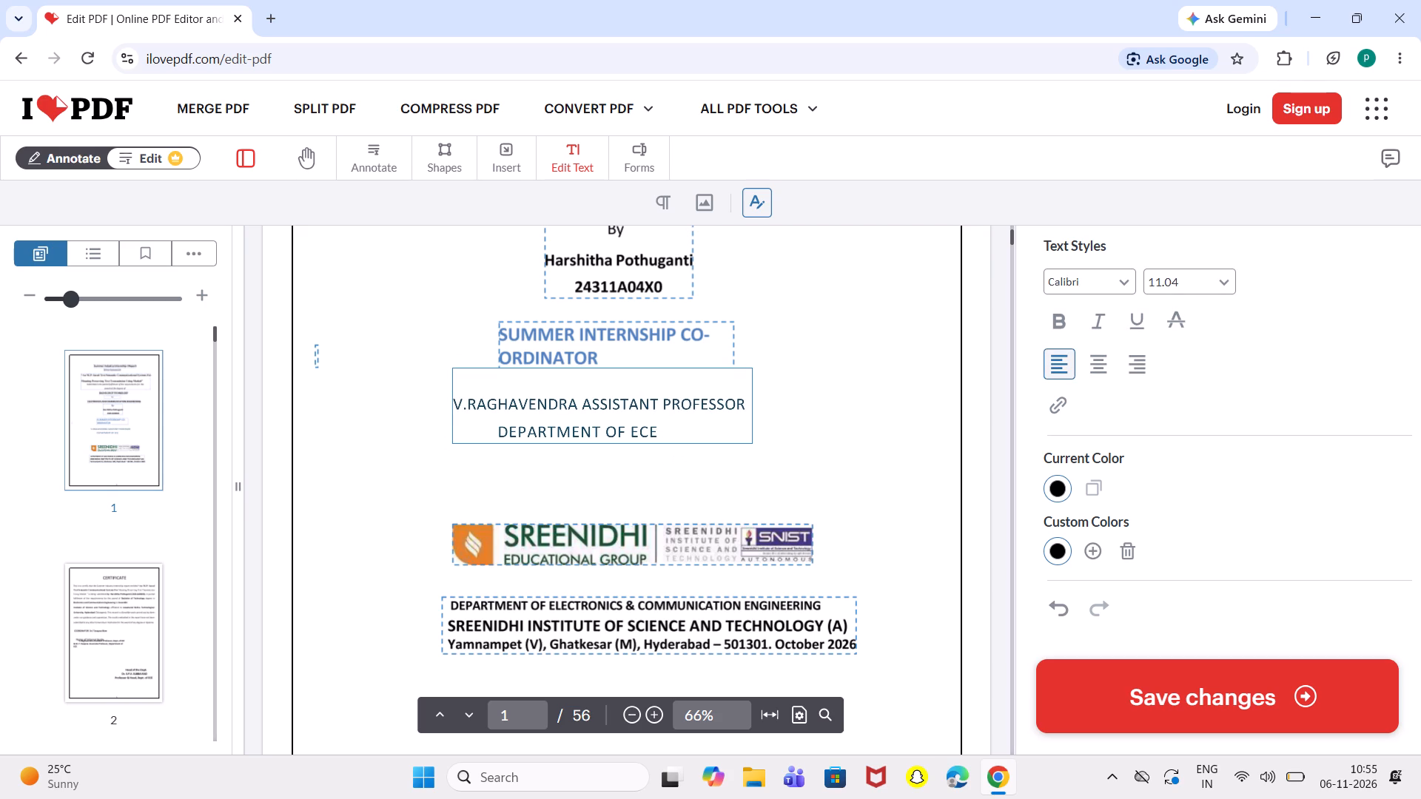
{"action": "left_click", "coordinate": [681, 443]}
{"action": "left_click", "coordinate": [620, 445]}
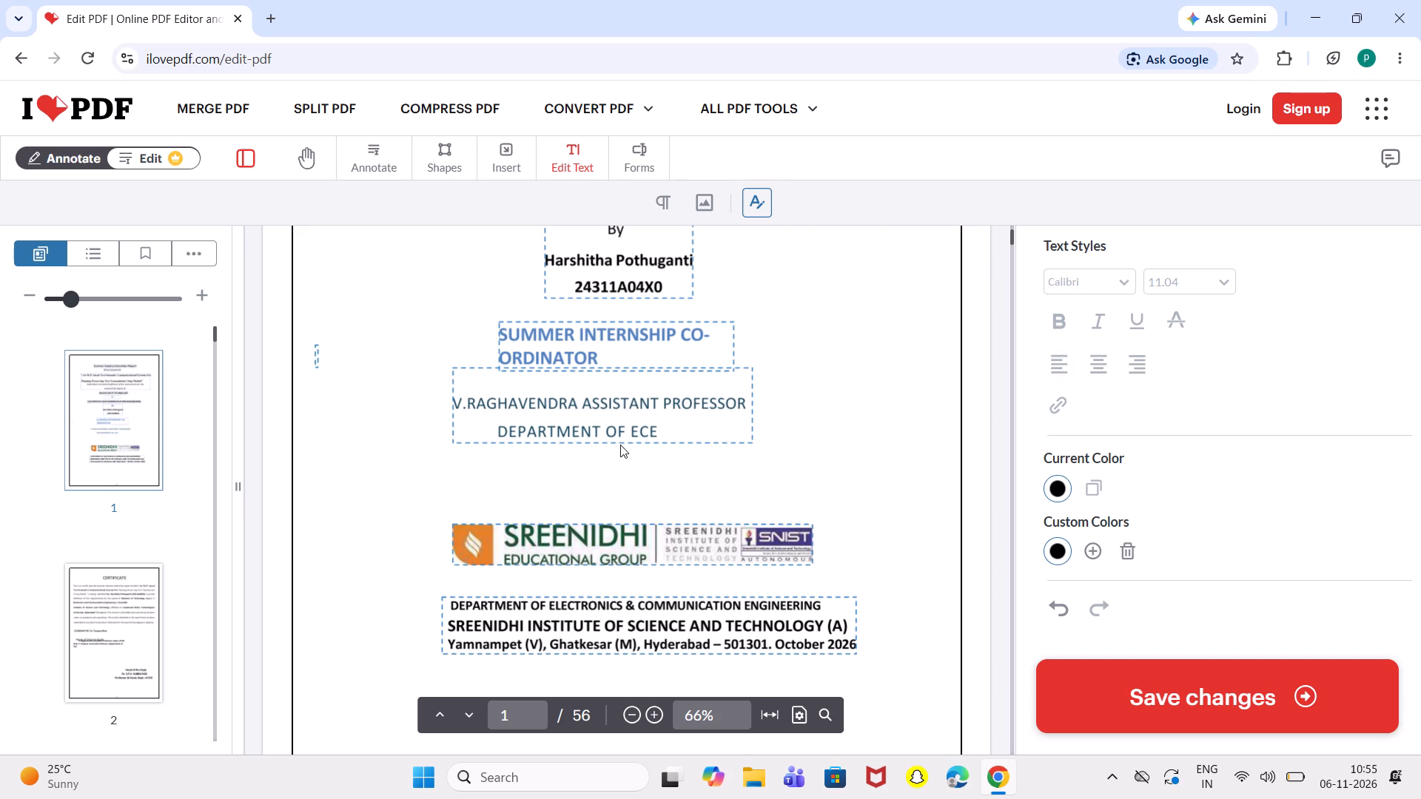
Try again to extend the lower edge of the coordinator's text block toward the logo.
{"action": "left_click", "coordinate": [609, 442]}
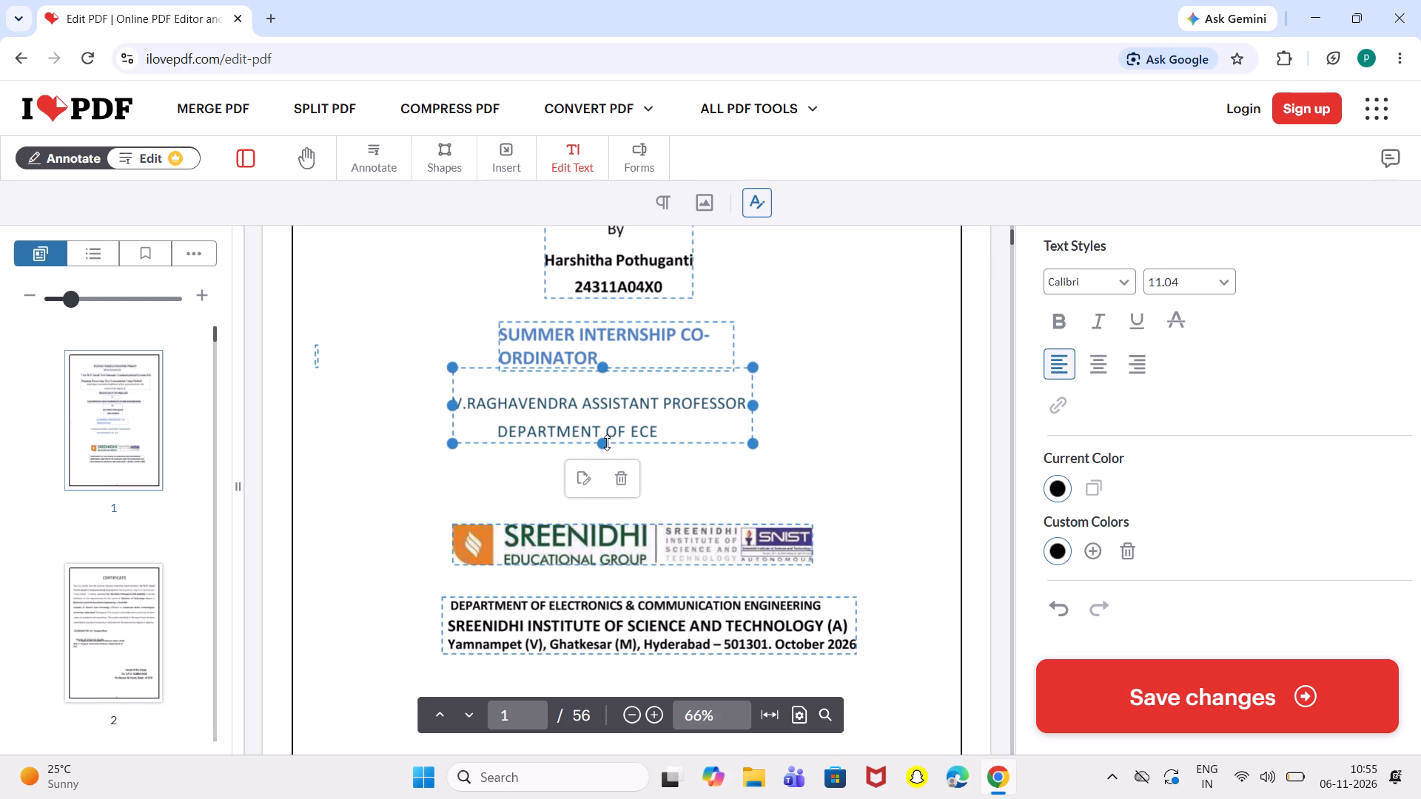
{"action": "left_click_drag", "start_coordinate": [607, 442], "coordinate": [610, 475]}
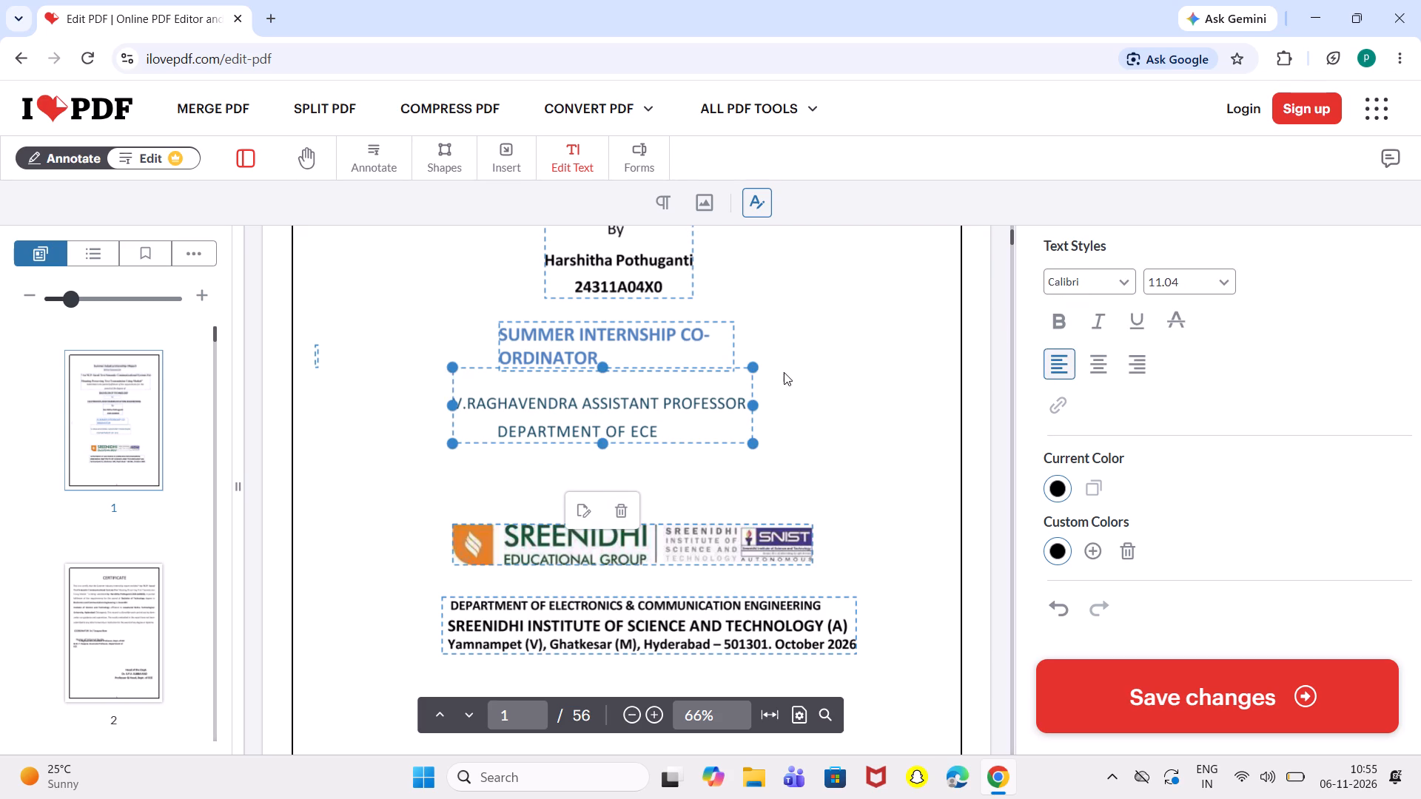
Delete the separate "SUMMER INTERNSHIP CO-ORDINATOR" heading box above the coordinator's text block.
{"action": "left_click", "coordinate": [646, 354]}
{"action": "key", "text": "BackSpace"}
{"action": "key", "text": "BackSpace"}
{"action": "key", "text": "BackSpace"}
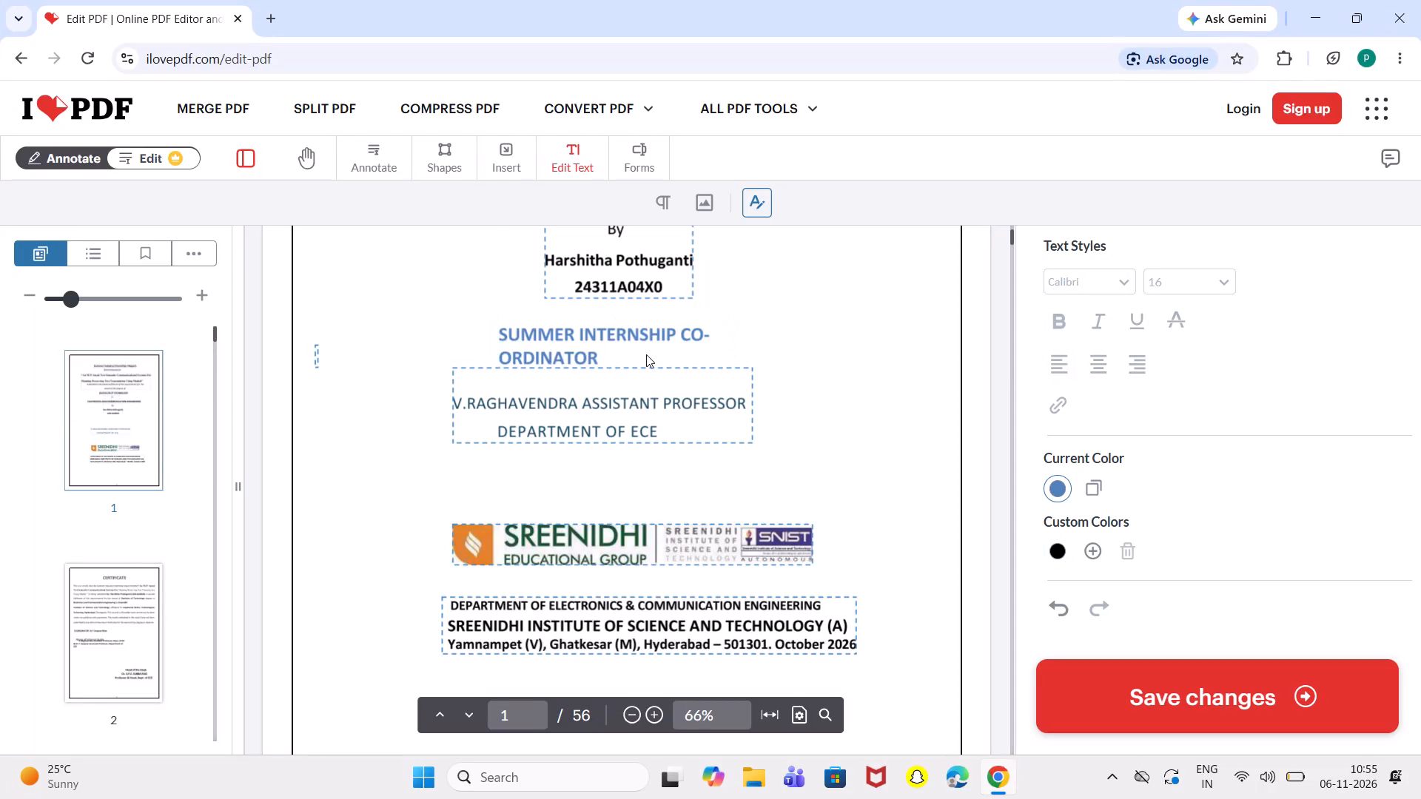
{"action": "key", "text": "BackSpace"}
{"action": "left_click", "coordinate": [622, 346]}
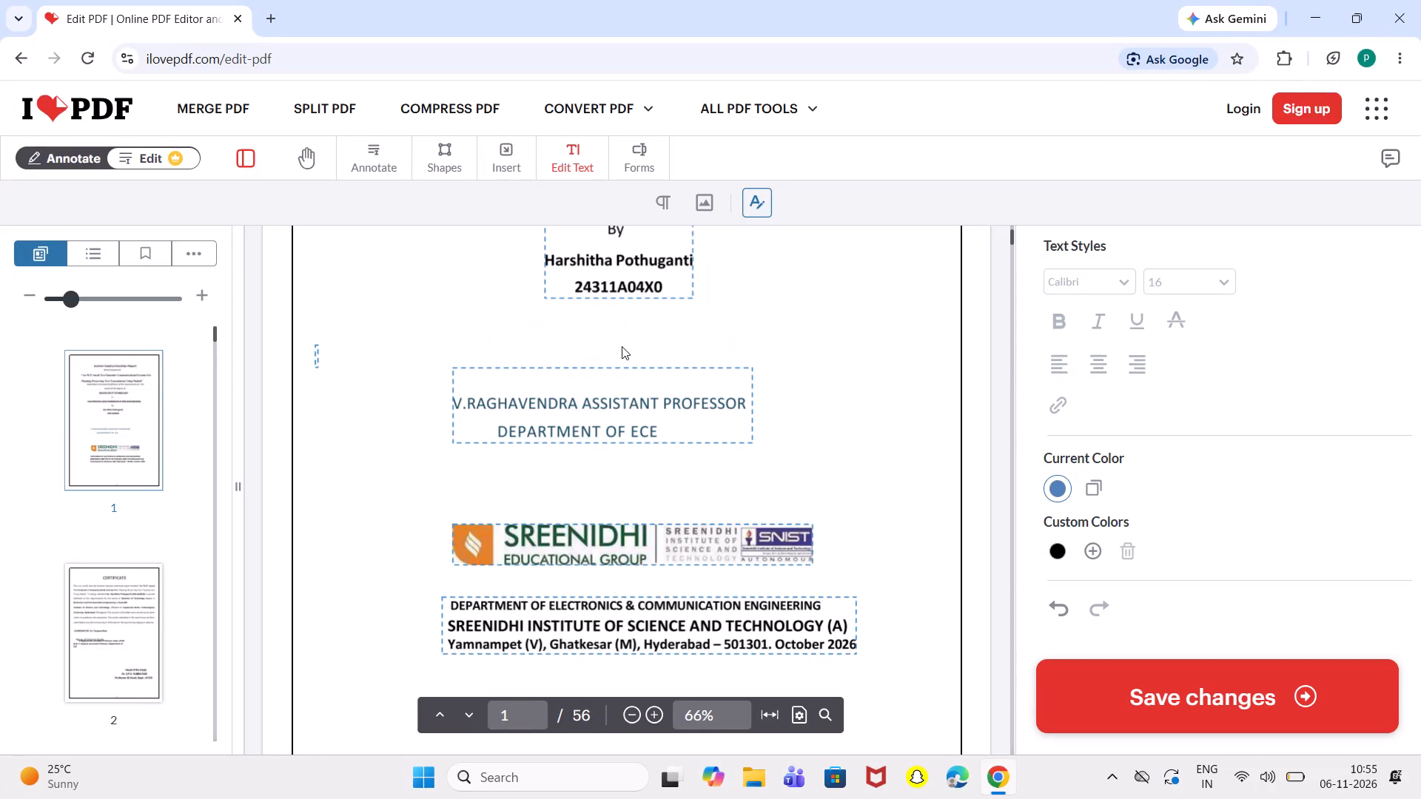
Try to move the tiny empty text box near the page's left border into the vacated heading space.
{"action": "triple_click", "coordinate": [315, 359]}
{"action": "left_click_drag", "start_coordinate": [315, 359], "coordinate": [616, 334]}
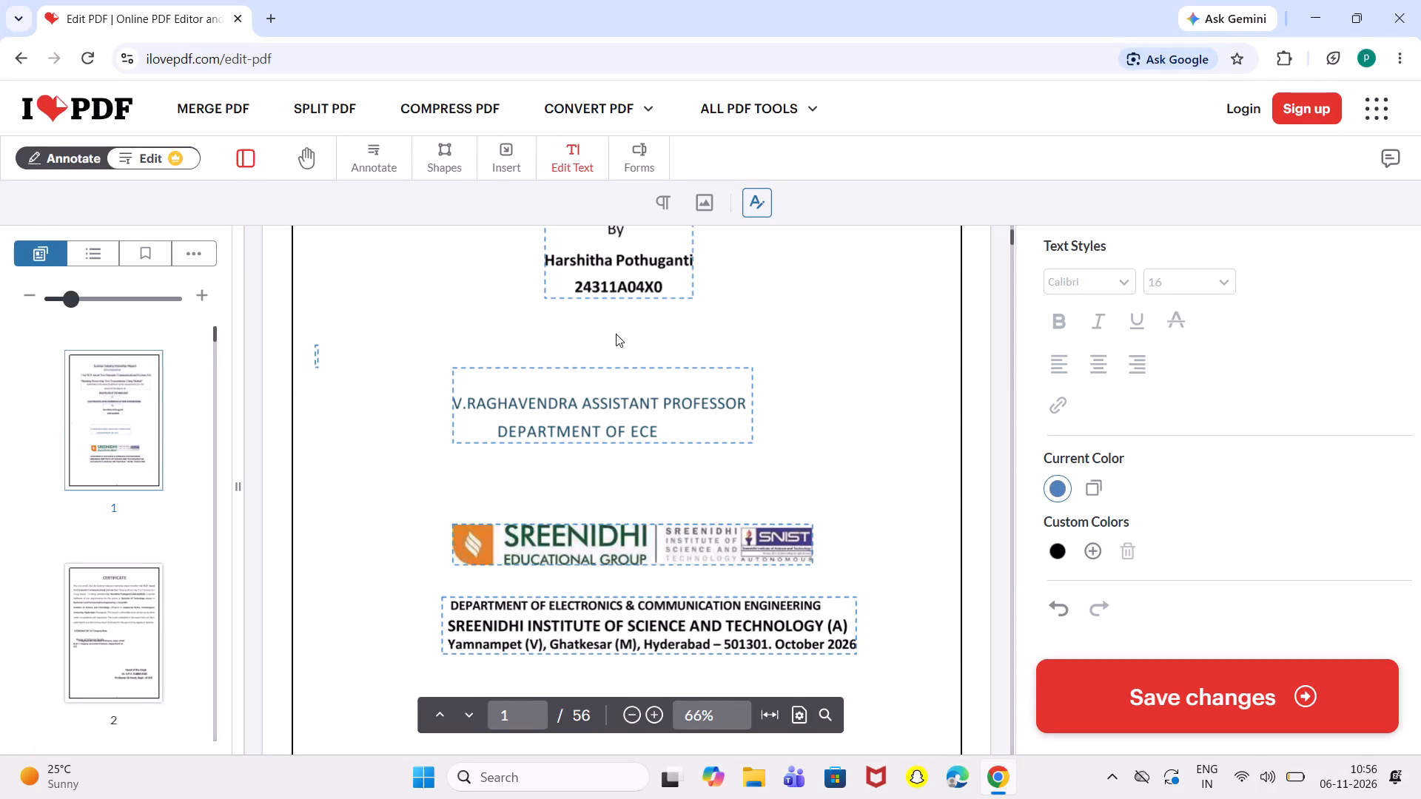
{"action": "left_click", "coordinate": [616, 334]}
Enter "SUMMER INT" at font size 14 on the blank first line of the coordinator's text block.
{"action": "left_click_drag", "start_coordinate": [616, 334], "coordinate": [638, 374]}
{"action": "triple_click", "coordinate": [638, 374]}
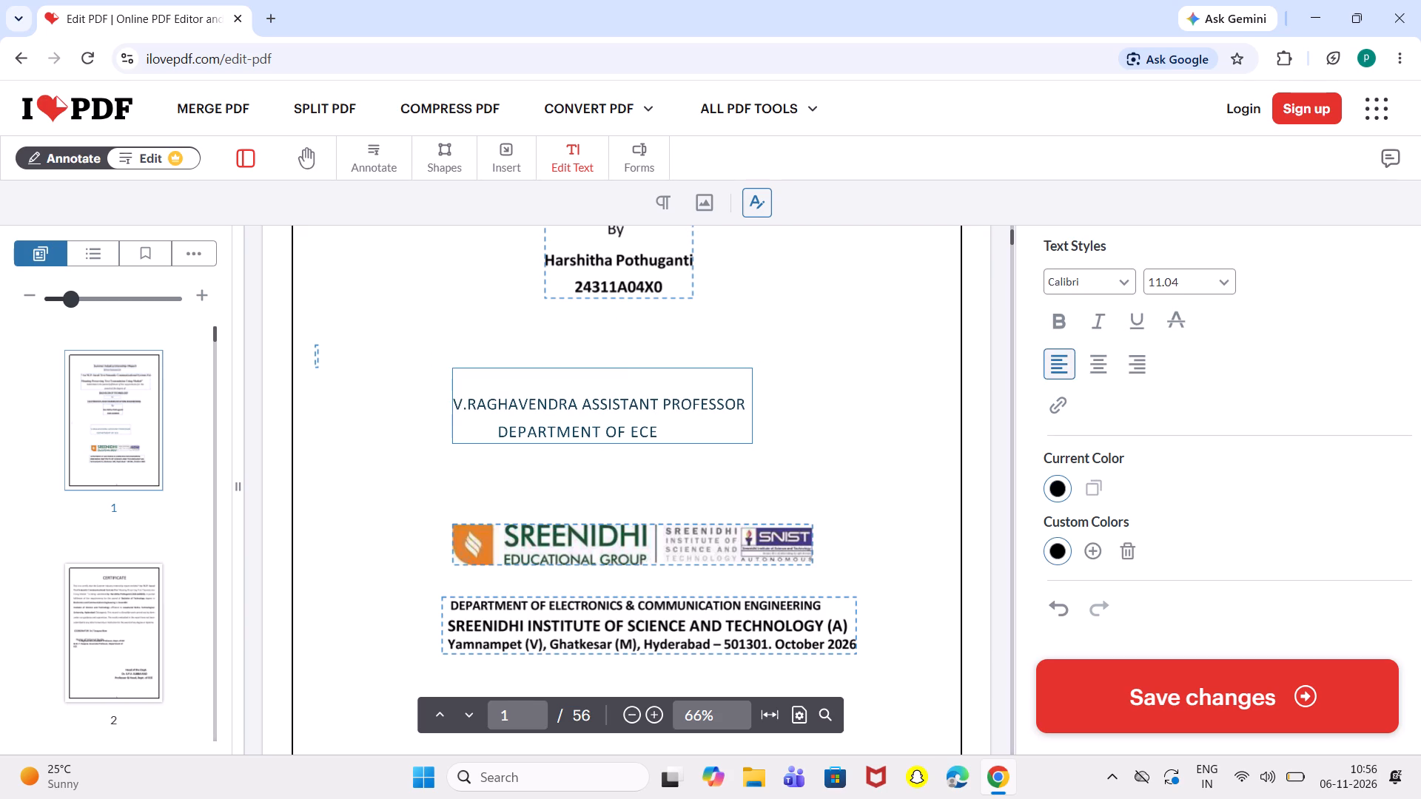
{"action": "left_click_drag", "start_coordinate": [599, 378], "coordinate": [554, 382]}
{"action": "left_click", "coordinate": [554, 382]}
{"action": "key", "text": "s"}
{"action": "key", "text": "BackSpace"}
{"action": "left_click", "coordinate": [1206, 278]}
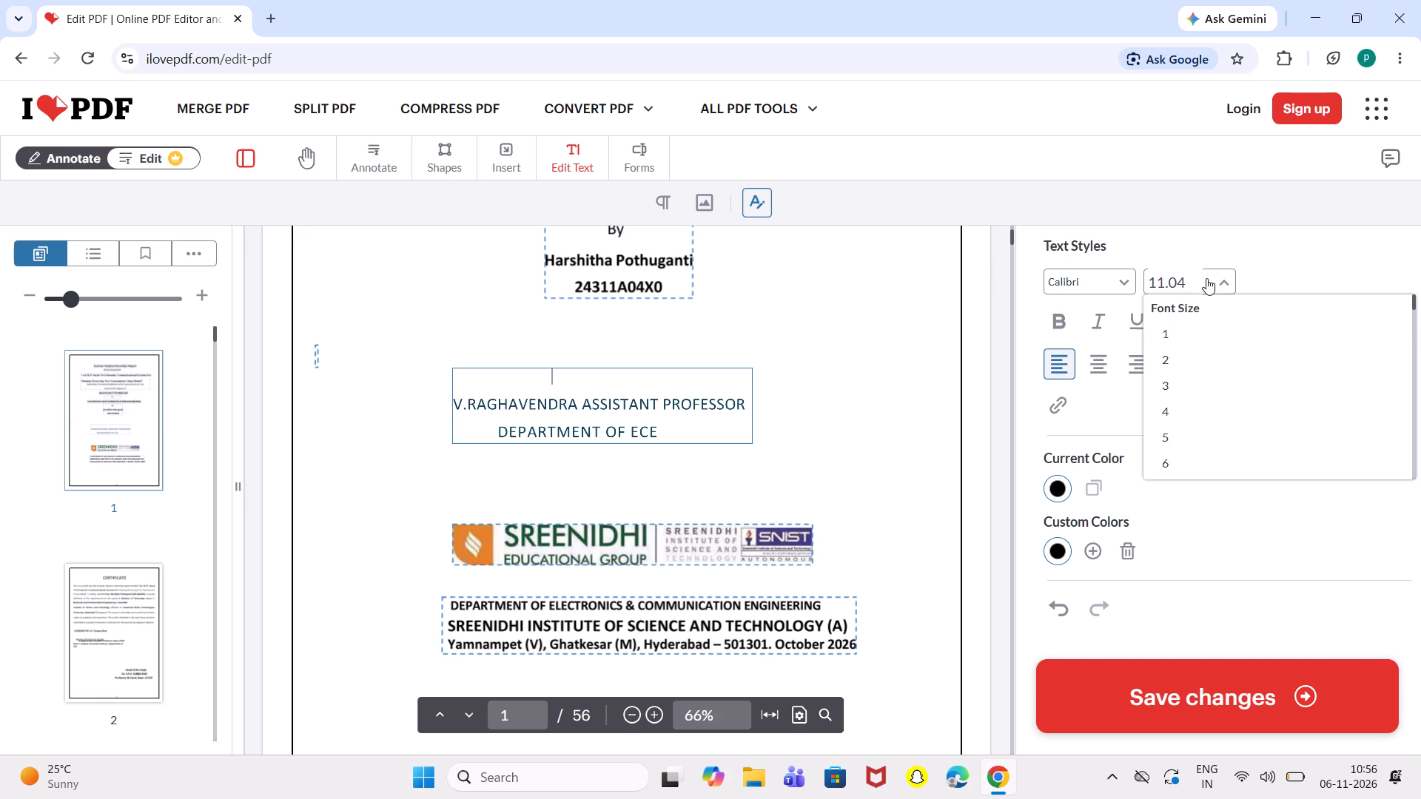
{"action": "scroll", "coordinate": [1203, 447], "scroll_direction": "down", "scroll_amount": 3}
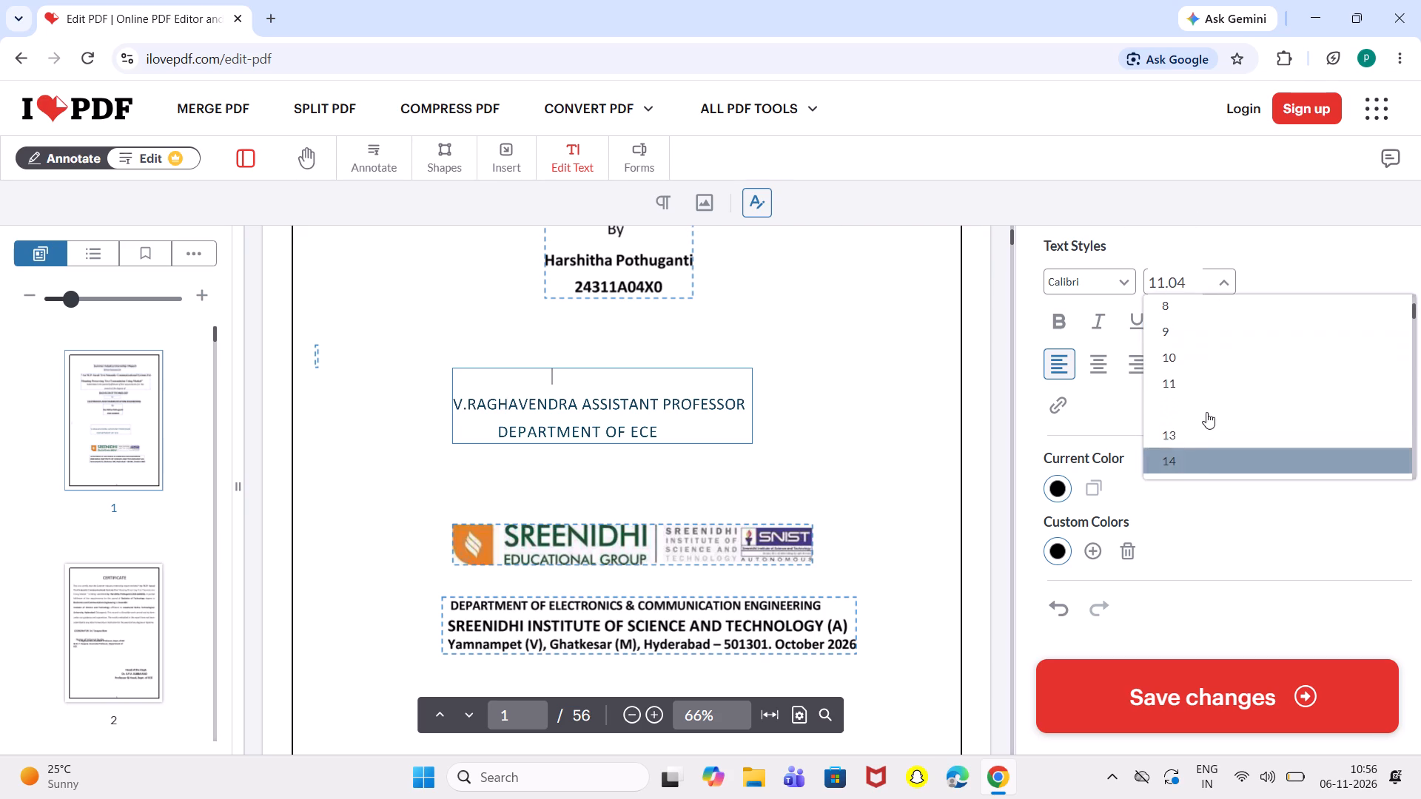
{"action": "left_click", "coordinate": [1203, 454]}
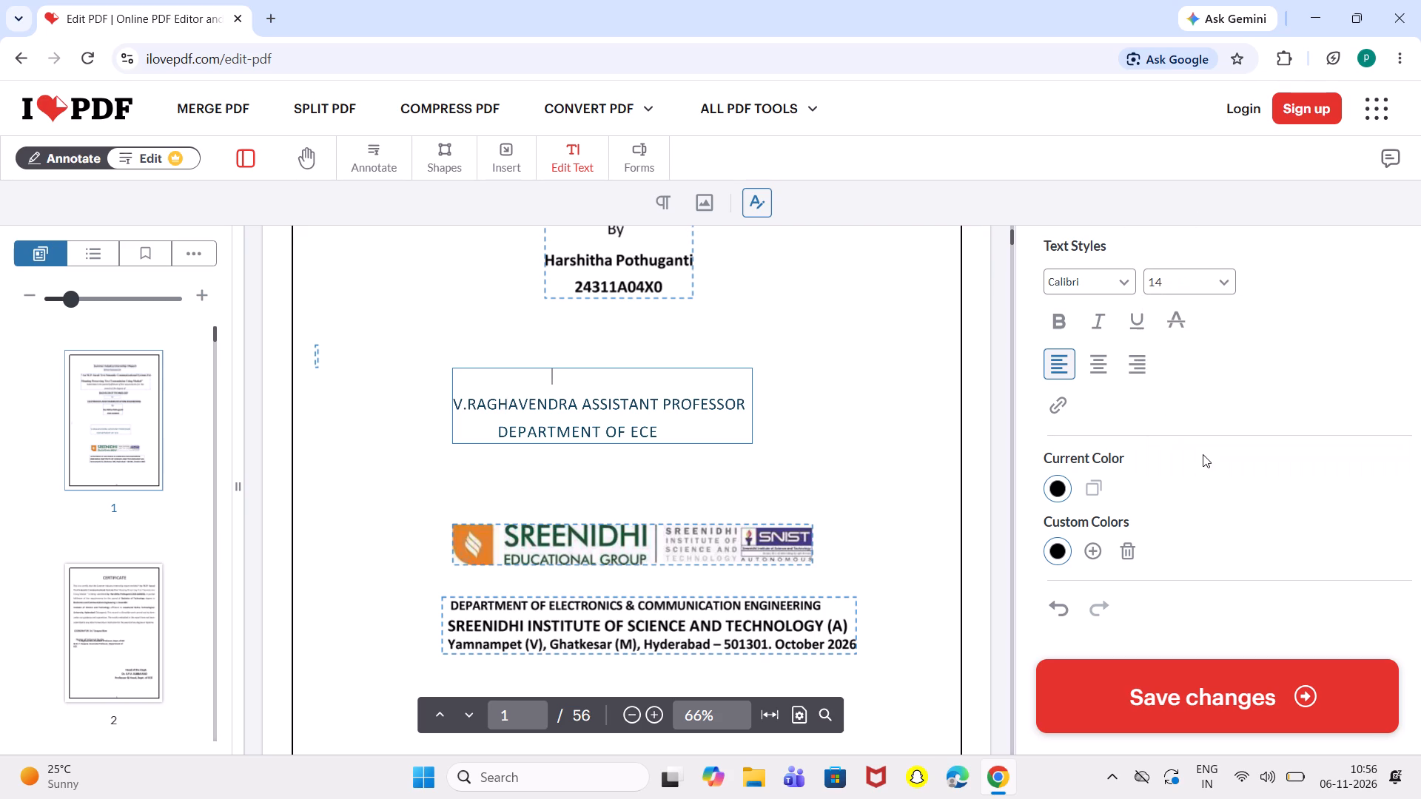
{"action": "key", "text": "s"}
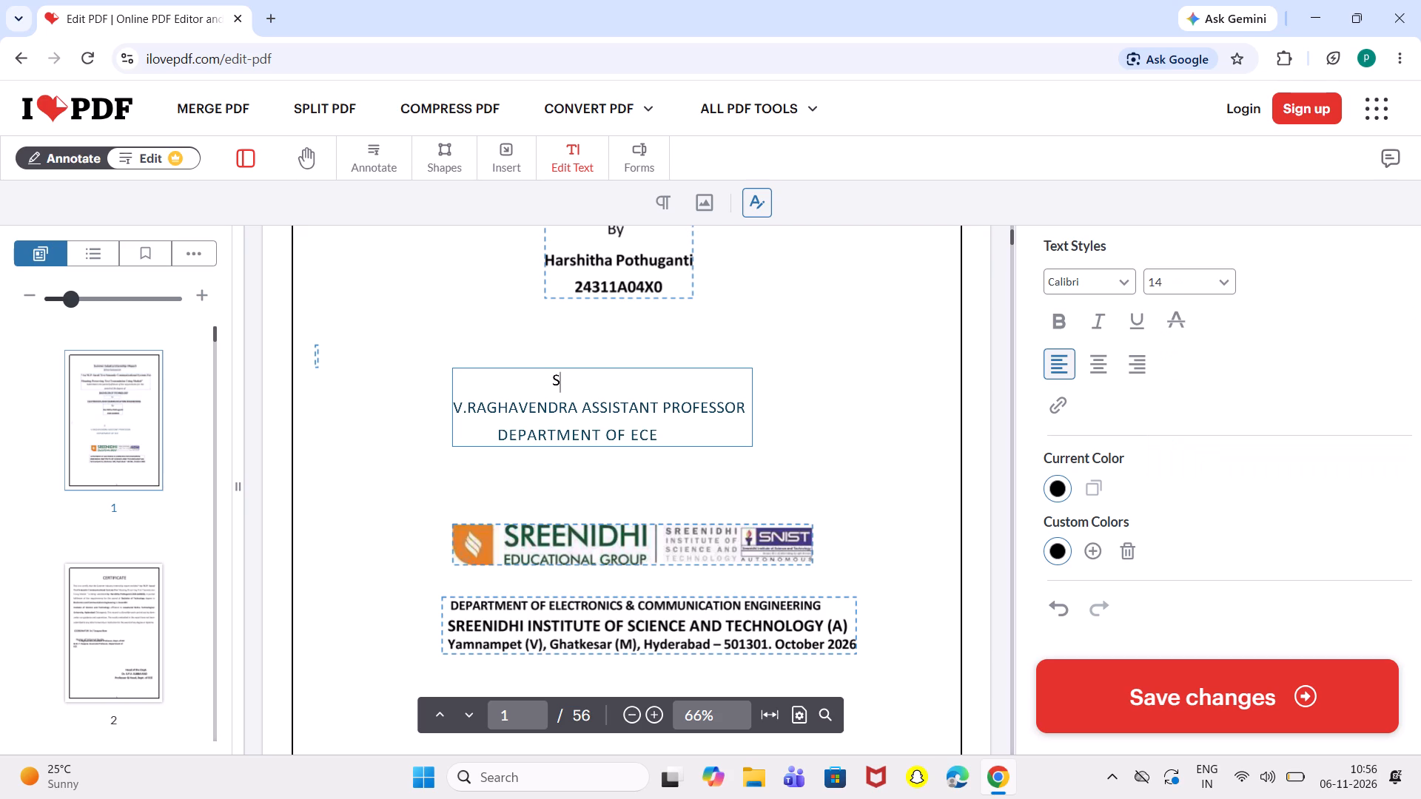
{"action": "key", "text": "u"}
{"action": "type", "text": "MMER"}
{"action": "key", "text": "space"}
{"action": "type", "text": "INT"}
Turn on bold for the text that continues after "SUMMER INT".
{"action": "left_click", "coordinate": [1061, 314]}
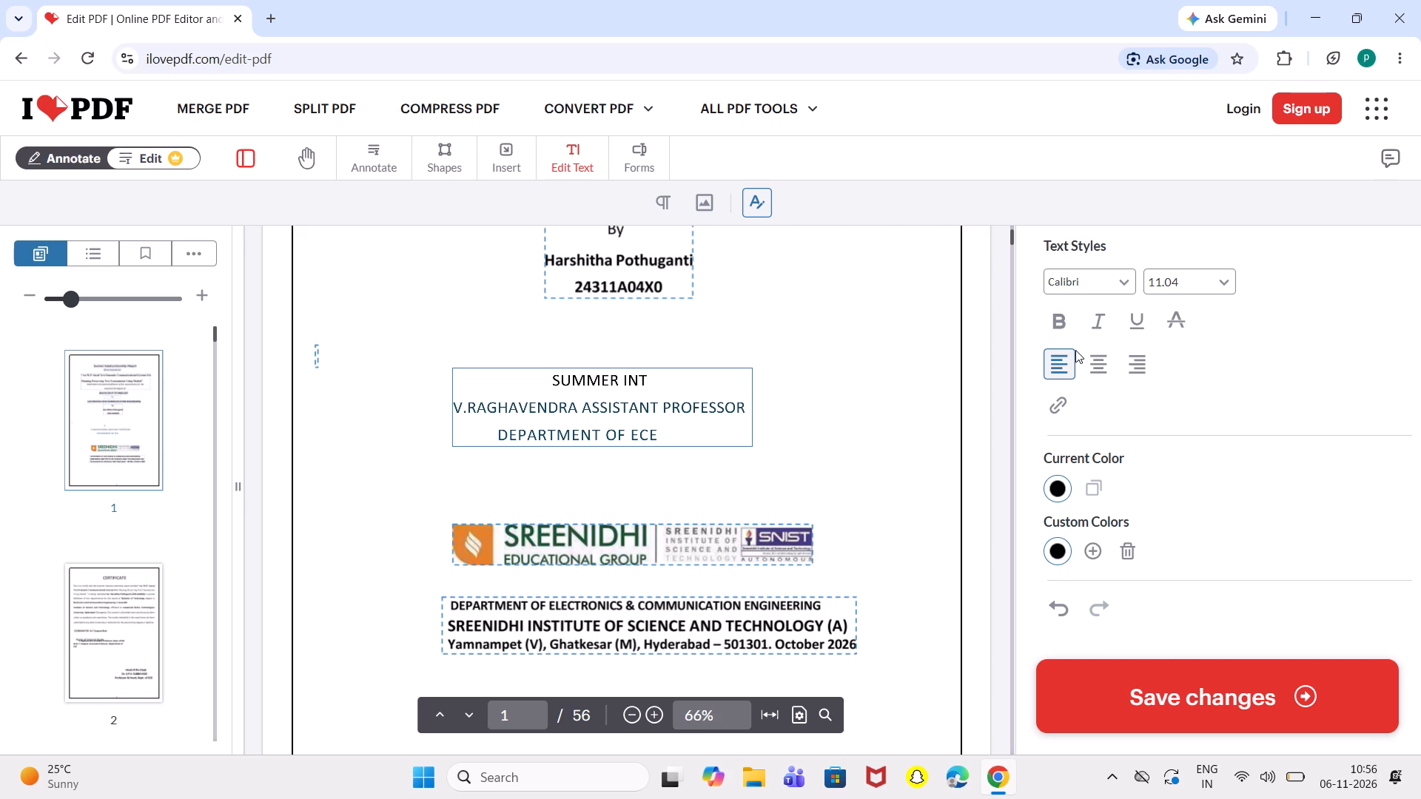
{"action": "left_click", "coordinate": [1118, 278]}
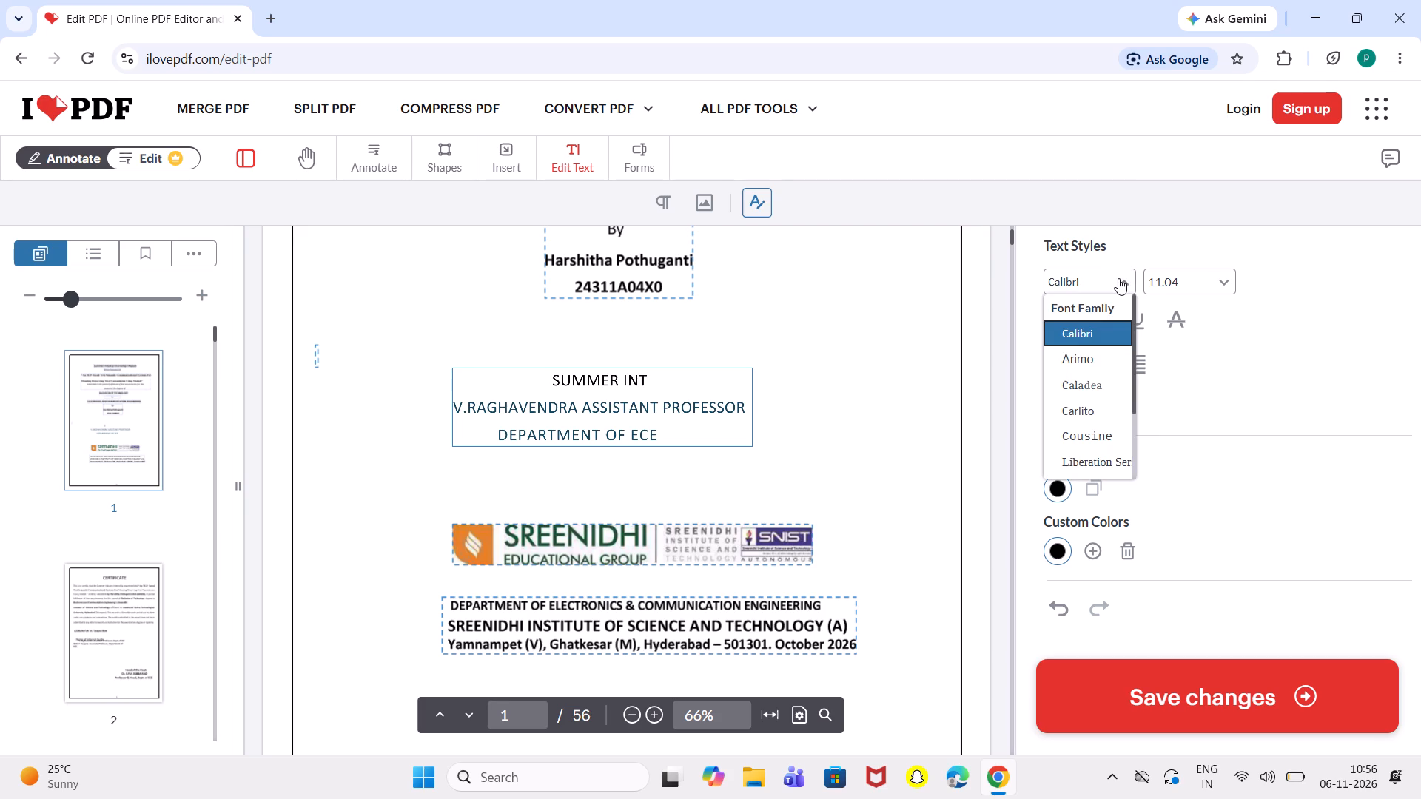
{"action": "left_click", "coordinate": [1159, 247]}
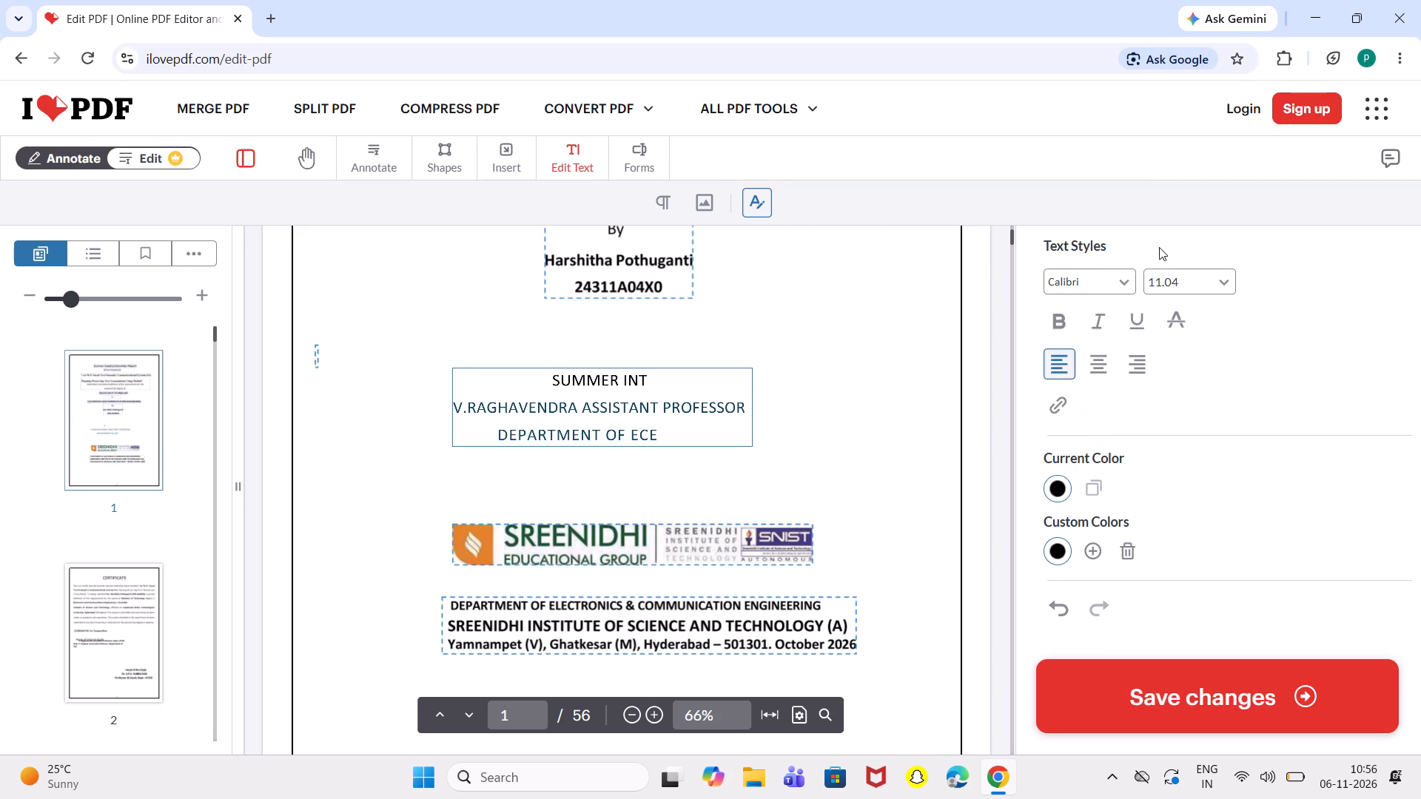
{"action": "left_click", "coordinate": [1061, 318]}
Set the font size to 13 for the text continuing after "SUMMER INT".
{"action": "left_click", "coordinate": [1198, 283]}
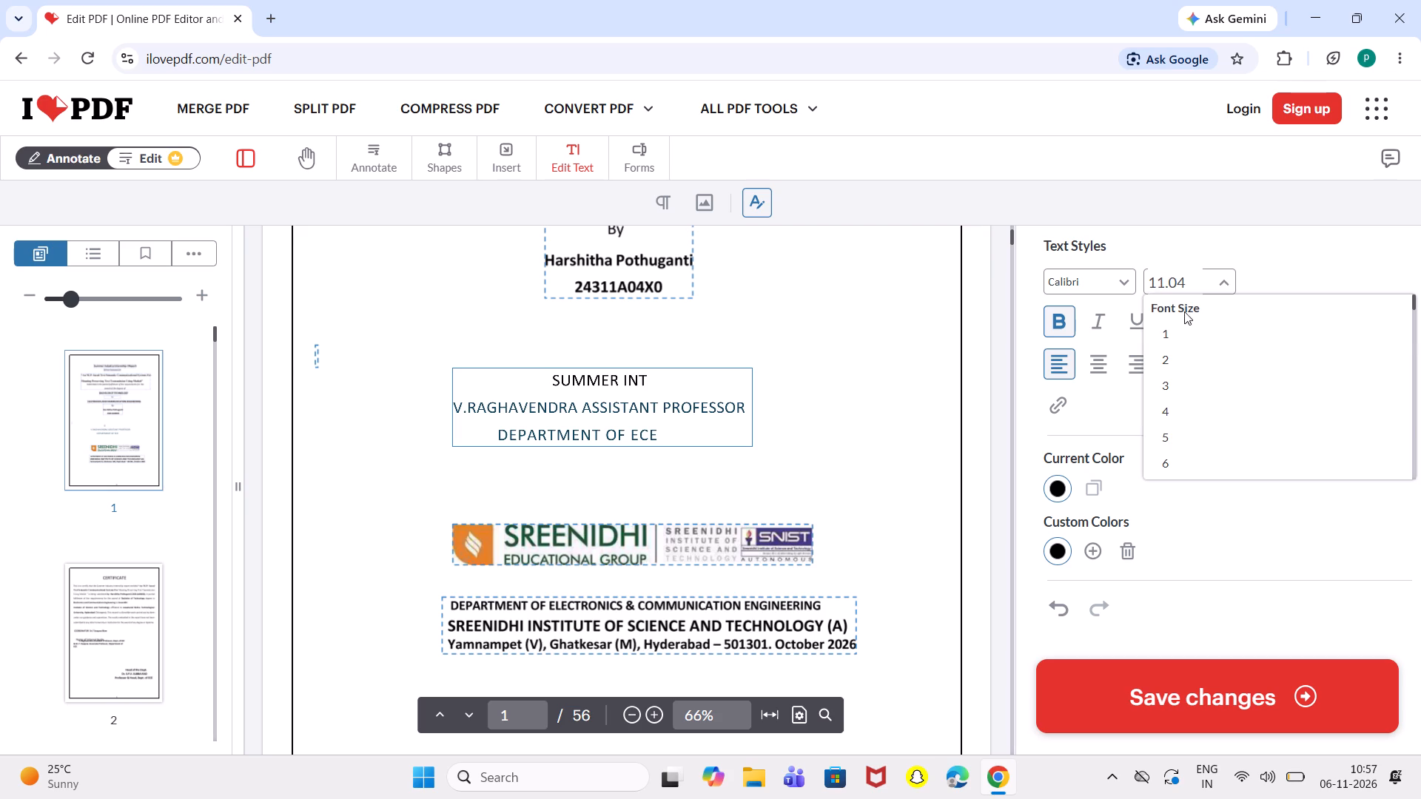
{"action": "scroll", "coordinate": [1172, 438], "scroll_direction": "down", "scroll_amount": 1}
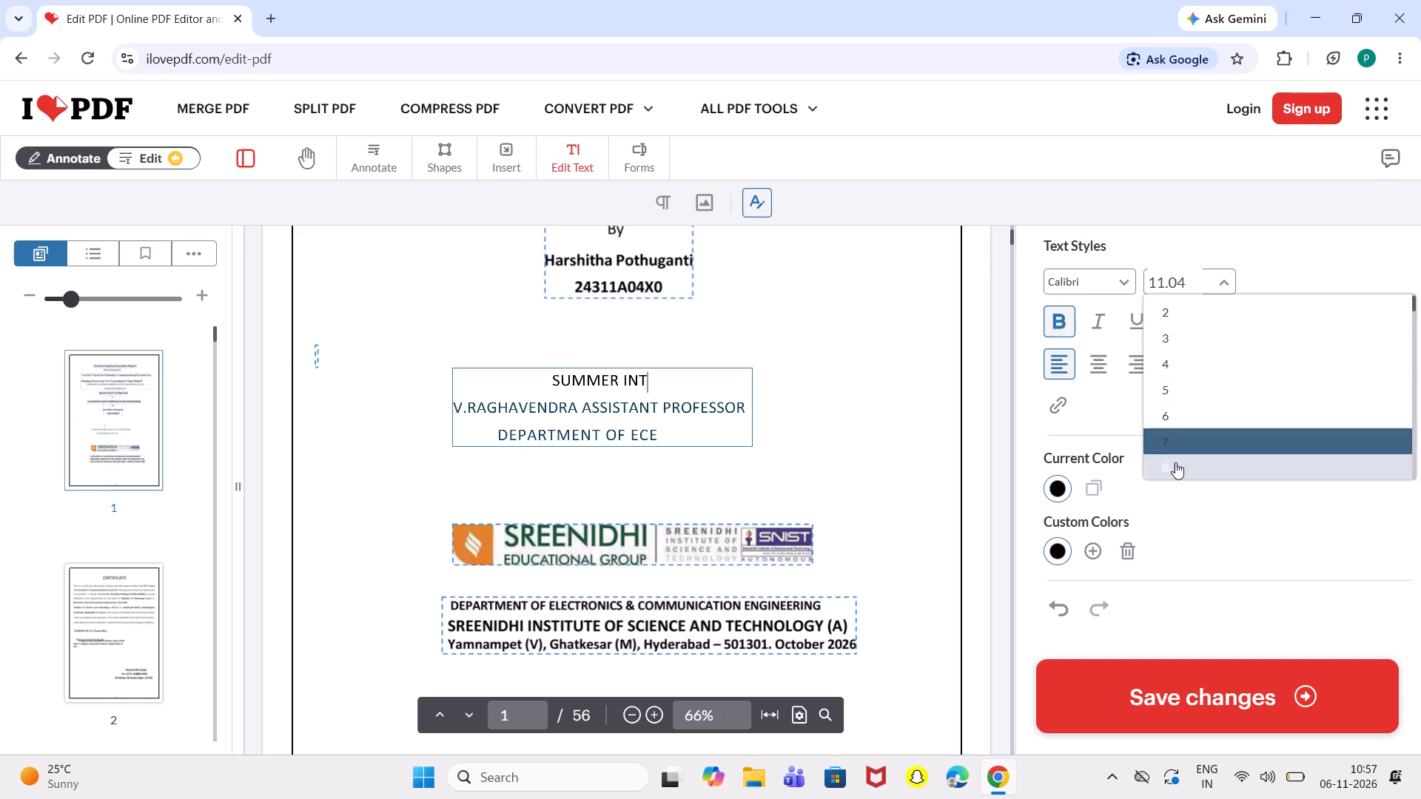
{"action": "scroll", "coordinate": [1207, 394], "scroll_direction": "down", "scroll_amount": 1}
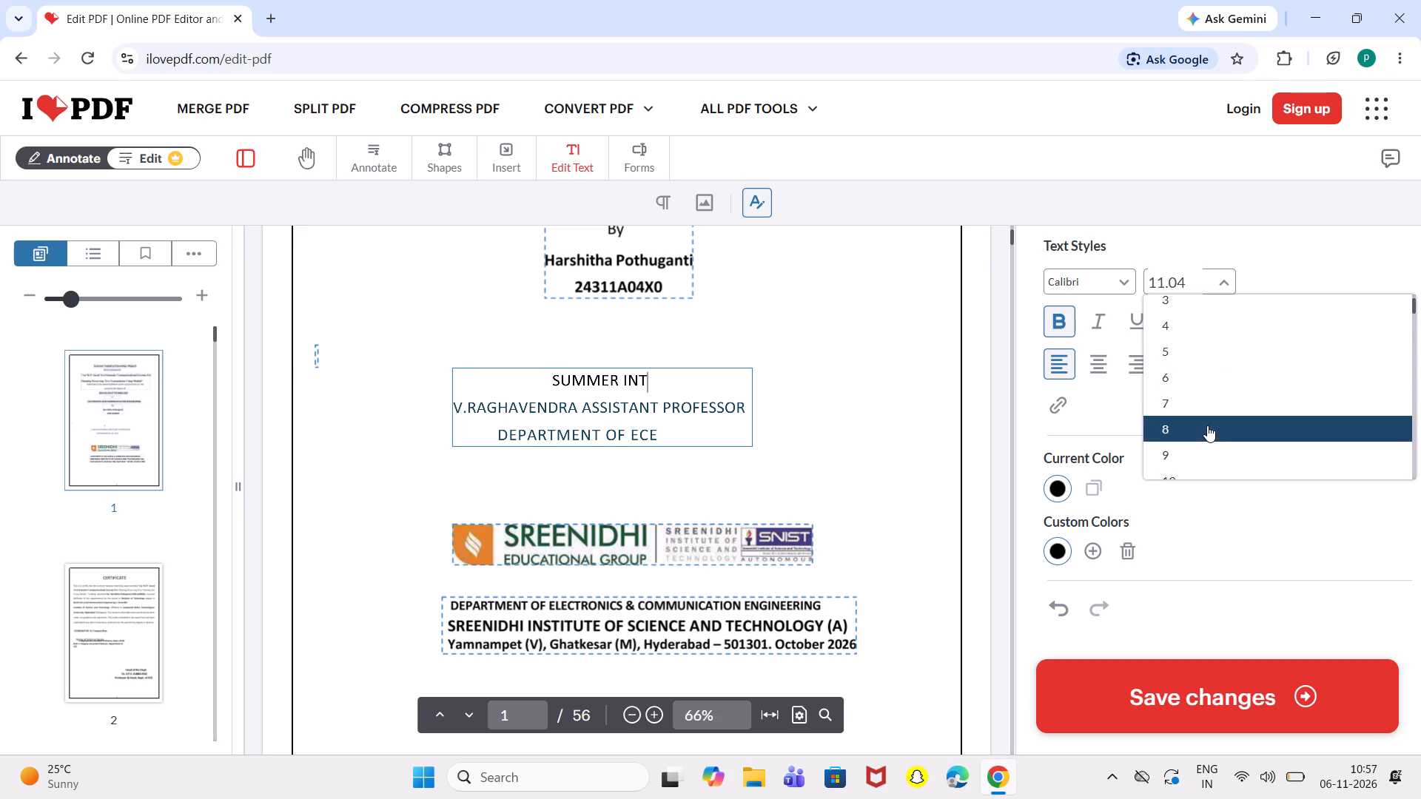
{"action": "scroll", "coordinate": [1207, 425], "scroll_direction": "down", "scroll_amount": 1}
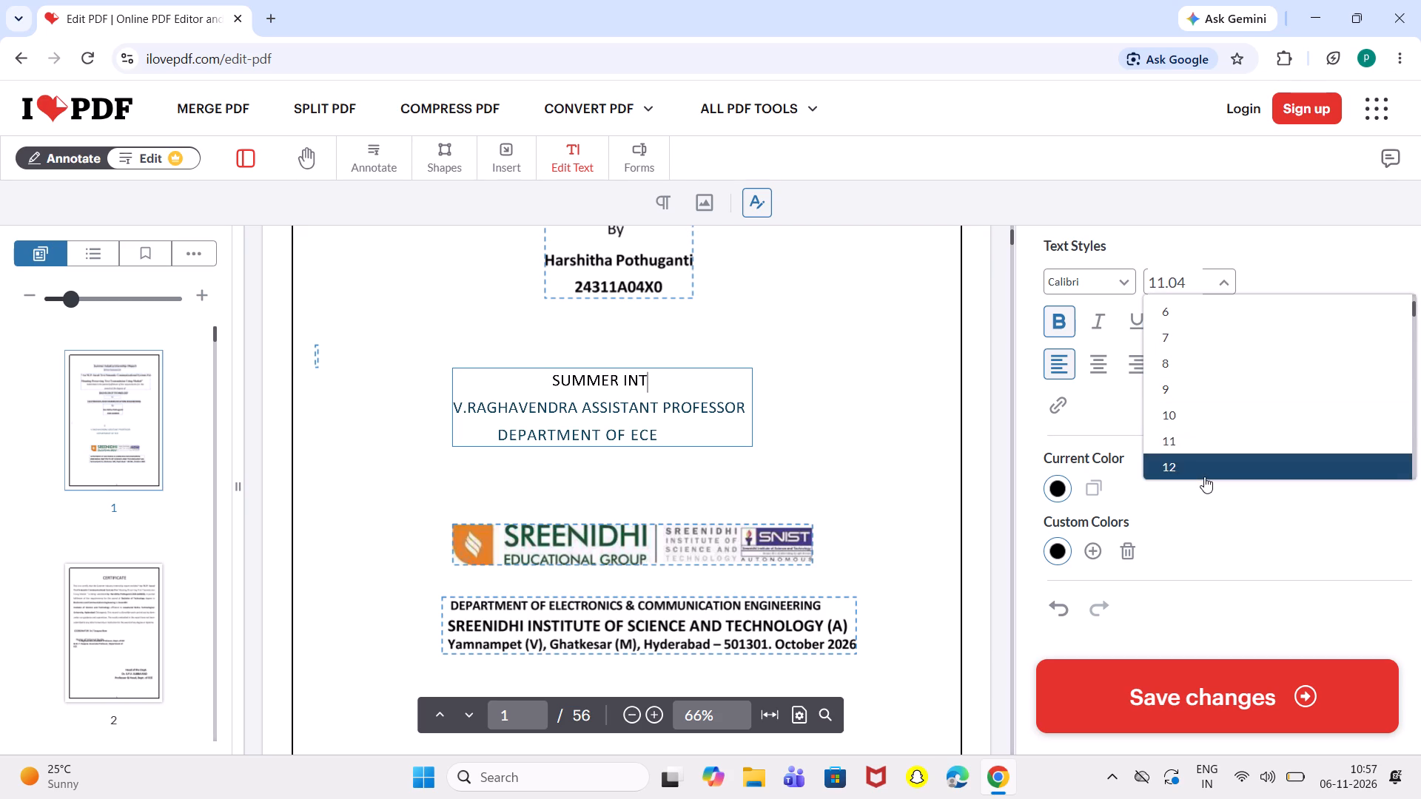
{"action": "scroll", "coordinate": [1204, 476], "scroll_direction": "down", "scroll_amount": 1}
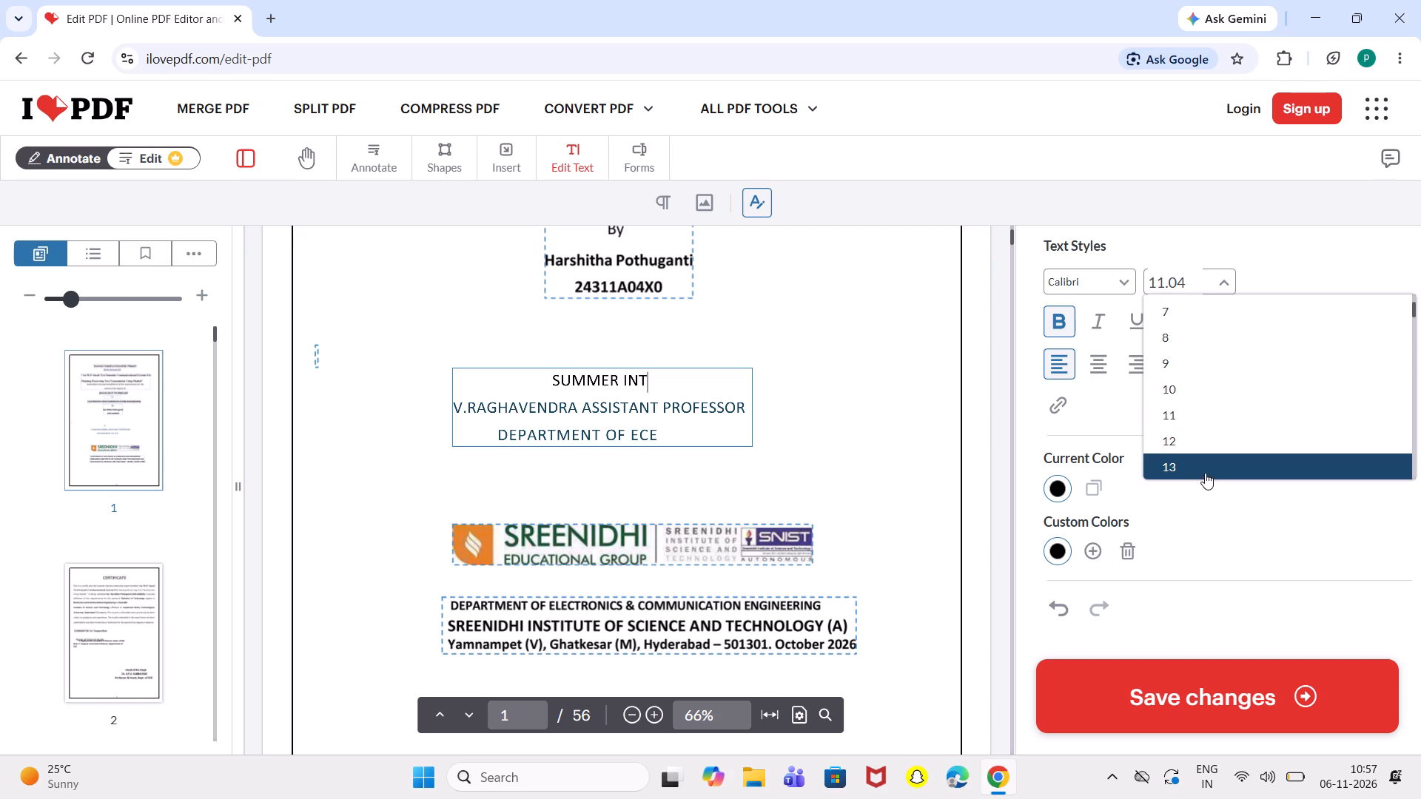
{"action": "left_click", "coordinate": [1205, 473]}
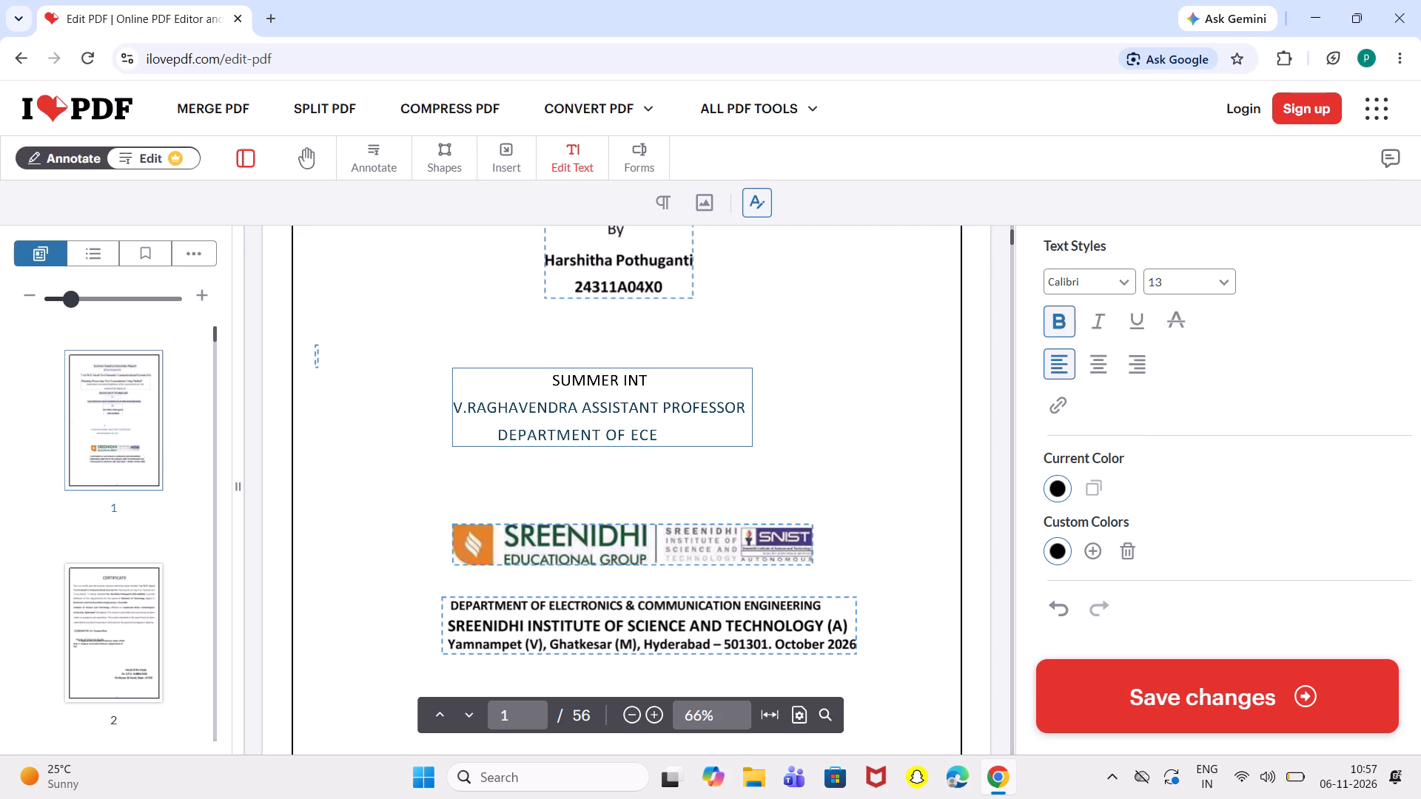
{"action": "key", "text": "e"}
Replace the partial heading on the coordinator block's first line with bold, size 13 "SUMMER INTERNSHIP CO-ORDINATOR".
{"action": "key", "text": "BackSpace"}
{"action": "key", "text": "BackSpace"}
{"action": "key", "text": "BackSpace"}
{"action": "key", "text": "BackSpace"}
{"action": "key", "text": "BackSpace"}
{"action": "key", "text": "BackSpace"}
{"action": "key", "text": "BackSpace"}
{"action": "key", "text": "BackSpace"}
{"action": "key", "text": "BackSpace"}
{"action": "key", "text": "BackSpace"}
{"action": "key", "text": "BackSpace"}
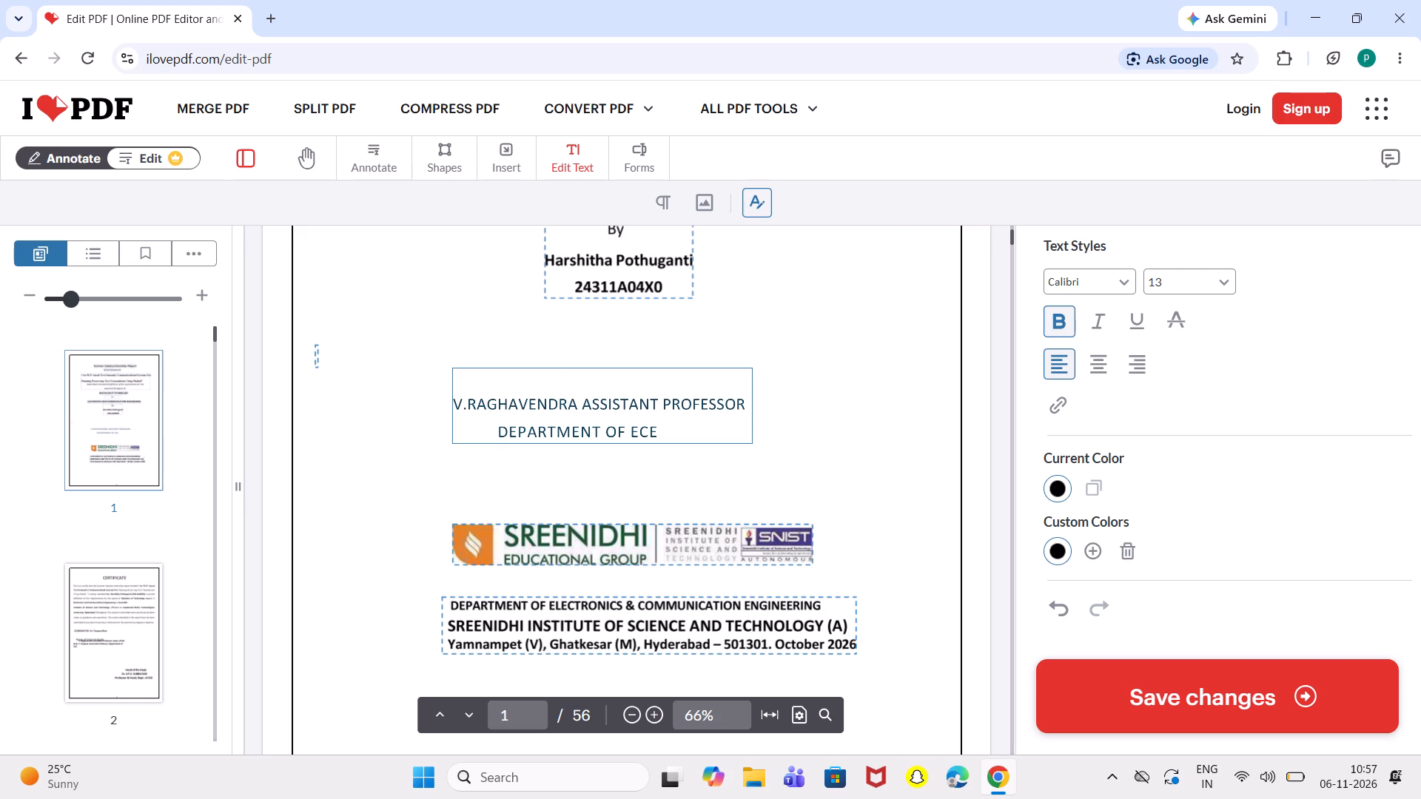
{"action": "type", "text": "SU"}
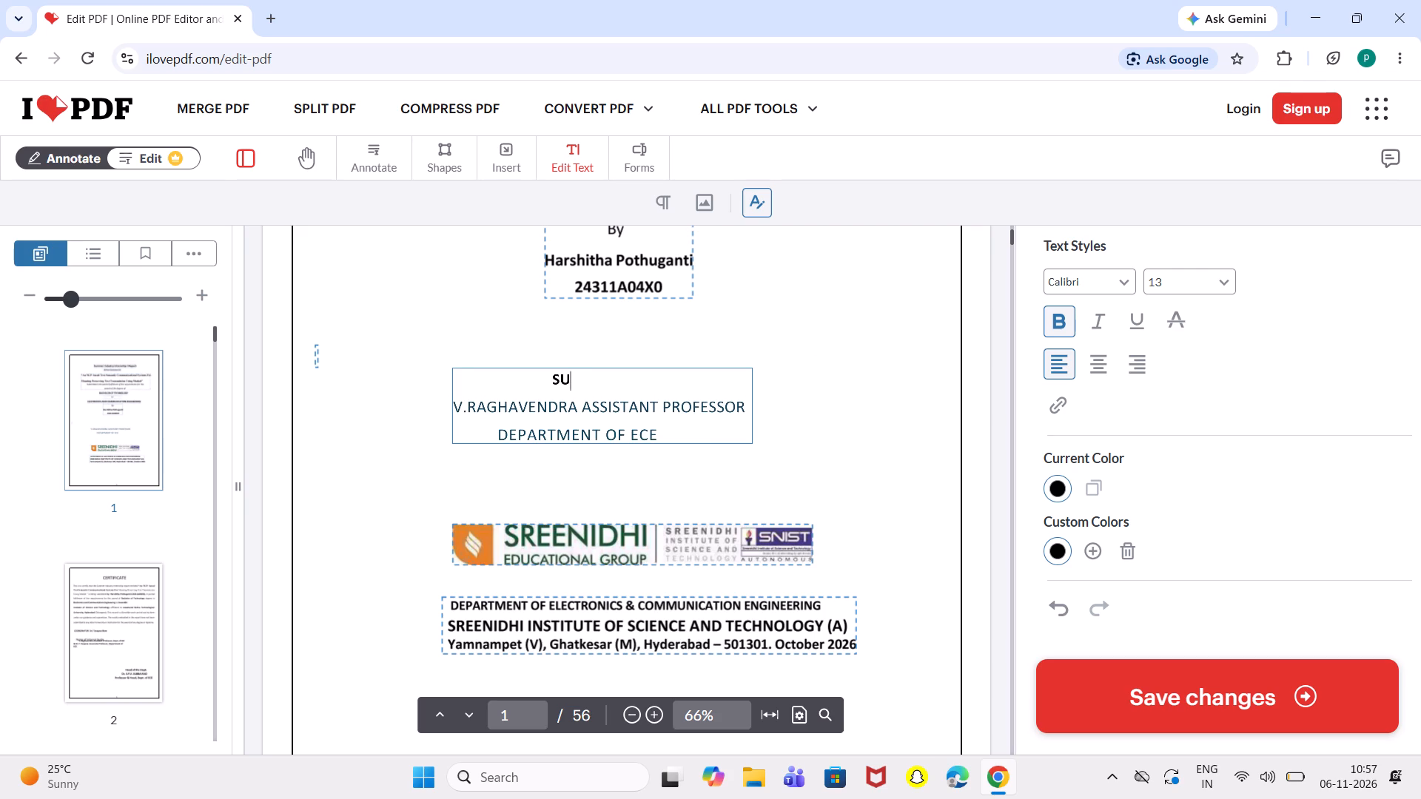
{"action": "type", "text": "MMER"}
{"action": "key", "text": "space"}
{"action": "type", "text": "INTERNSHIP"}
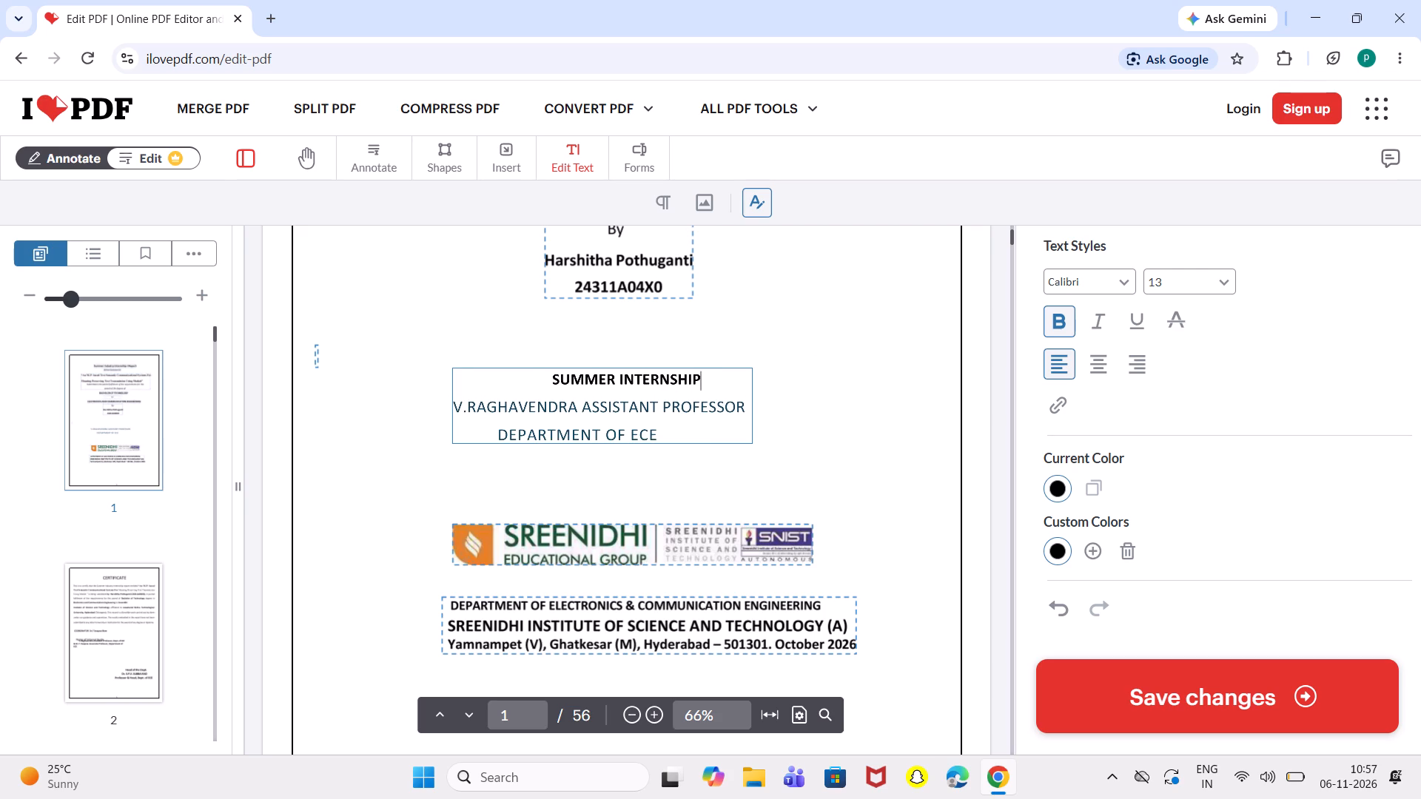
{"action": "key", "text": "space"}
{"action": "type", "text": "CO"}
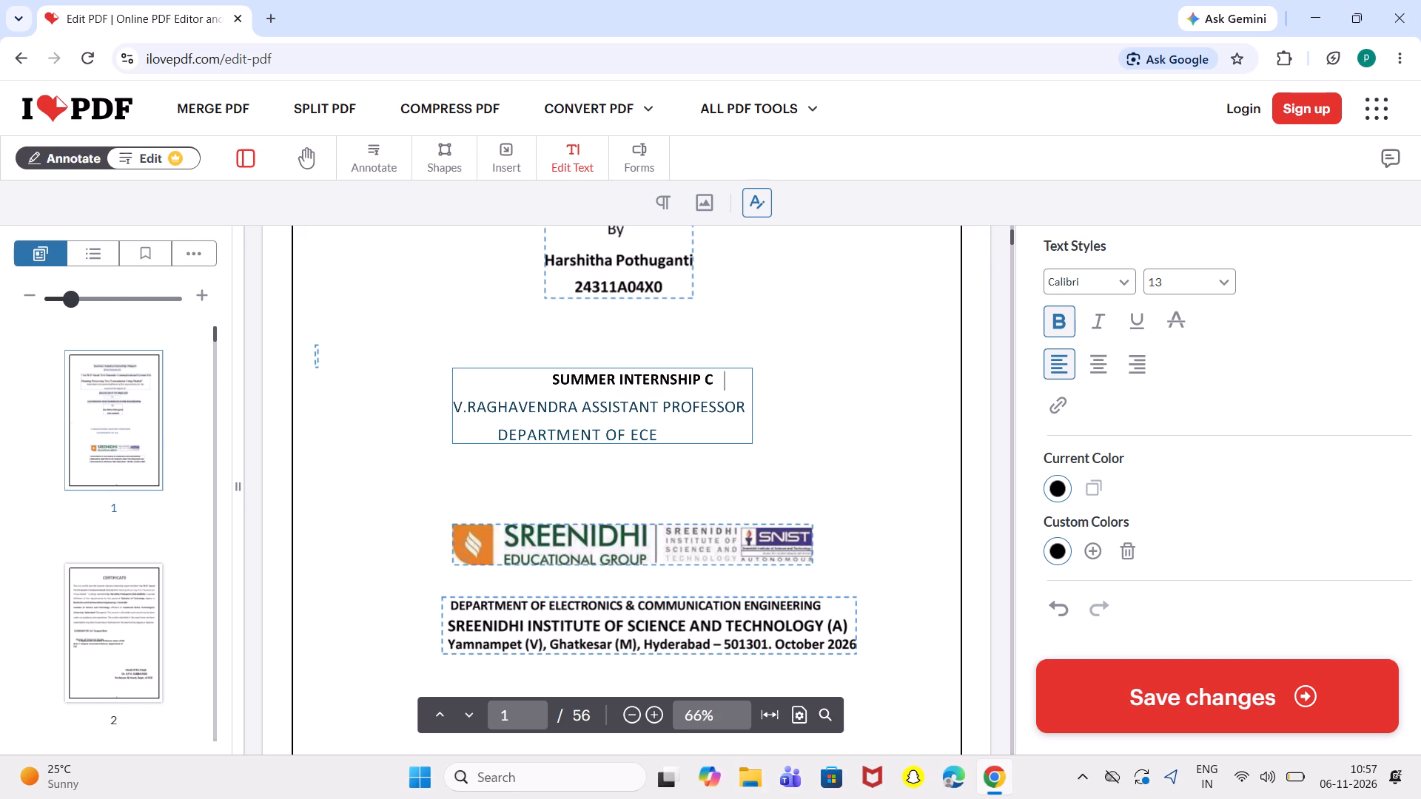
{"action": "key", "text": "minus"}
{"action": "type", "text": "OR"}
{"action": "type", "text": "DI"}
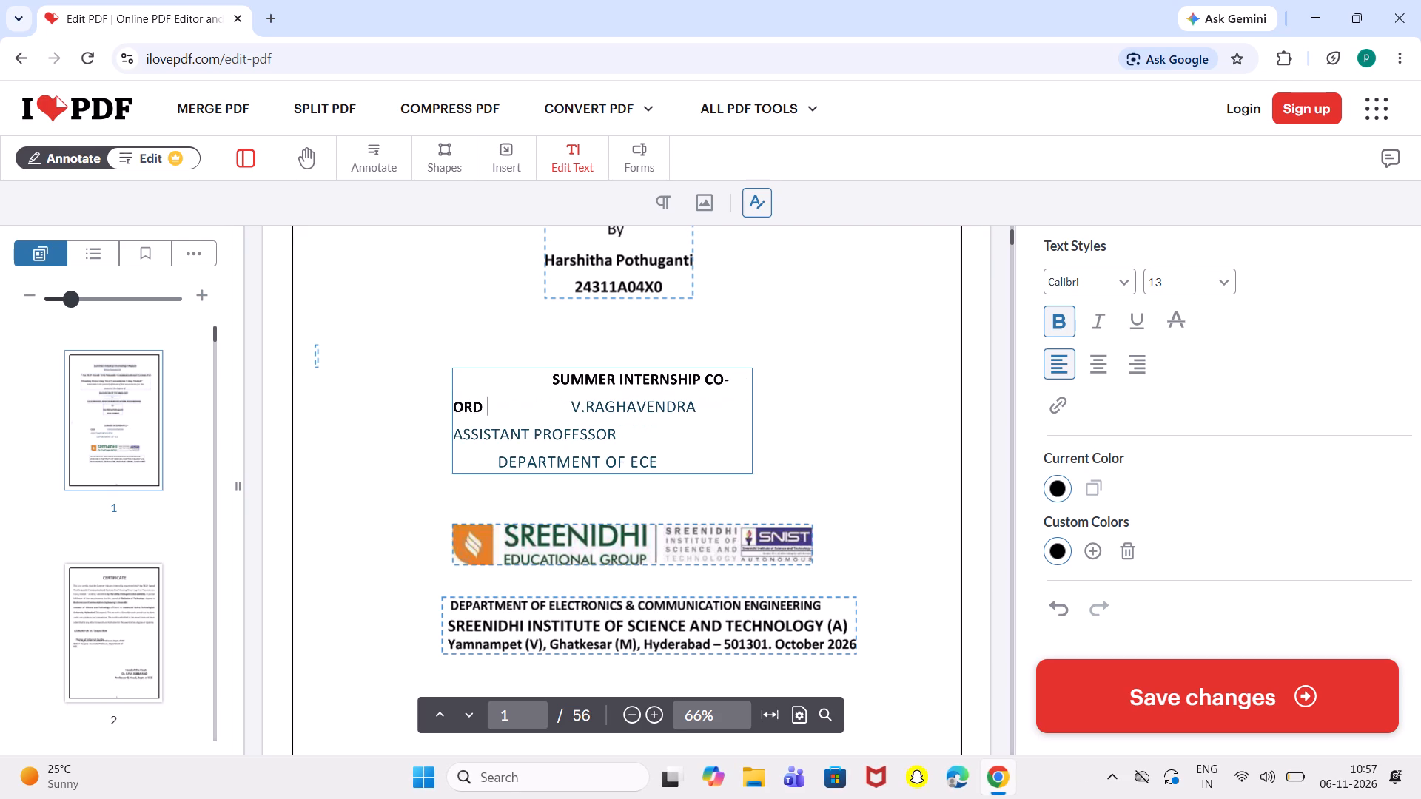
{"action": "type", "text": "NATOR"}
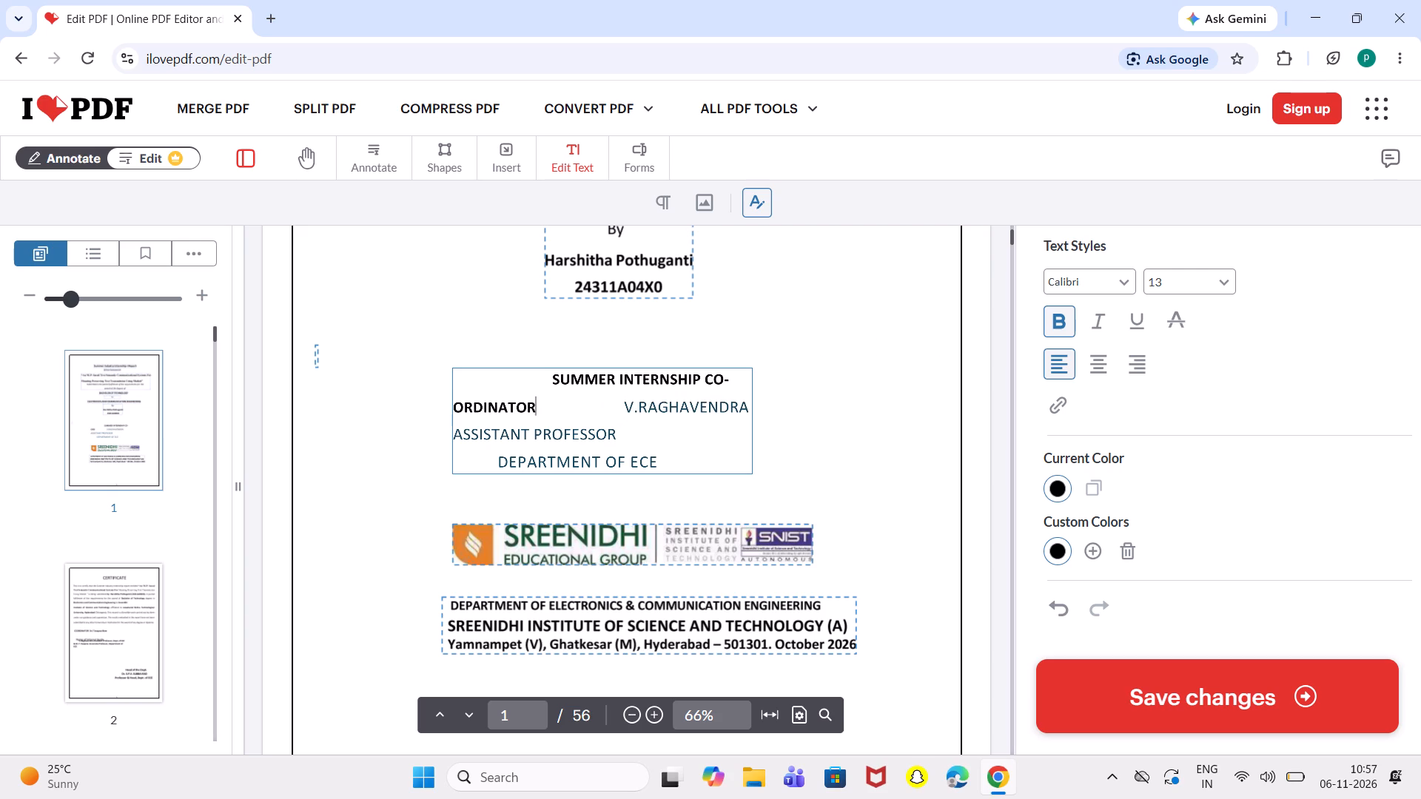
Dismiss the low-battery notice covering the page.
{"action": "left_click", "coordinate": [697, 378]}
{"action": "left_click", "coordinate": [697, 378]}
{"action": "left_click", "coordinate": [550, 375]}
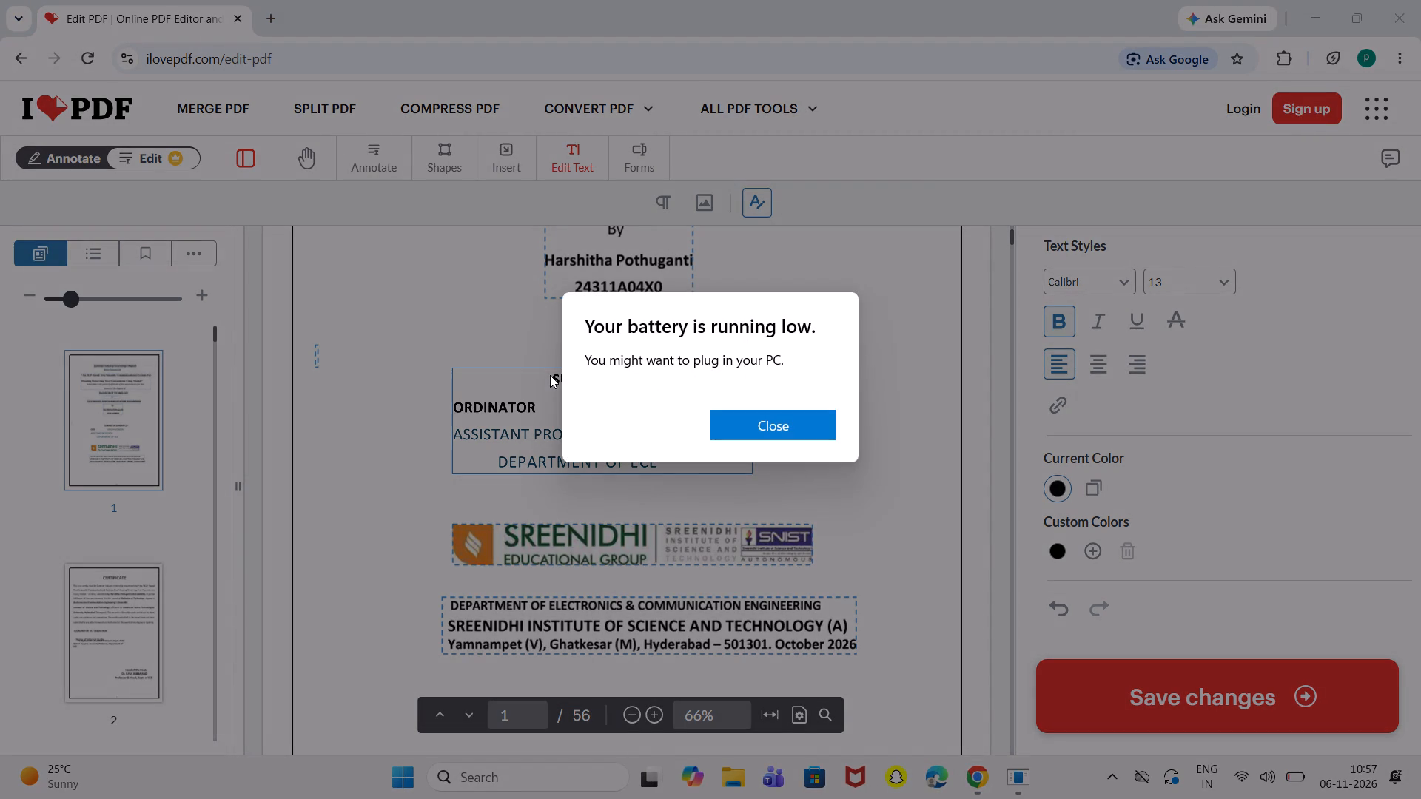
{"action": "left_click_drag", "start_coordinate": [728, 422], "coordinate": [528, 377]}
{"action": "left_click_drag", "start_coordinate": [528, 377], "coordinate": [842, 358]}
{"action": "left_click_drag", "start_coordinate": [842, 358], "coordinate": [806, 418]}
{"action": "left_click", "coordinate": [806, 418]}
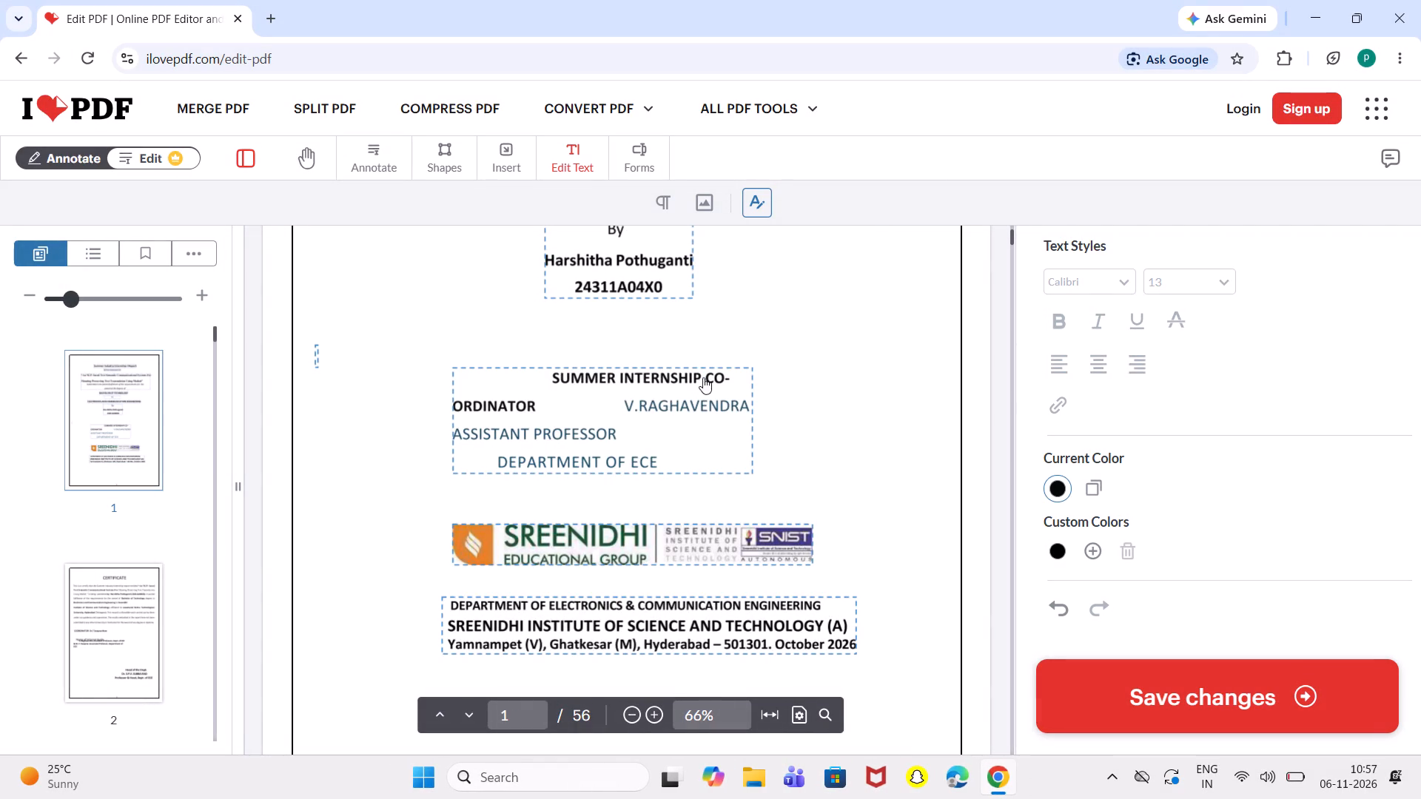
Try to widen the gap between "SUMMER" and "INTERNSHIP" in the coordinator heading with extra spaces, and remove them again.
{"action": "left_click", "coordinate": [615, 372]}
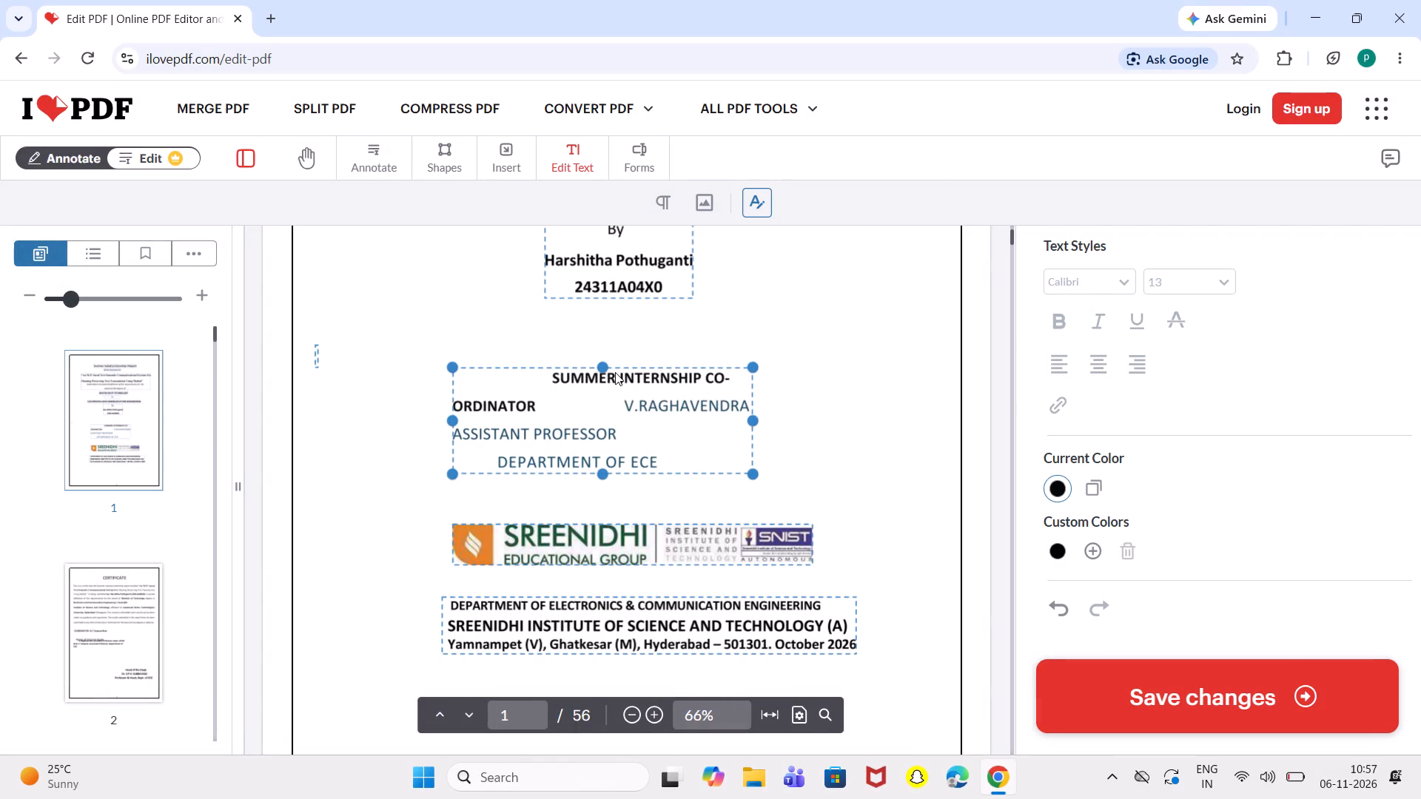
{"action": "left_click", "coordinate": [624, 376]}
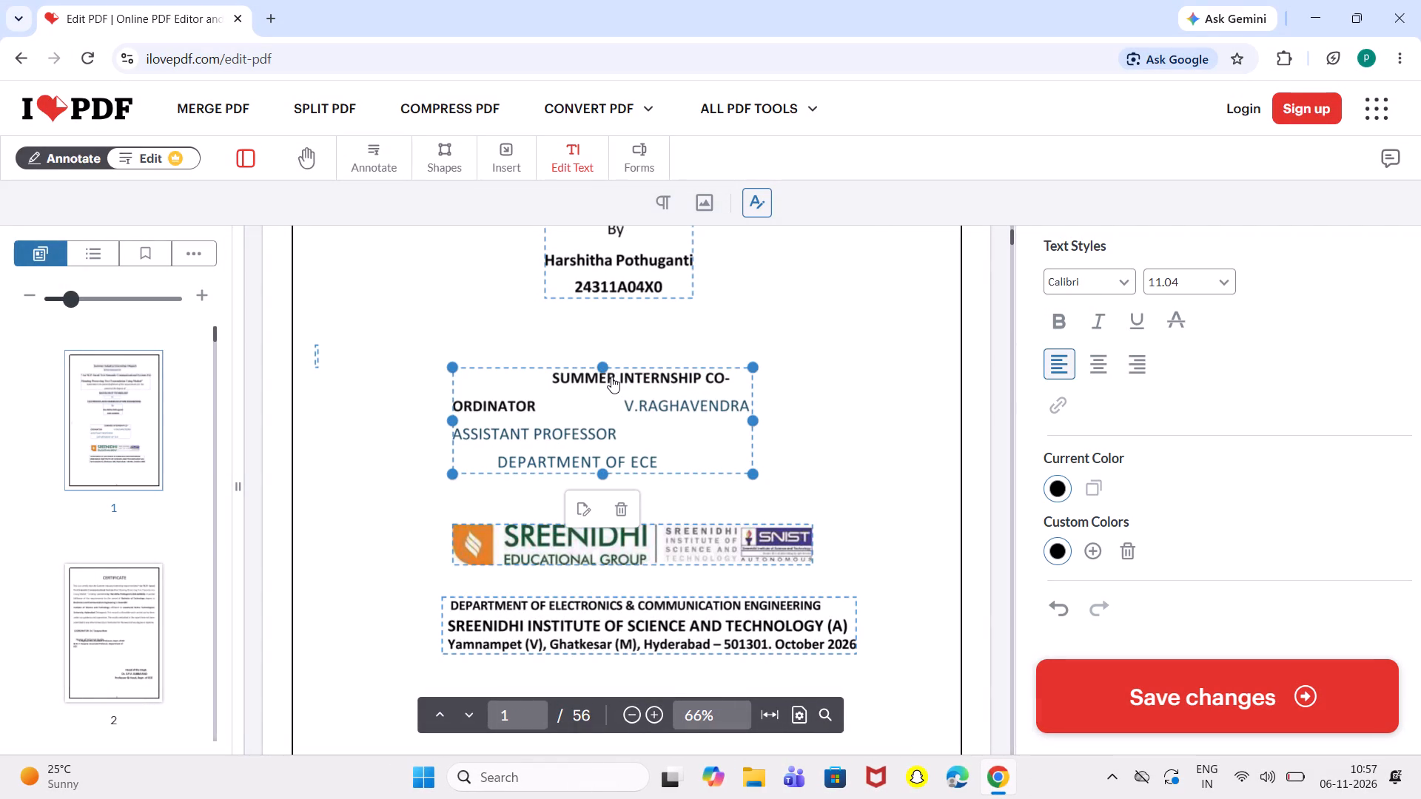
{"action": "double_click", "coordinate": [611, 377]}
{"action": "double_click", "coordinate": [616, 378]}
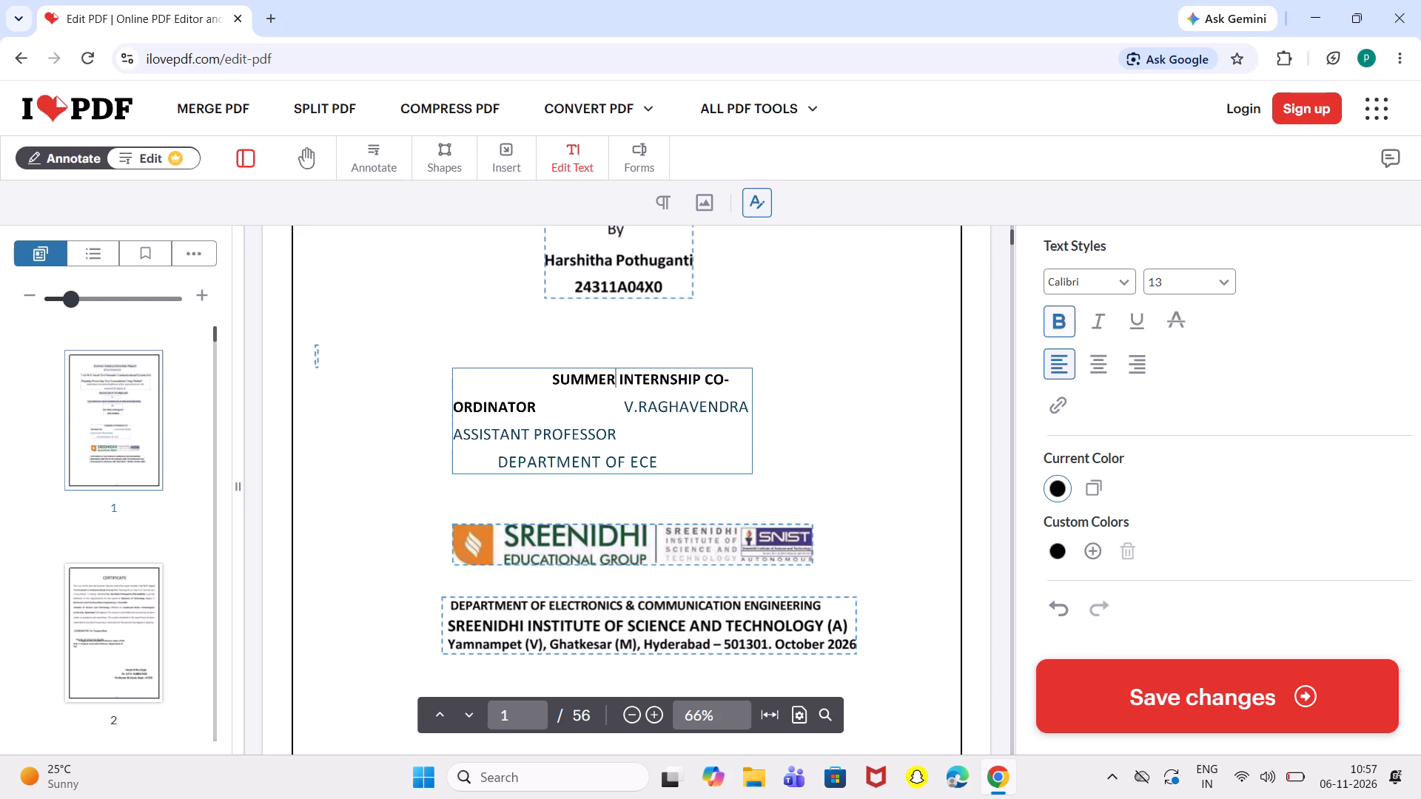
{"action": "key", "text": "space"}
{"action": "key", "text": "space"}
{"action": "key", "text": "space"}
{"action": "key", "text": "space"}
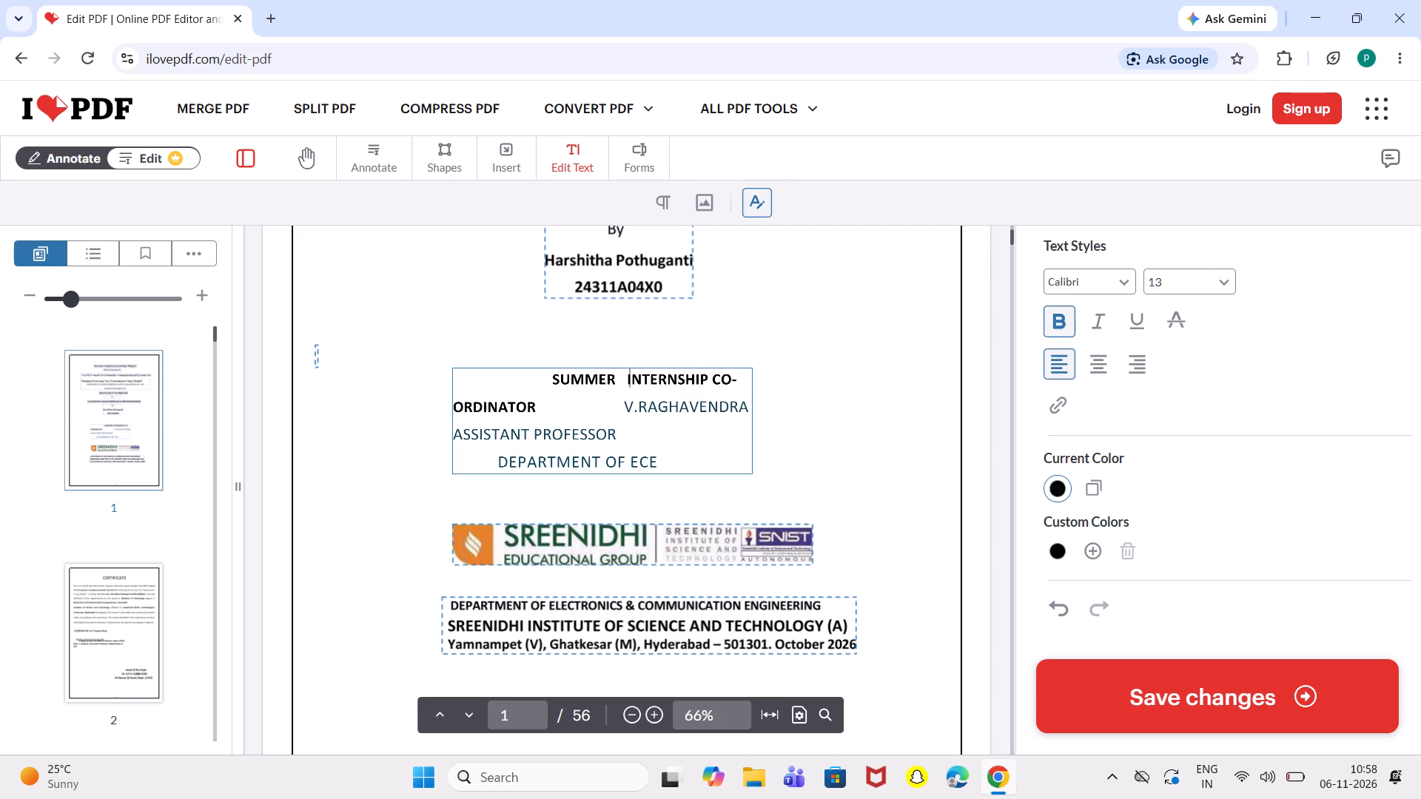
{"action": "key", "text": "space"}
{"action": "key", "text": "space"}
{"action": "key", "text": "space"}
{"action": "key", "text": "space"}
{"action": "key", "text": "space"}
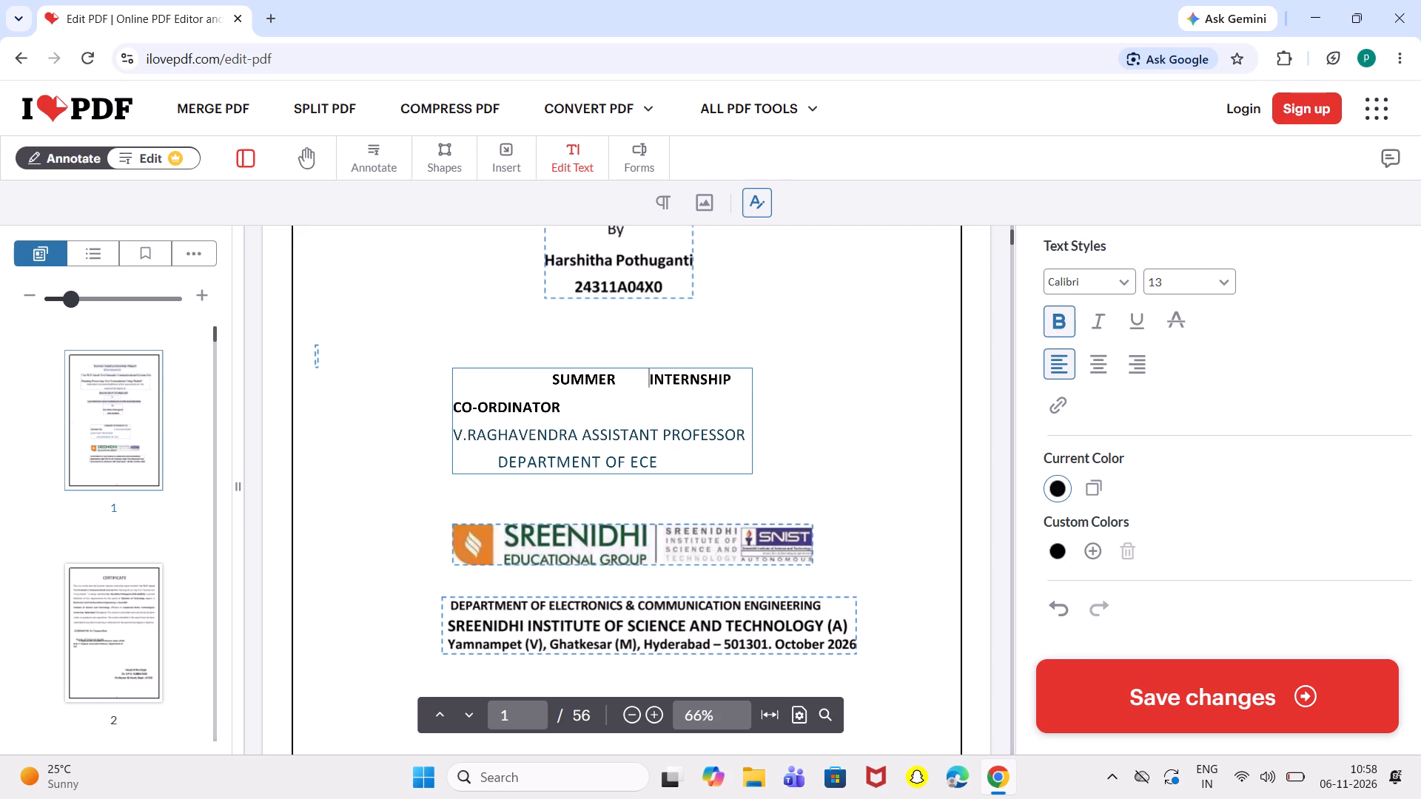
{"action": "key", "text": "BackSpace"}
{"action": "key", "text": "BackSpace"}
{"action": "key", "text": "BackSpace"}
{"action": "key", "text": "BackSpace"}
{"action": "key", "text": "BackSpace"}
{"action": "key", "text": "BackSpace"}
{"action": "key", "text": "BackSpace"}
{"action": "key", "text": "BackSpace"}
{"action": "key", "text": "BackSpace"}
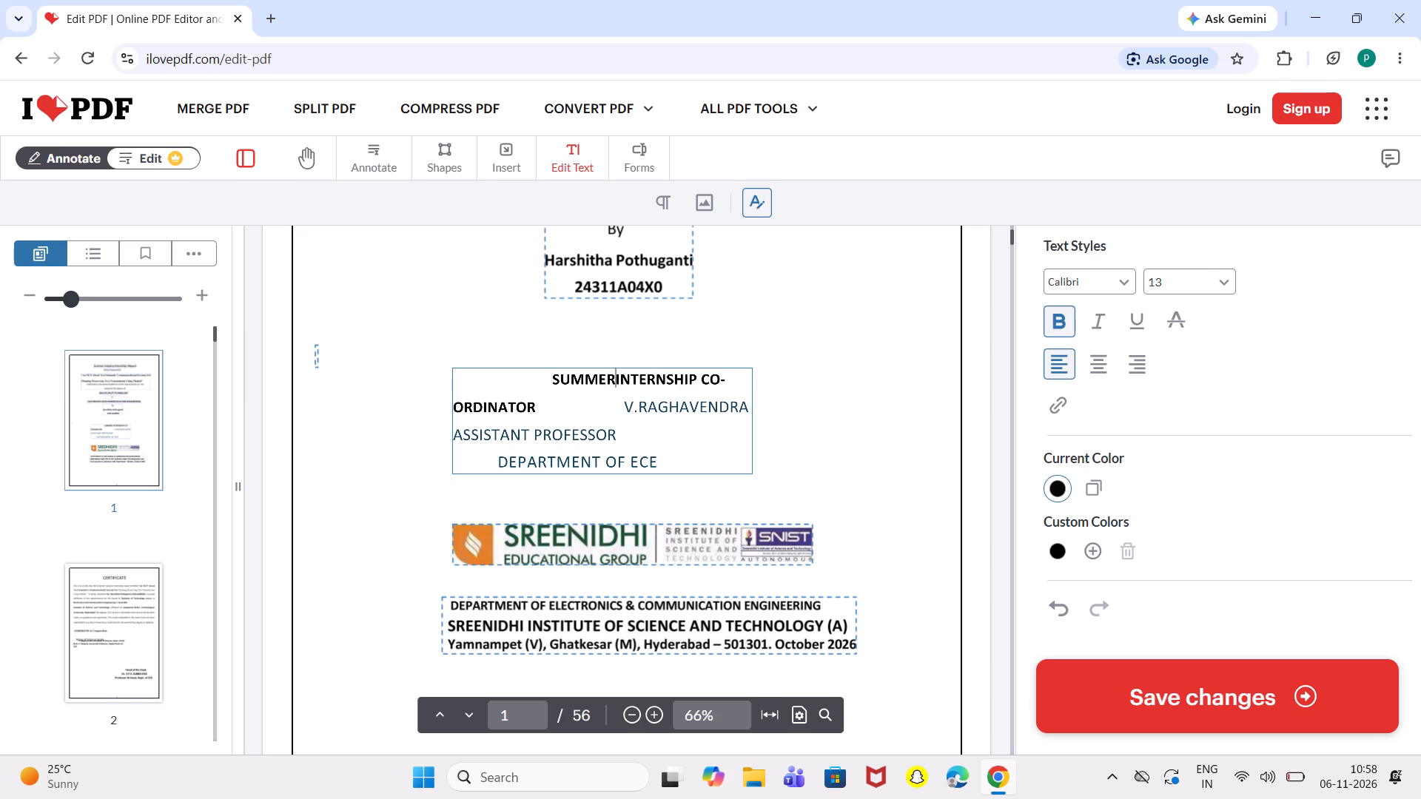
Delete "SUMMER" and part of the leading indent before "INTERNSHIP CO-ORDINATOR", and re-enter "SUMMER " in front of it.
{"action": "key", "text": "BackSpace"}
{"action": "key", "text": "BackSpace"}
{"action": "key", "text": "BackSpace"}
{"action": "key", "text": "BackSpace"}
{"action": "key", "text": "BackSpace"}
{"action": "key", "text": "BackSpace"}
{"action": "key", "text": "BackSpace"}
{"action": "key", "text": "BackSpace"}
{"action": "key", "text": "BackSpace"}
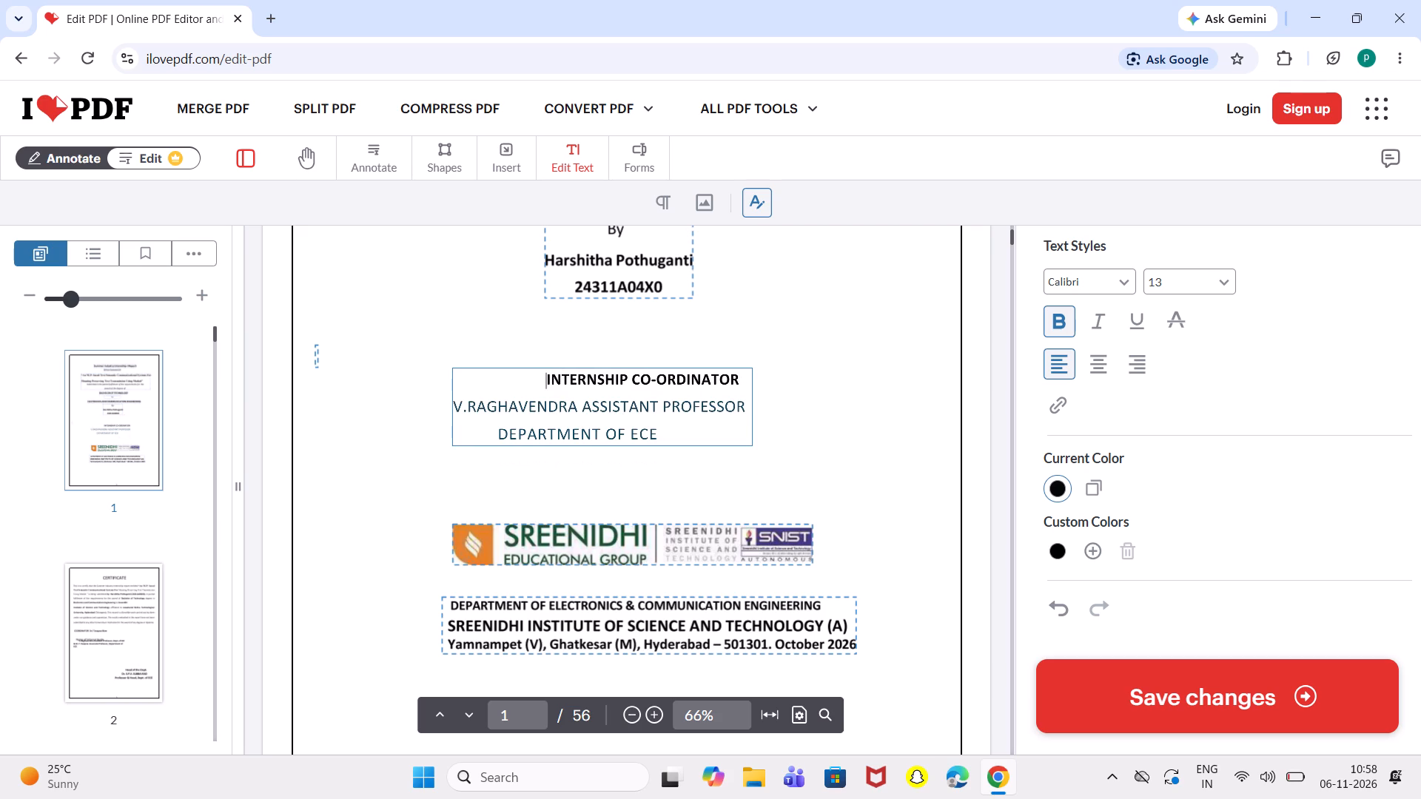
{"action": "key", "text": "BackSpace"}
{"action": "key", "text": "BackSpace"}
{"action": "key", "text": "BackSpace"}
{"action": "key", "text": "BackSpace"}
{"action": "key", "text": "BackSpace"}
{"action": "key", "text": "BackSpace"}
{"action": "key", "text": "BackSpace"}
{"action": "key", "text": "BackSpace"}
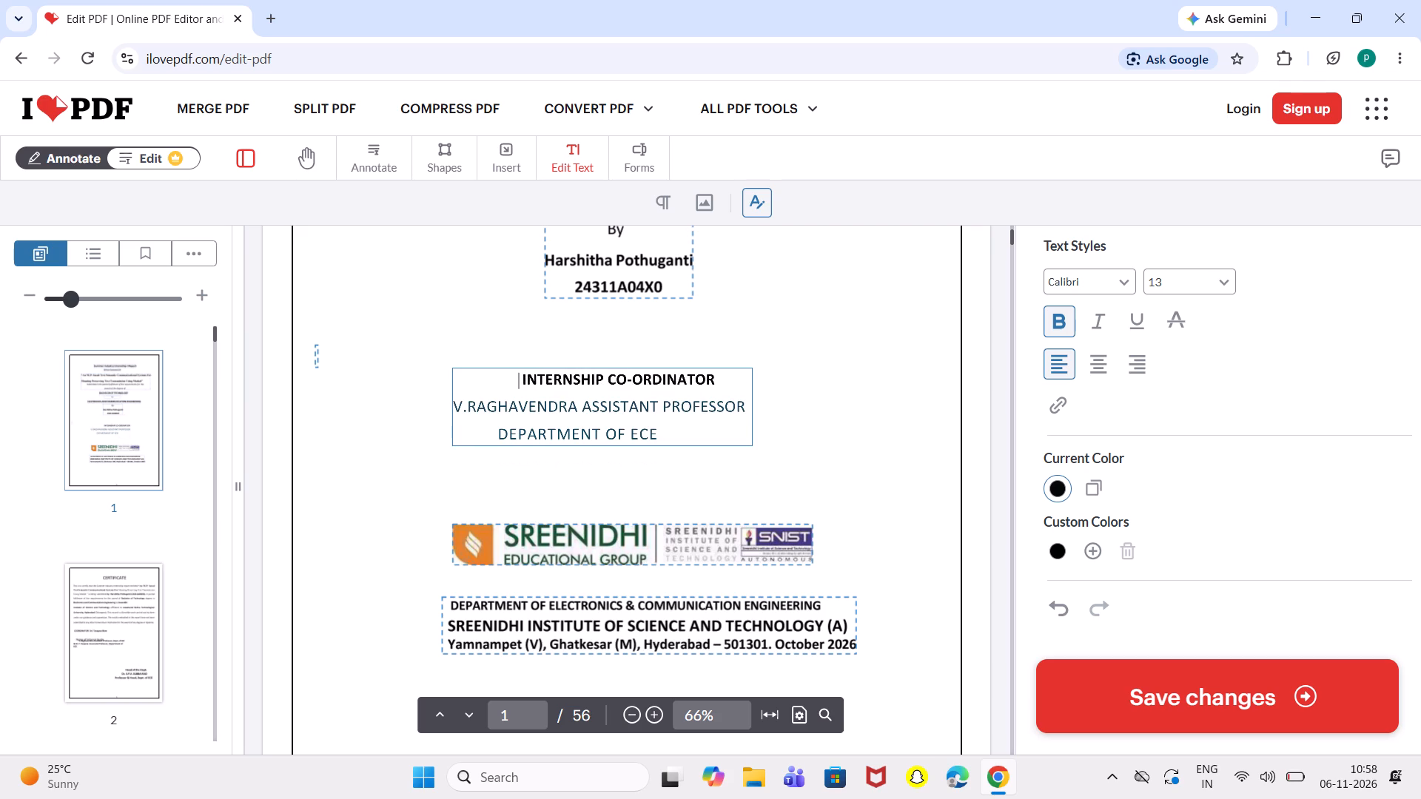
{"action": "key", "text": "BackSpace"}
{"action": "key", "text": "BackSpace"}
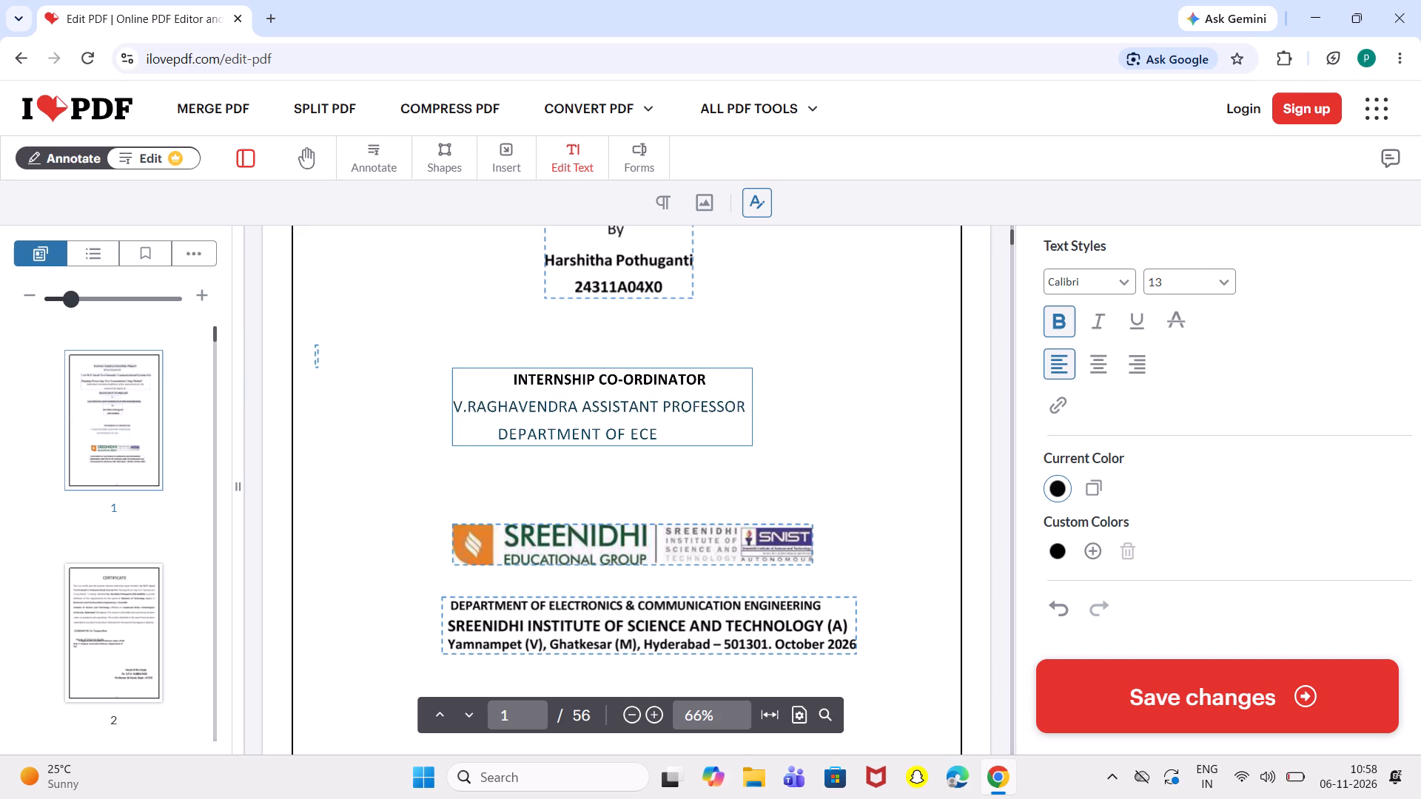
{"action": "key", "text": "BackSpace"}
{"action": "key", "text": "BackSpace"}
{"action": "key", "text": "BackSpace"}
{"action": "key", "text": "BackSpace"}
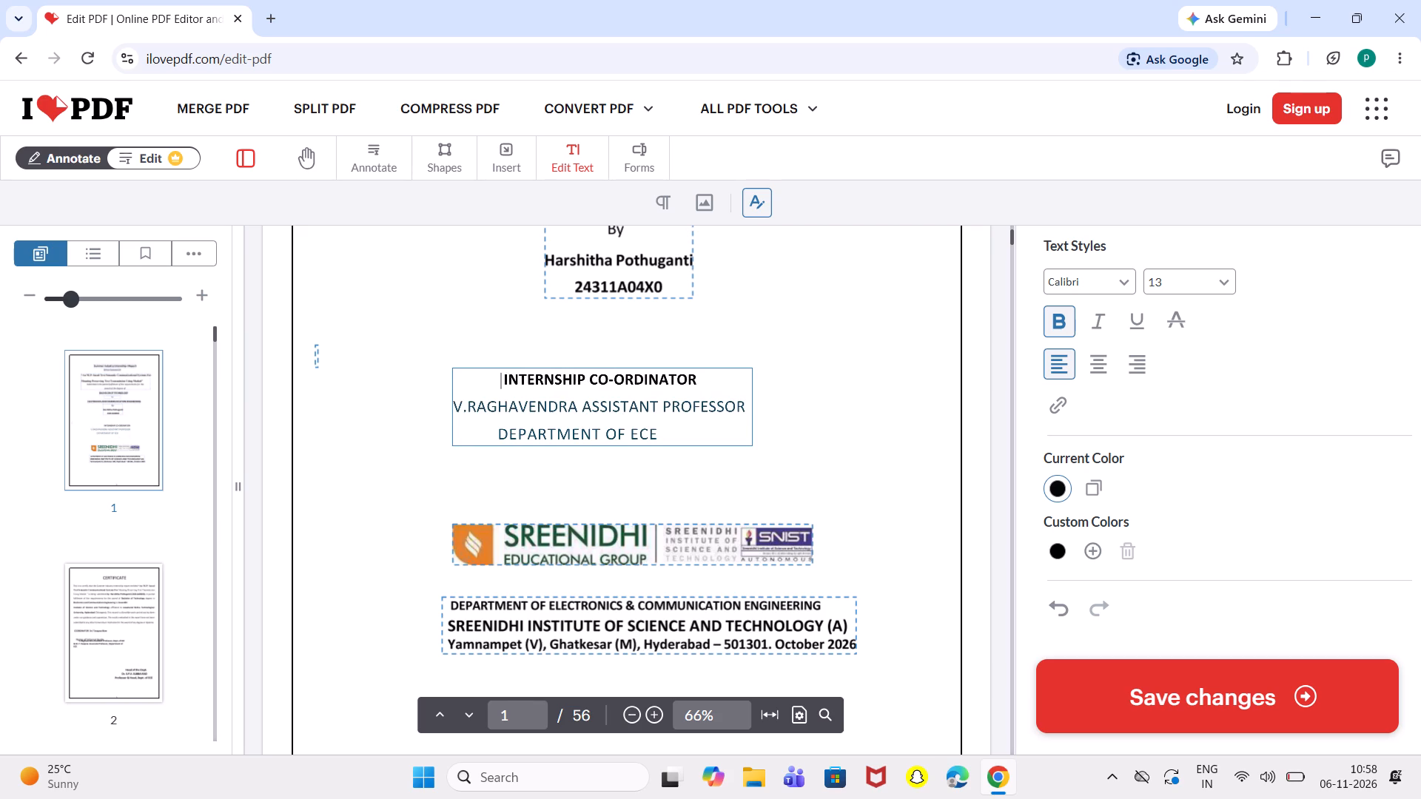
{"action": "key", "text": "BackSpace"}
{"action": "key", "text": "BackSpace"}
{"action": "type", "text": "SU"}
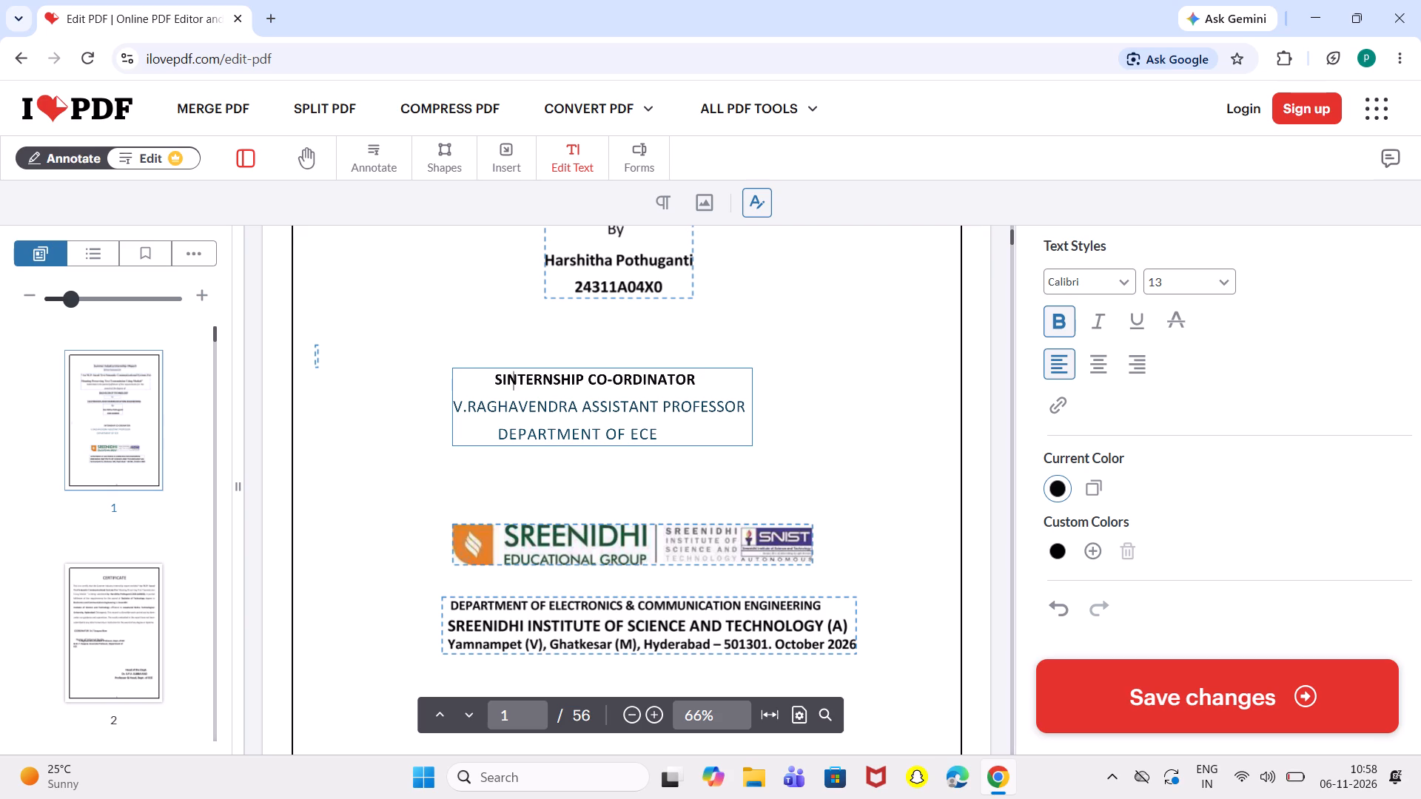
{"action": "type", "text": "MMER"}
{"action": "key", "text": "space"}
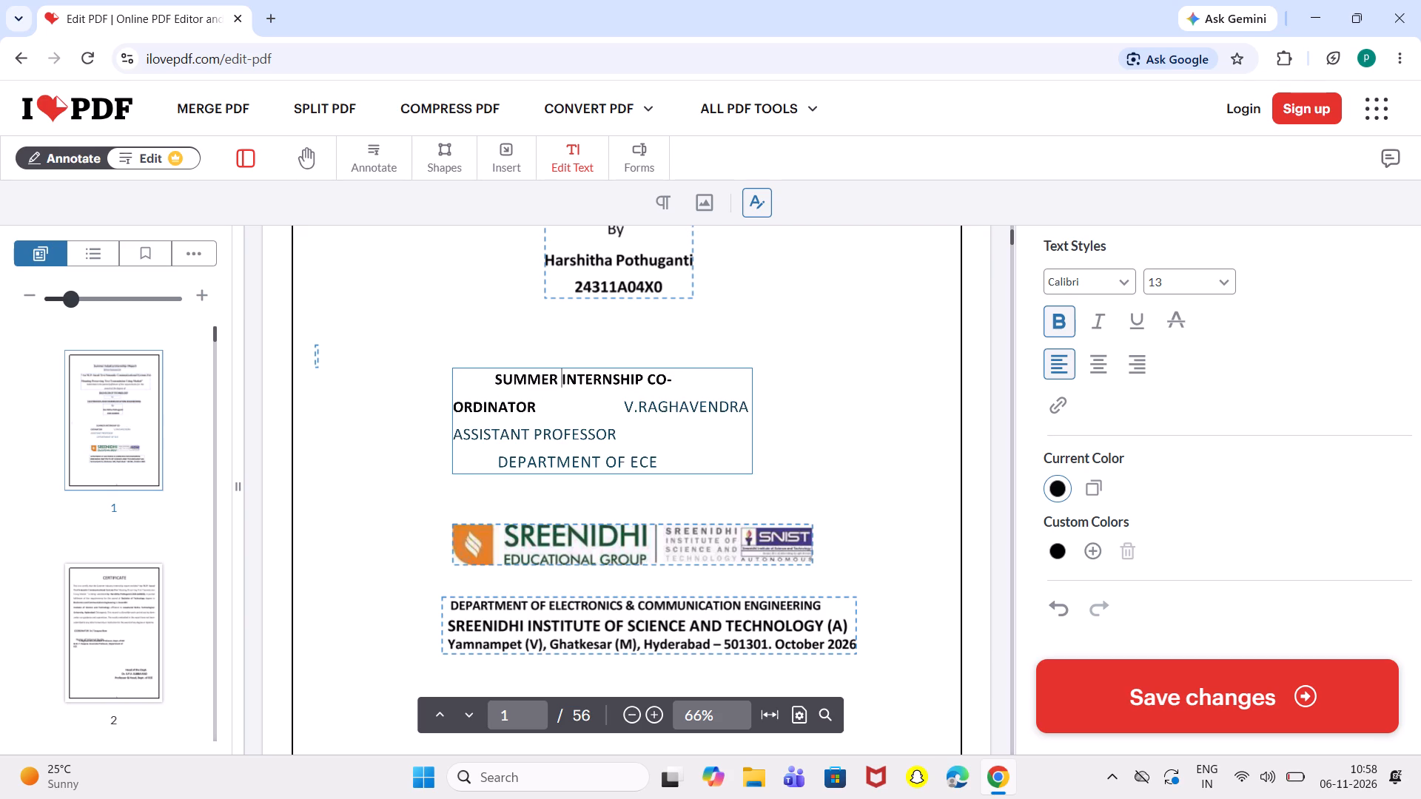
Remove more leading spaces before "SUMMER INTERNSHIP CO-ORDINATOR" to fit the heading on one line, and finish editing the block.
{"action": "left_click", "coordinate": [497, 383]}
{"action": "key", "text": "BackSpace"}
{"action": "key", "text": "BackSpace"}
{"action": "key", "text": "BackSpace"}
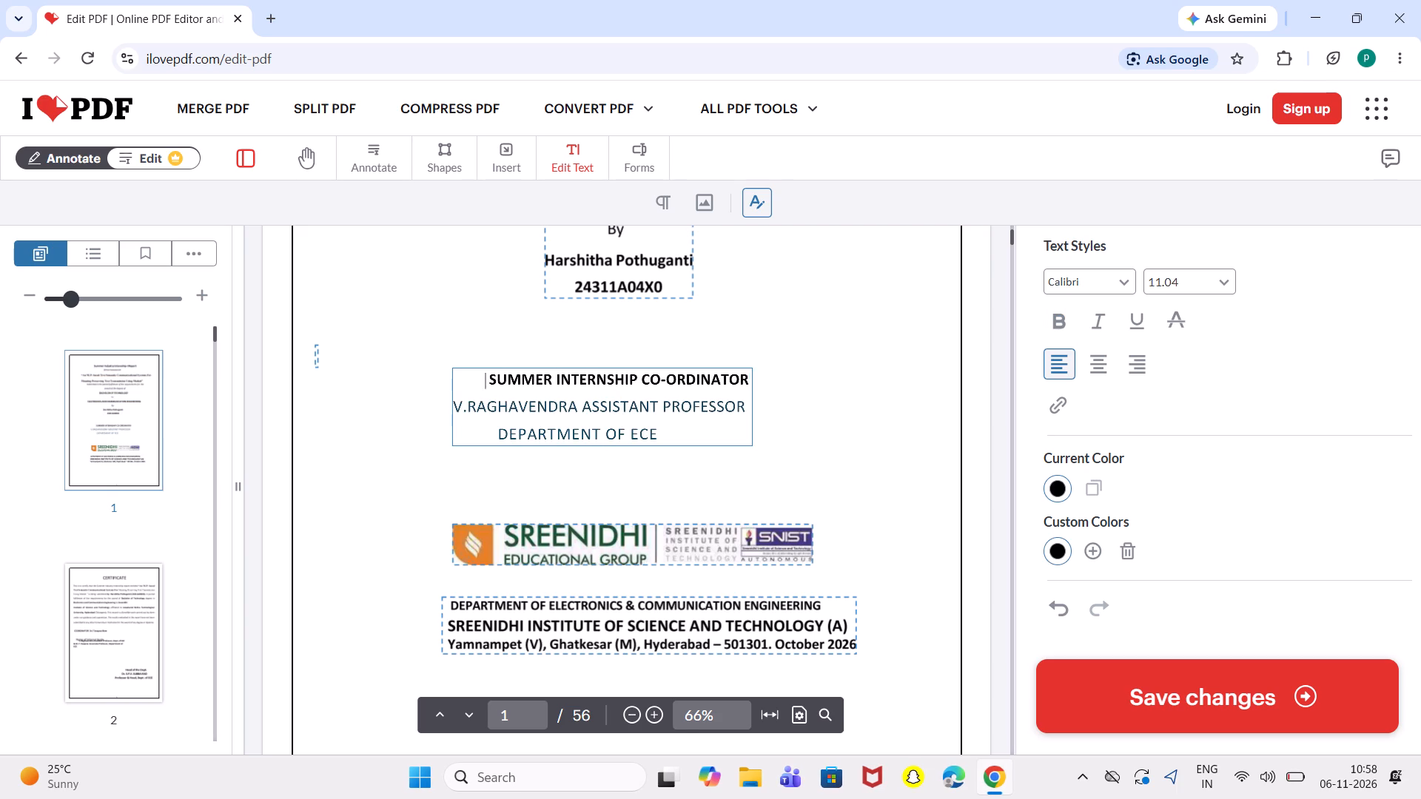
{"action": "key", "text": "BackSpace"}
{"action": "key", "text": "BackSpace"}
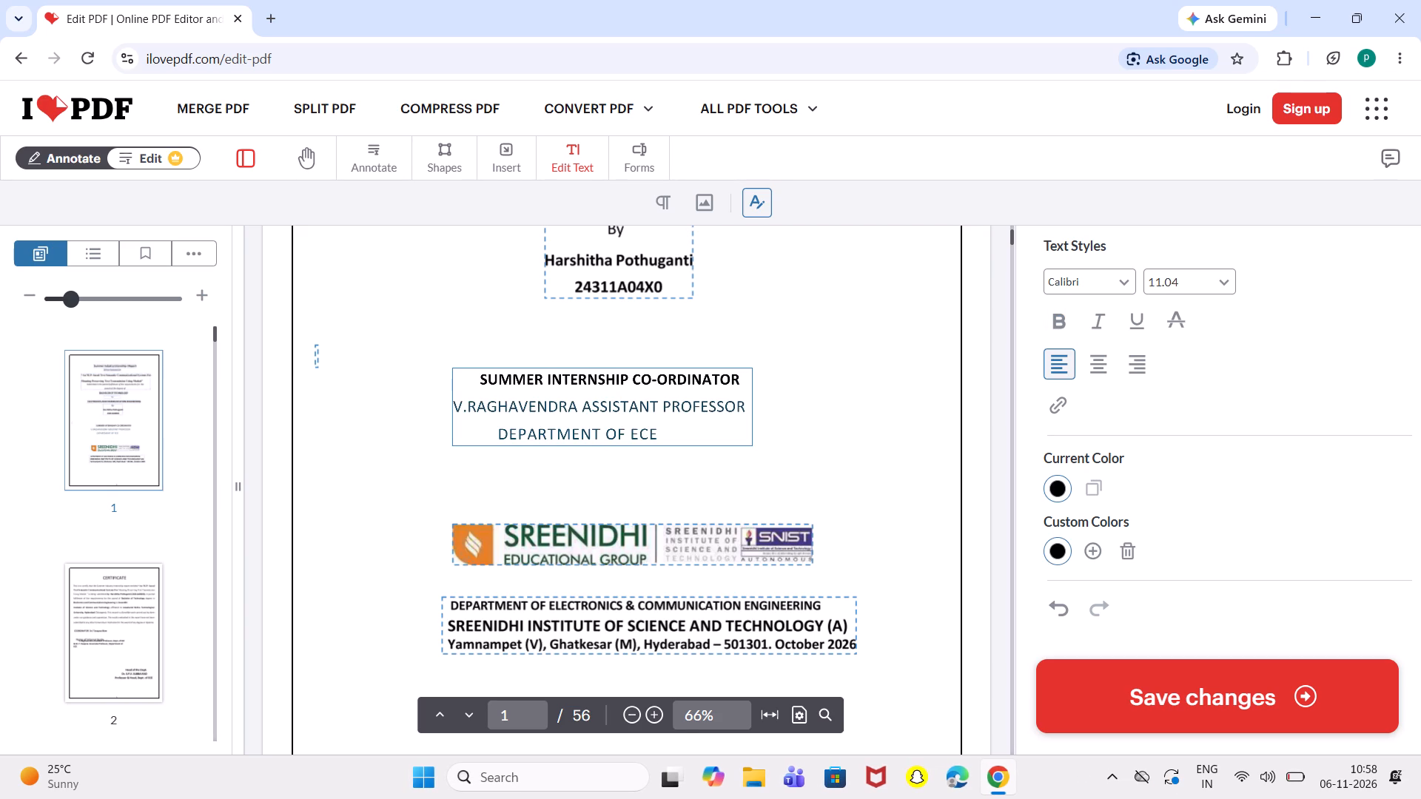
{"action": "double_click", "coordinate": [659, 365]}
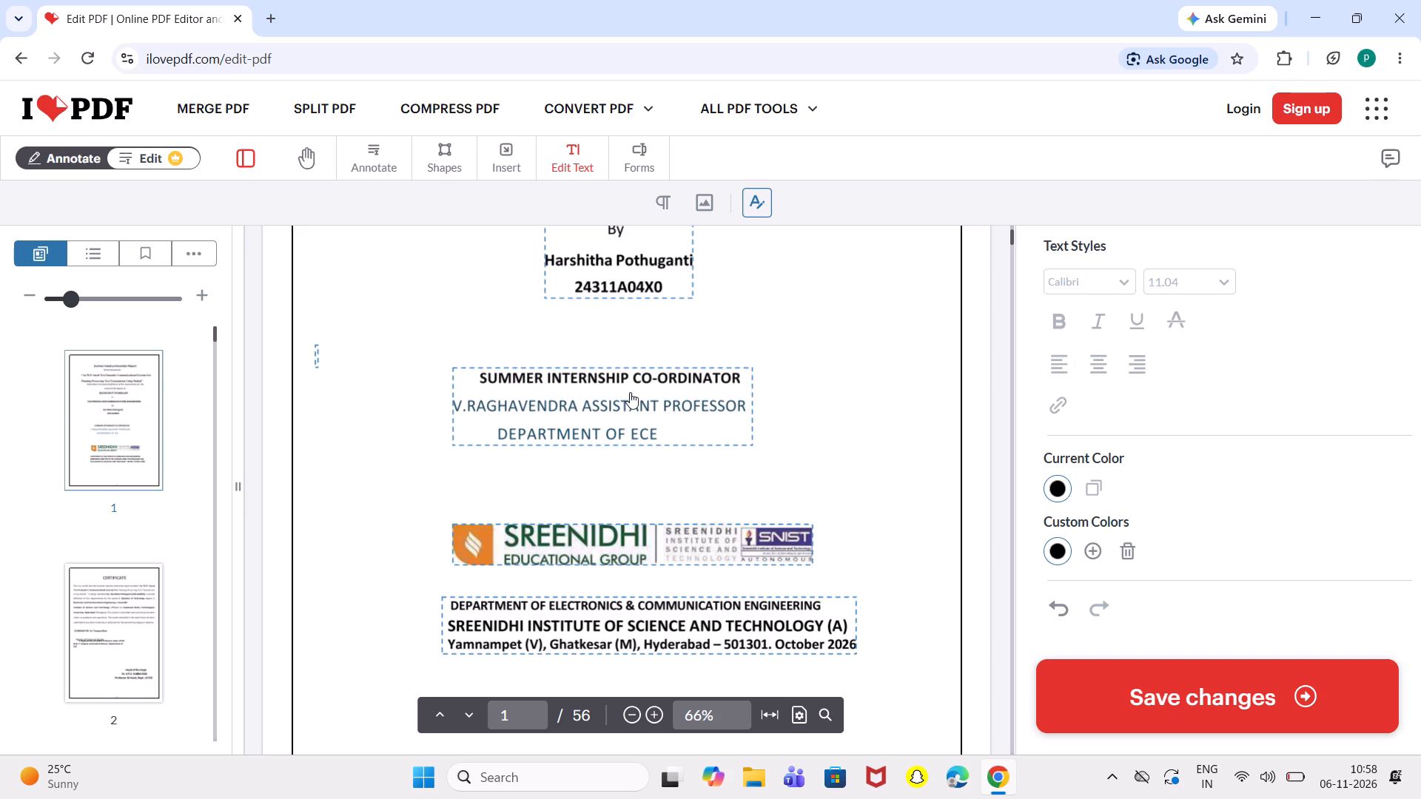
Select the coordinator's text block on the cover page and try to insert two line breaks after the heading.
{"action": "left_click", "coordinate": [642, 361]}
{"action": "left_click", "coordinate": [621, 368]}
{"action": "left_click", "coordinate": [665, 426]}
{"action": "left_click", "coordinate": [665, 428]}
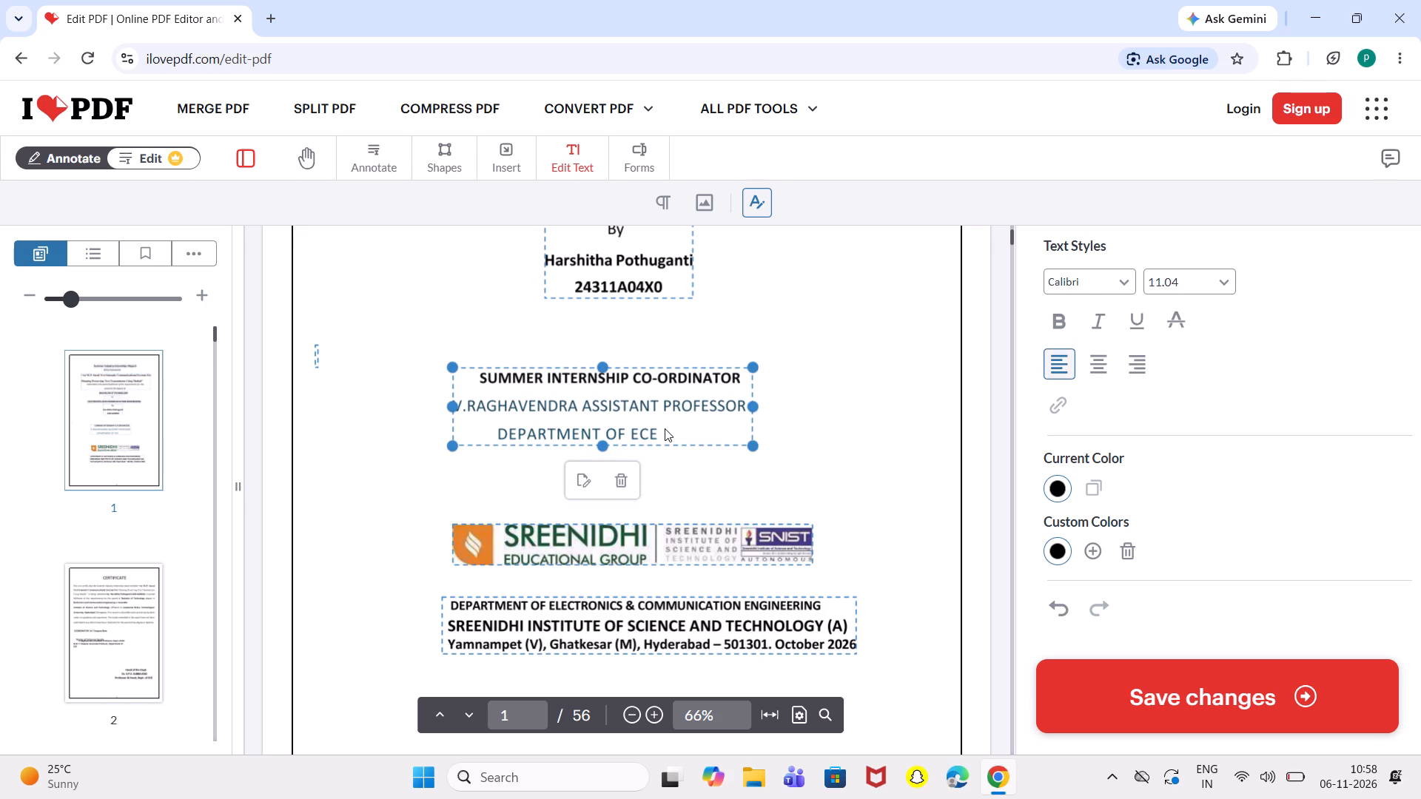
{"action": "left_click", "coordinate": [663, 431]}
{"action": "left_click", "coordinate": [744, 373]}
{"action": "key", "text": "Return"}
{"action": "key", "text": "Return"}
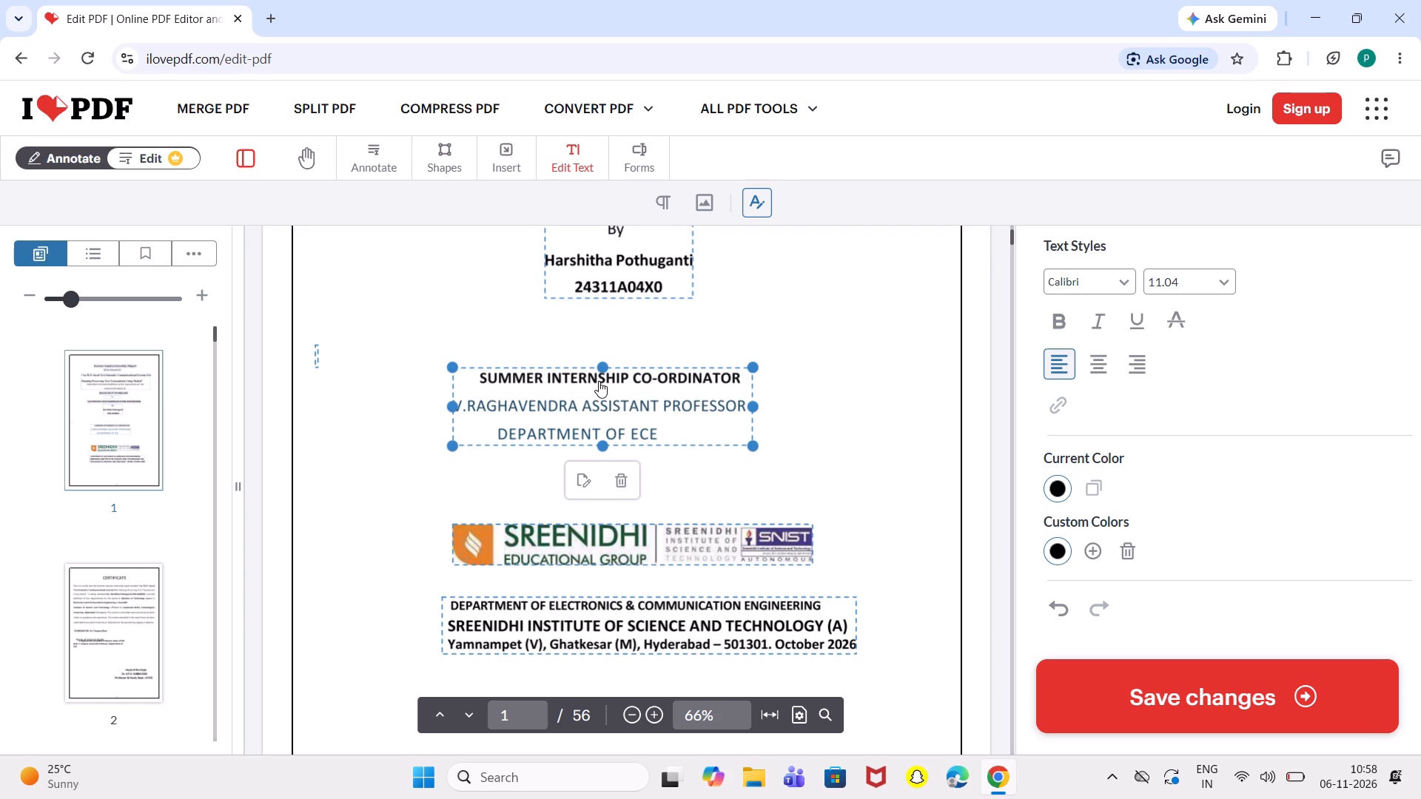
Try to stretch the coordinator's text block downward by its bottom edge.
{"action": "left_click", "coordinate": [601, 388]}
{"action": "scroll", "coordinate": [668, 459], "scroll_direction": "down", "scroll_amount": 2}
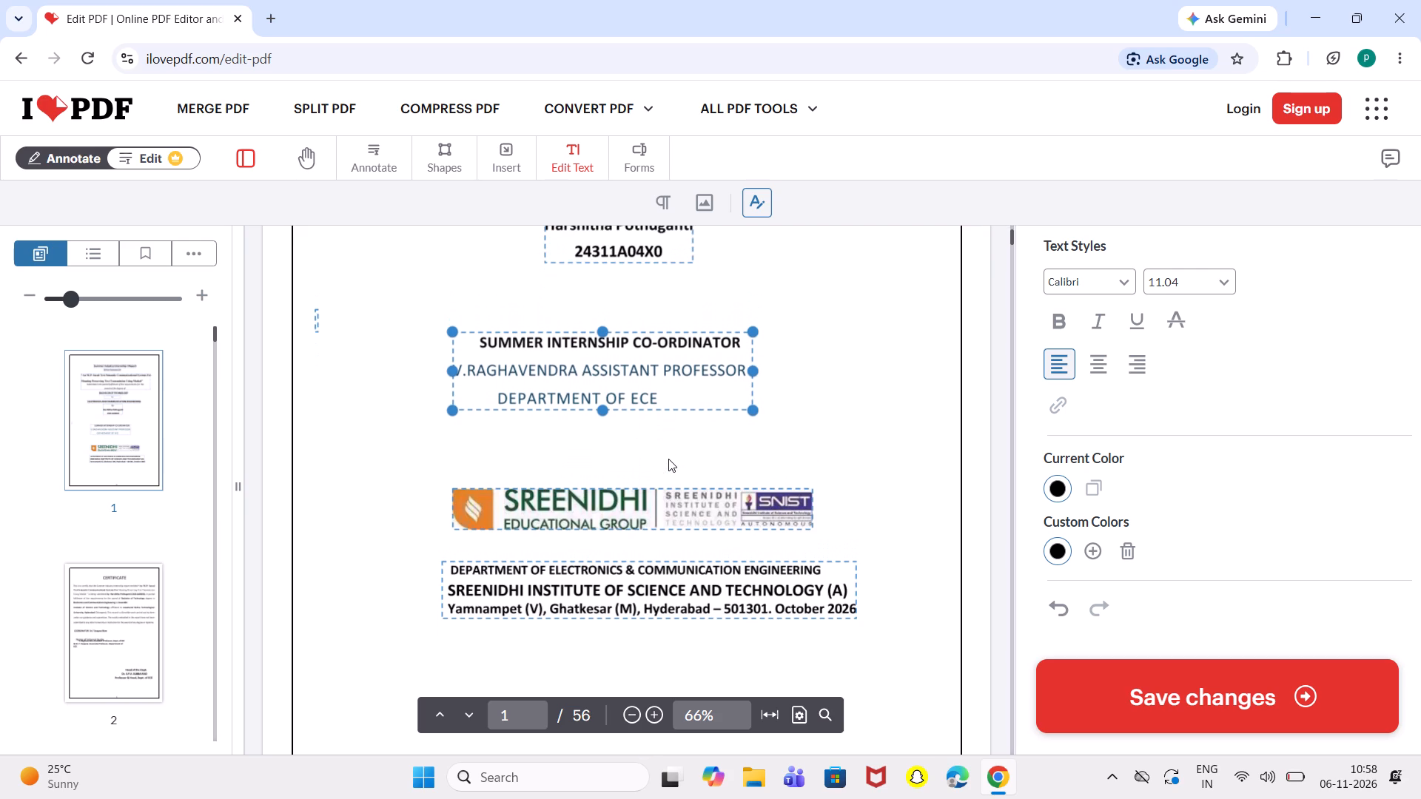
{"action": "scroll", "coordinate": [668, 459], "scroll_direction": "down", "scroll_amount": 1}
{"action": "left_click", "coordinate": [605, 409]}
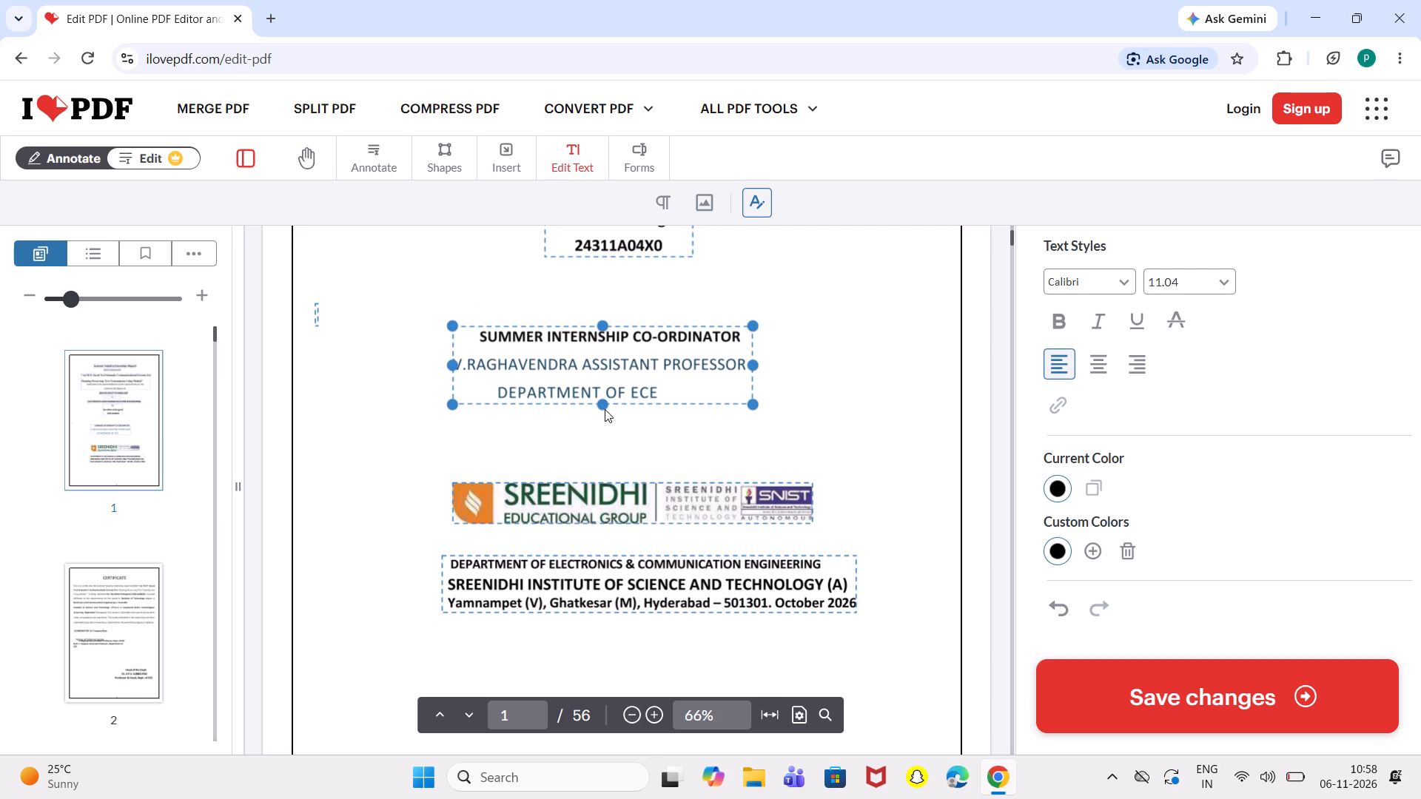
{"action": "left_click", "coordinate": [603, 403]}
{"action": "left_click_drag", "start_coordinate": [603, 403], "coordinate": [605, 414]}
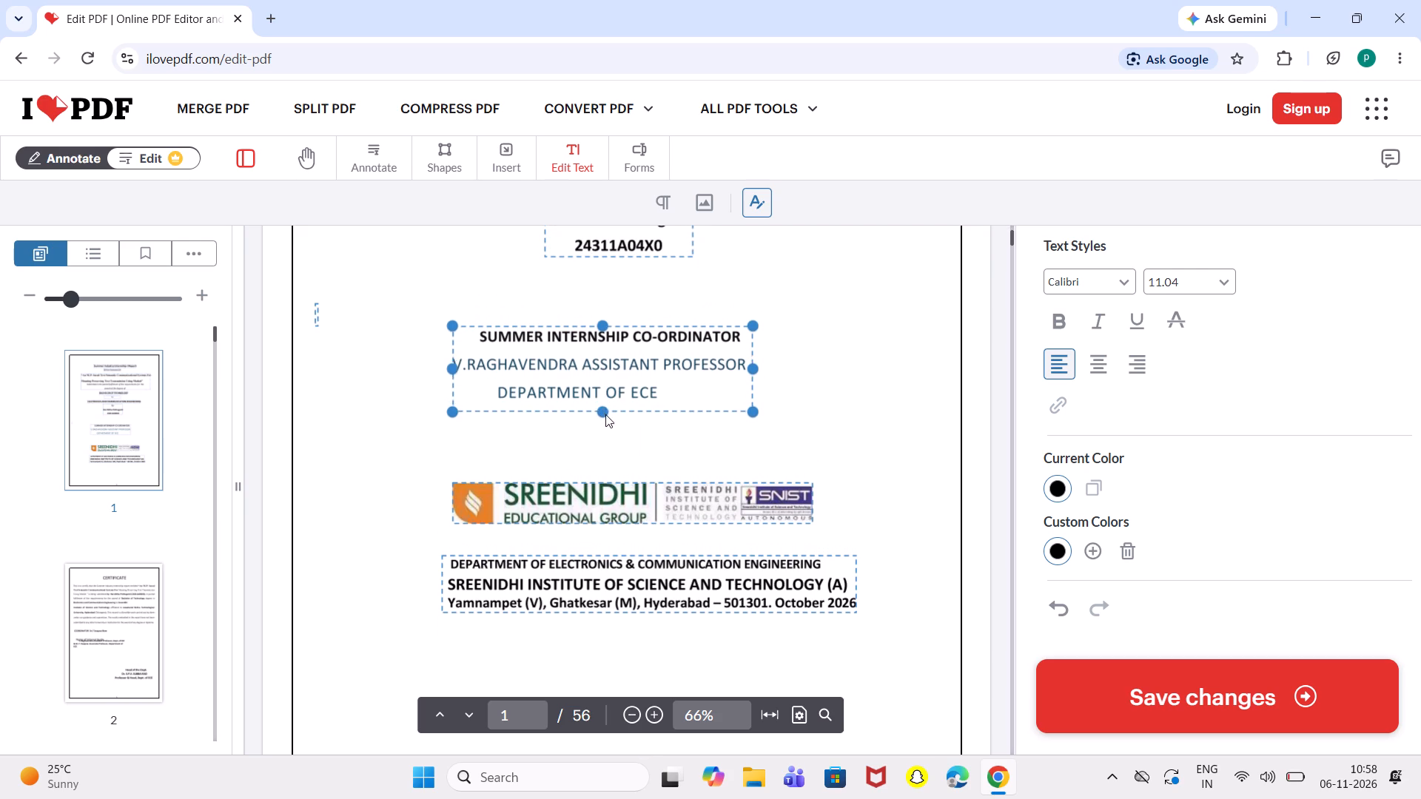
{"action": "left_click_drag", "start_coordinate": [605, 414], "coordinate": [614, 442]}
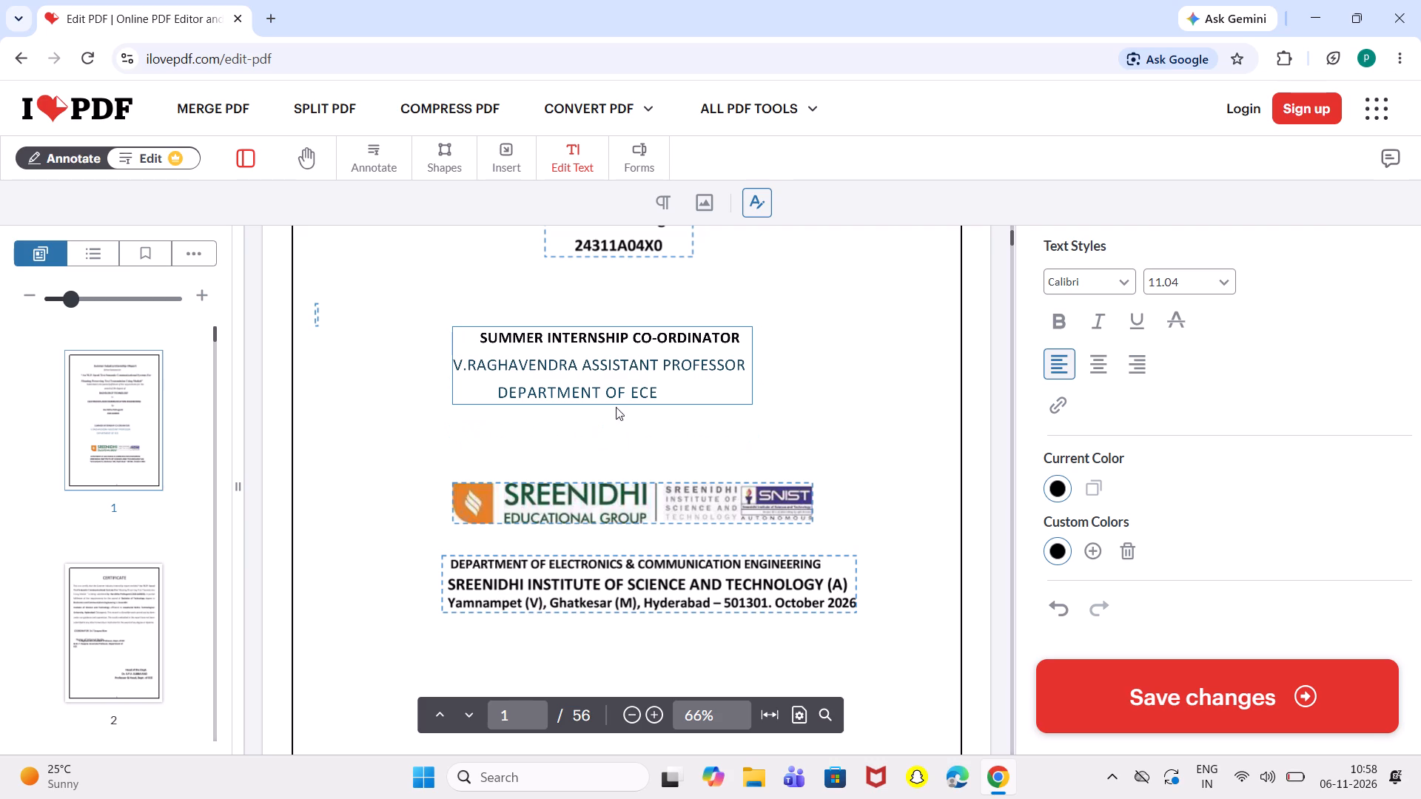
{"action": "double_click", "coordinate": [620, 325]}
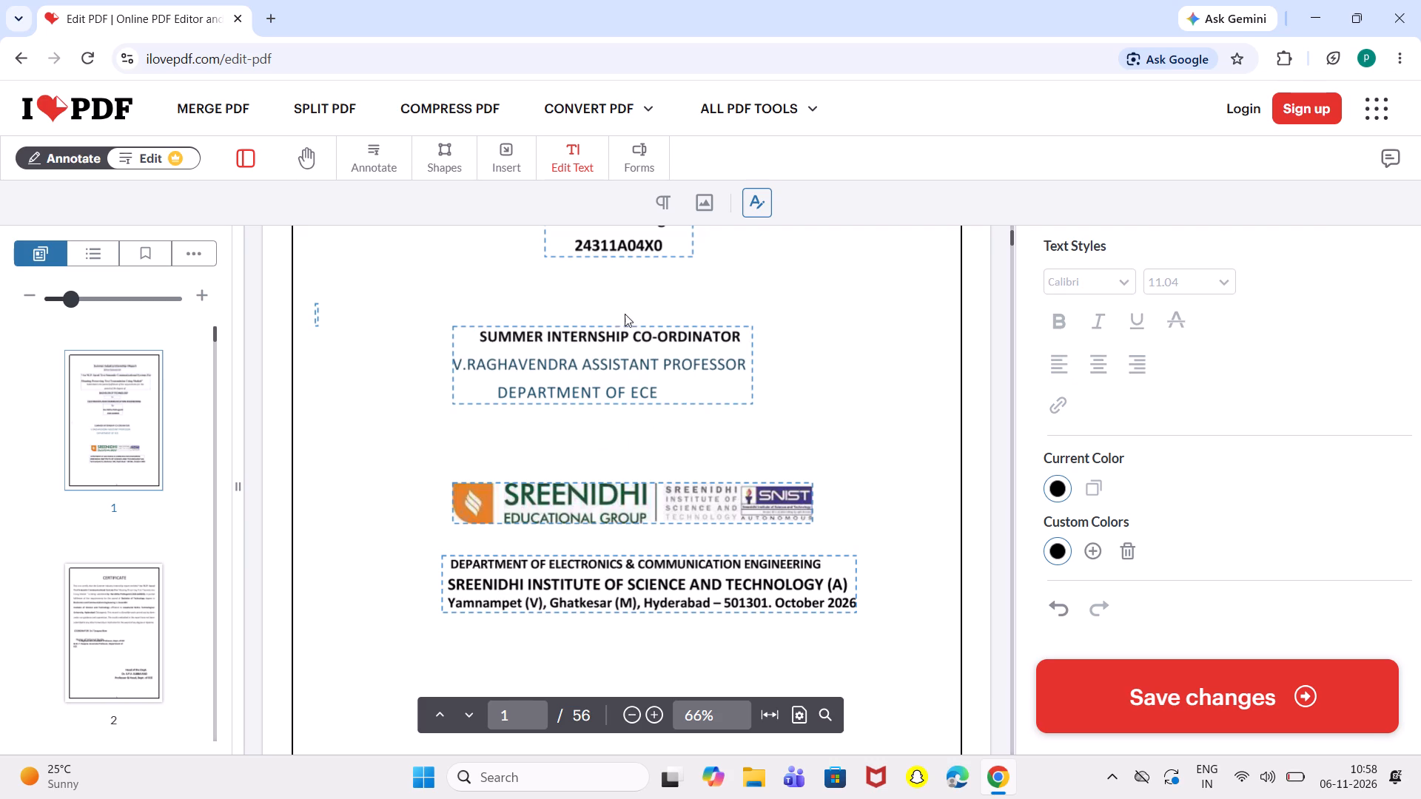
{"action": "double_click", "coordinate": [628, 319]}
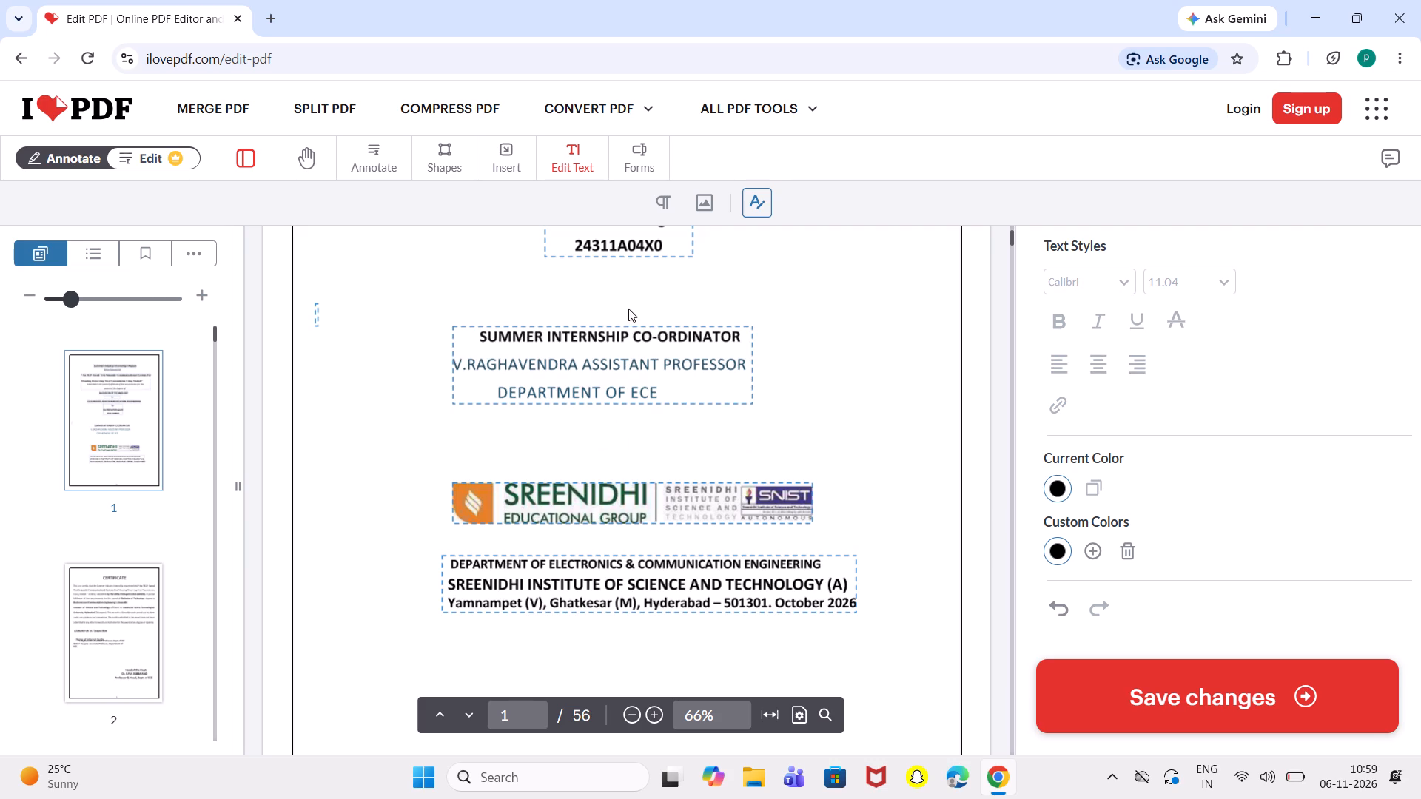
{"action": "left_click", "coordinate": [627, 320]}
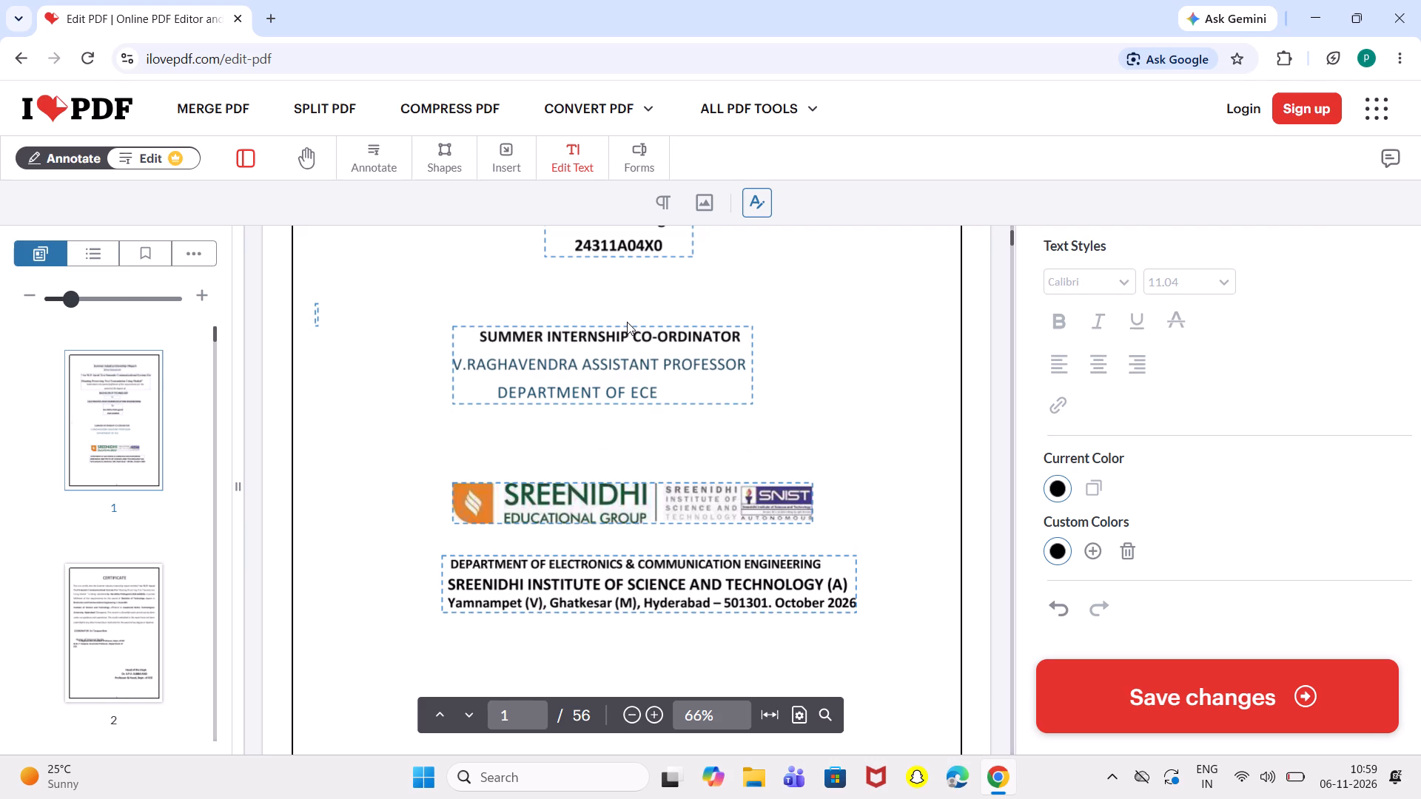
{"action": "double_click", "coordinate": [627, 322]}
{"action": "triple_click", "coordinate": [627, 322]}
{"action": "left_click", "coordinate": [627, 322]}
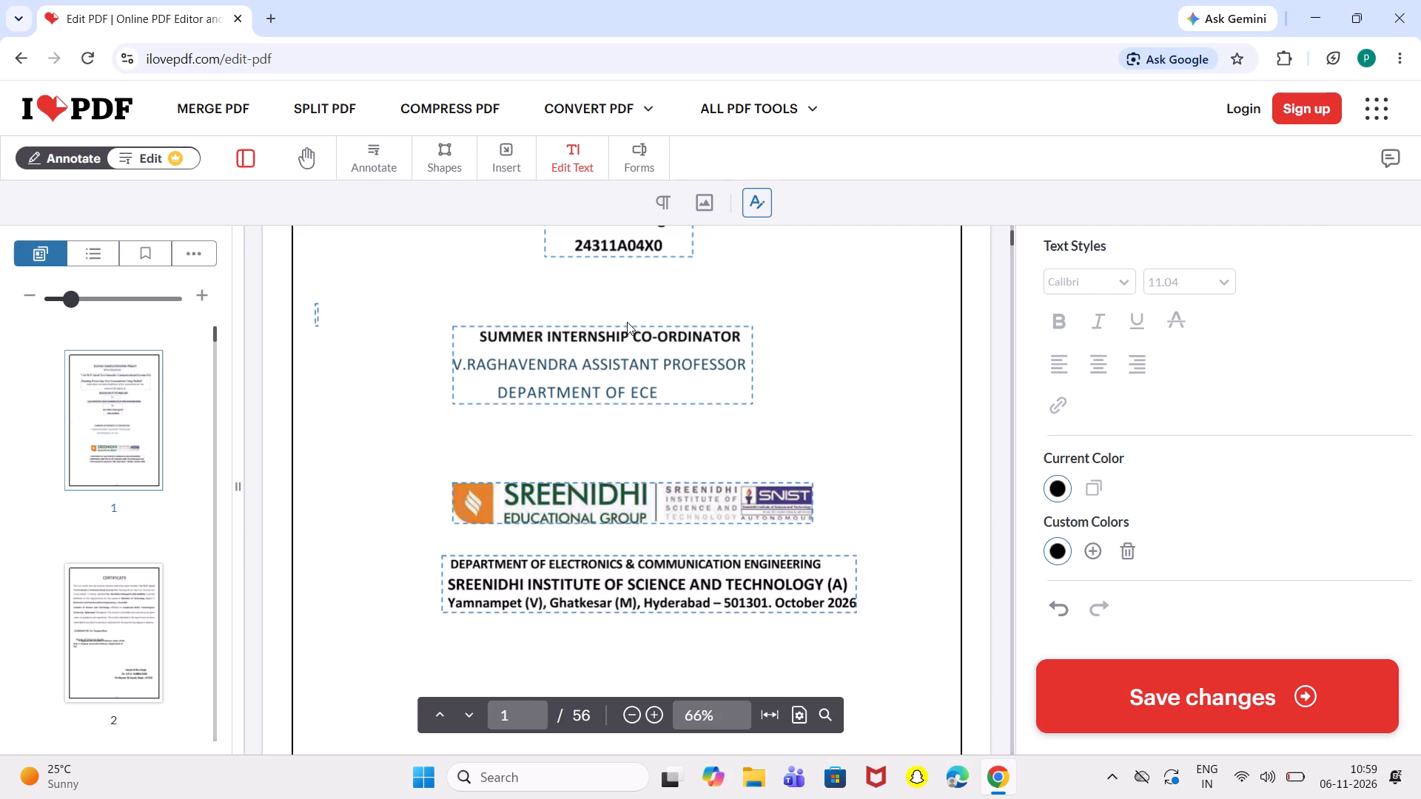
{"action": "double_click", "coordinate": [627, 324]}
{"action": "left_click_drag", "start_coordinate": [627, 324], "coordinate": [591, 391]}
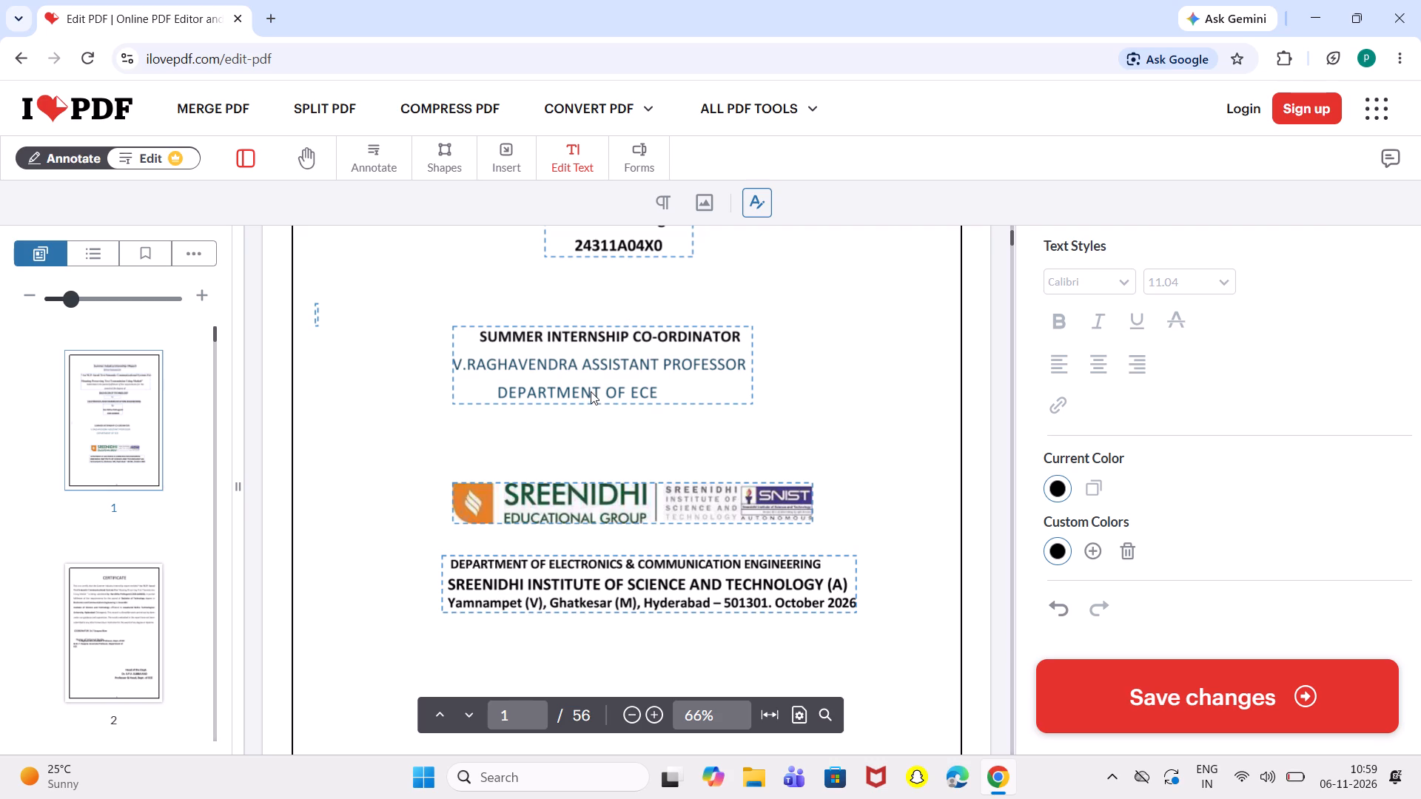
Reposition the coordinator's text block slightly upward on the cover page and open its text for editing.
{"action": "left_click_drag", "start_coordinate": [591, 391], "coordinate": [593, 402]}
{"action": "left_click", "coordinate": [593, 402]}
{"action": "left_click_drag", "start_coordinate": [593, 402], "coordinate": [599, 440]}
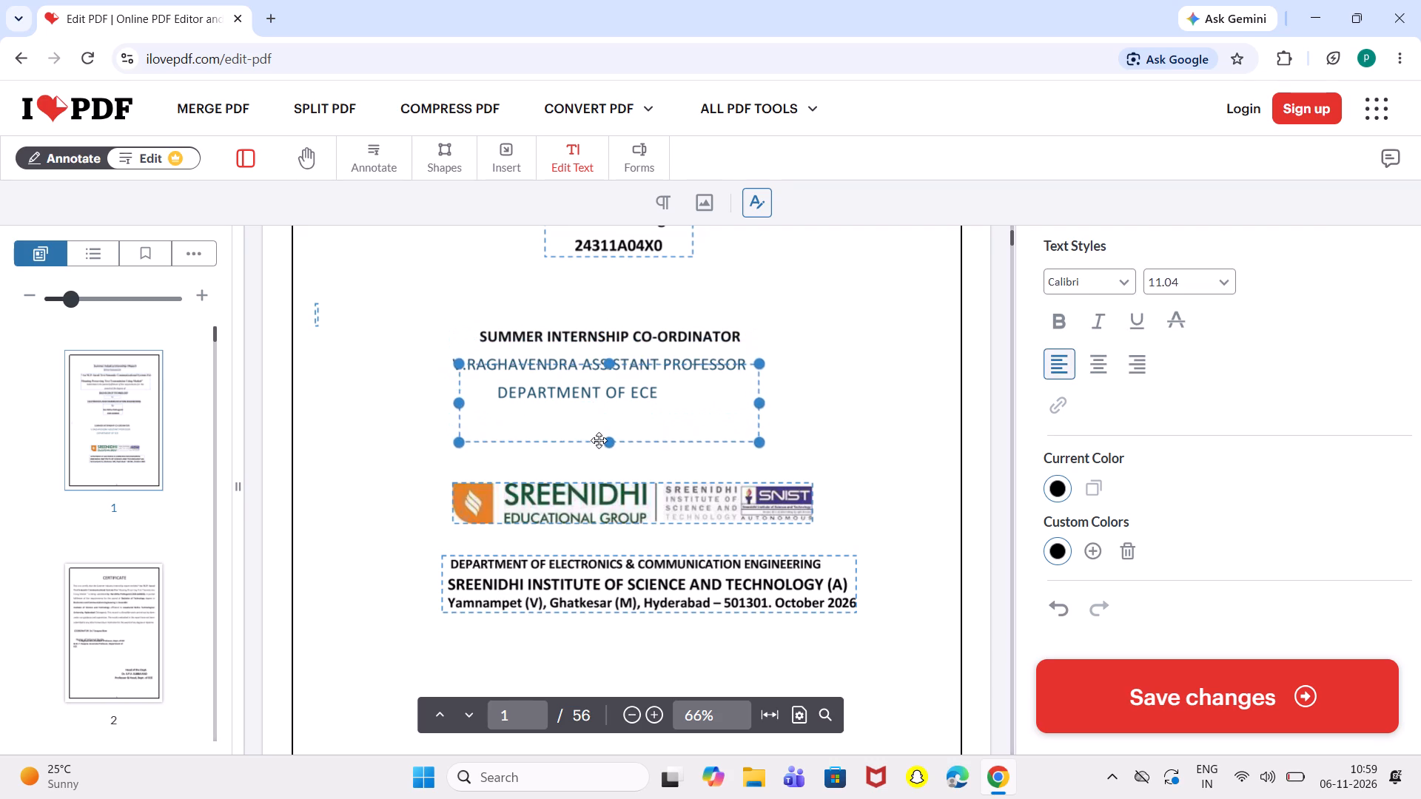
{"action": "left_click_drag", "start_coordinate": [599, 440], "coordinate": [605, 440]}
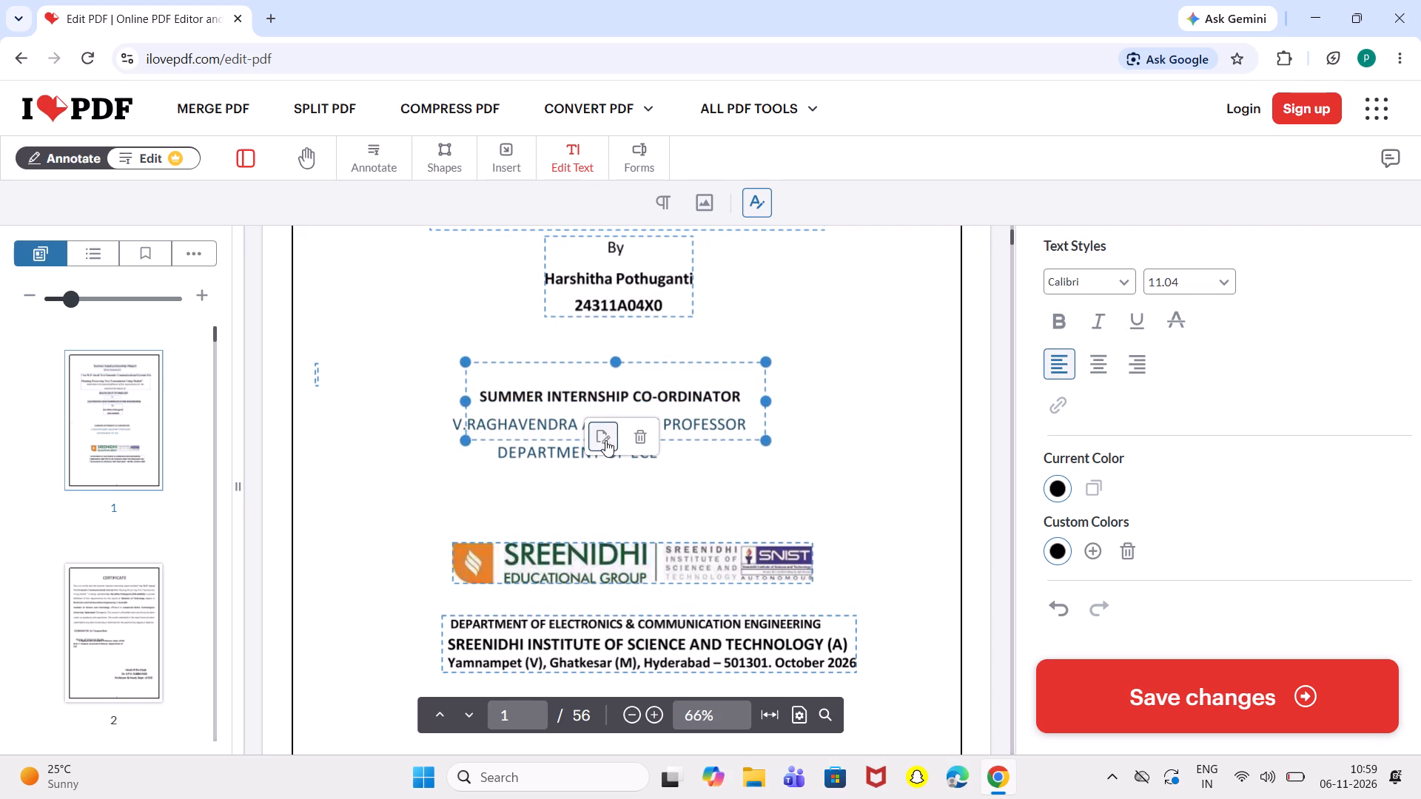
{"action": "left_click_drag", "start_coordinate": [605, 440], "coordinate": [602, 456]}
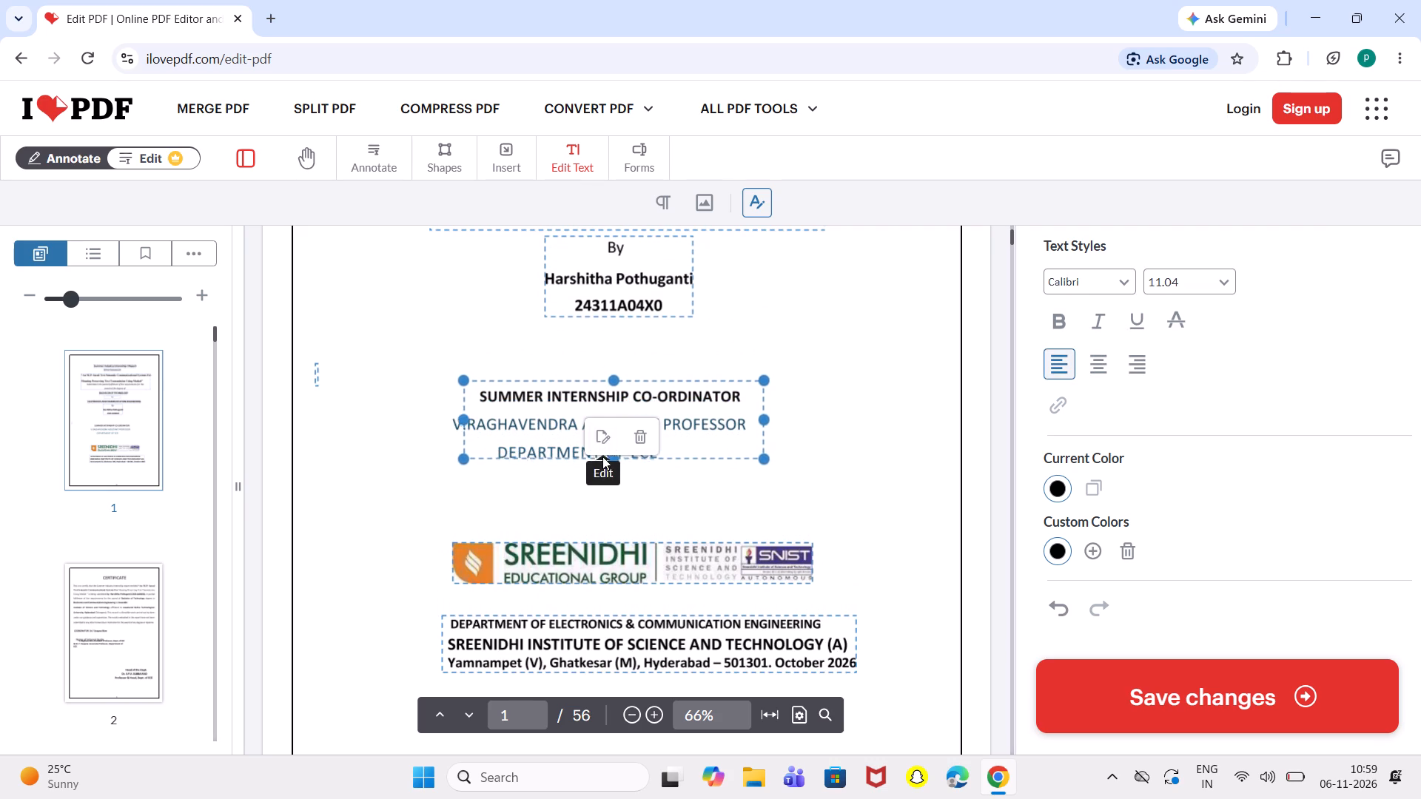
{"action": "left_click_drag", "start_coordinate": [602, 456], "coordinate": [591, 457]}
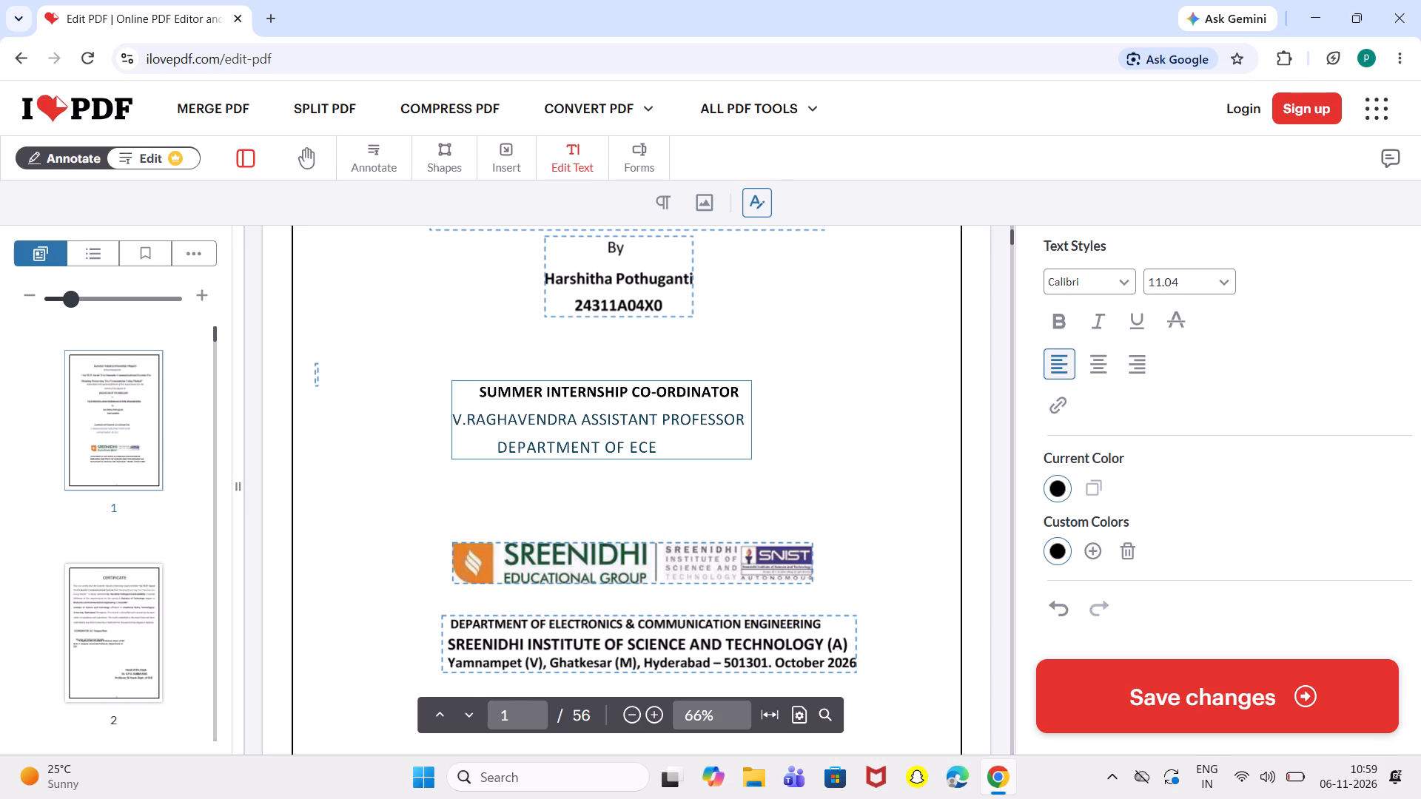
Remove the space between "ASSISTANT" and "PROFESSOR" in the coordinator's designation line.
{"action": "left_click", "coordinate": [628, 449]}
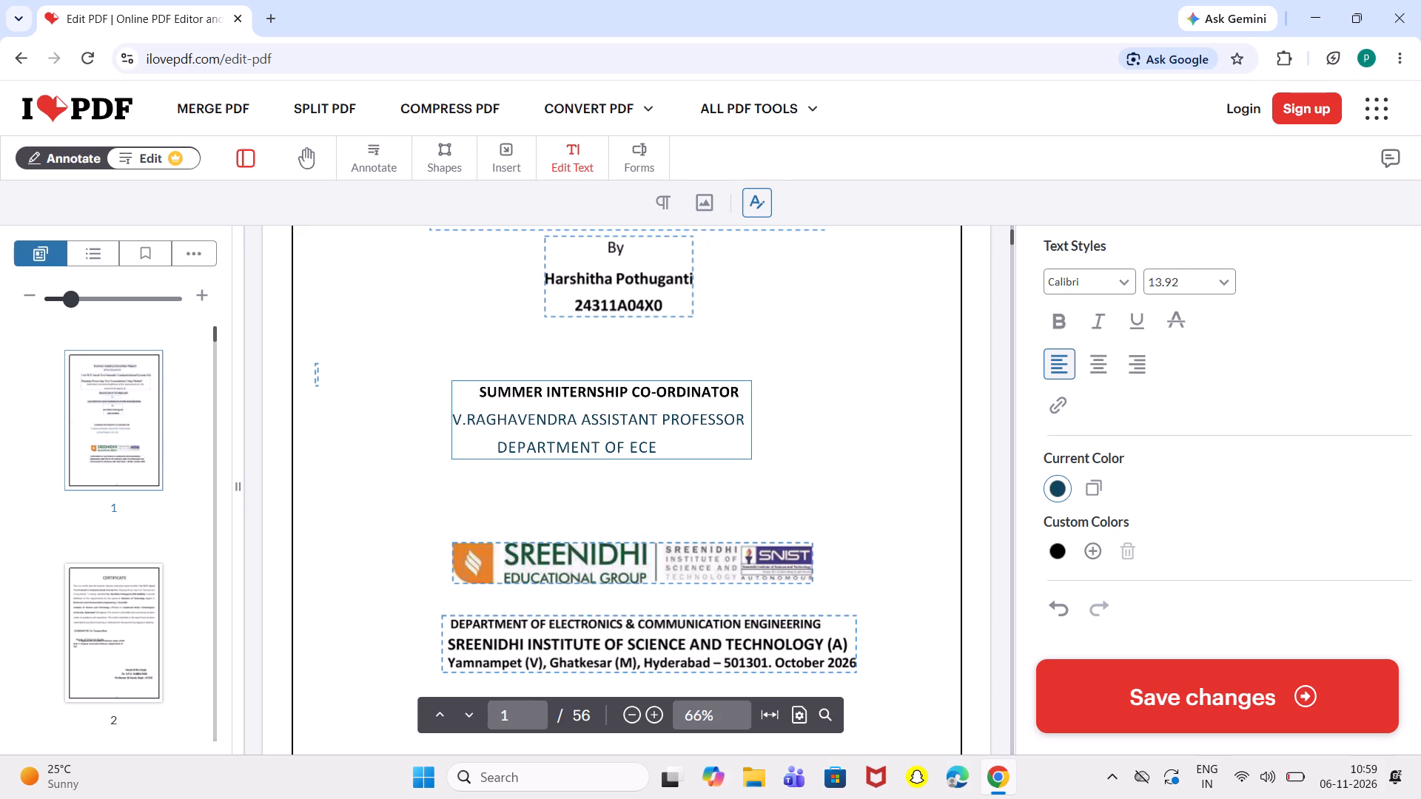
{"action": "left_click", "coordinate": [662, 417]}
{"action": "key", "text": "BackSpace"}
{"action": "key", "text": "BackSpace"}
{"action": "key", "text": "BackSpace"}
{"action": "key", "text": "BackSpace"}
{"action": "key", "text": "BackSpace"}
{"action": "key", "text": "BackSpace"}
{"action": "key", "text": "BackSpace"}
{"action": "key", "text": "BackSpace"}
{"action": "key", "text": "BackSpace"}
{"action": "key", "text": "BackSpace"}
{"action": "key", "text": "BackSpace"}
{"action": "key", "text": "BackSpace"}
{"action": "key", "text": "BackSpace"}
{"action": "key", "text": "BackSpace"}
{"action": "key", "text": "BackSpace"}
{"action": "key", "text": "BackSpace"}
{"action": "key", "text": "BackSpace"}
{"action": "key", "text": "BackSpace"}
{"action": "key", "text": "BackSpace"}
{"action": "key", "text": "BackSpace"}
{"action": "key", "text": "BackSpace"}
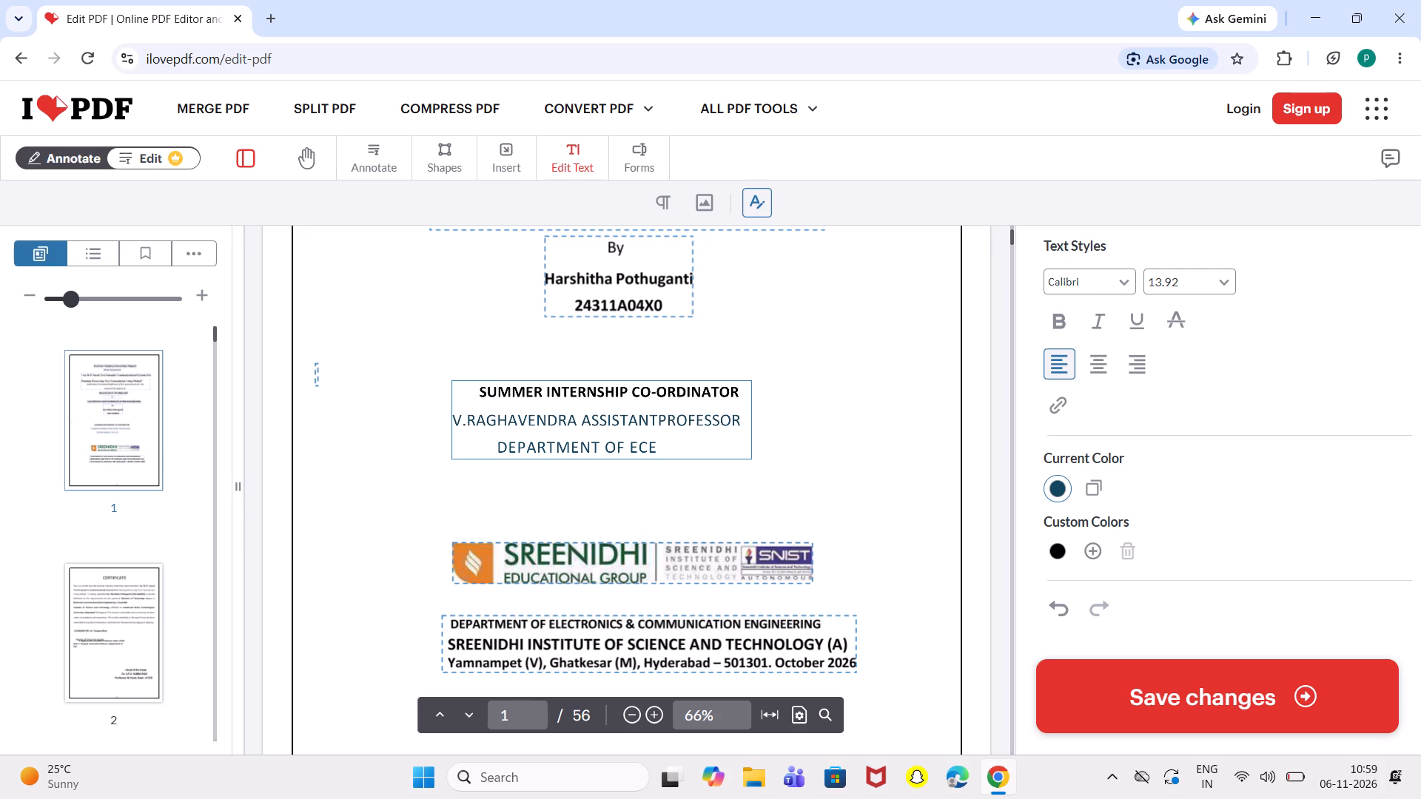
{"action": "key", "text": "BackSpace"}
{"action": "key", "text": "BackSpace"}
{"action": "key", "text": "BackSpace"}
{"action": "key", "text": "BackSpace"}
{"action": "key", "text": "BackSpace"}
{"action": "key", "text": "BackSpace"}
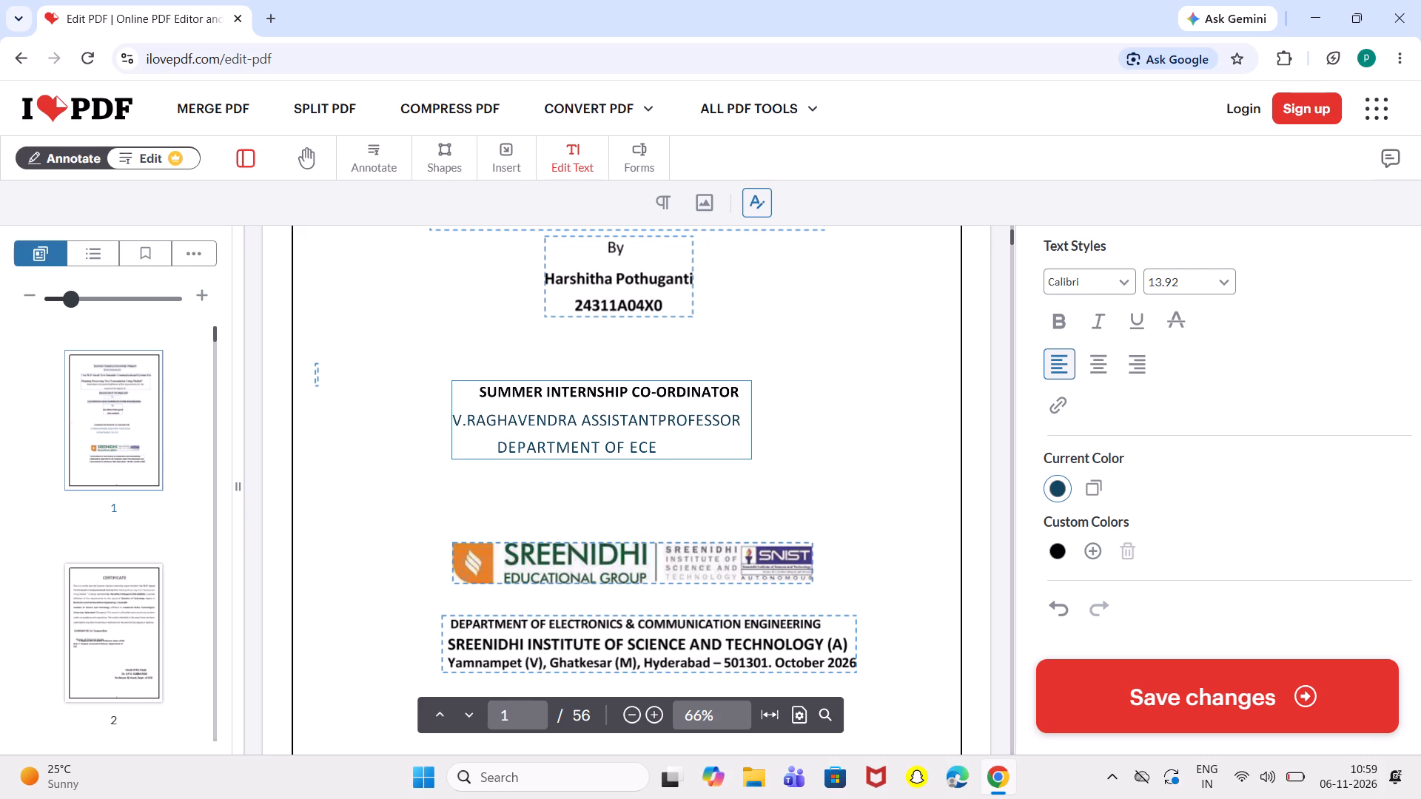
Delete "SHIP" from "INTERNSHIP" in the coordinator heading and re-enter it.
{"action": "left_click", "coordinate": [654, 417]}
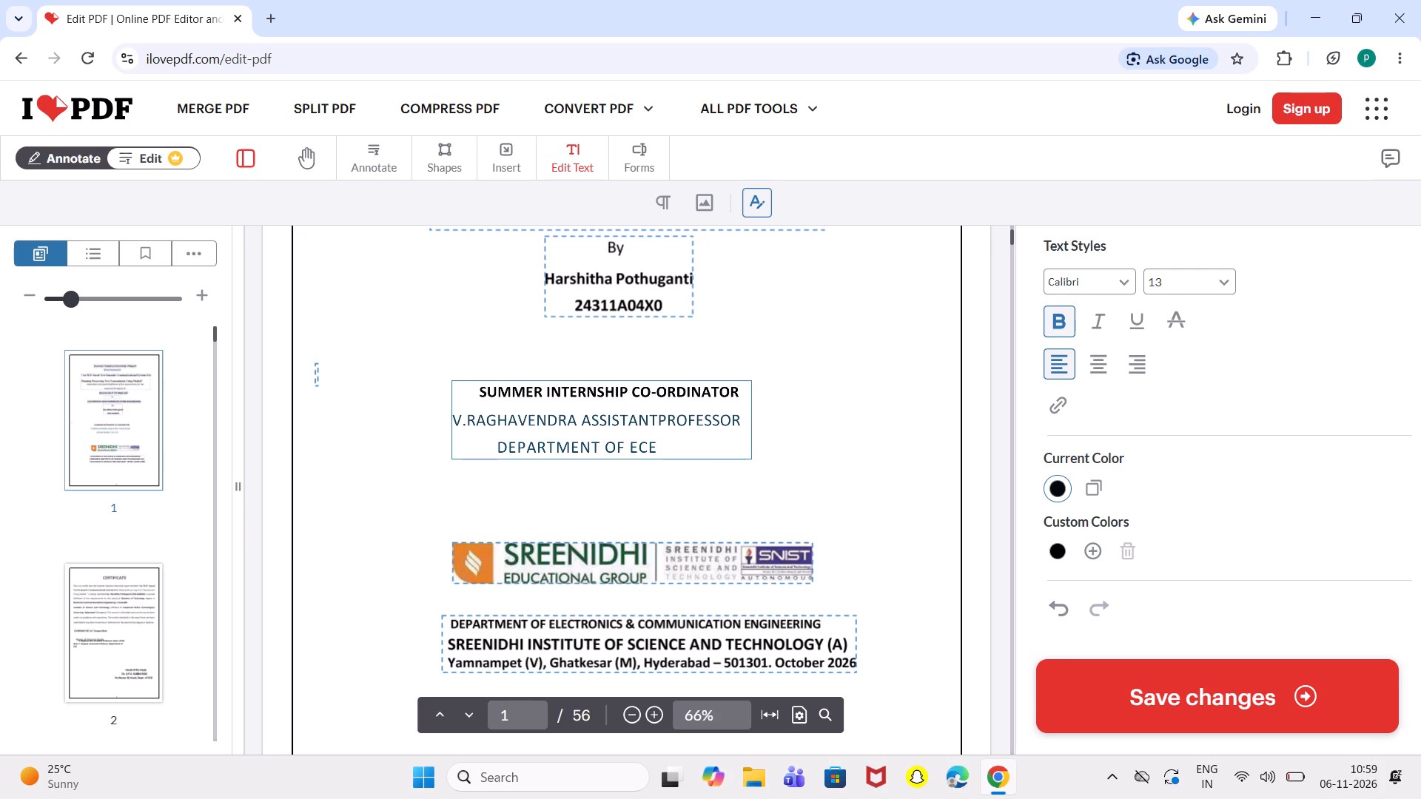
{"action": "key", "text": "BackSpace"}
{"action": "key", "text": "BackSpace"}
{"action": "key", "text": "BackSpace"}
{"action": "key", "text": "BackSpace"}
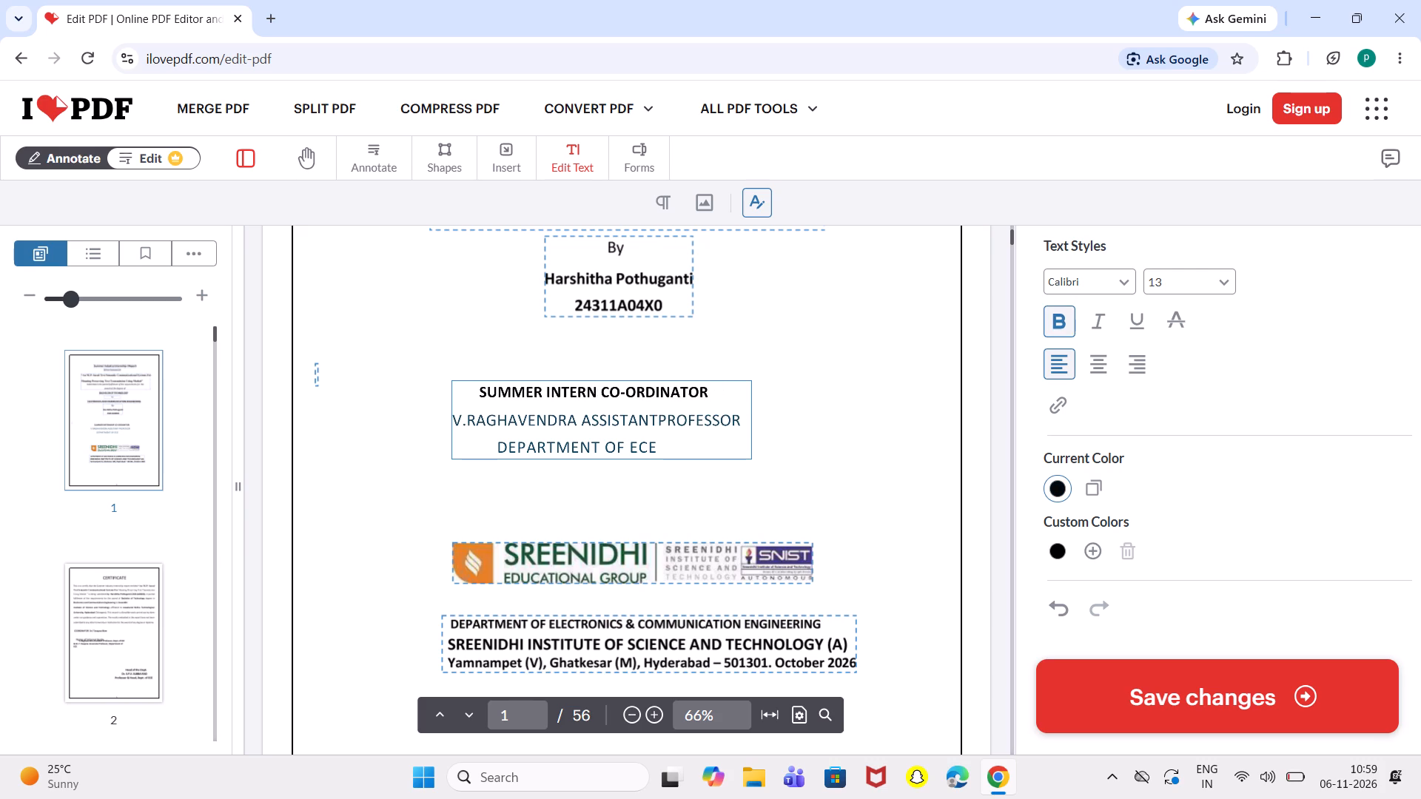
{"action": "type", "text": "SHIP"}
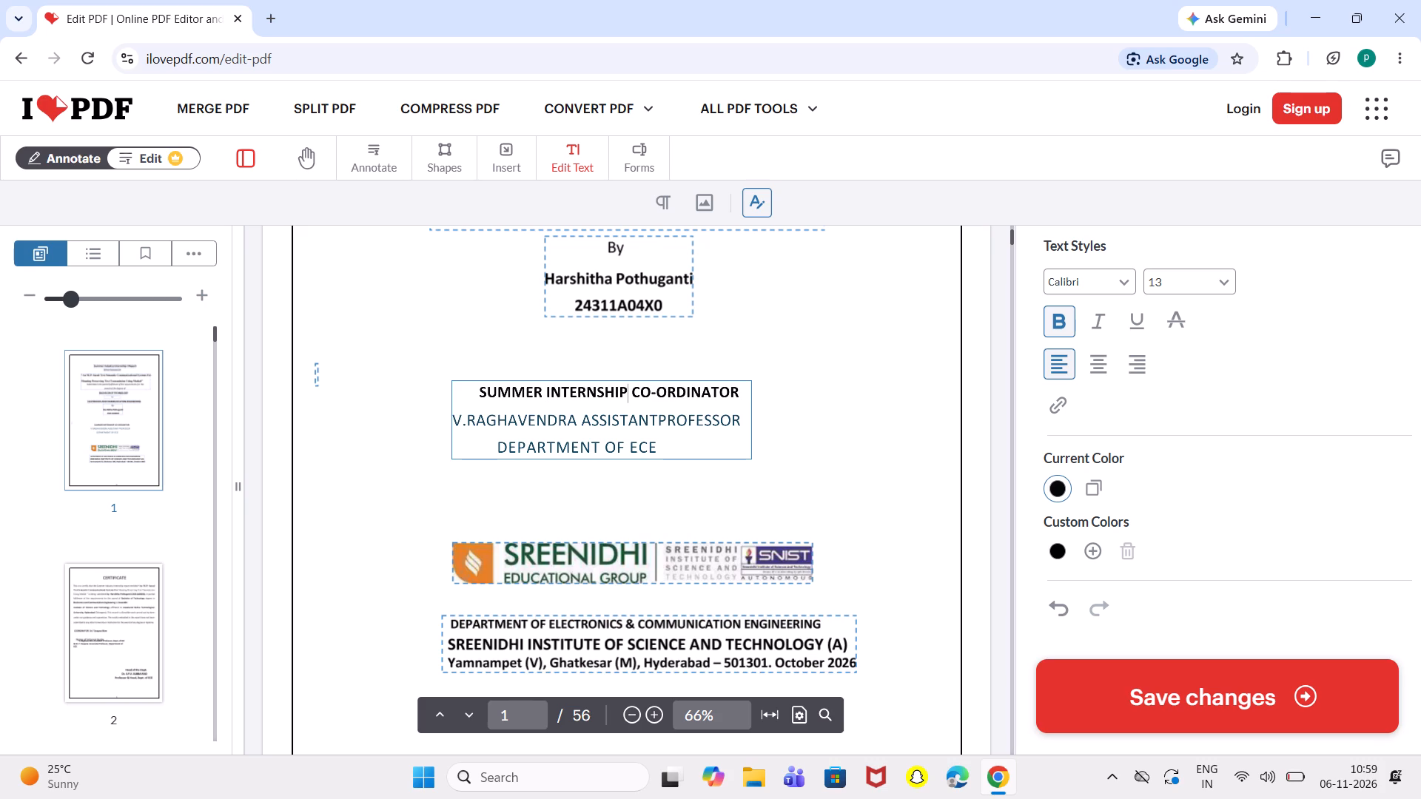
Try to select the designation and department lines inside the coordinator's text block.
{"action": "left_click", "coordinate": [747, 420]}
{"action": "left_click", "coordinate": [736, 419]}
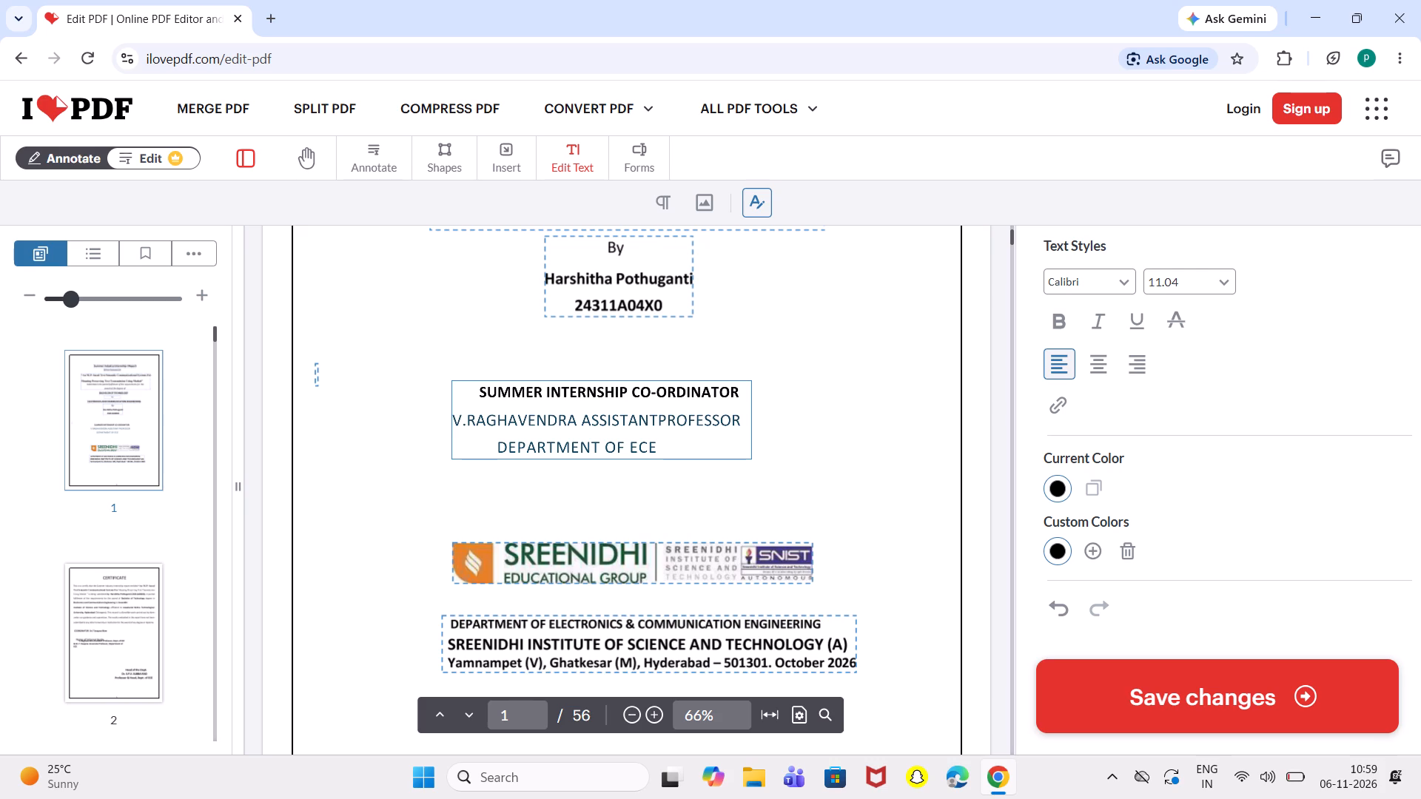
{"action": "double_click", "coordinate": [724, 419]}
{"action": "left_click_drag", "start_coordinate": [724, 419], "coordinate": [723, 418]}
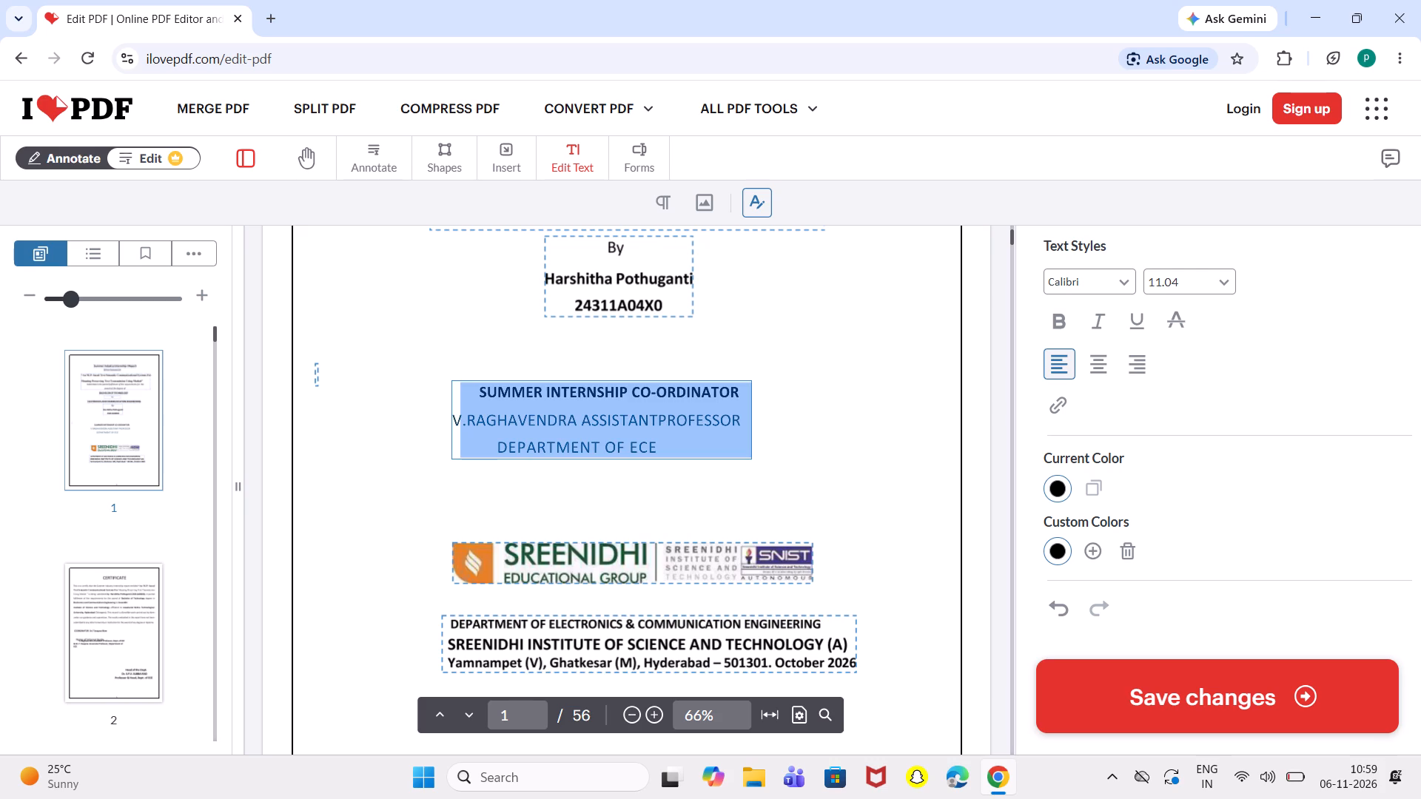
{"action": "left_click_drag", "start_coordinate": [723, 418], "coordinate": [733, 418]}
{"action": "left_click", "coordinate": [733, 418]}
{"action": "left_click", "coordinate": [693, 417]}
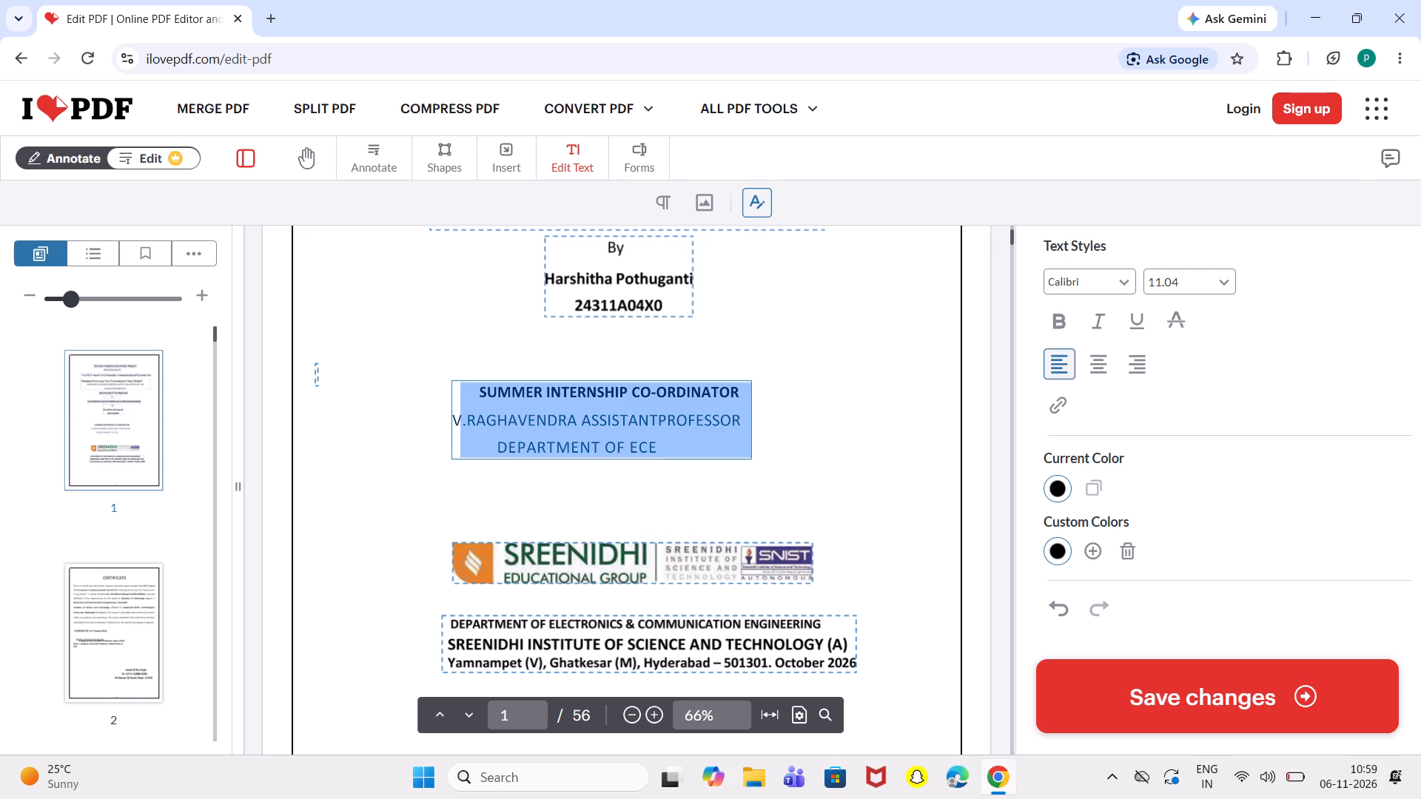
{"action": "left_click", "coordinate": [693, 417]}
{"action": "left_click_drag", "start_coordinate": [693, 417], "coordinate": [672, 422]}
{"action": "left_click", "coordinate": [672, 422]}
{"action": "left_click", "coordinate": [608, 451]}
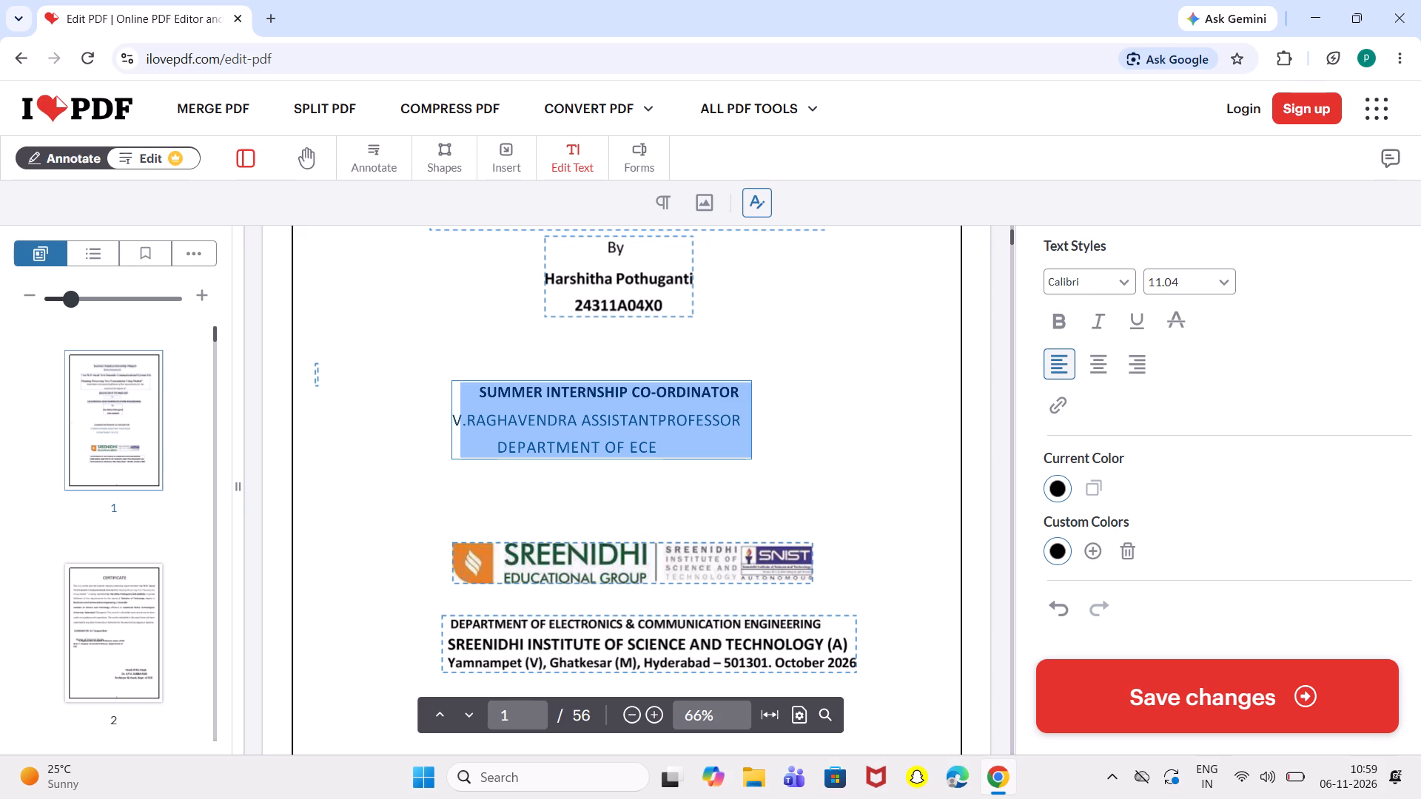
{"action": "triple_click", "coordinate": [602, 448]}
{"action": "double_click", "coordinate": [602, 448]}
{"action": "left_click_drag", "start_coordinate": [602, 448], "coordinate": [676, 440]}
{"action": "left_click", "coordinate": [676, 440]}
Finish editing the coordinator's text block.
{"action": "scroll", "coordinate": [583, 461], "scroll_direction": "down", "scroll_amount": 1}
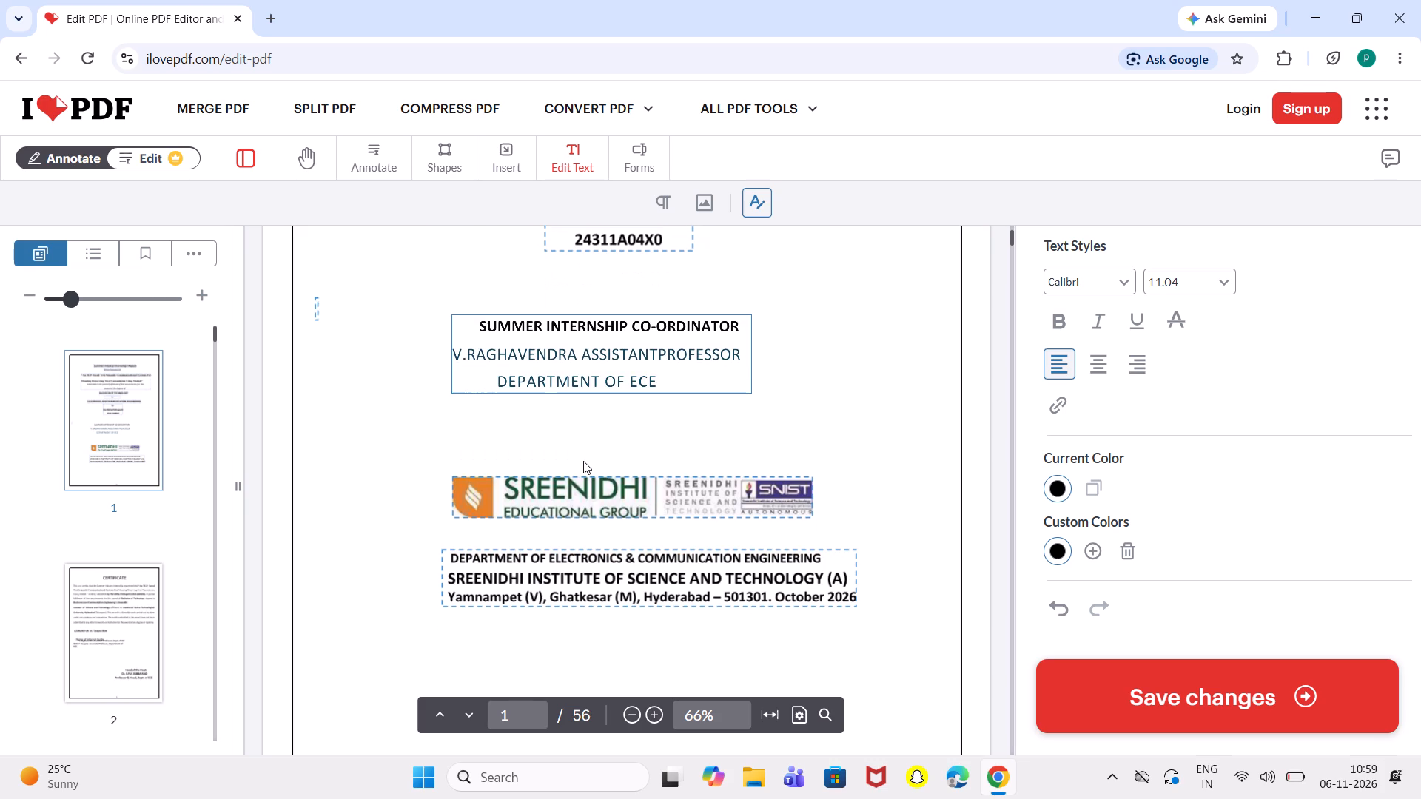
{"action": "scroll", "coordinate": [583, 461], "scroll_direction": "down", "scroll_amount": 1}
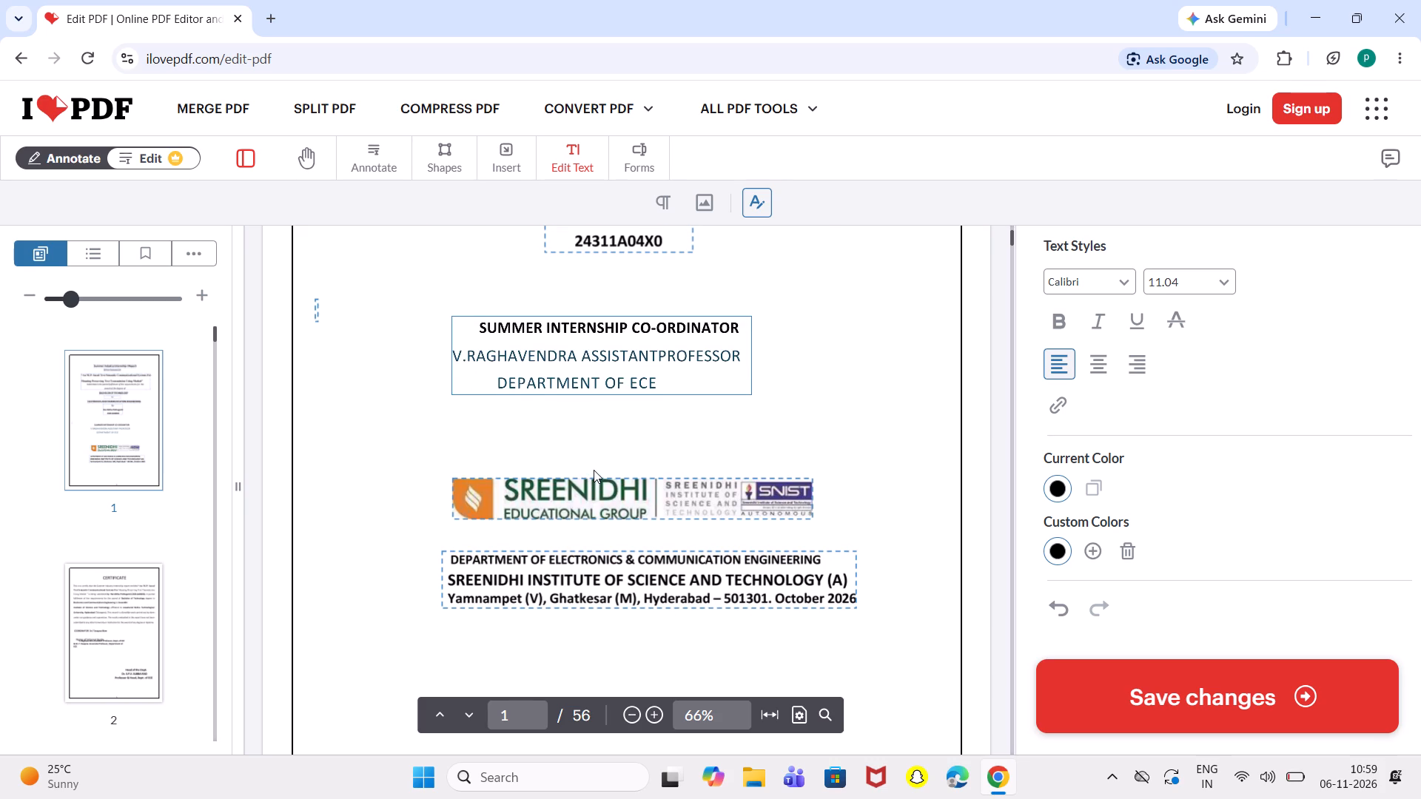
{"action": "left_click", "coordinate": [596, 475]}
{"action": "double_click", "coordinate": [596, 475]}
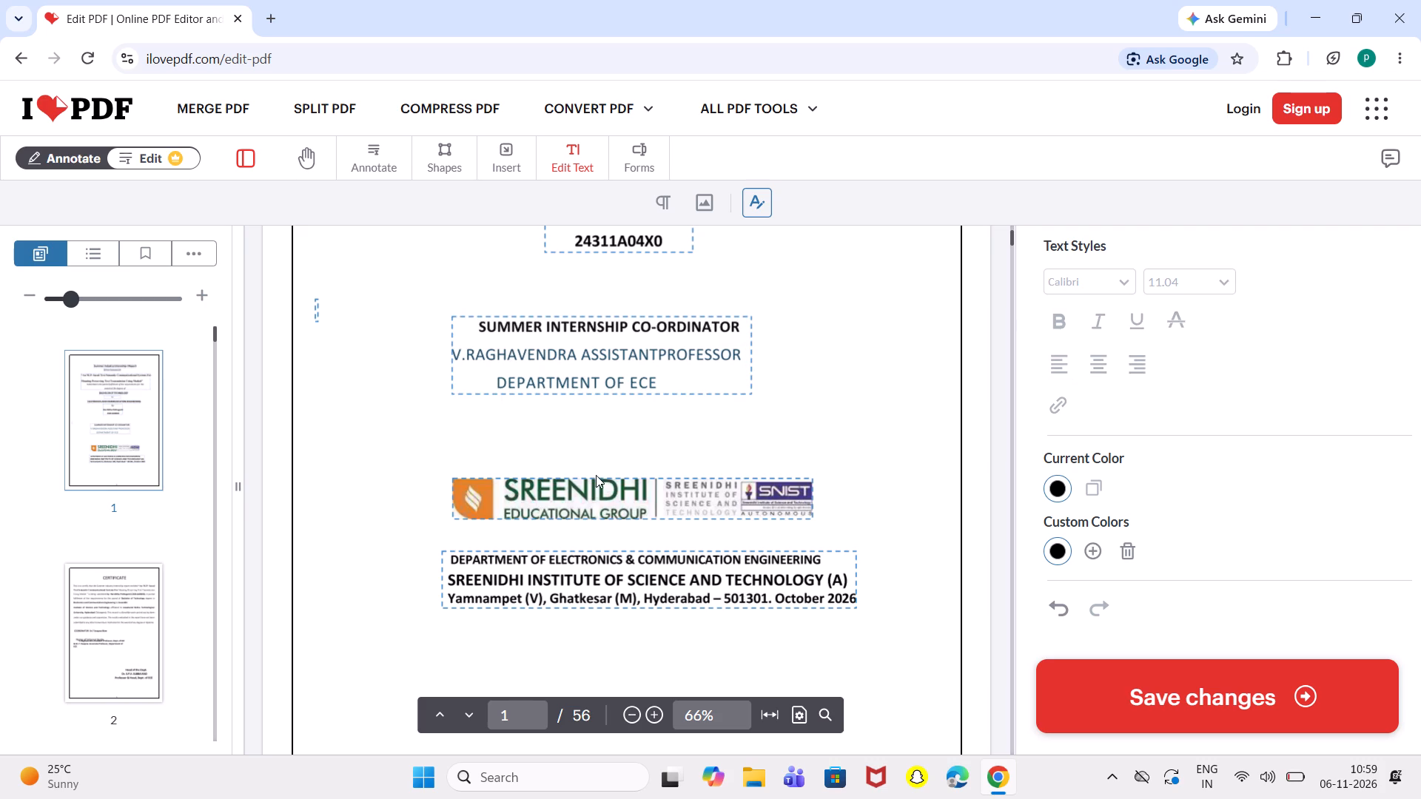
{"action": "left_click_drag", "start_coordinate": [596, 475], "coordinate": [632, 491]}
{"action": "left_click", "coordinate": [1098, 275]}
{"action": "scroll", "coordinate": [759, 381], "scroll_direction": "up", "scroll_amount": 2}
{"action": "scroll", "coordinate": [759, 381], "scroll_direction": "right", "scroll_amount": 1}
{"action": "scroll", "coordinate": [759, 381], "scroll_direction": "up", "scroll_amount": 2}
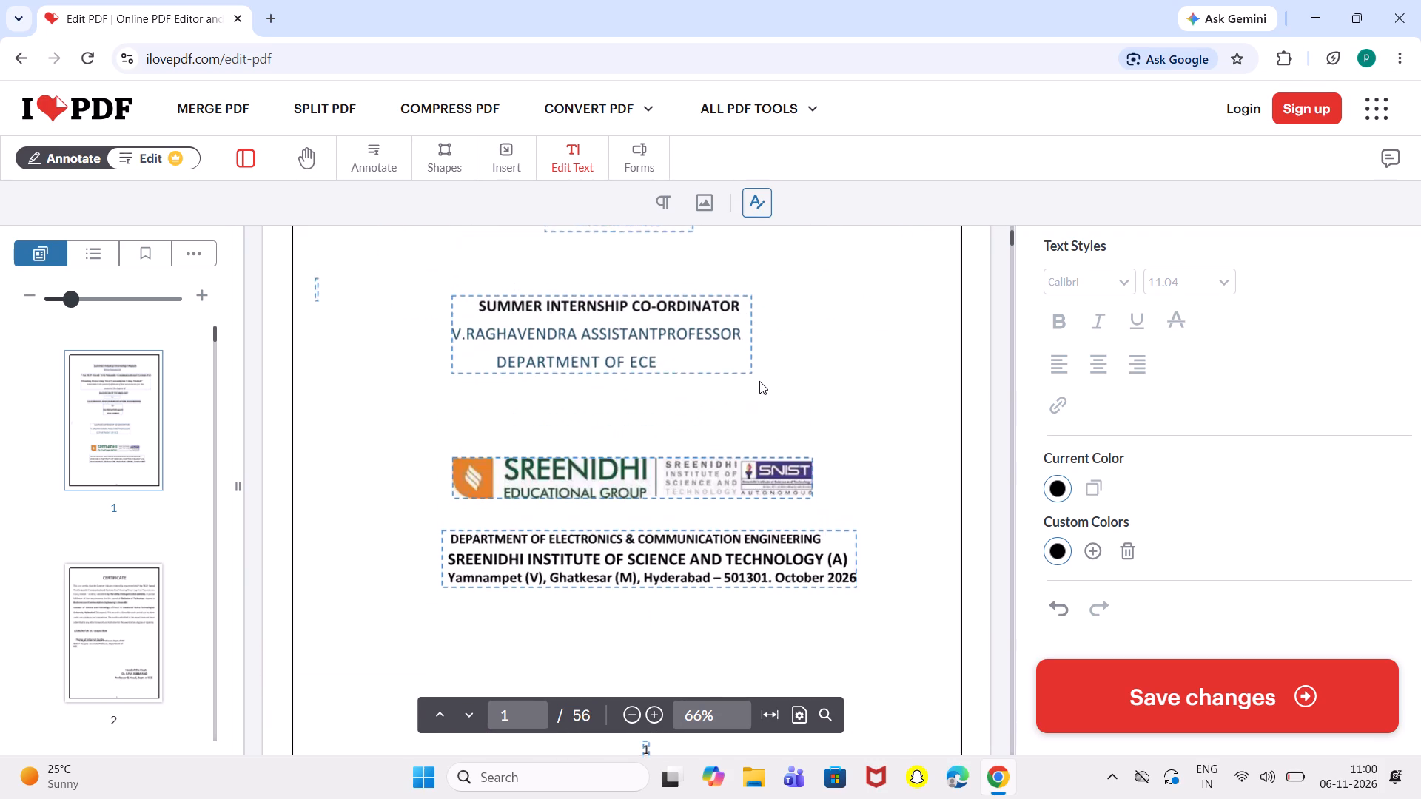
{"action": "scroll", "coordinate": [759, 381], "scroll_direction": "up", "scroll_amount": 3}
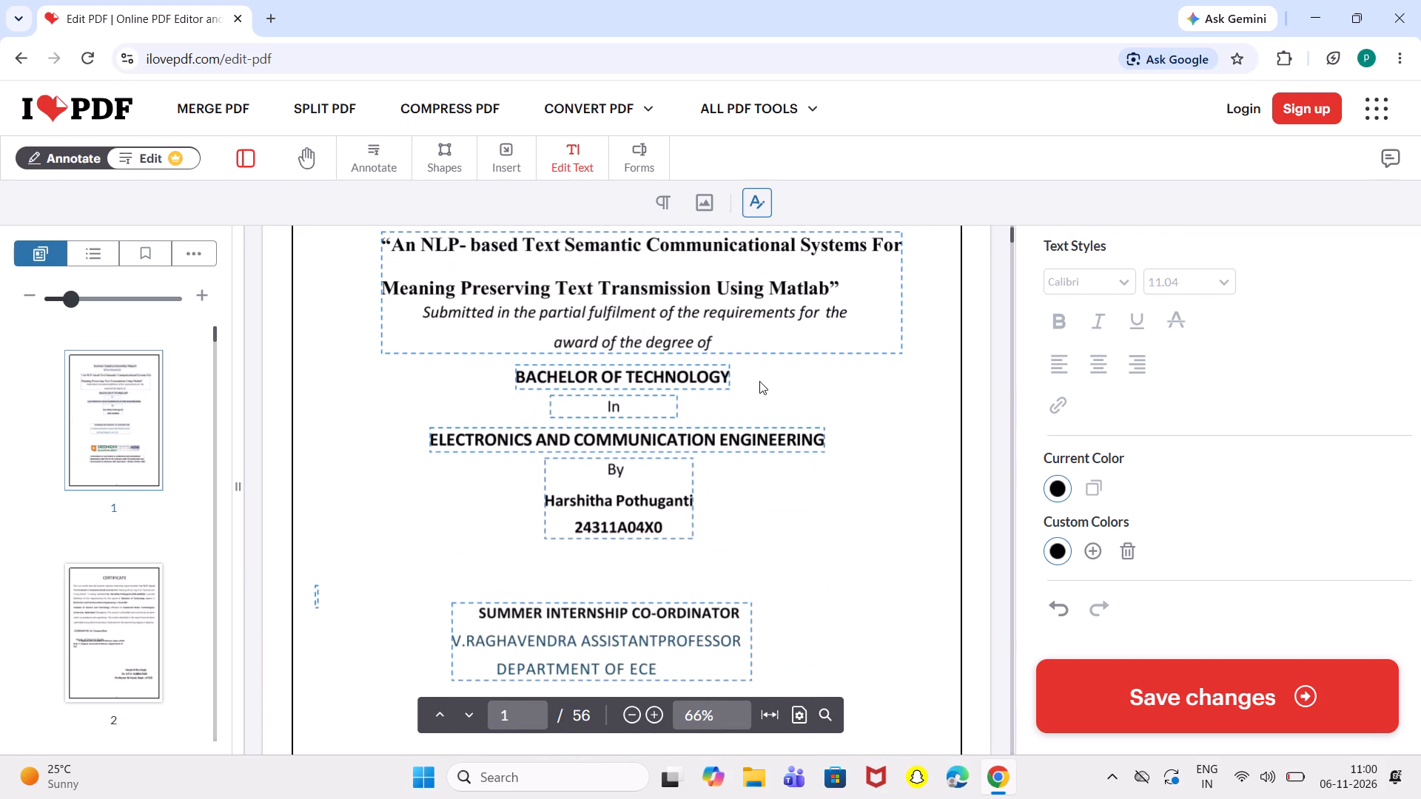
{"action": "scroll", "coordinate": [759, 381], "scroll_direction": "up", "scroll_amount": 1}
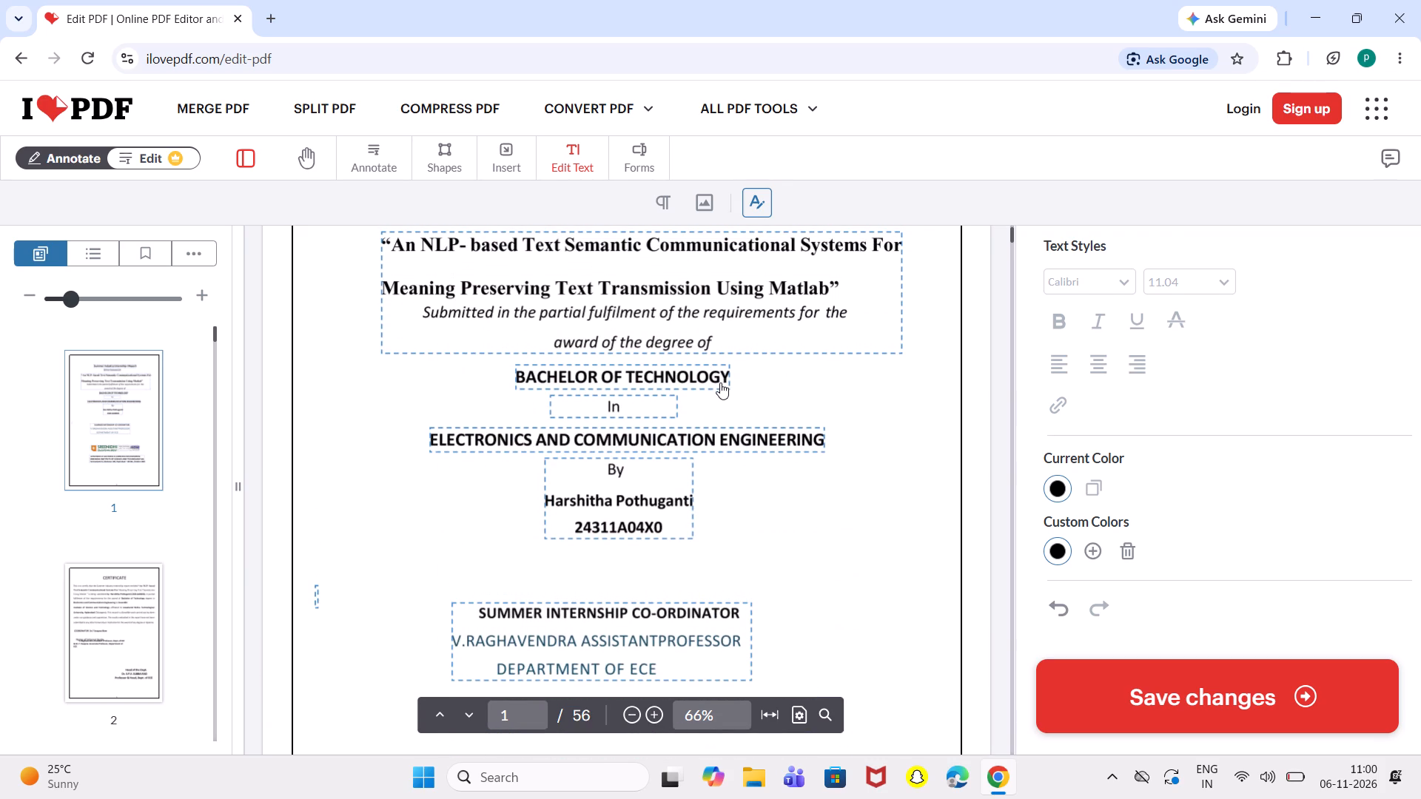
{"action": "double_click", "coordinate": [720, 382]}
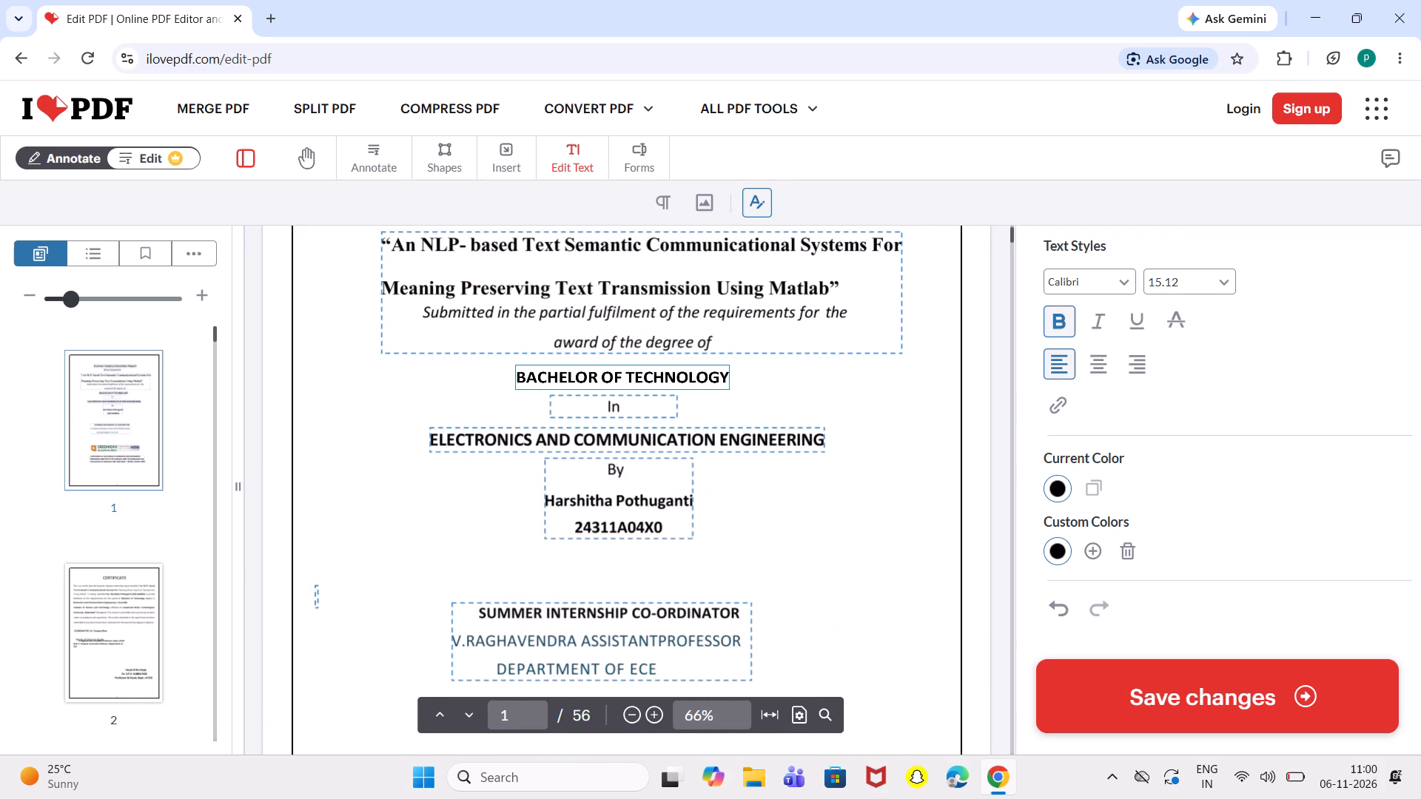
Move the "By" block with the student's name and roll number slightly lower on the cover page, away from the department line.
{"action": "left_click", "coordinate": [678, 530]}
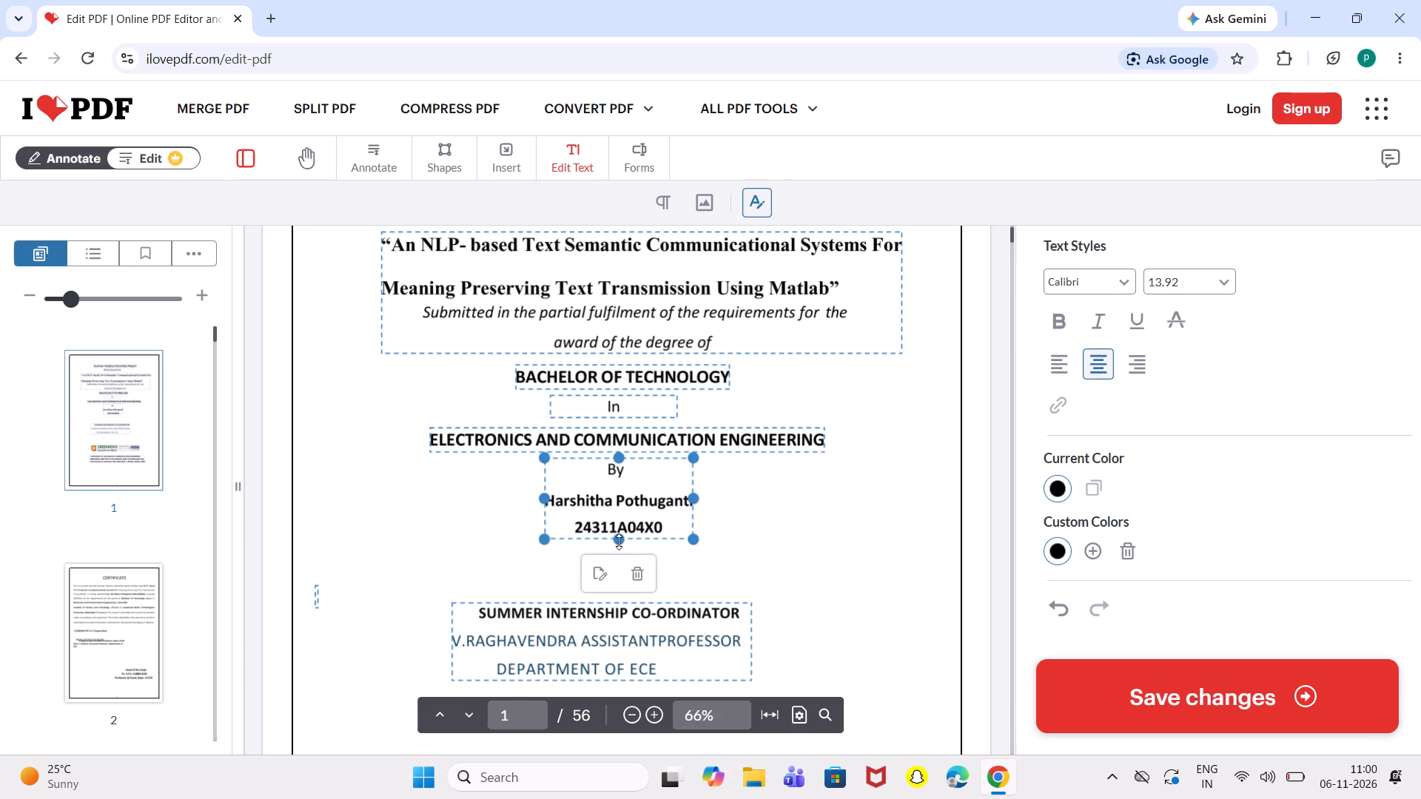
{"action": "left_click_drag", "start_coordinate": [619, 542], "coordinate": [619, 560]}
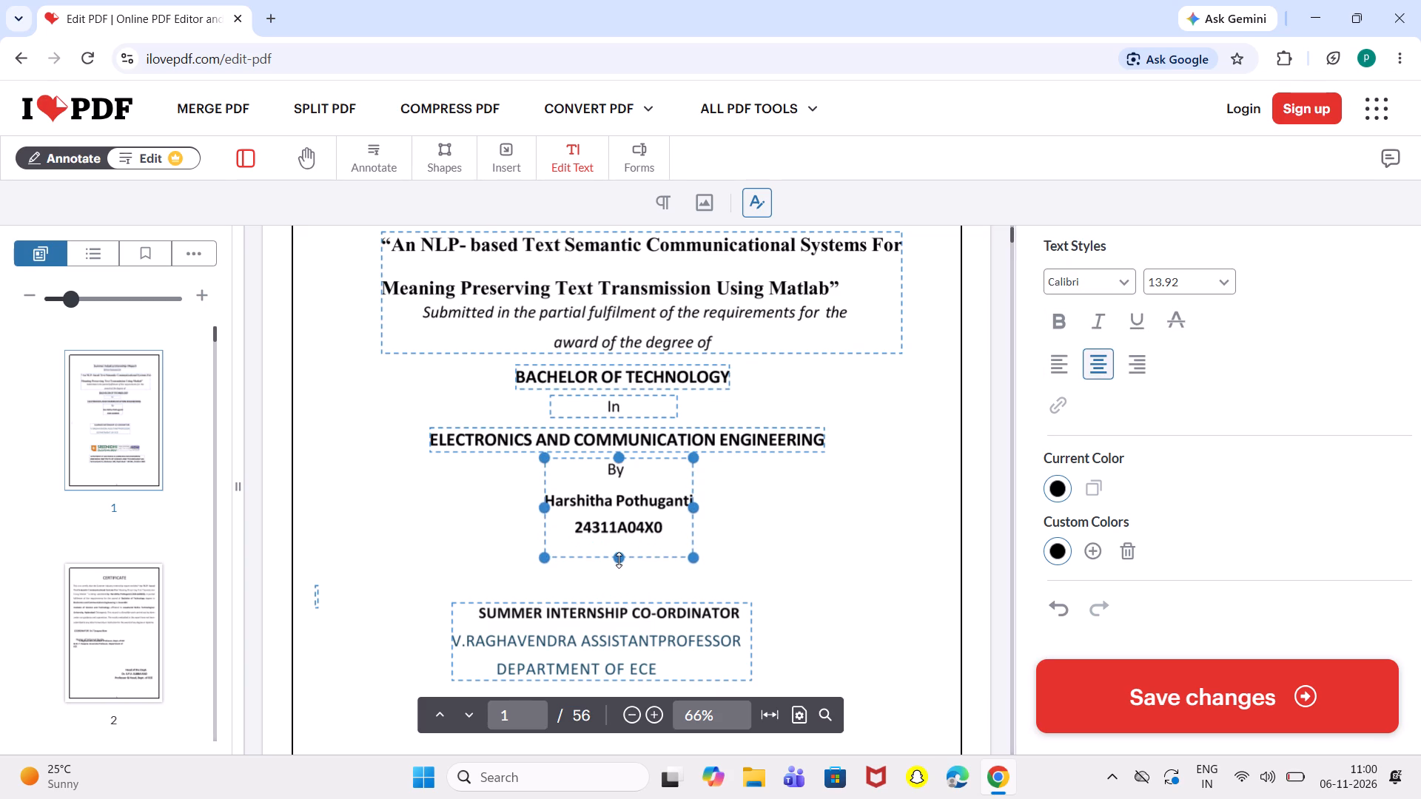
{"action": "left_click_drag", "start_coordinate": [619, 560], "coordinate": [621, 570]}
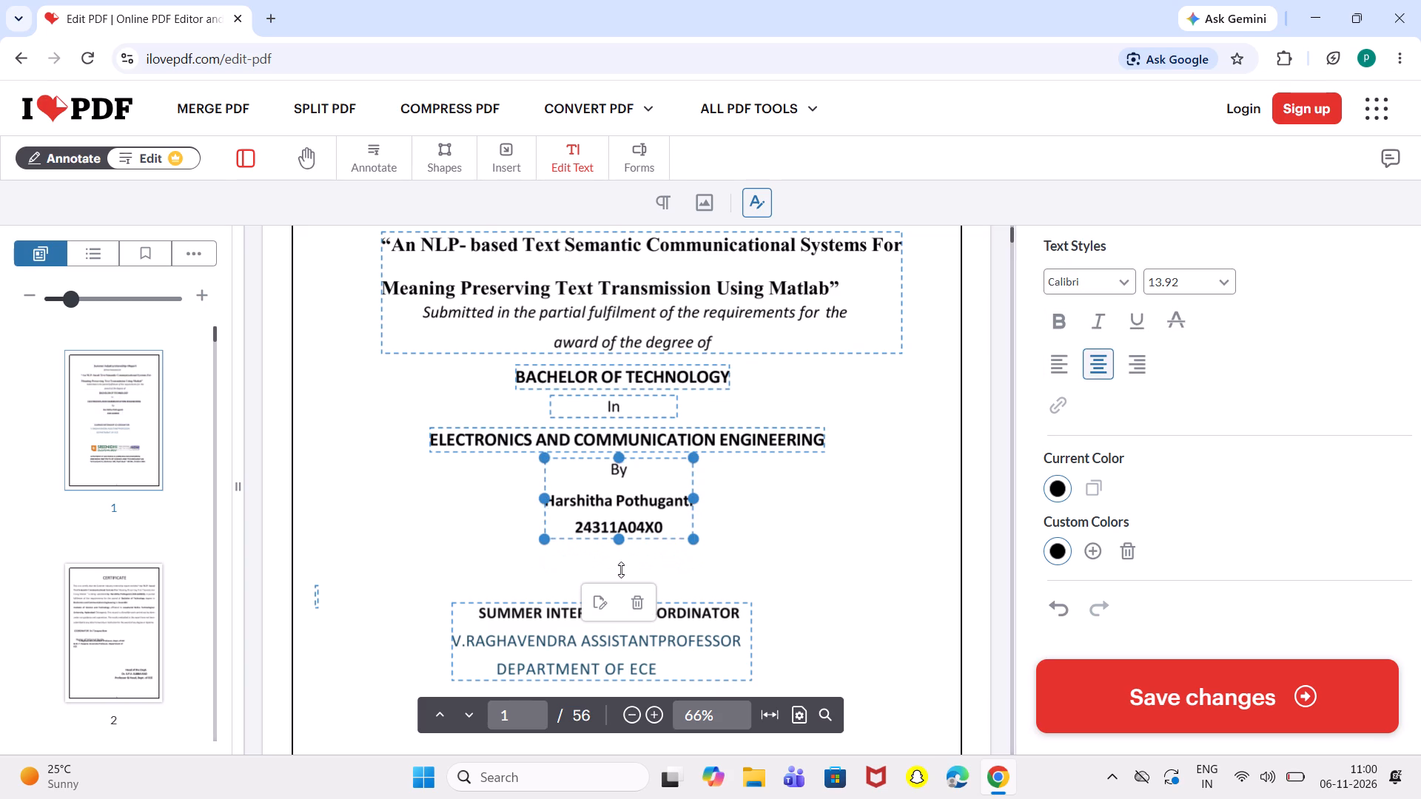
{"action": "left_click", "coordinate": [619, 458]}
{"action": "left_click_drag", "start_coordinate": [619, 458], "coordinate": [620, 472]}
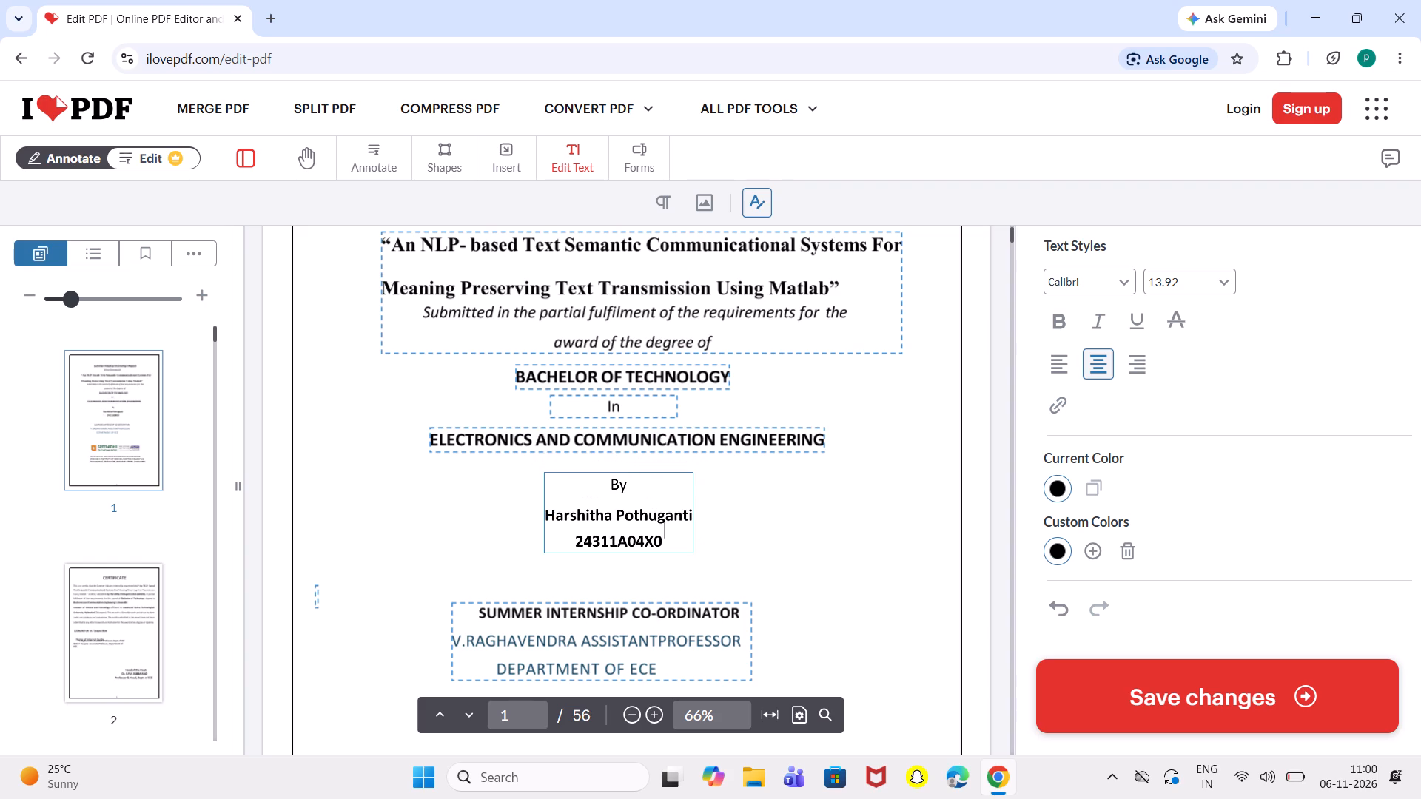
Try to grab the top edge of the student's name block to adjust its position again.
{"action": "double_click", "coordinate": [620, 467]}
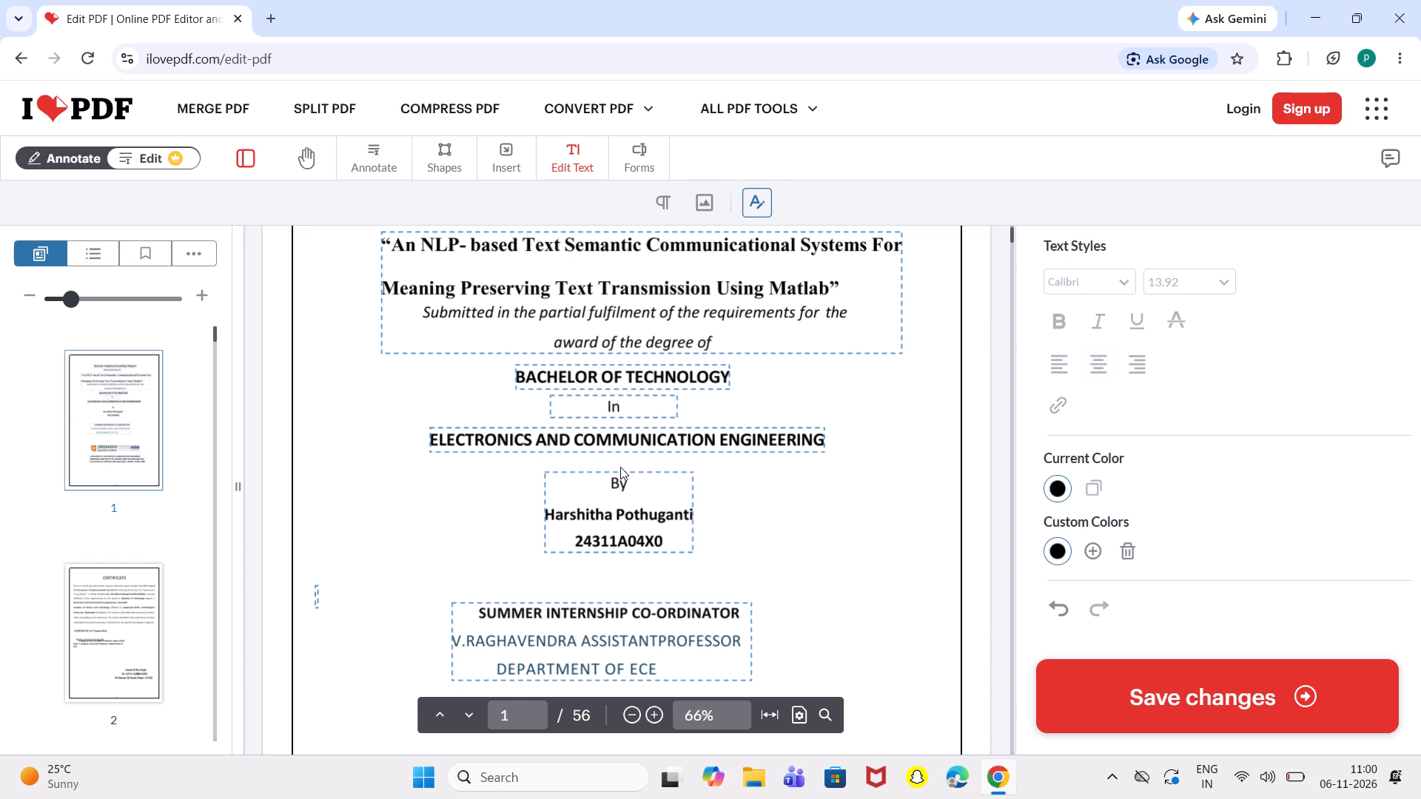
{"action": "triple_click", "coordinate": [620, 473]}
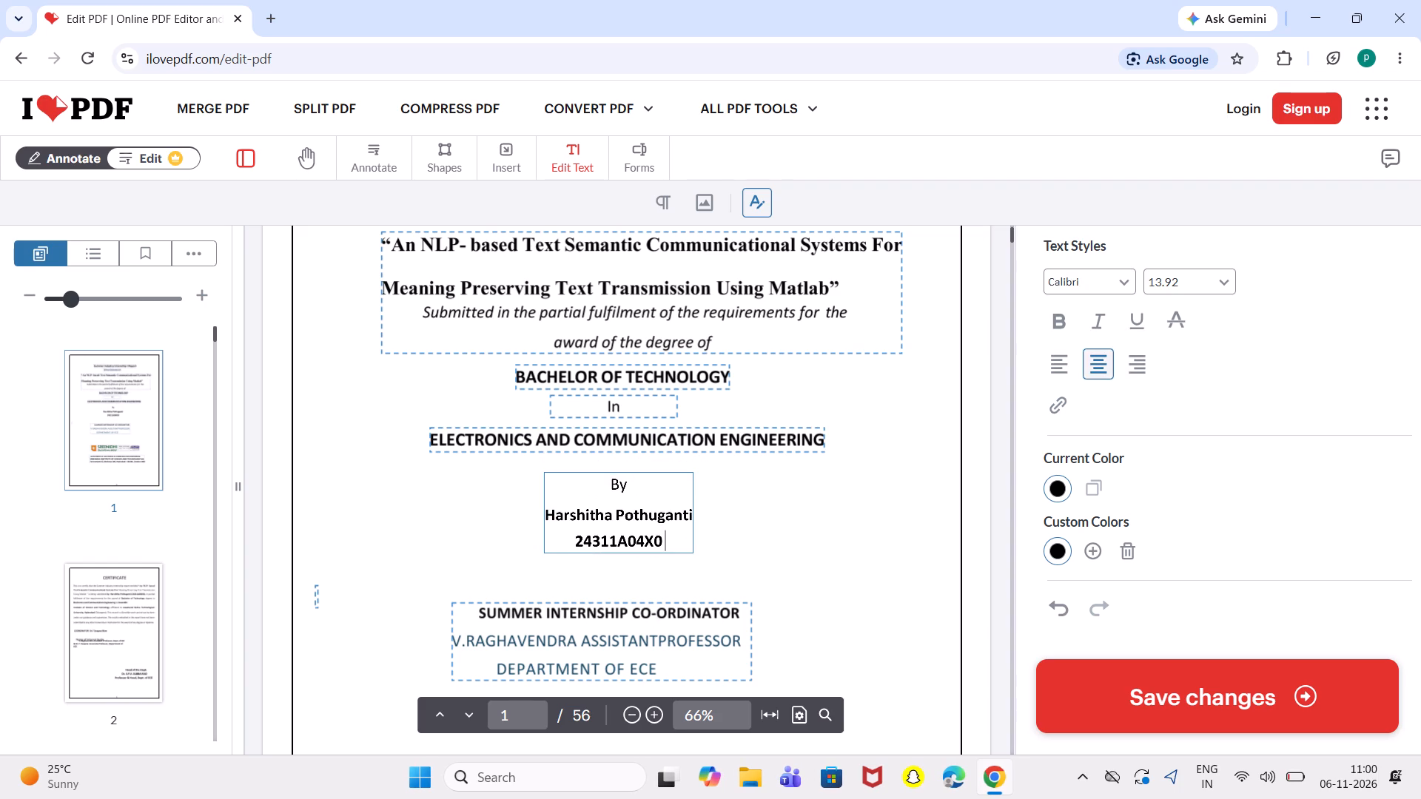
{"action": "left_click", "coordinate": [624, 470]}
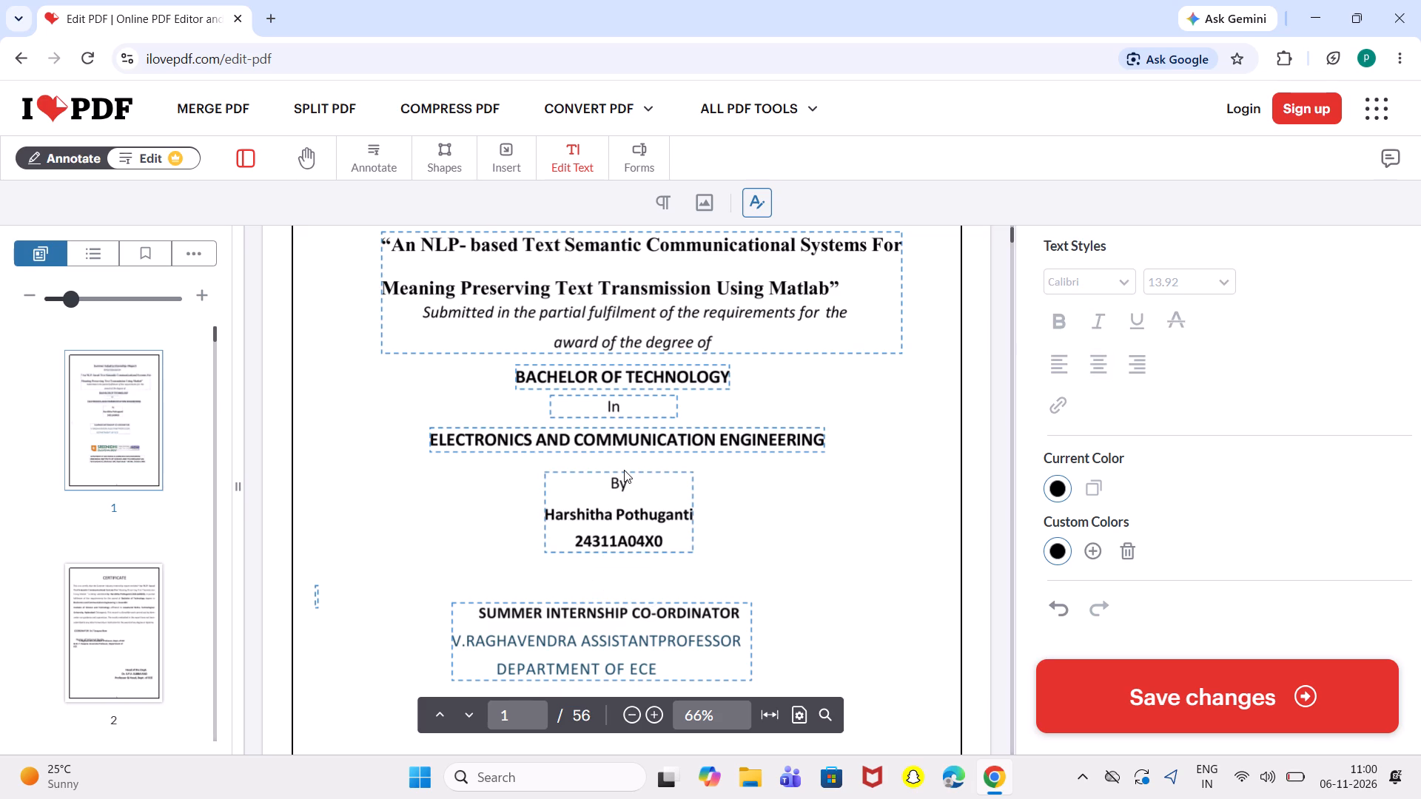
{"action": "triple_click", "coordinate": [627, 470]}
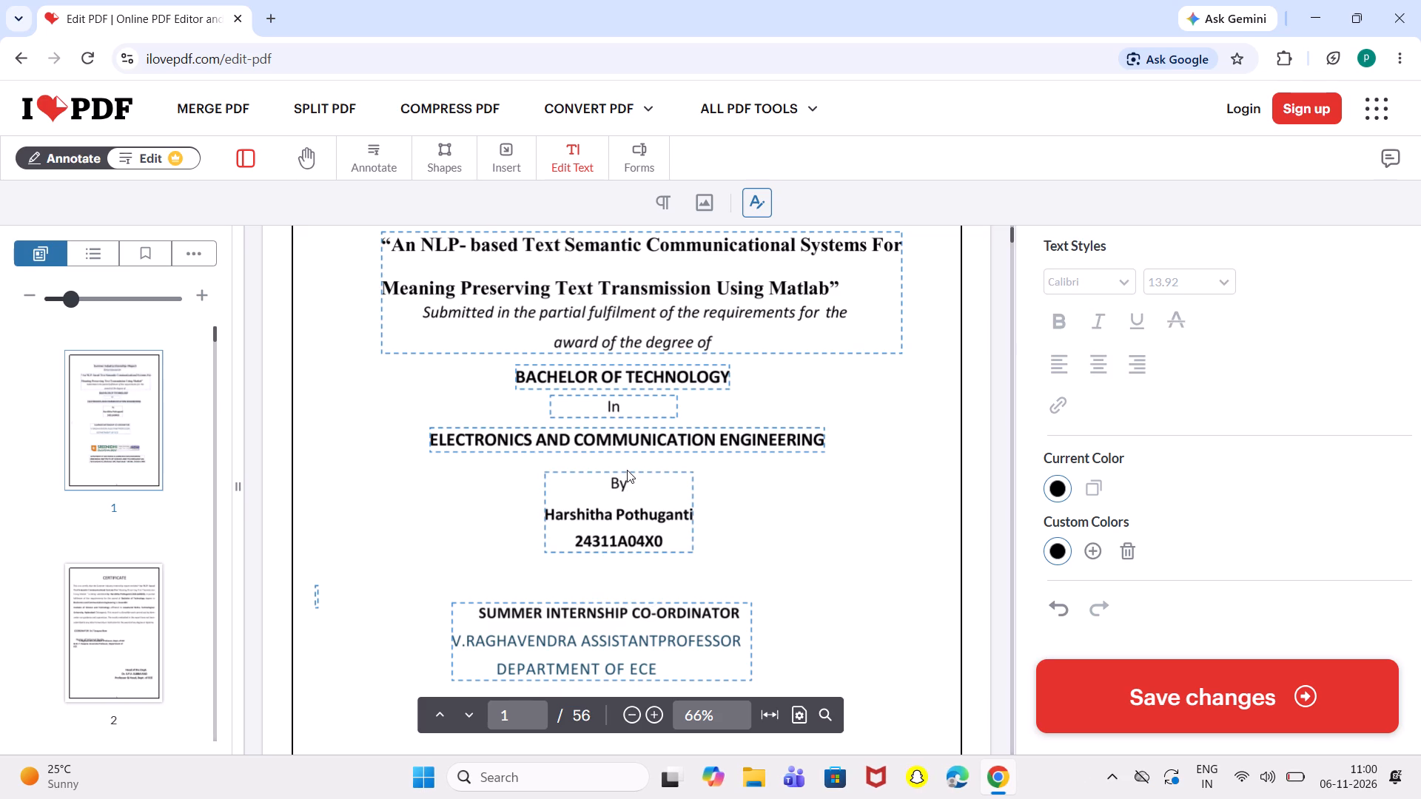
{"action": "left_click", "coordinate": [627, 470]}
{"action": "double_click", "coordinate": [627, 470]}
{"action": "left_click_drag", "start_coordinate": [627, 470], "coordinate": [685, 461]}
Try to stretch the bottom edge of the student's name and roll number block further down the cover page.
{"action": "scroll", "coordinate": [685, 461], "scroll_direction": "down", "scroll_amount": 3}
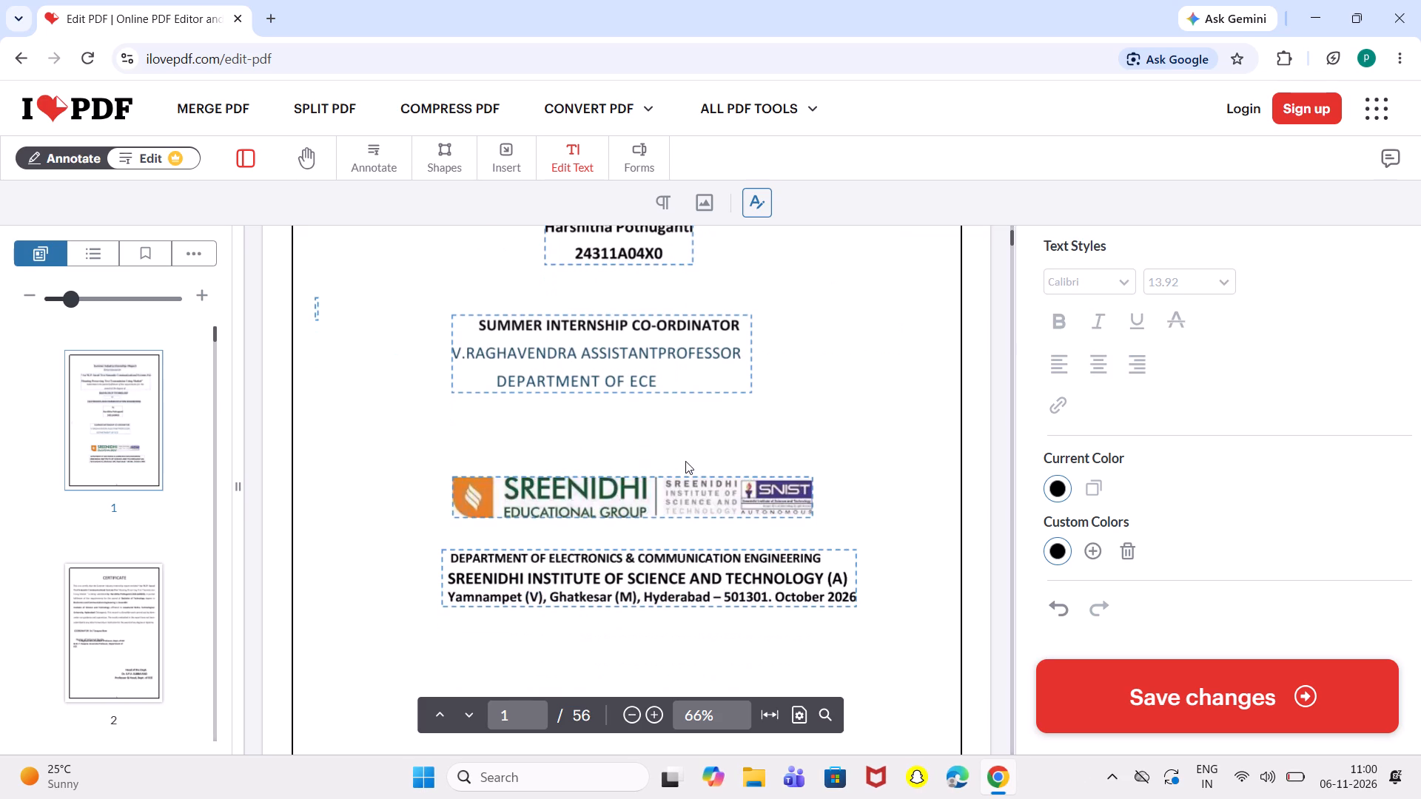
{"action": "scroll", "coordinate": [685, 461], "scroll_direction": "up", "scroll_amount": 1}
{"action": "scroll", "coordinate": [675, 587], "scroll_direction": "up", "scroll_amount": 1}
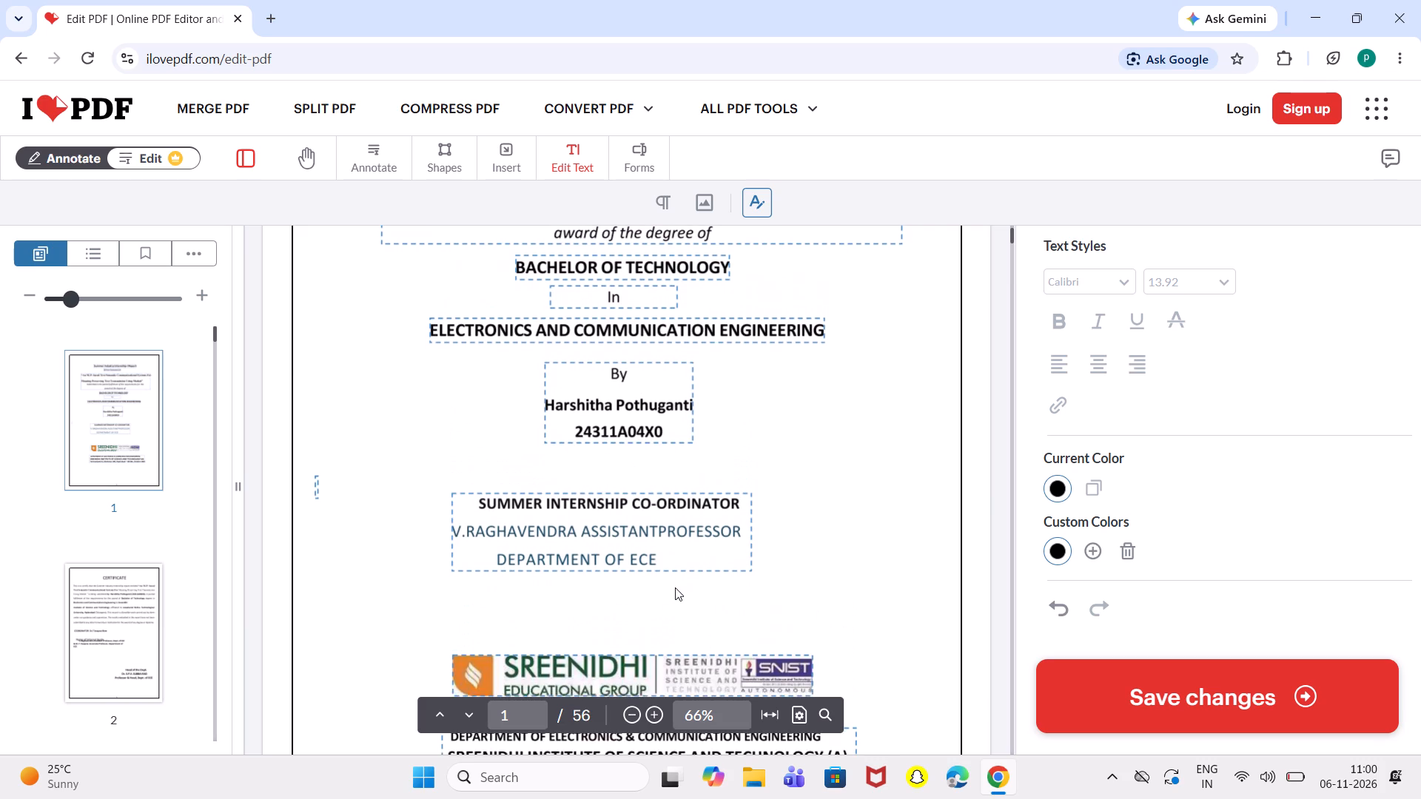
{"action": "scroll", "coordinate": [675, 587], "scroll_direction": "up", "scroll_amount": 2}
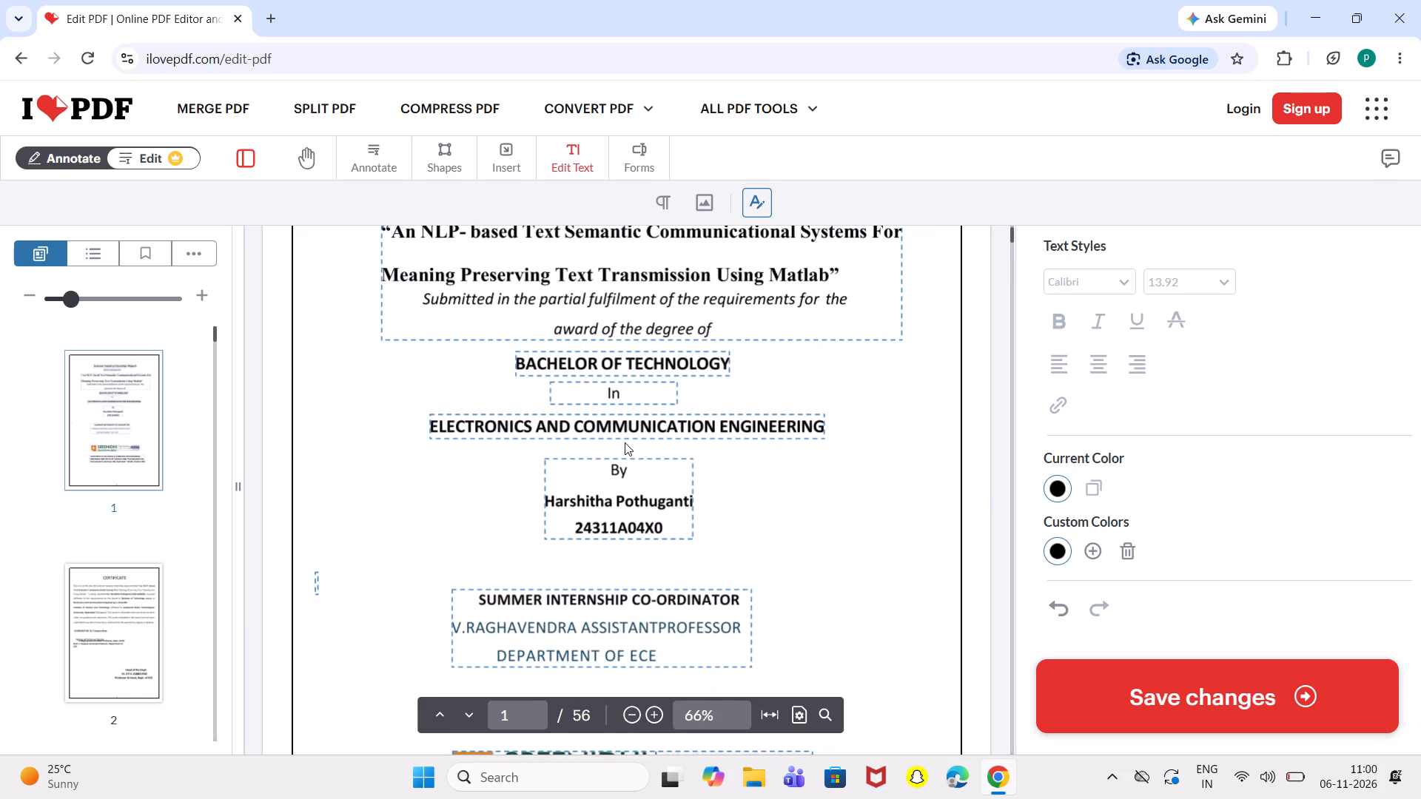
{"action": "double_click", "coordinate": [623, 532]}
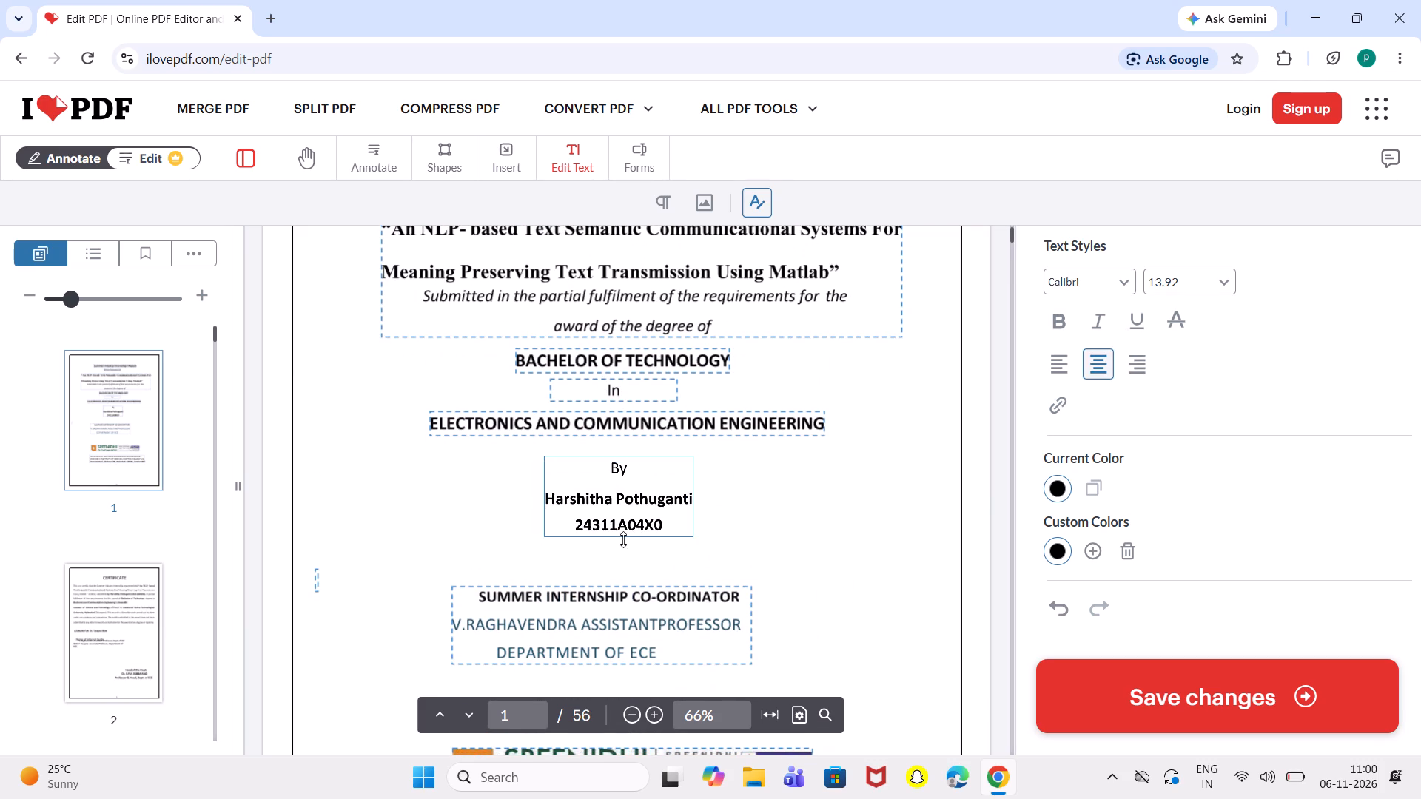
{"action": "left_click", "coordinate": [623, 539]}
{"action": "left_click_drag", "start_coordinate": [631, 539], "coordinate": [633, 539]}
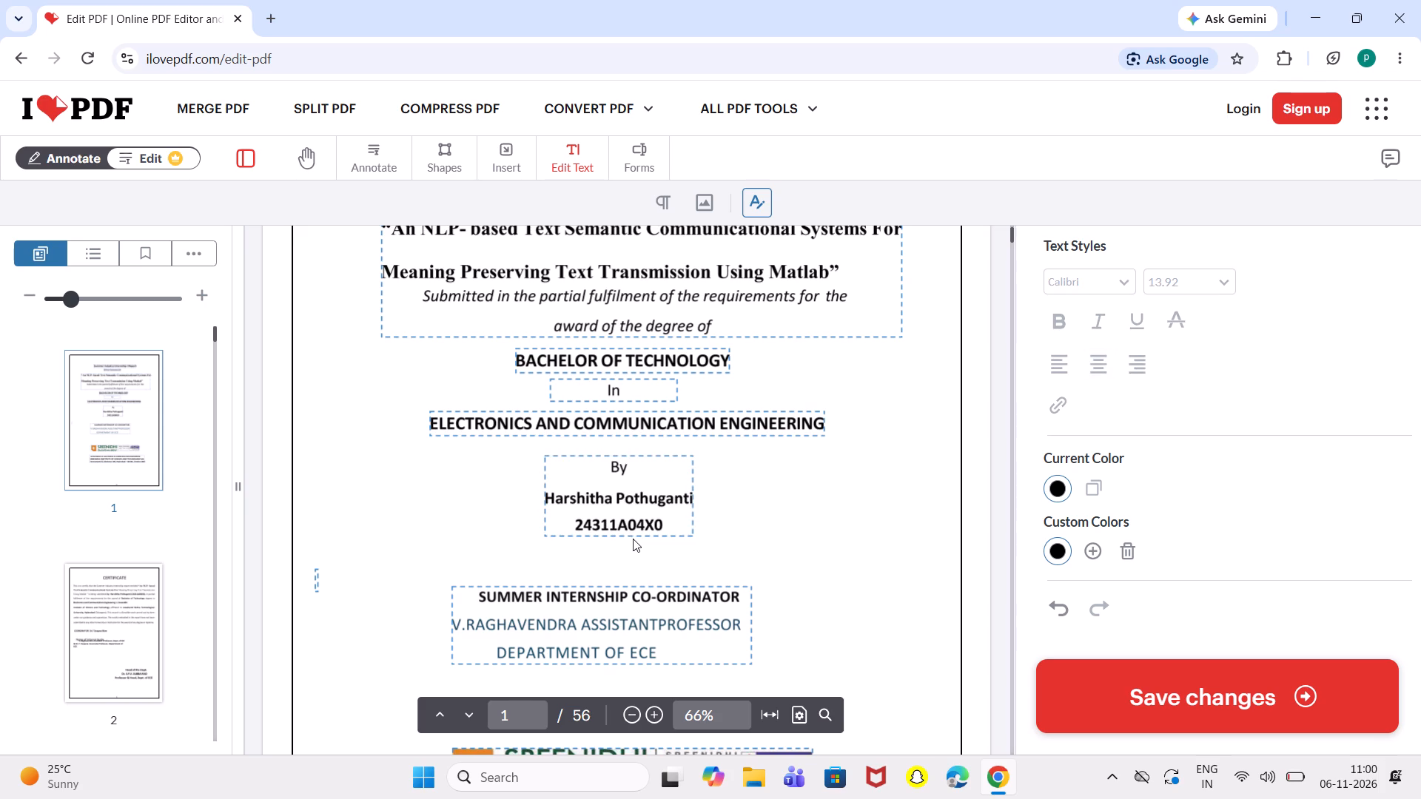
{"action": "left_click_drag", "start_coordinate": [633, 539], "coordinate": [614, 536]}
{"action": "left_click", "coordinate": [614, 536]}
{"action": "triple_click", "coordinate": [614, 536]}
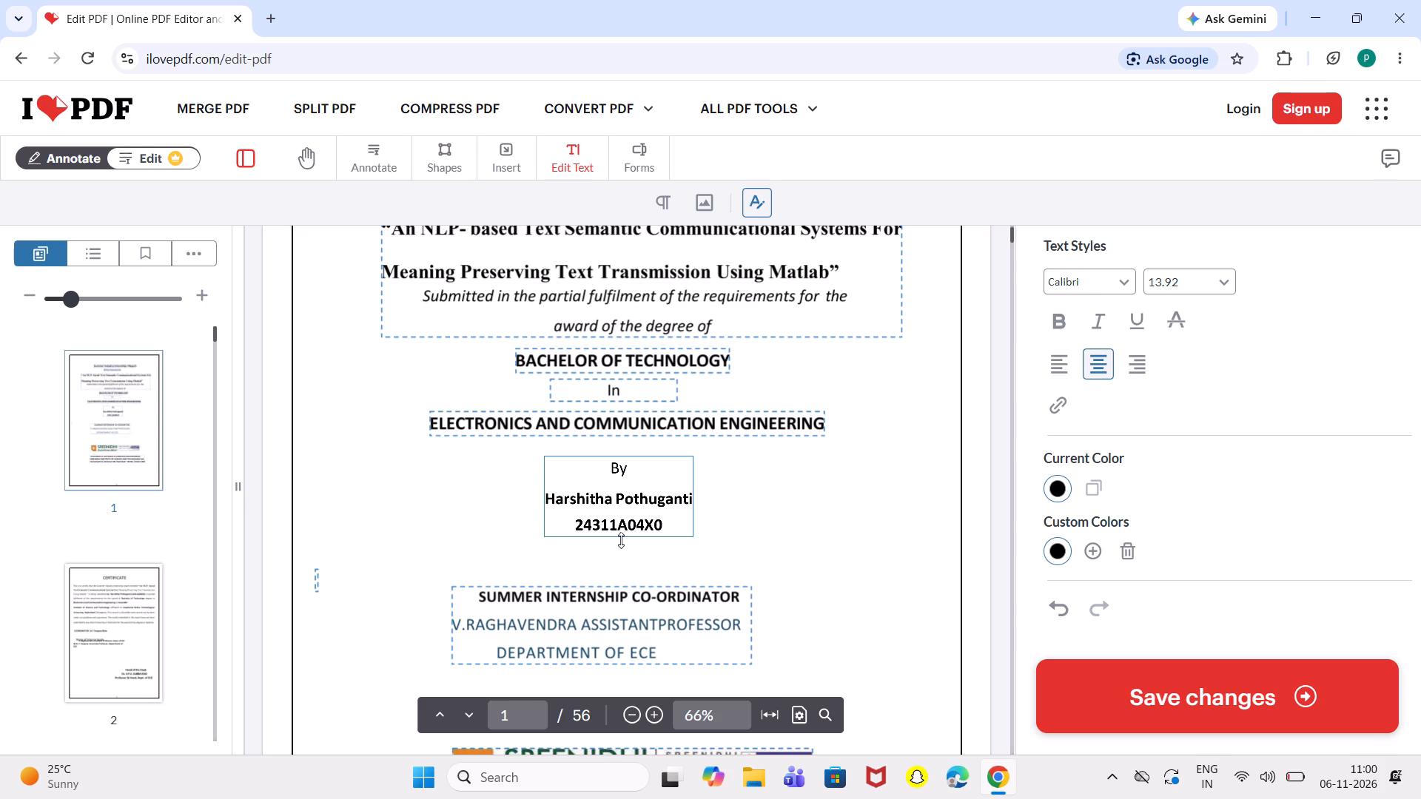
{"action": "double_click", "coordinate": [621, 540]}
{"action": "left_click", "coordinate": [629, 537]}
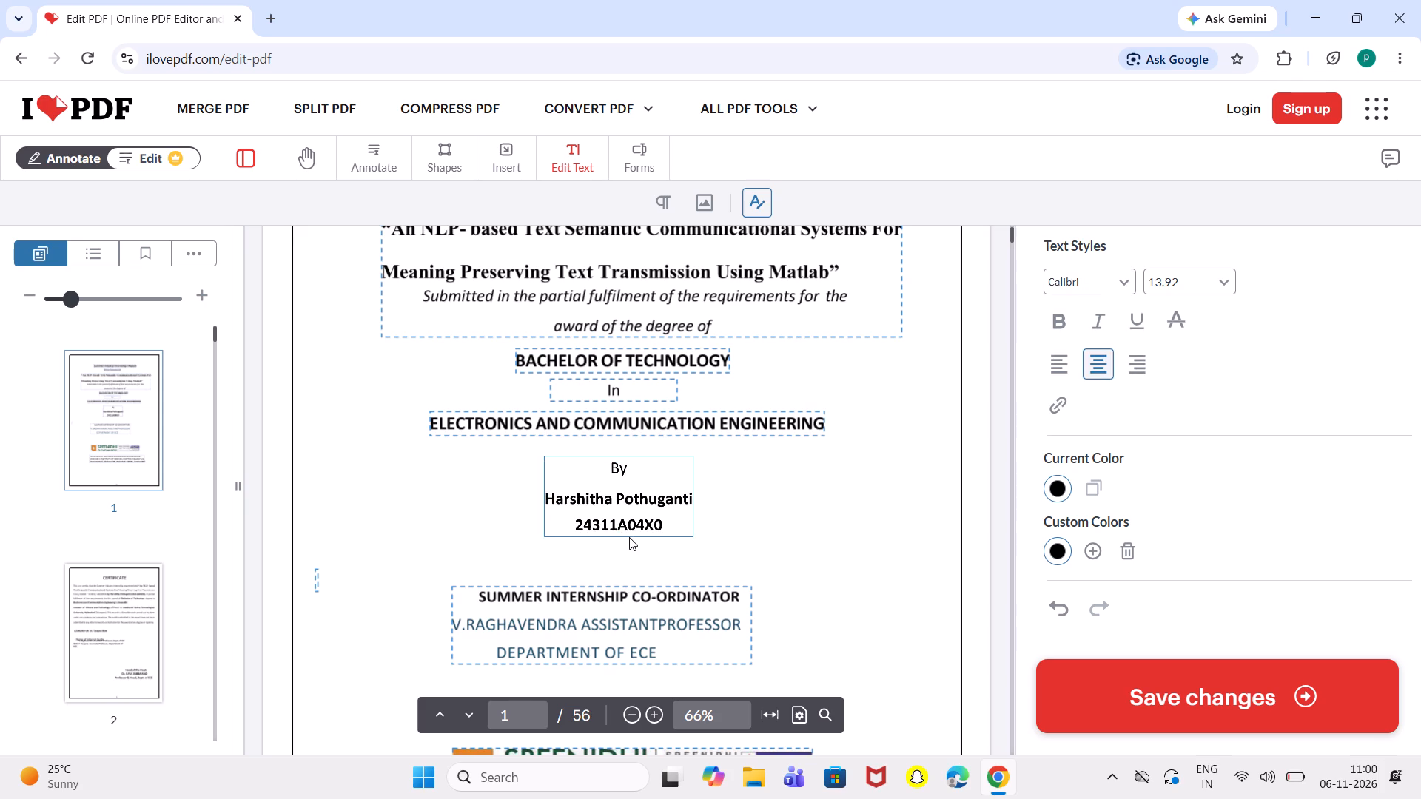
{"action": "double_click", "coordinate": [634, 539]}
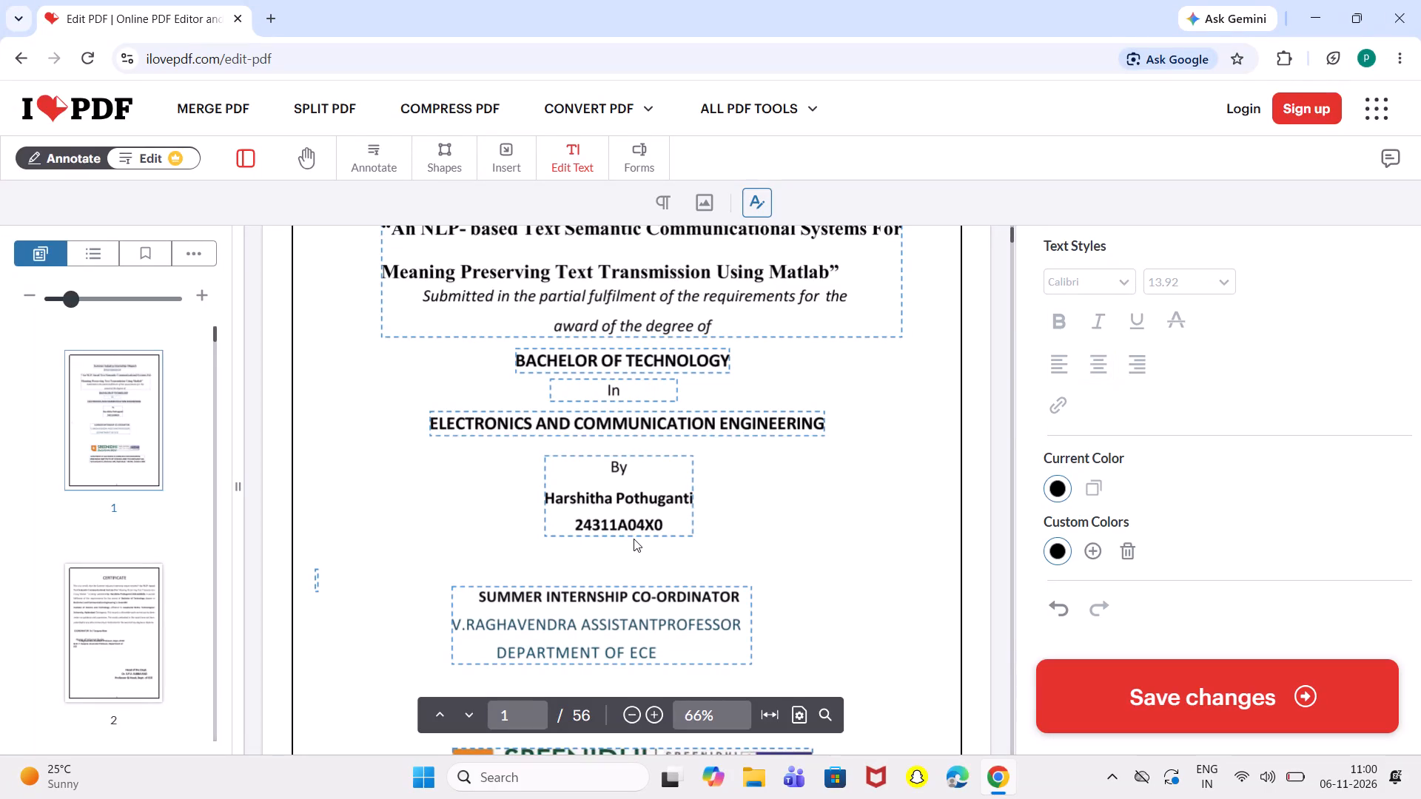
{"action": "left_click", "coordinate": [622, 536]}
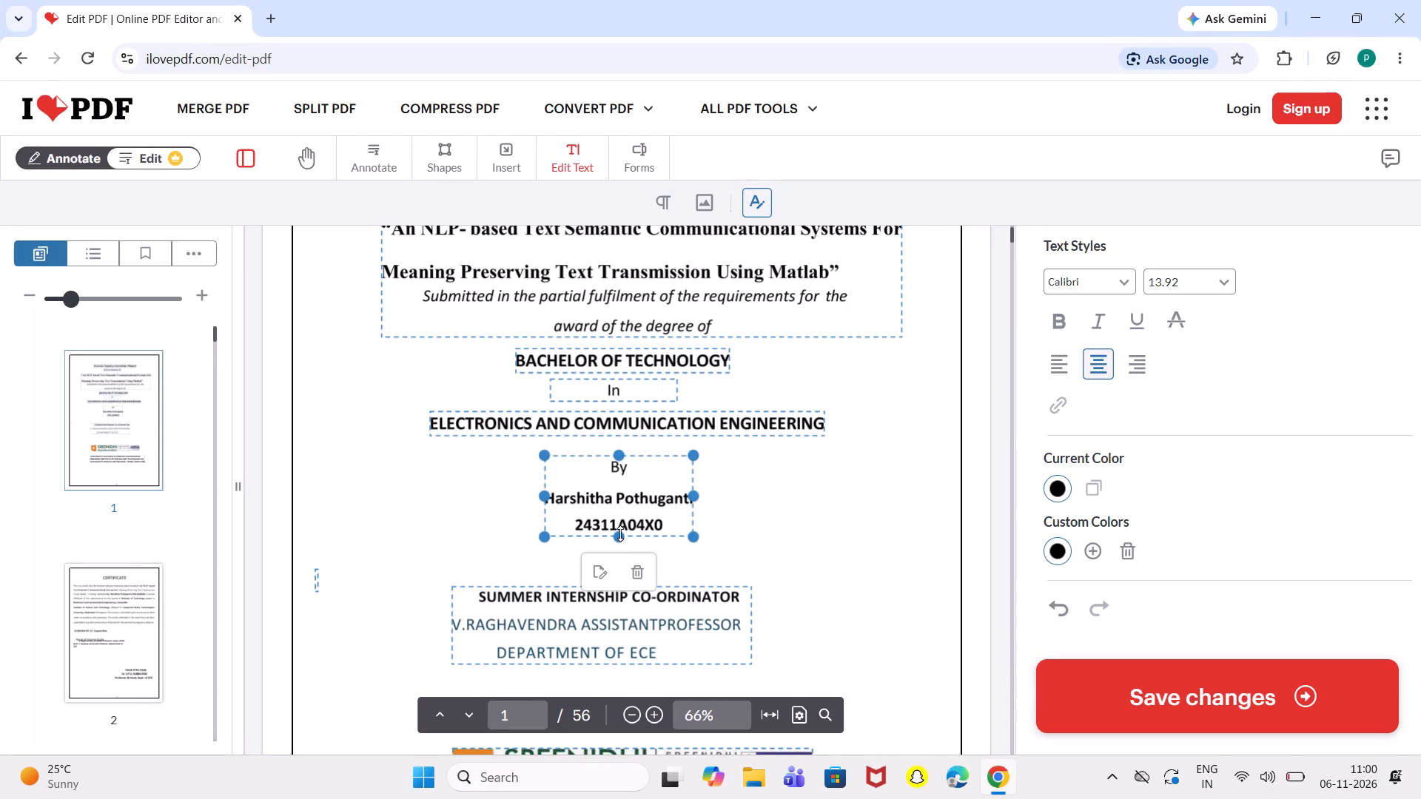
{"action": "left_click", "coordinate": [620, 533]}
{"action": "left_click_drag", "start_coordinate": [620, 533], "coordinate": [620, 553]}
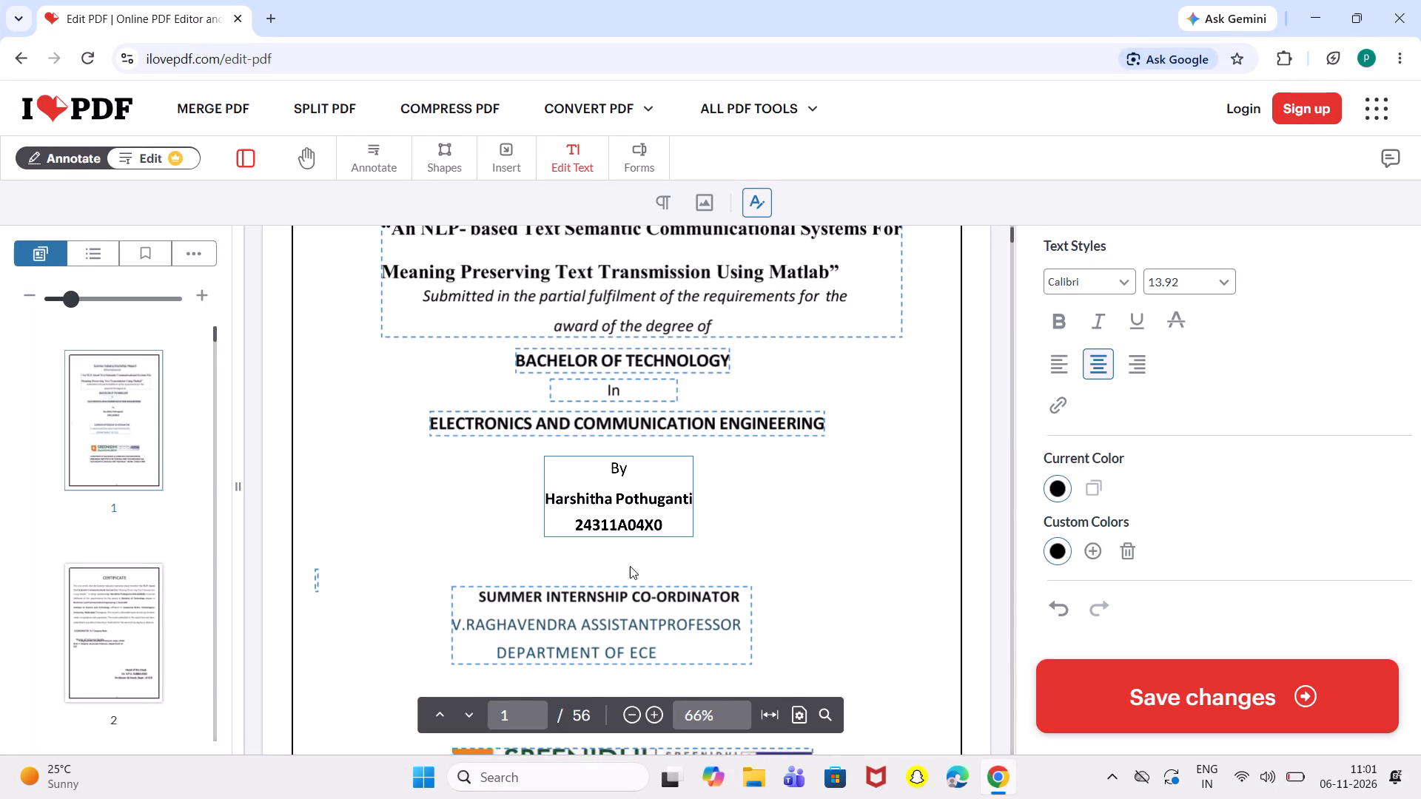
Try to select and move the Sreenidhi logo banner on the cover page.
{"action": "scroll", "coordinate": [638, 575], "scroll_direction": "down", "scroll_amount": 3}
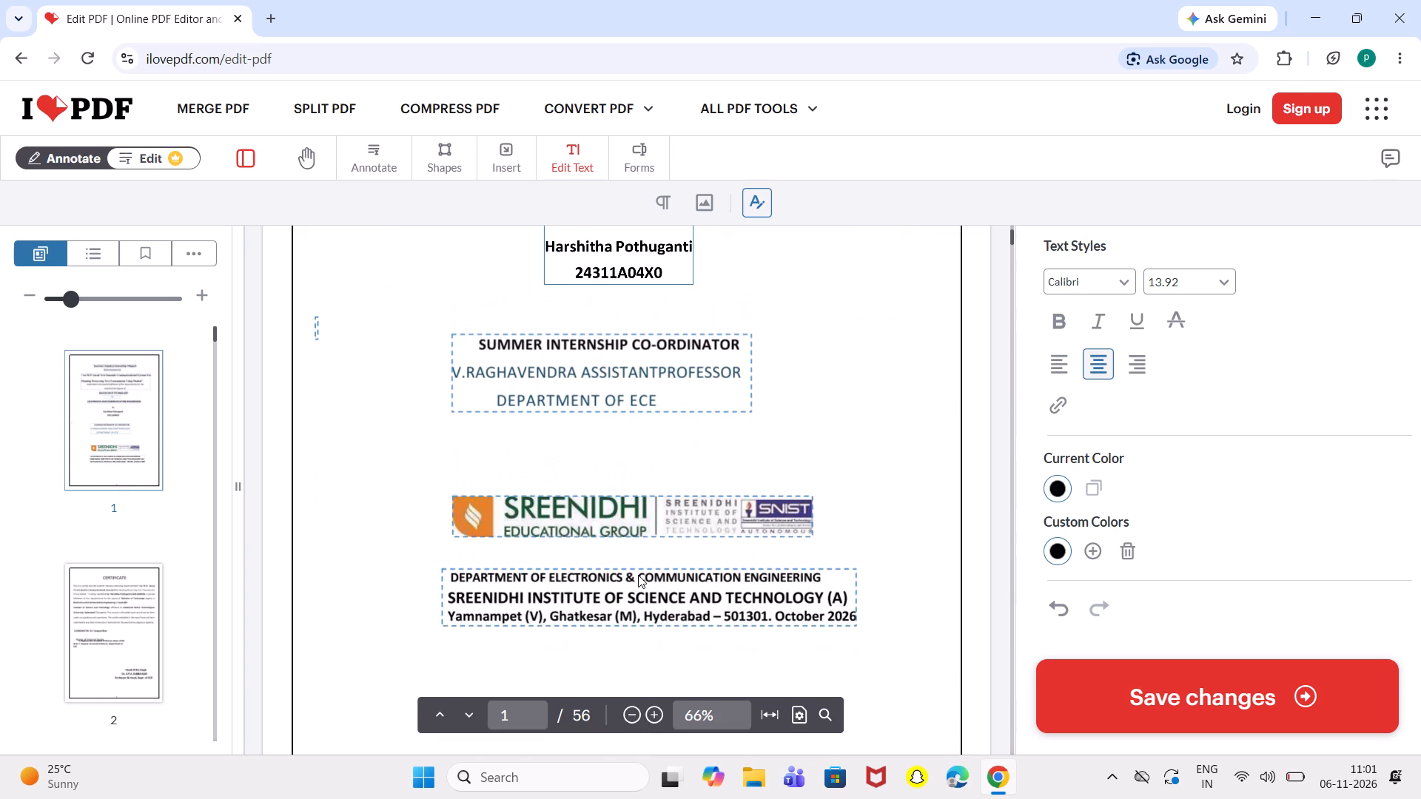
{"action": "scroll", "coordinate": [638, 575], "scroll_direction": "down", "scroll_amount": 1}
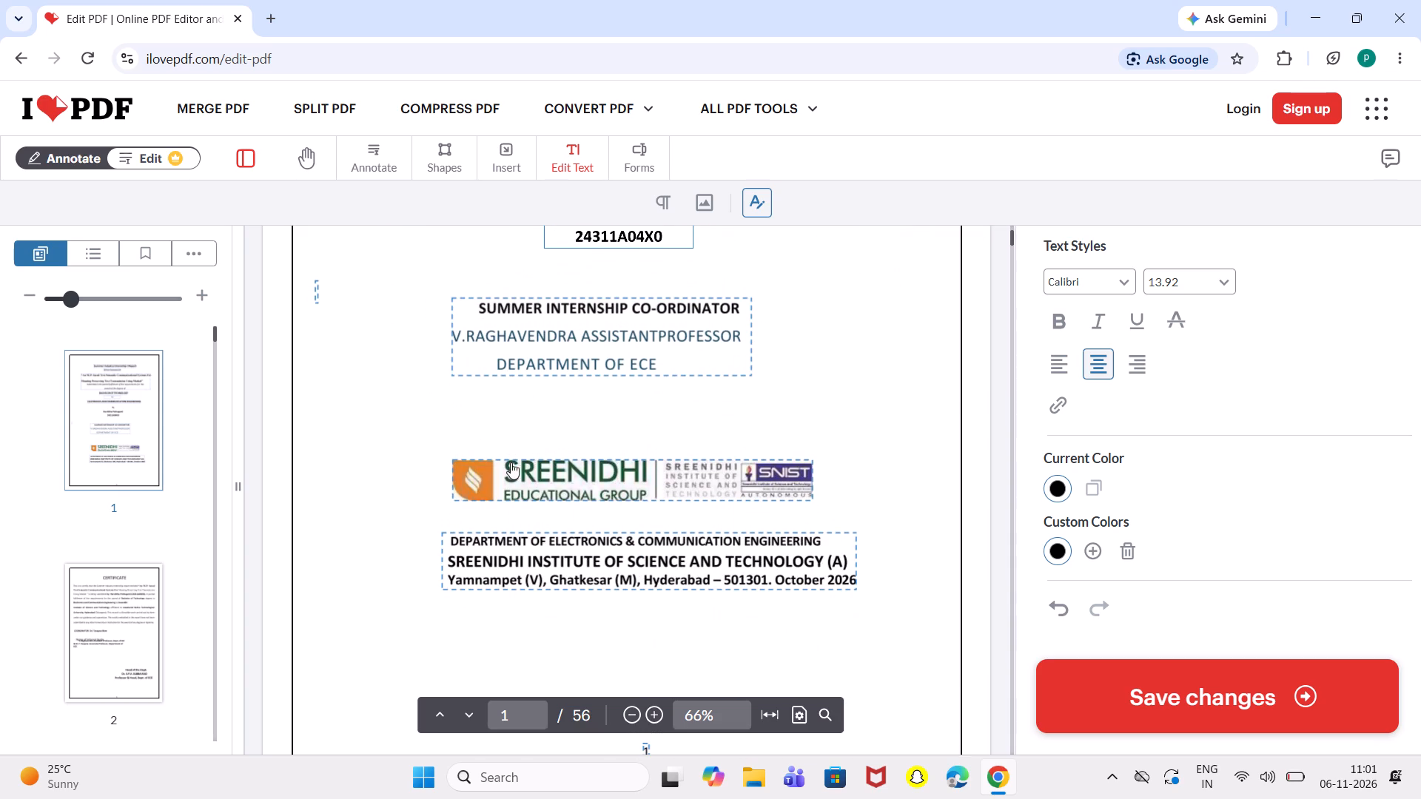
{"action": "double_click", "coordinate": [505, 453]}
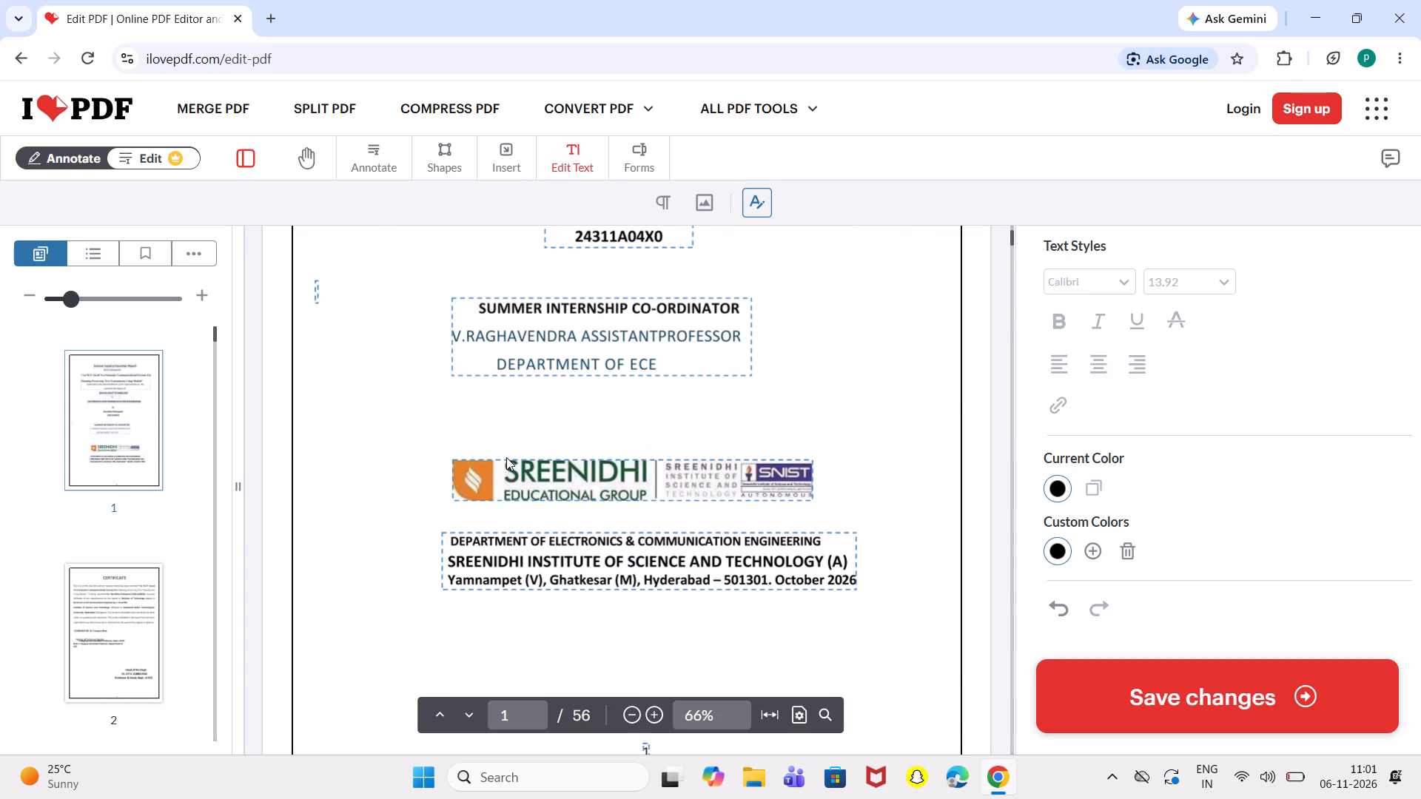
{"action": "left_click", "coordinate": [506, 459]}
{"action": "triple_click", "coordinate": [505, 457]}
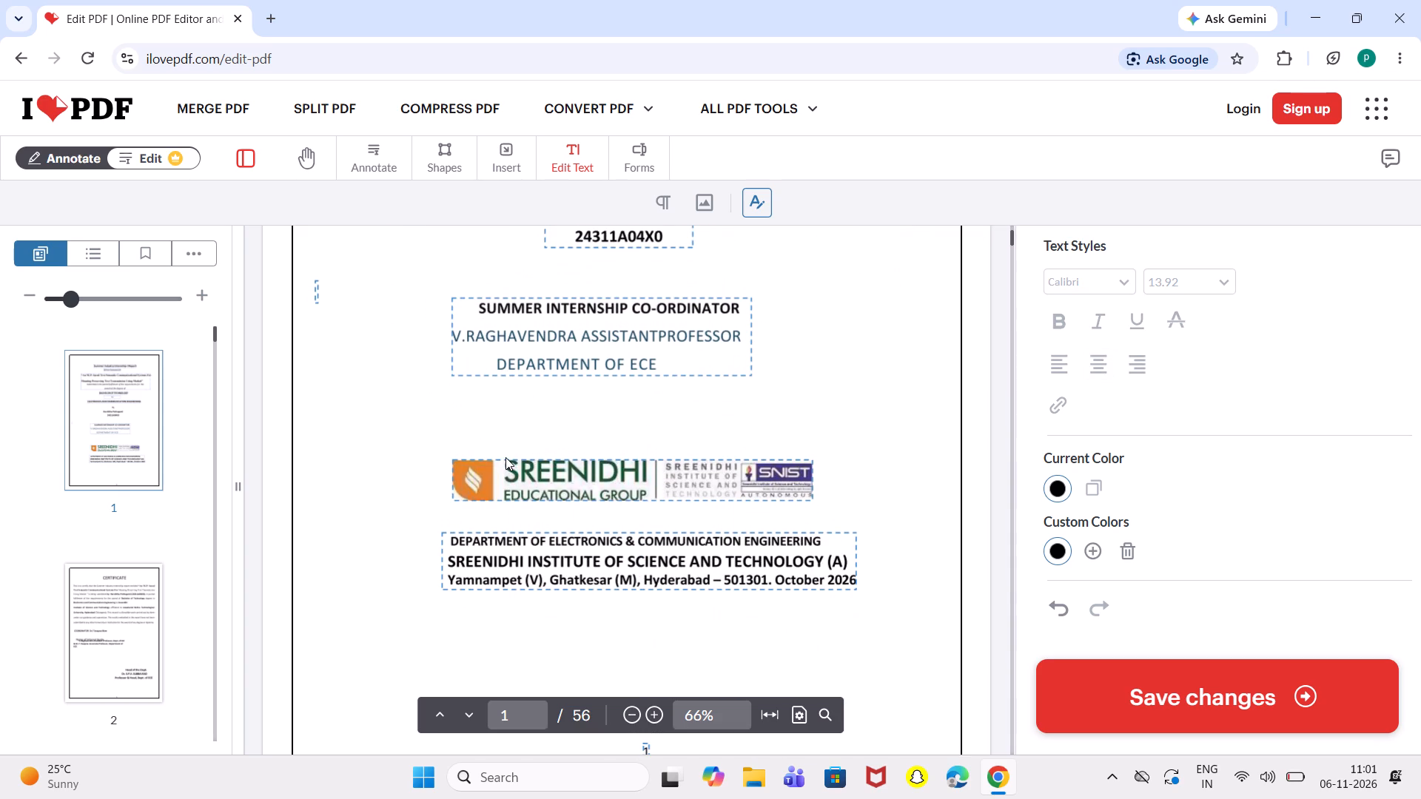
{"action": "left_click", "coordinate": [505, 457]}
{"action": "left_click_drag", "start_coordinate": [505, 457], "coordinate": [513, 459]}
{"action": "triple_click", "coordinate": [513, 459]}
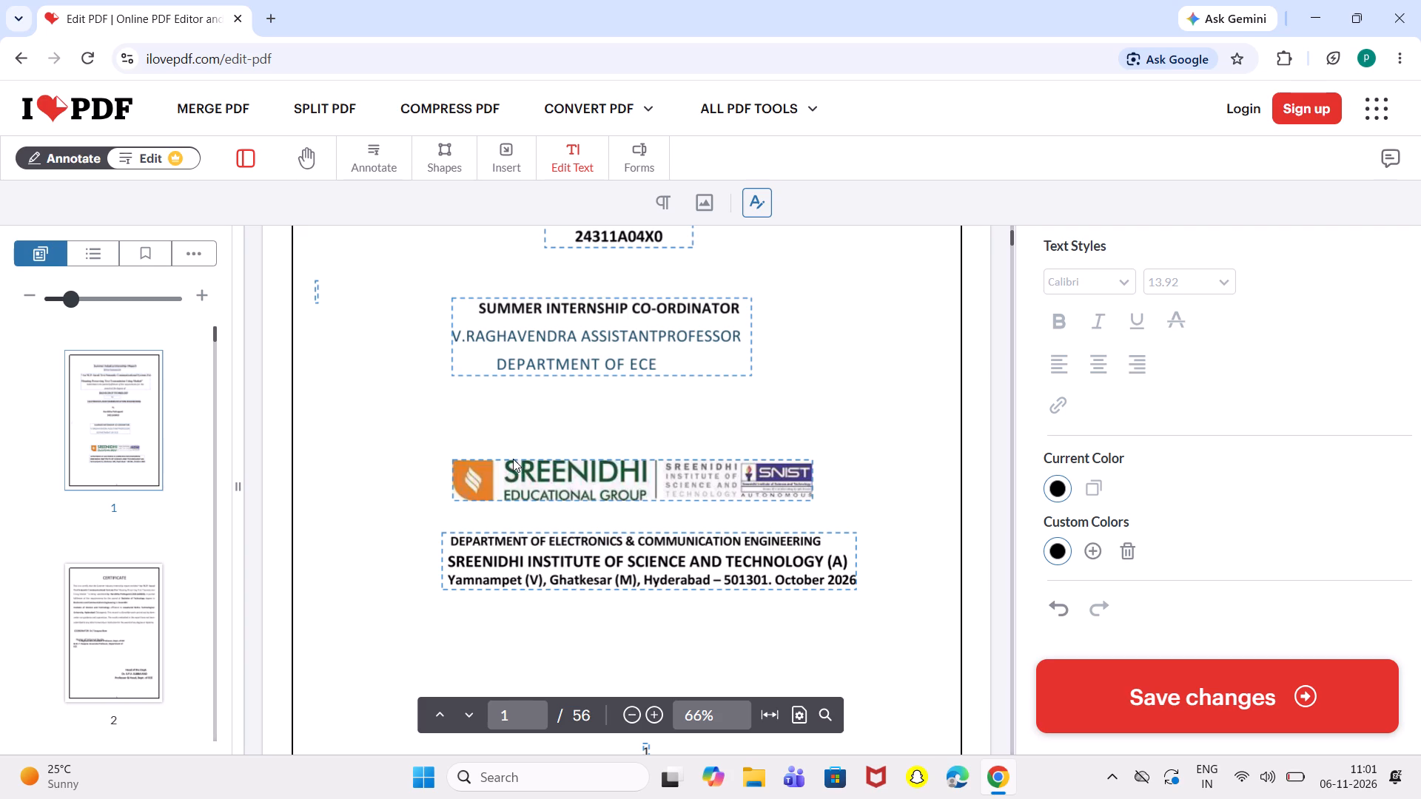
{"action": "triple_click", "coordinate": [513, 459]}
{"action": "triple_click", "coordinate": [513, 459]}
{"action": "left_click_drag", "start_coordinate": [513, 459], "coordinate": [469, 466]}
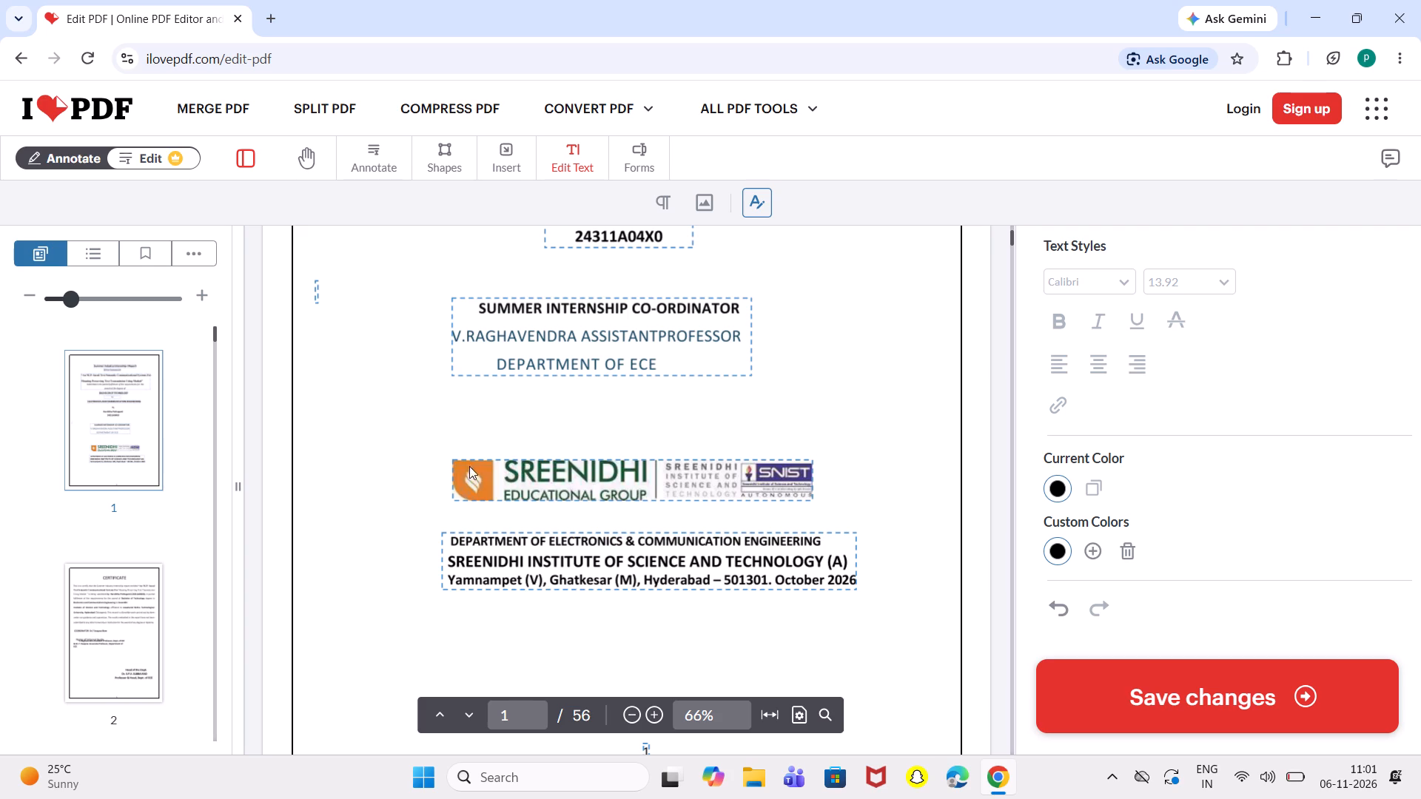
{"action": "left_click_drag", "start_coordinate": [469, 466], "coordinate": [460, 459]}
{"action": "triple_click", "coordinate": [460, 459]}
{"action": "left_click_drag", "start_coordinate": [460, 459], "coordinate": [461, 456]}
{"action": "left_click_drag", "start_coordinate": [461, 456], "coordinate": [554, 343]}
Review the cover page and the following abstract, acknowledgements, declaration and certificate pages.
{"action": "scroll", "coordinate": [554, 343], "scroll_direction": "up", "scroll_amount": 4}
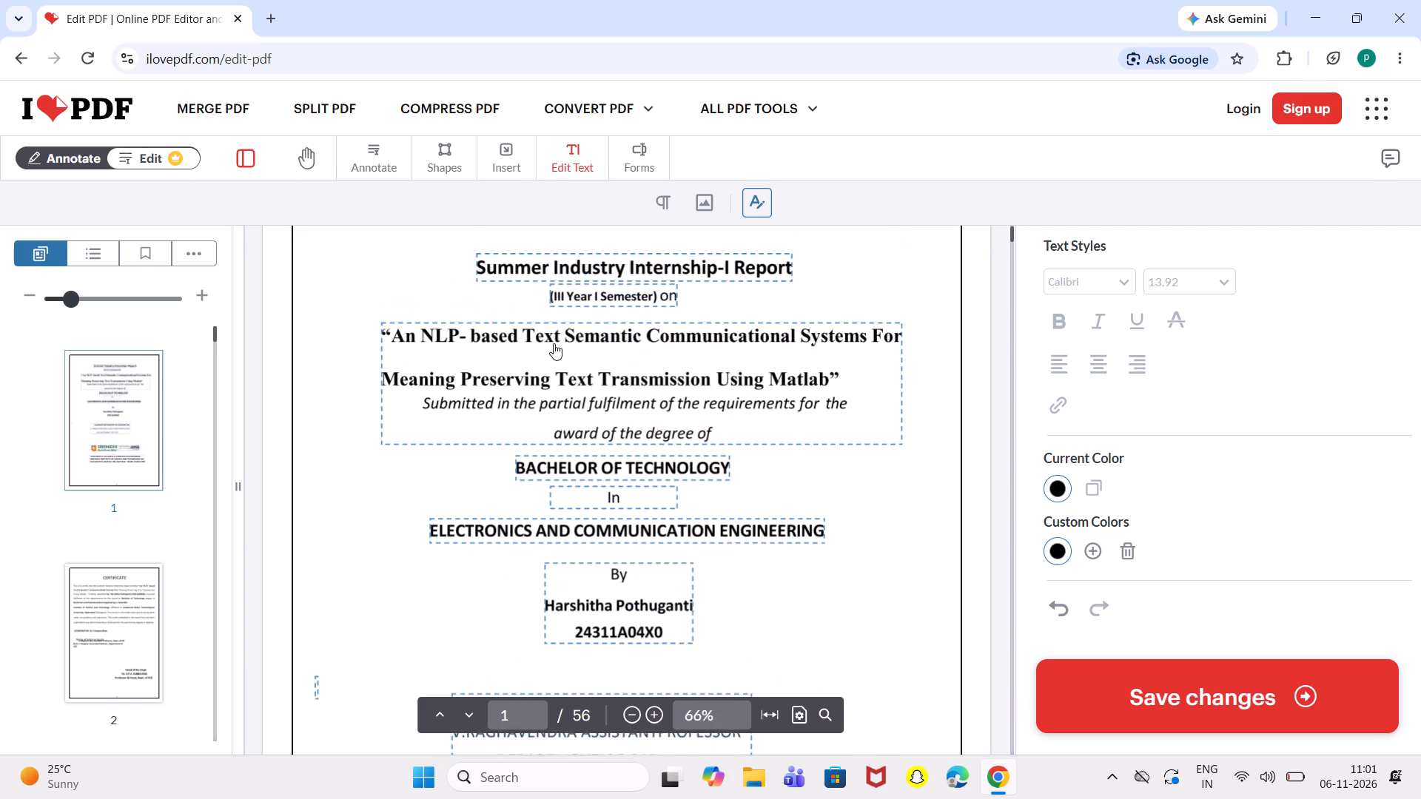
{"action": "scroll", "coordinate": [554, 343], "scroll_direction": "up", "scroll_amount": 1}
{"action": "scroll", "coordinate": [554, 343], "scroll_direction": "down", "scroll_amount": 5}
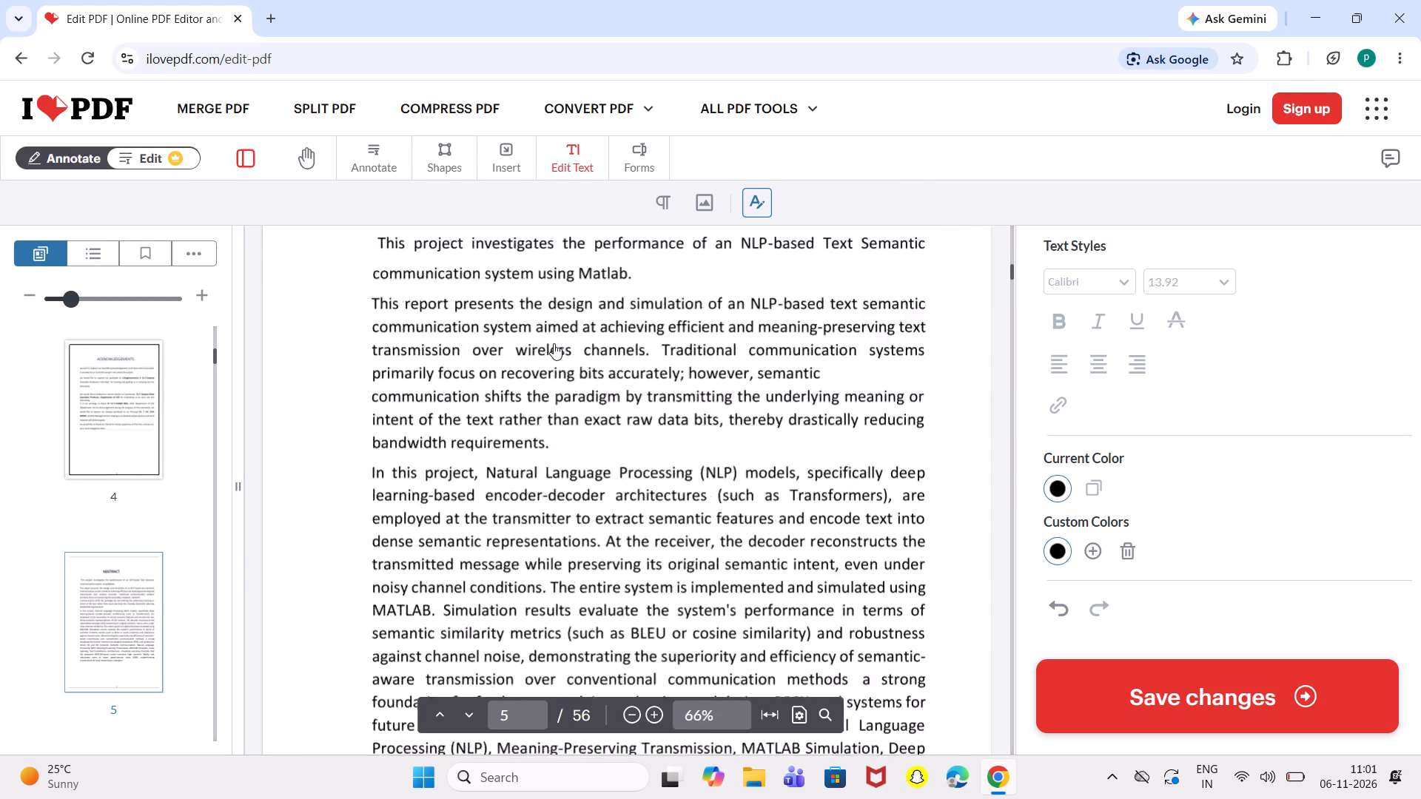
{"action": "scroll", "coordinate": [554, 343], "scroll_direction": "up", "scroll_amount": 6}
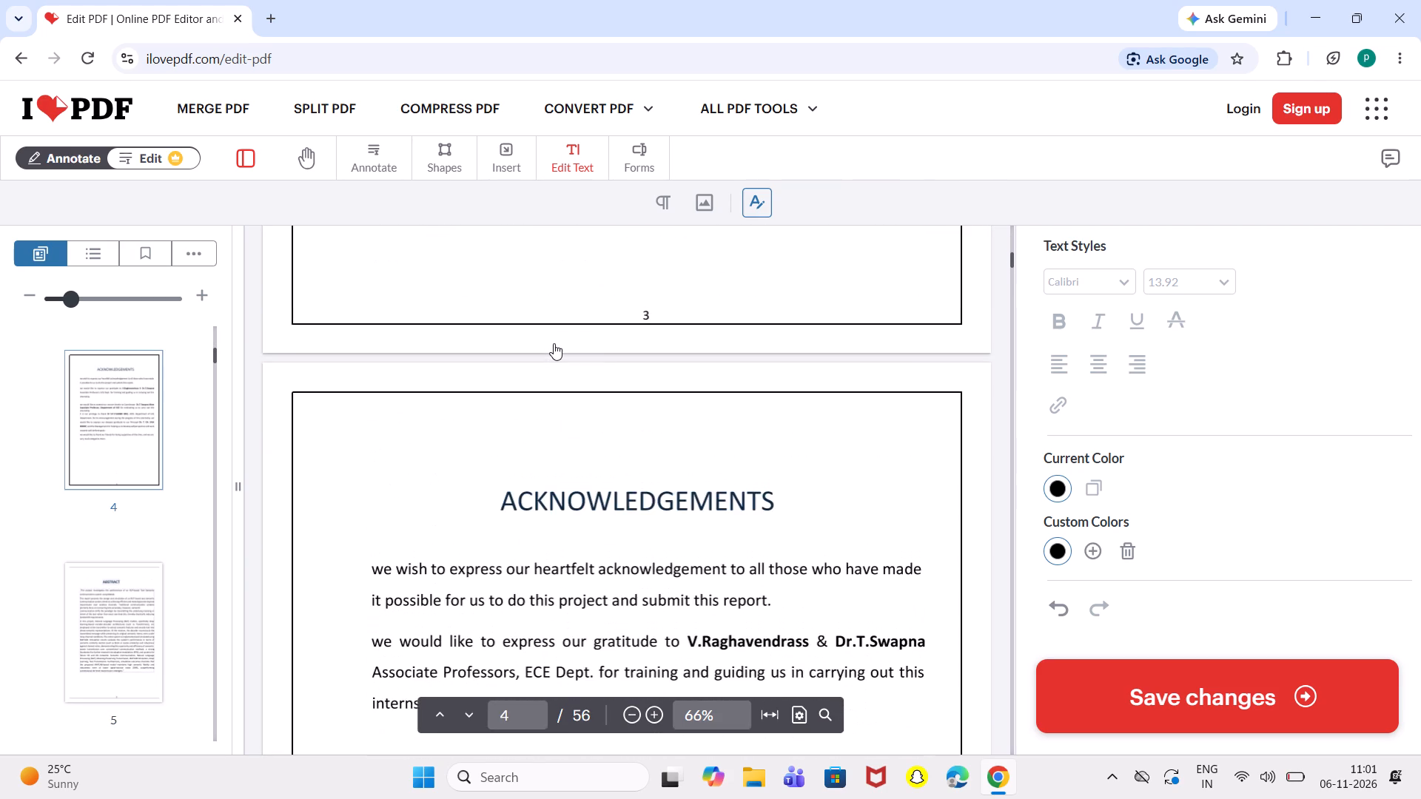
{"action": "scroll", "coordinate": [554, 343], "scroll_direction": "up", "scroll_amount": 3}
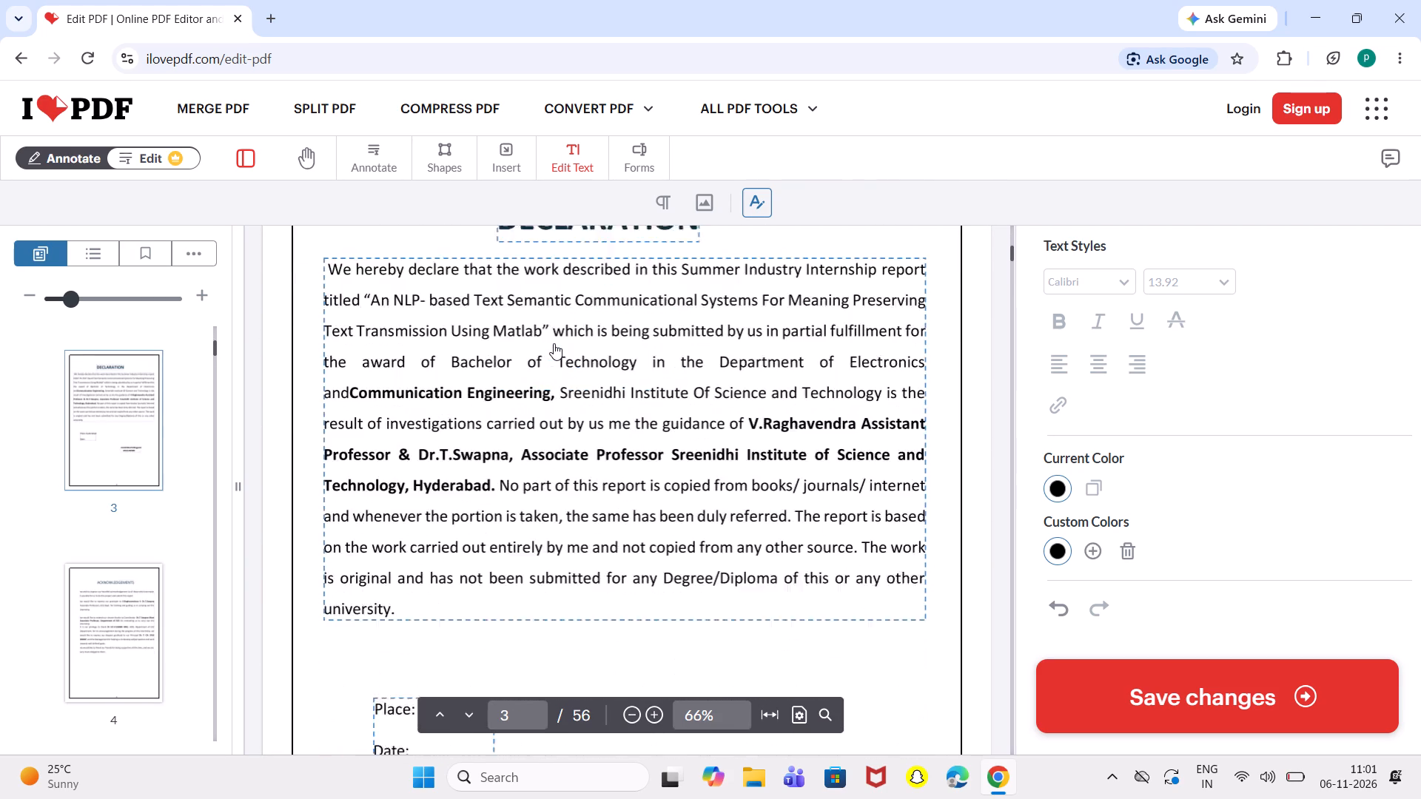
{"action": "scroll", "coordinate": [554, 343], "scroll_direction": "up", "scroll_amount": 3}
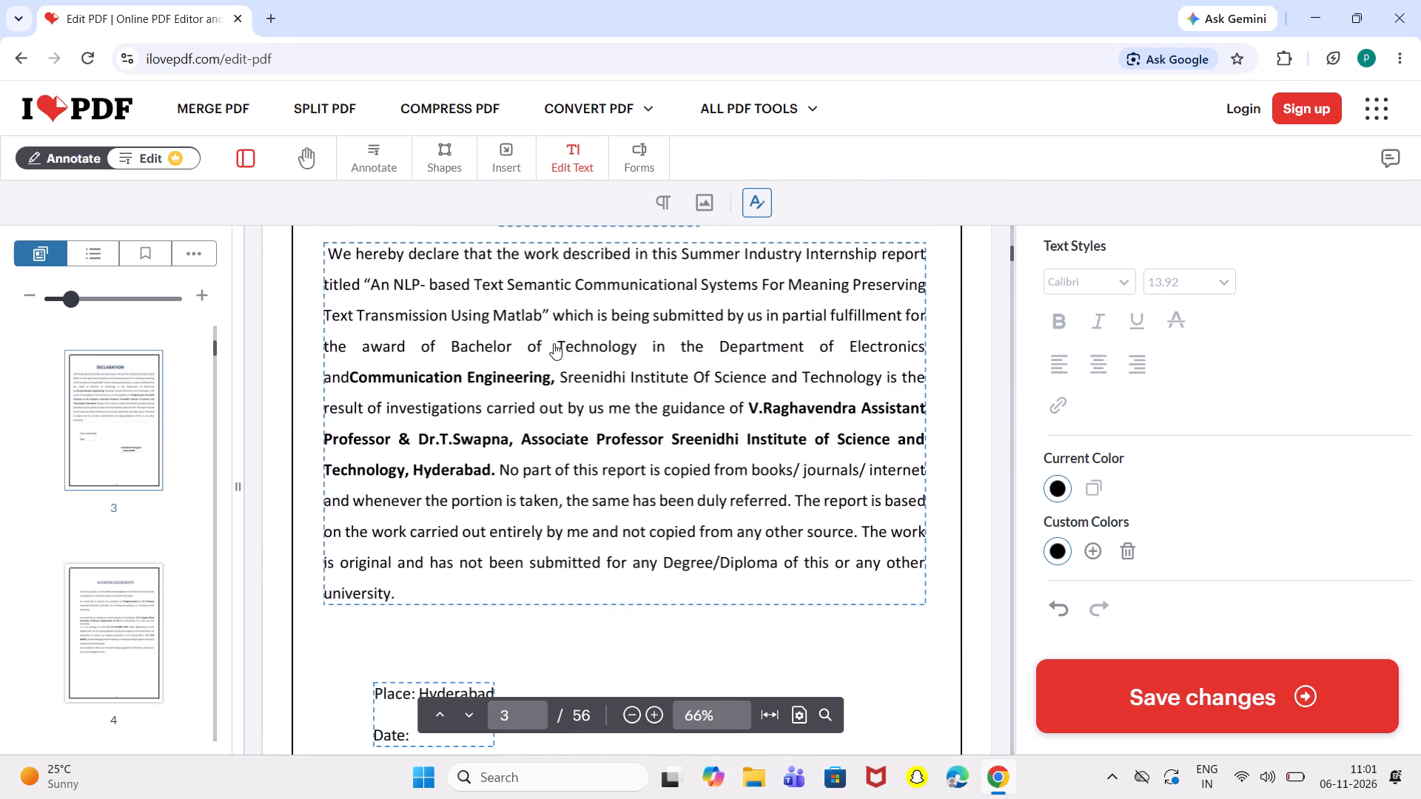
{"action": "scroll", "coordinate": [554, 343], "scroll_direction": "up", "scroll_amount": 5}
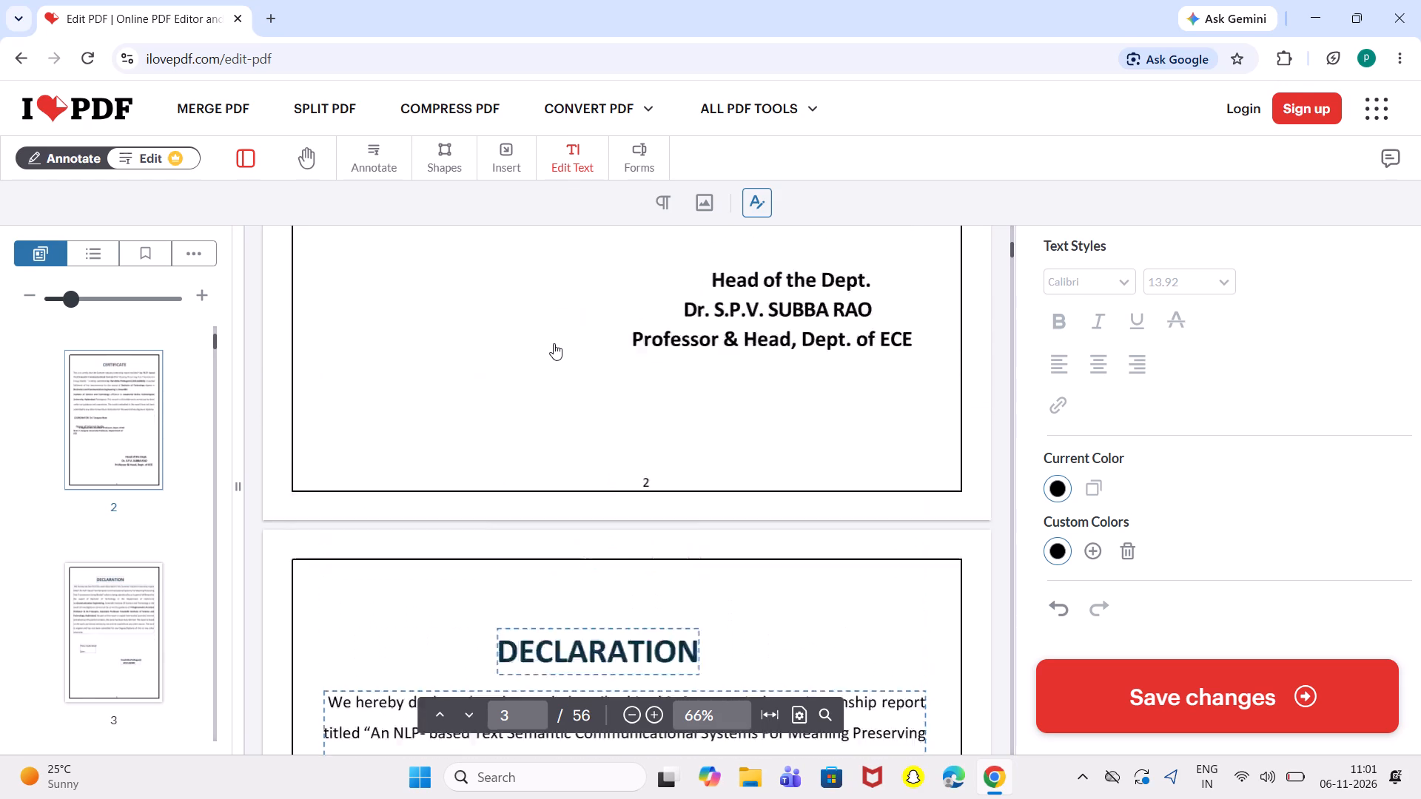
{"action": "scroll", "coordinate": [554, 343], "scroll_direction": "up", "scroll_amount": 3}
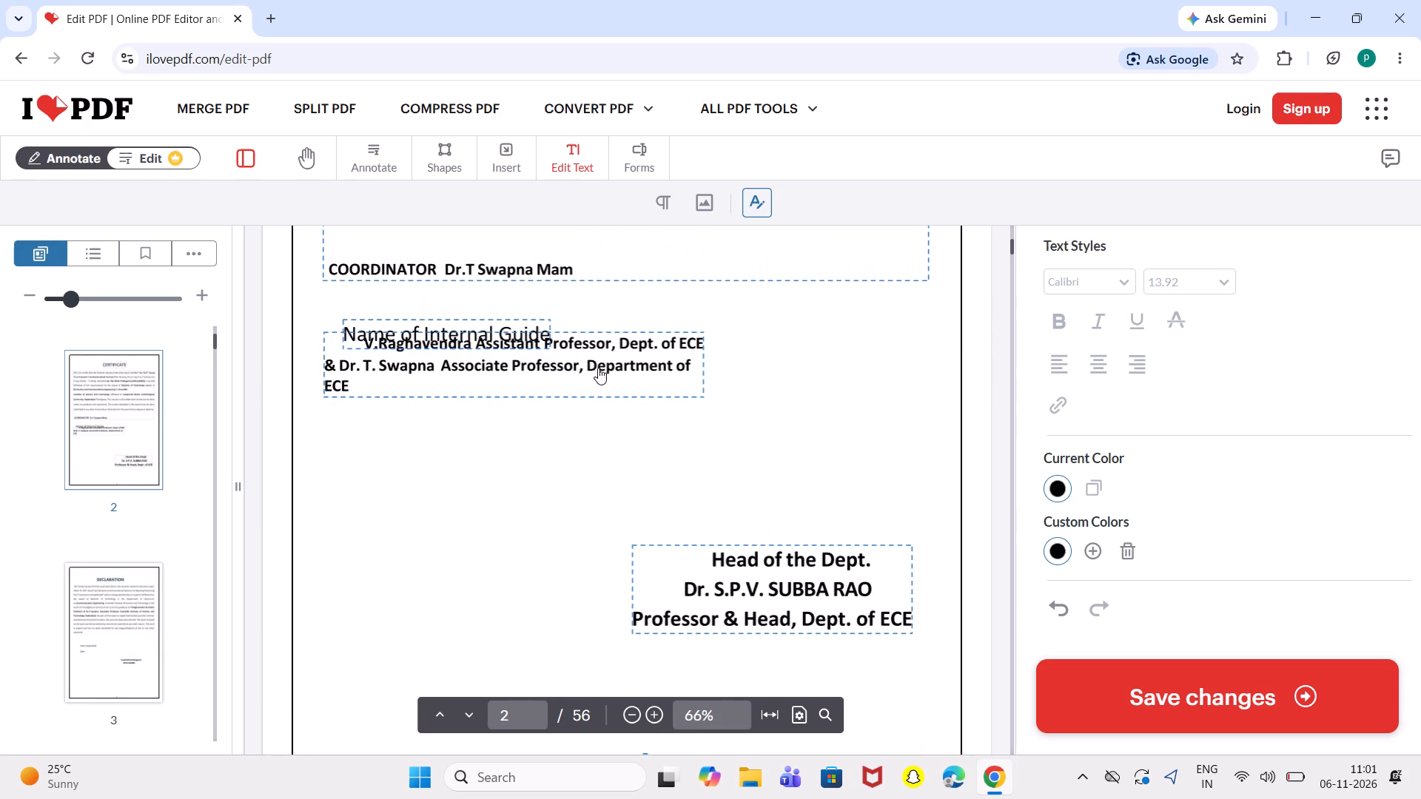